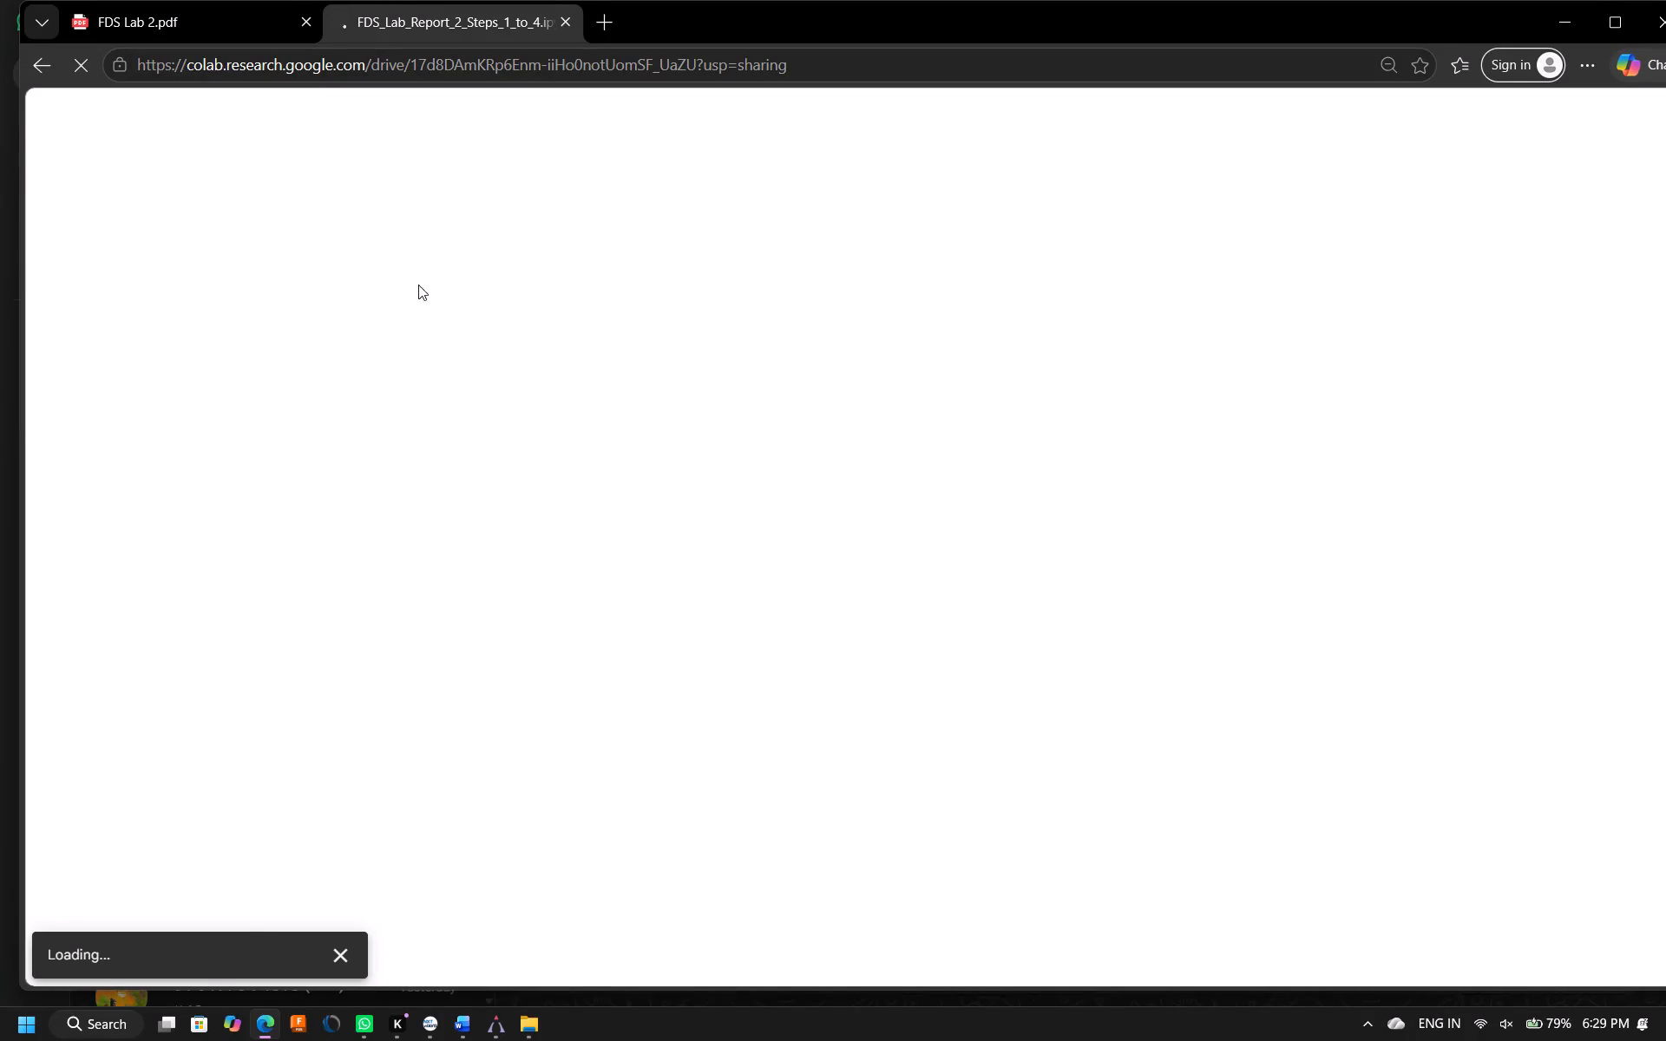
Save an editable copy of the FDS_Lab_Report_2_Steps_1_to_4 notebook in Drive.
{"action": "scroll", "coordinate": [390, 389], "scroll_direction": "up", "scroll_amount": 2}
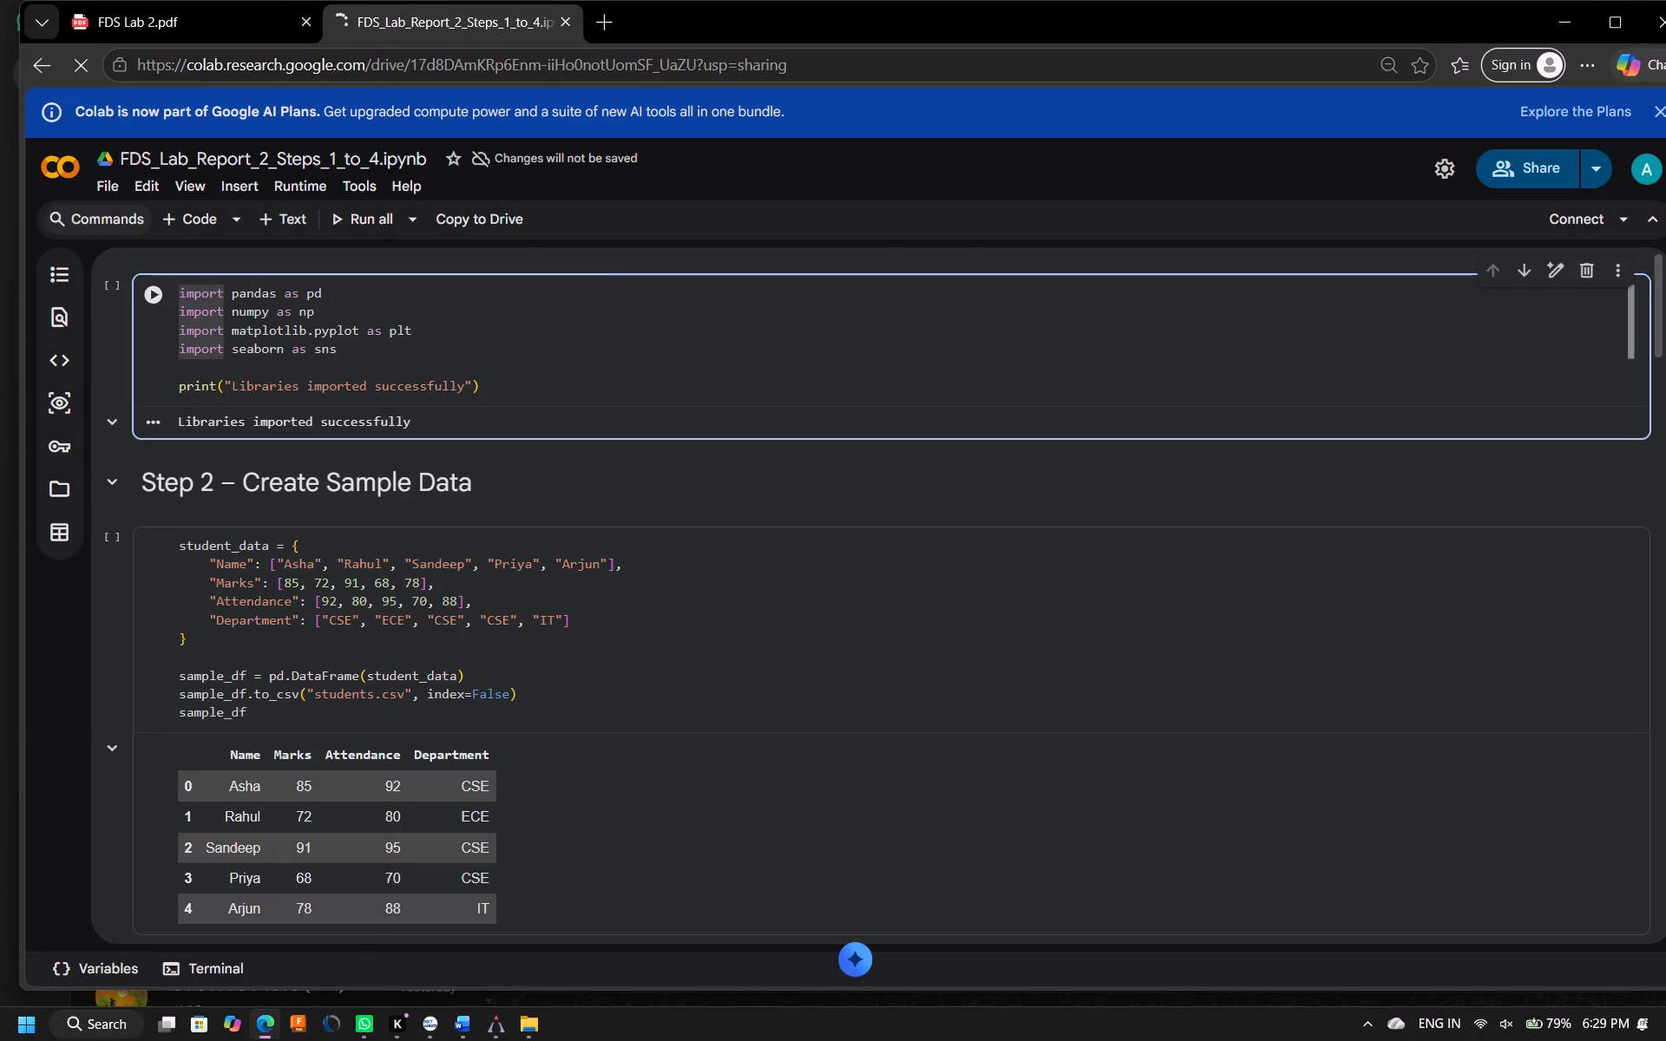
{"action": "scroll", "coordinate": [390, 389], "scroll_direction": "up", "scroll_amount": 14}
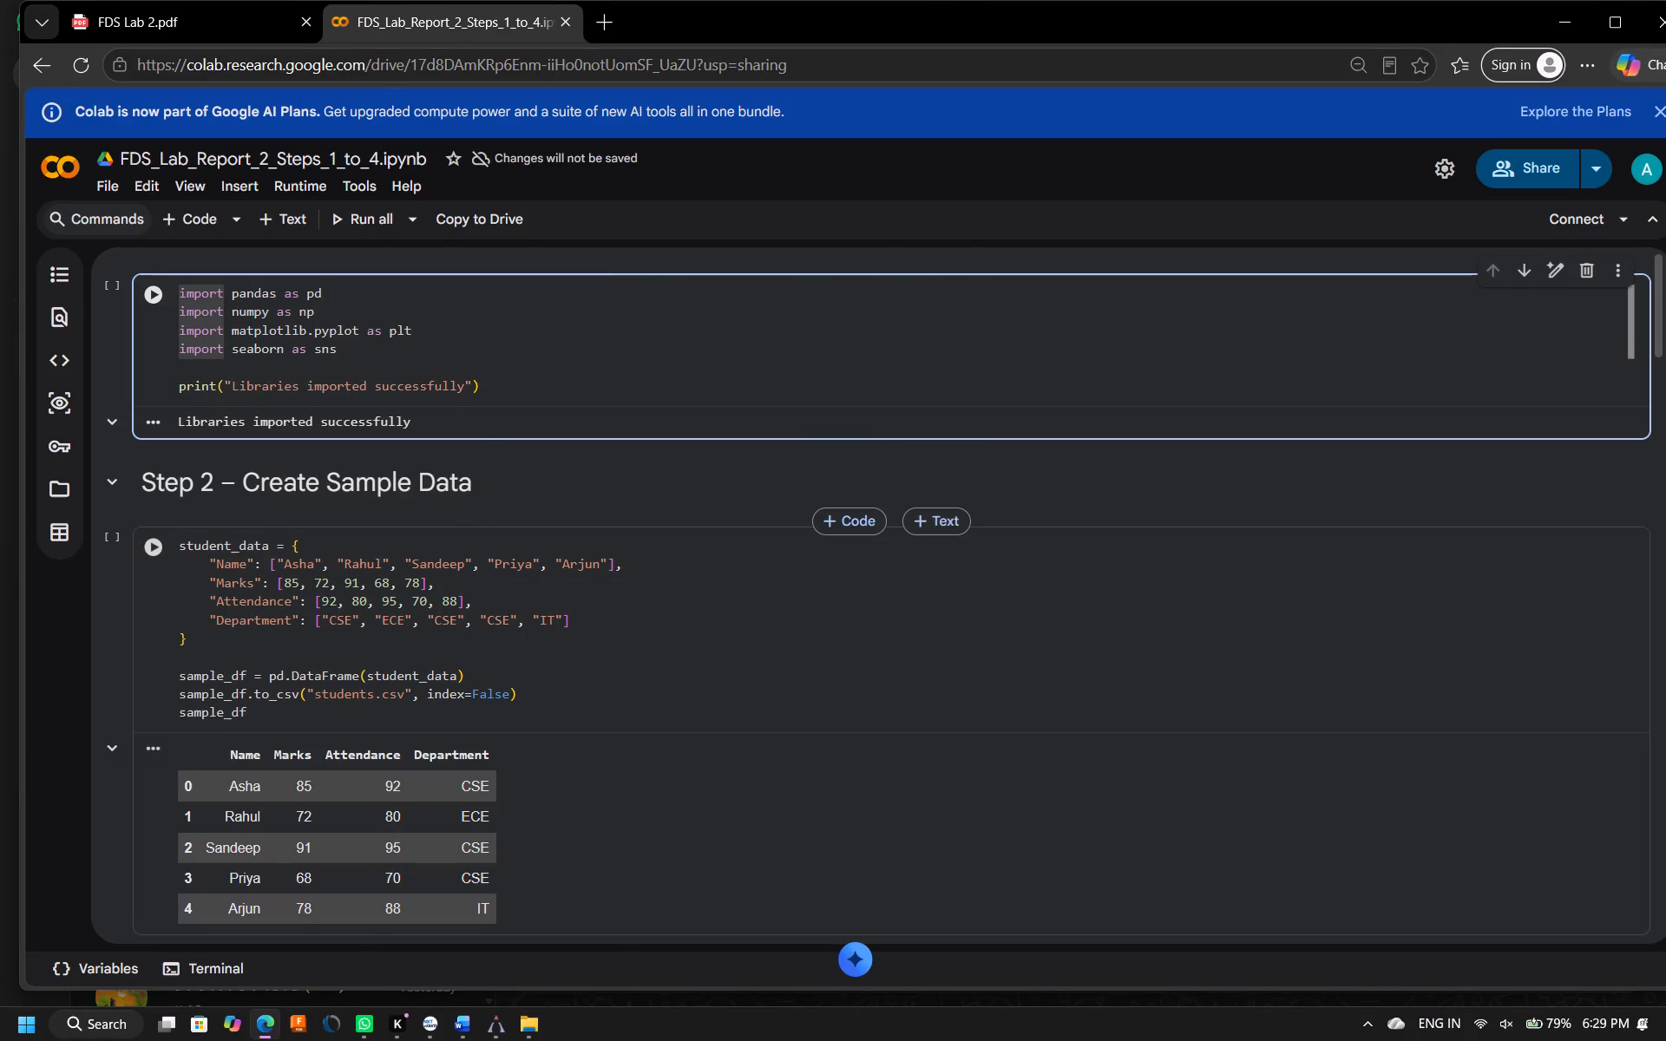
{"action": "left_click", "coordinate": [497, 155]}
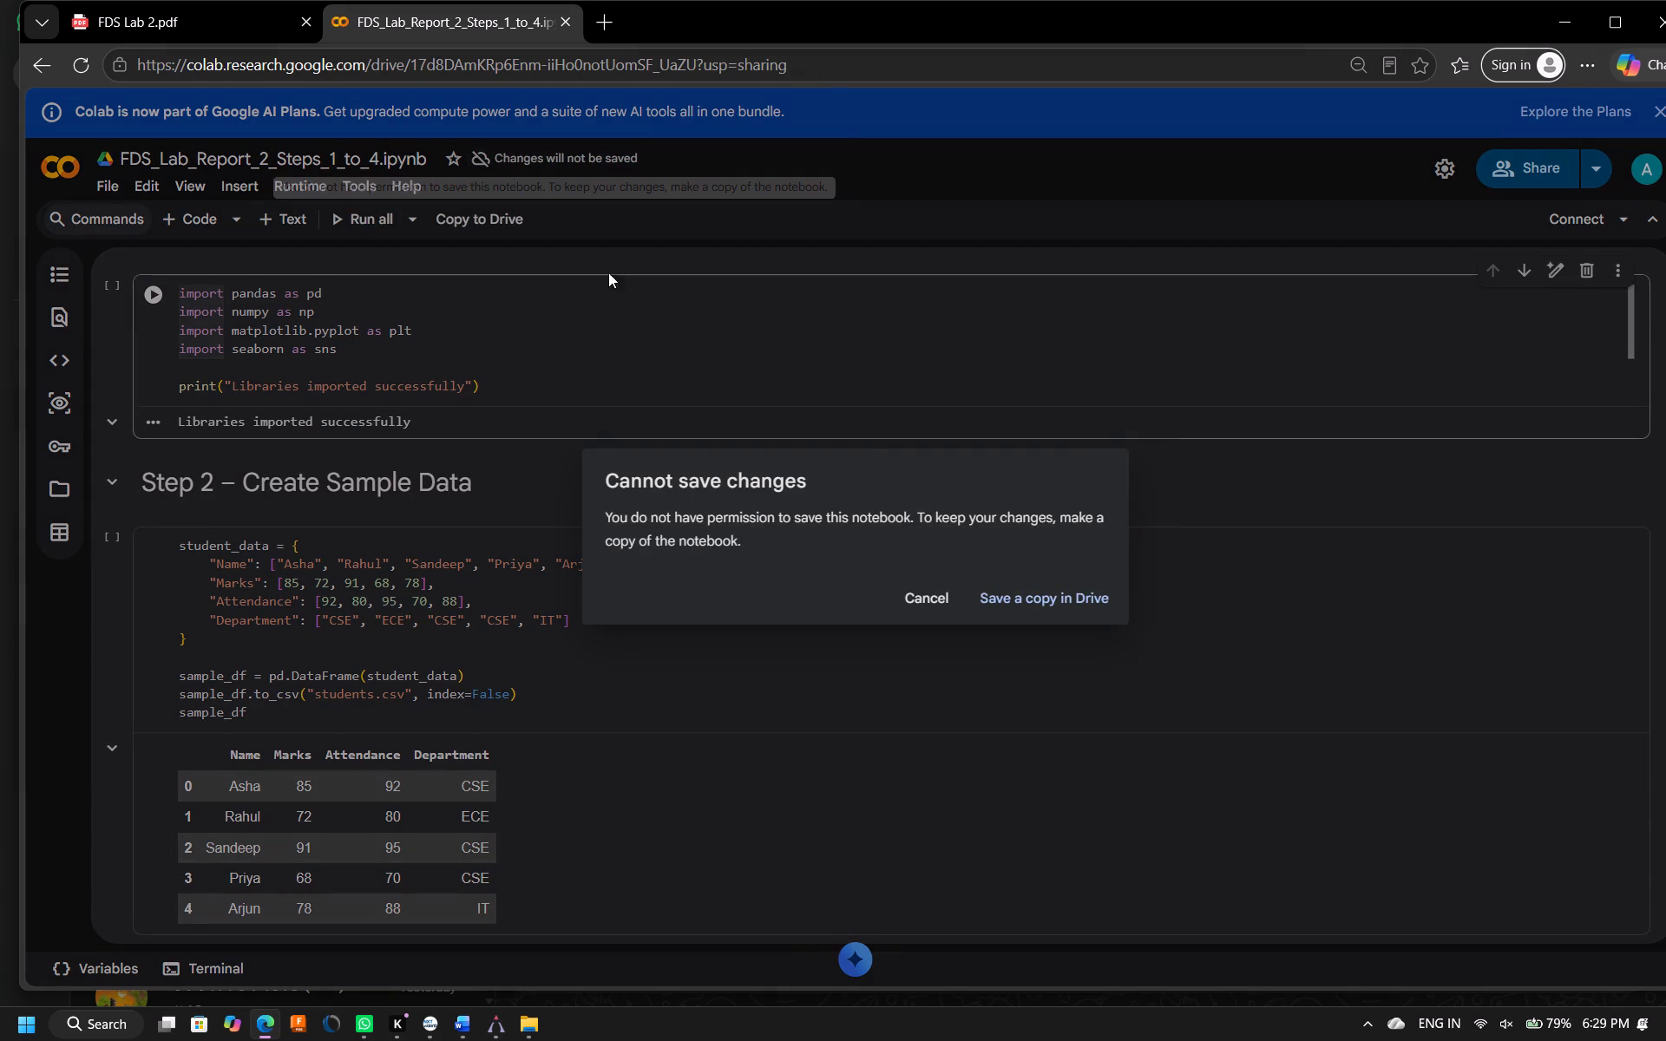
{"action": "left_click", "coordinate": [1063, 576]}
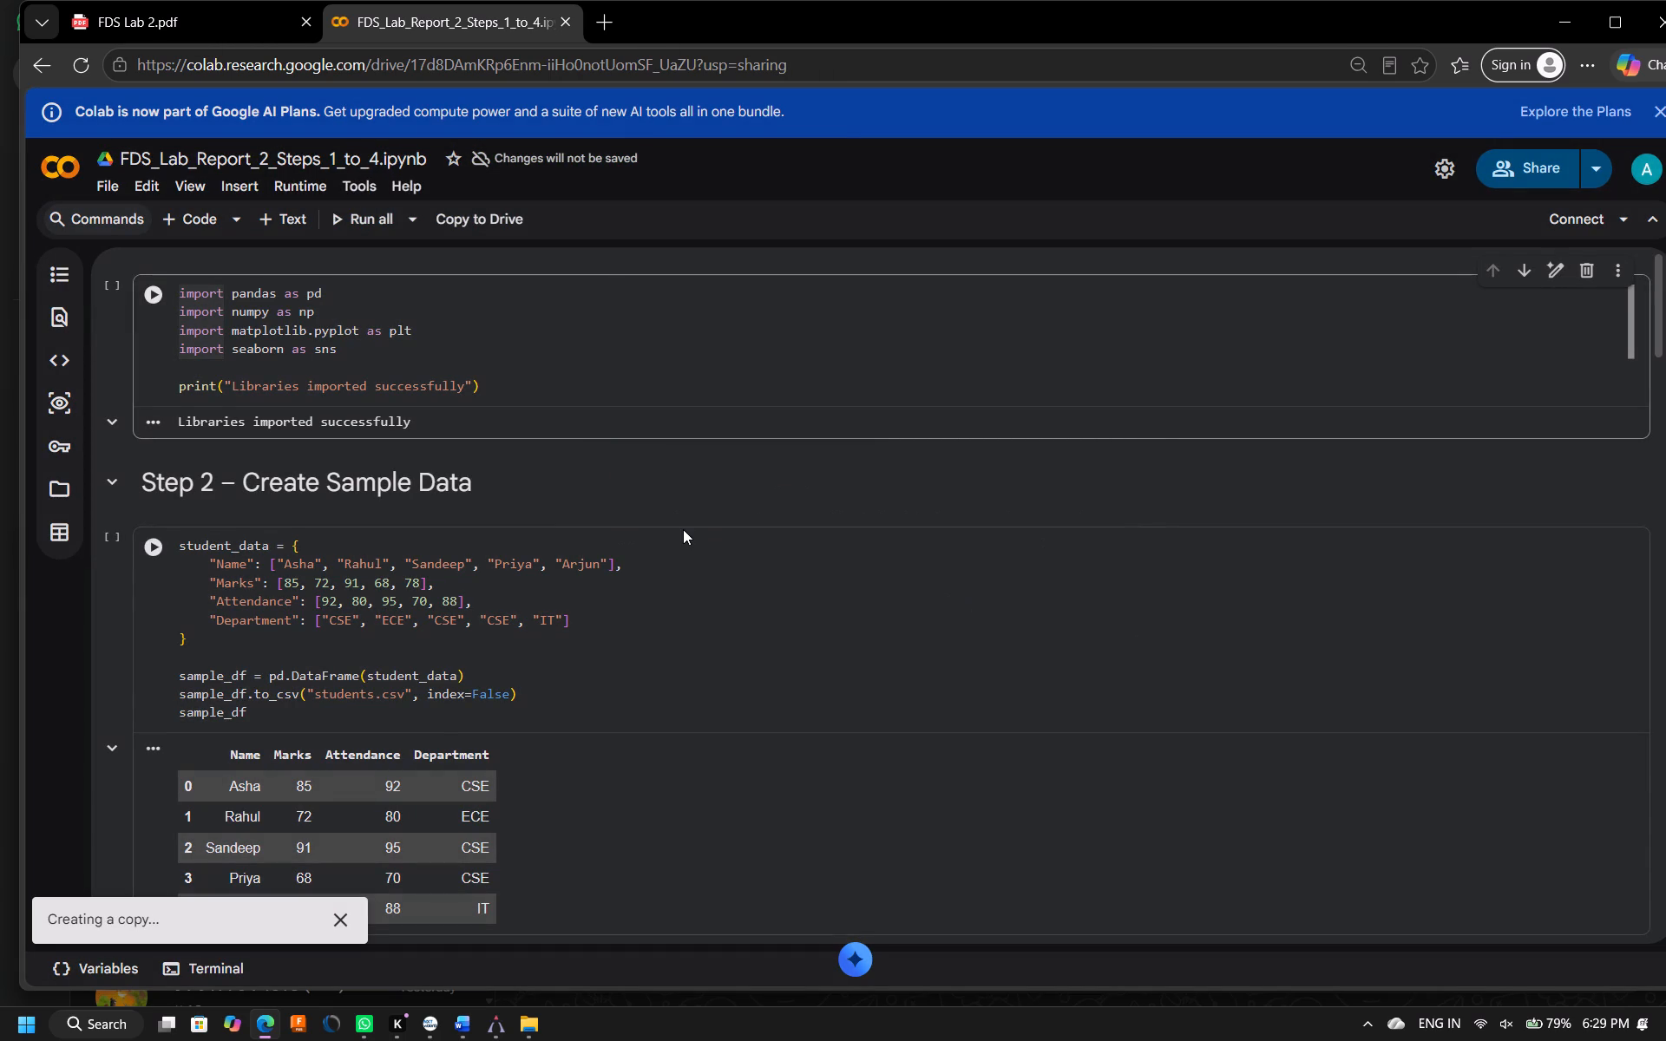
{"action": "left_click", "coordinate": [549, 159]}
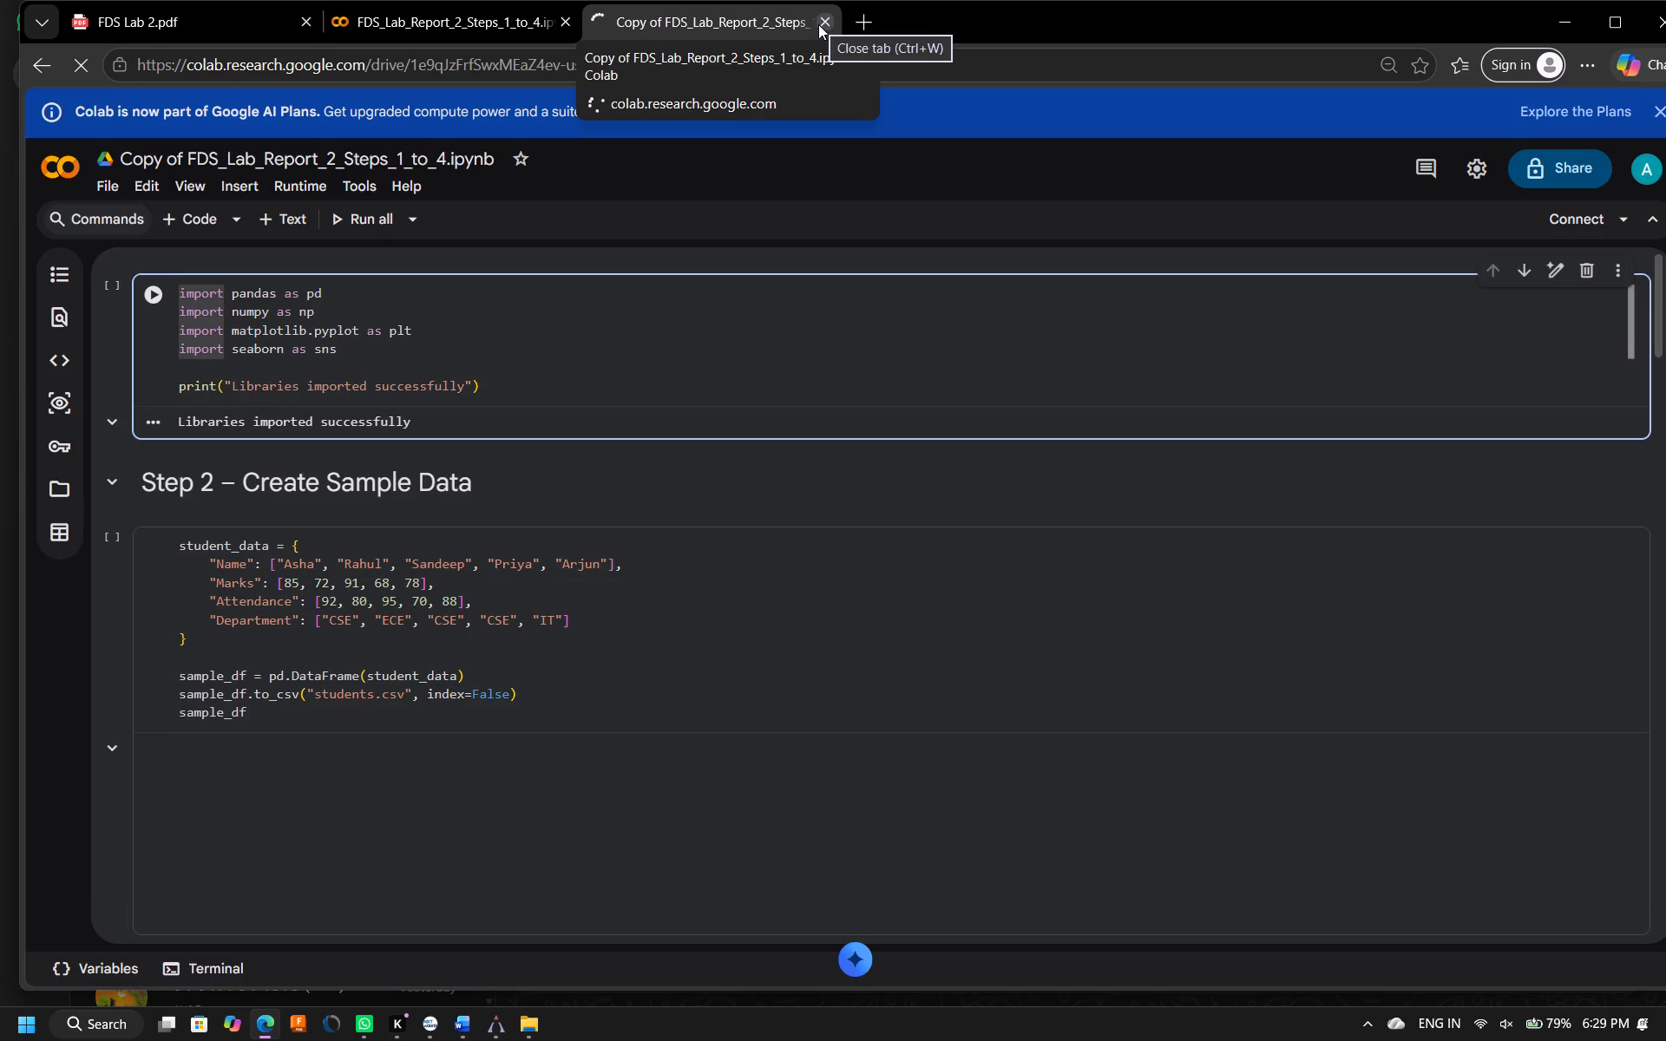
Rename the copied notebook as Copy of FDS_Lab_Report_2, dropping the steps suffix and file extension.
{"action": "left_click", "coordinate": [449, 168]}
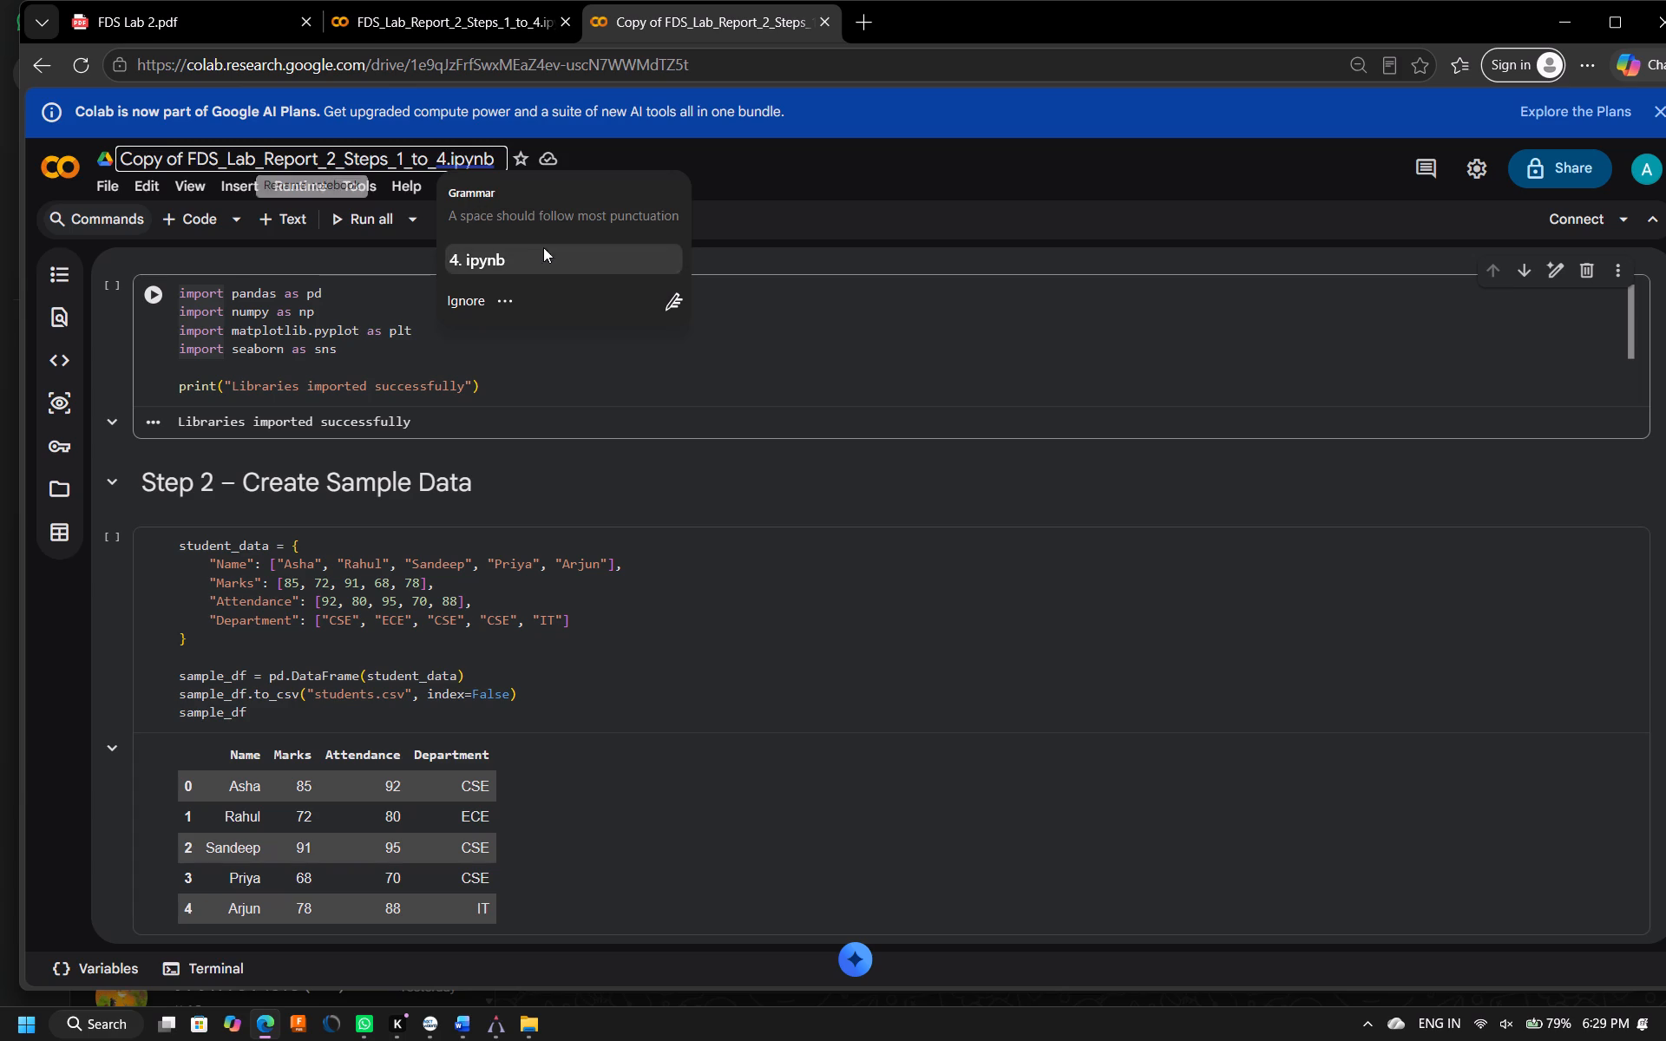
{"action": "left_click", "coordinate": [743, 325]}
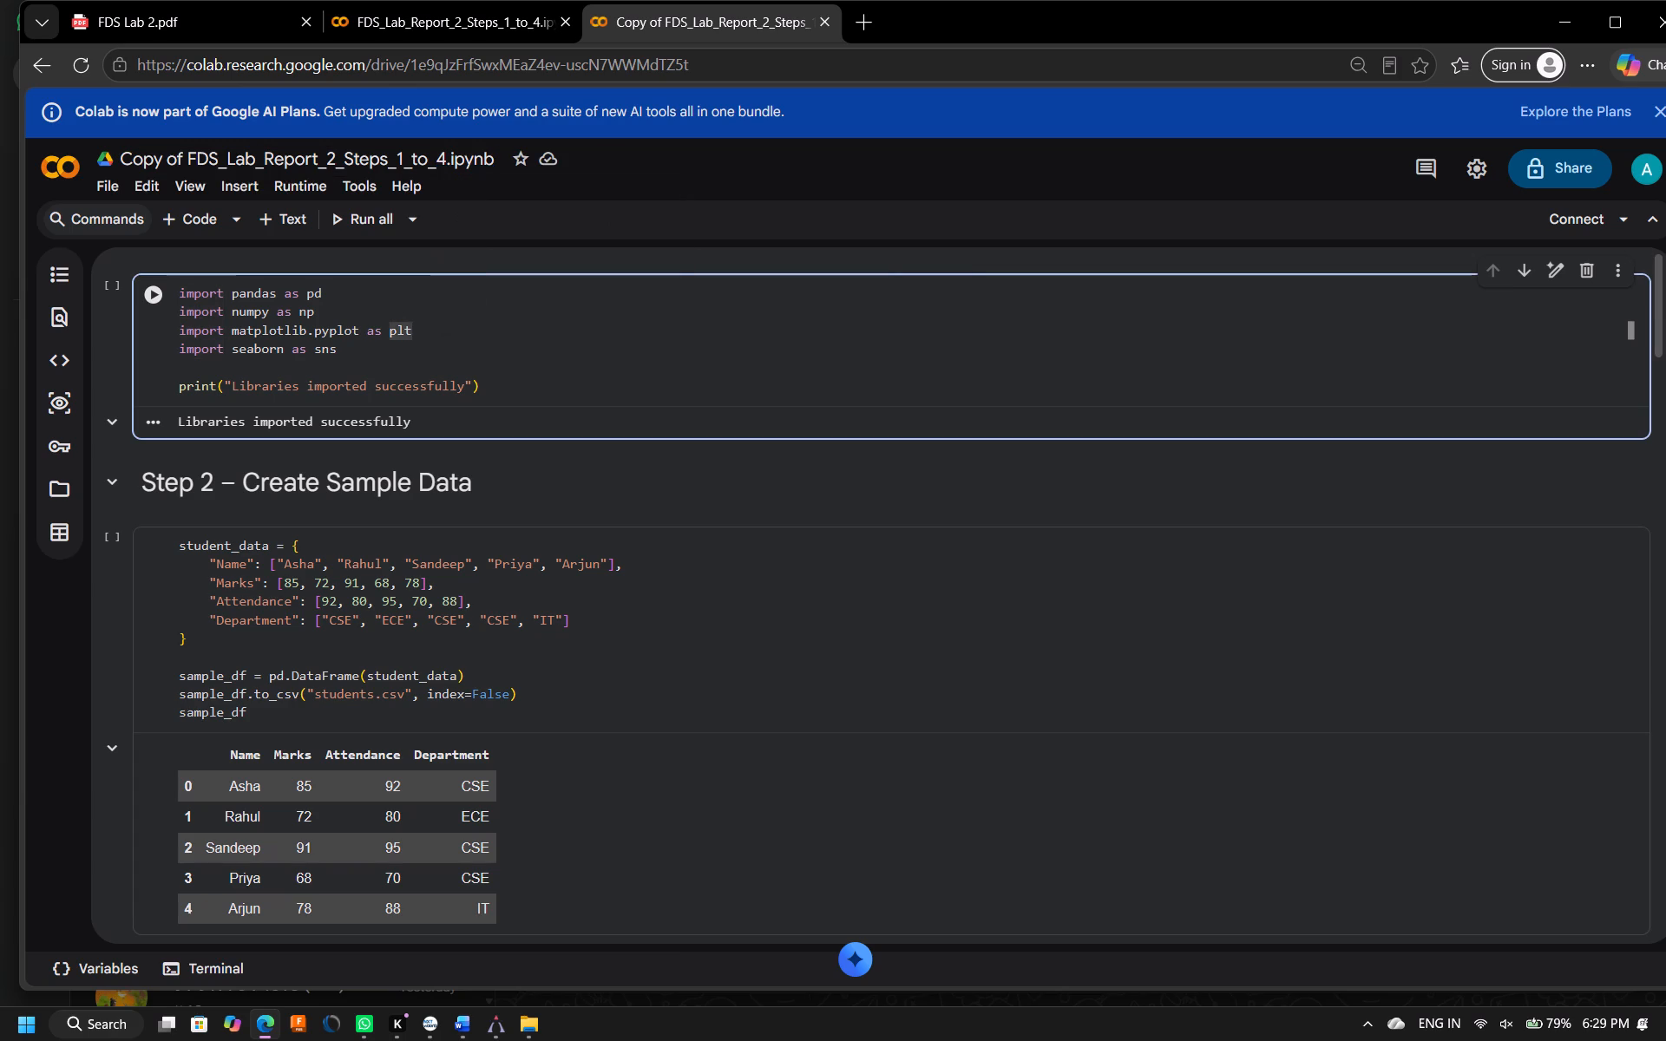
{"action": "double_click", "coordinate": [364, 165]}
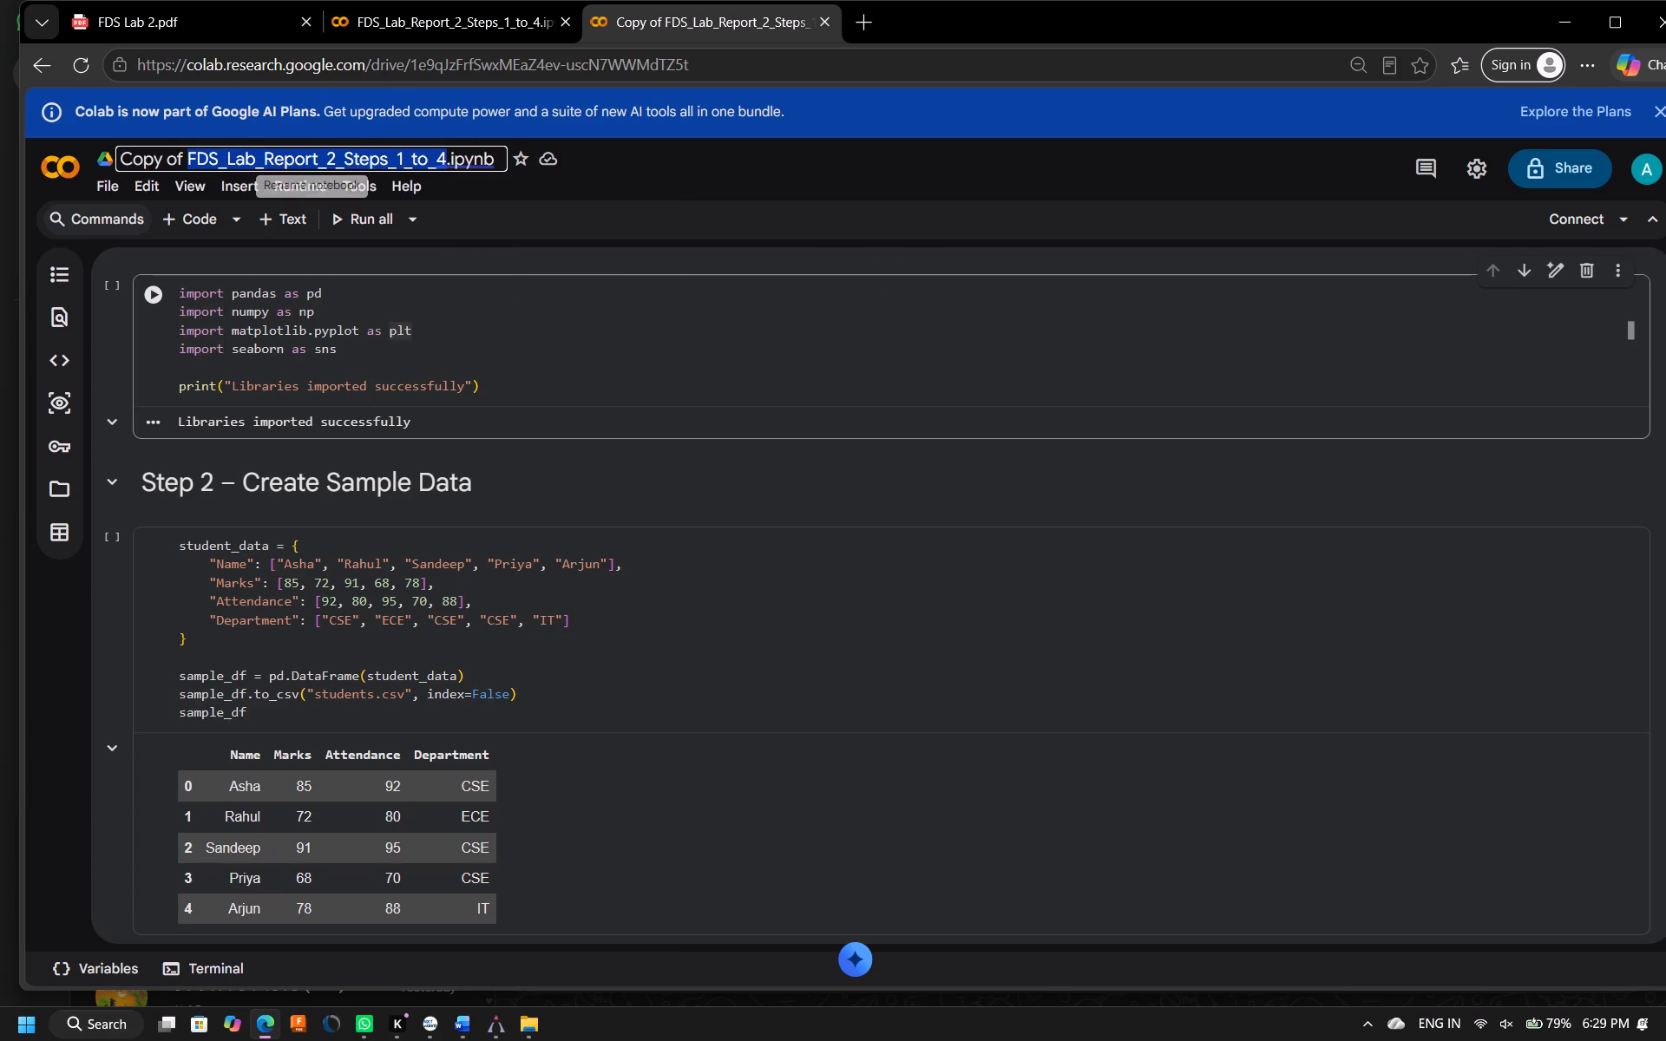
{"action": "left_click", "coordinate": [461, 157]}
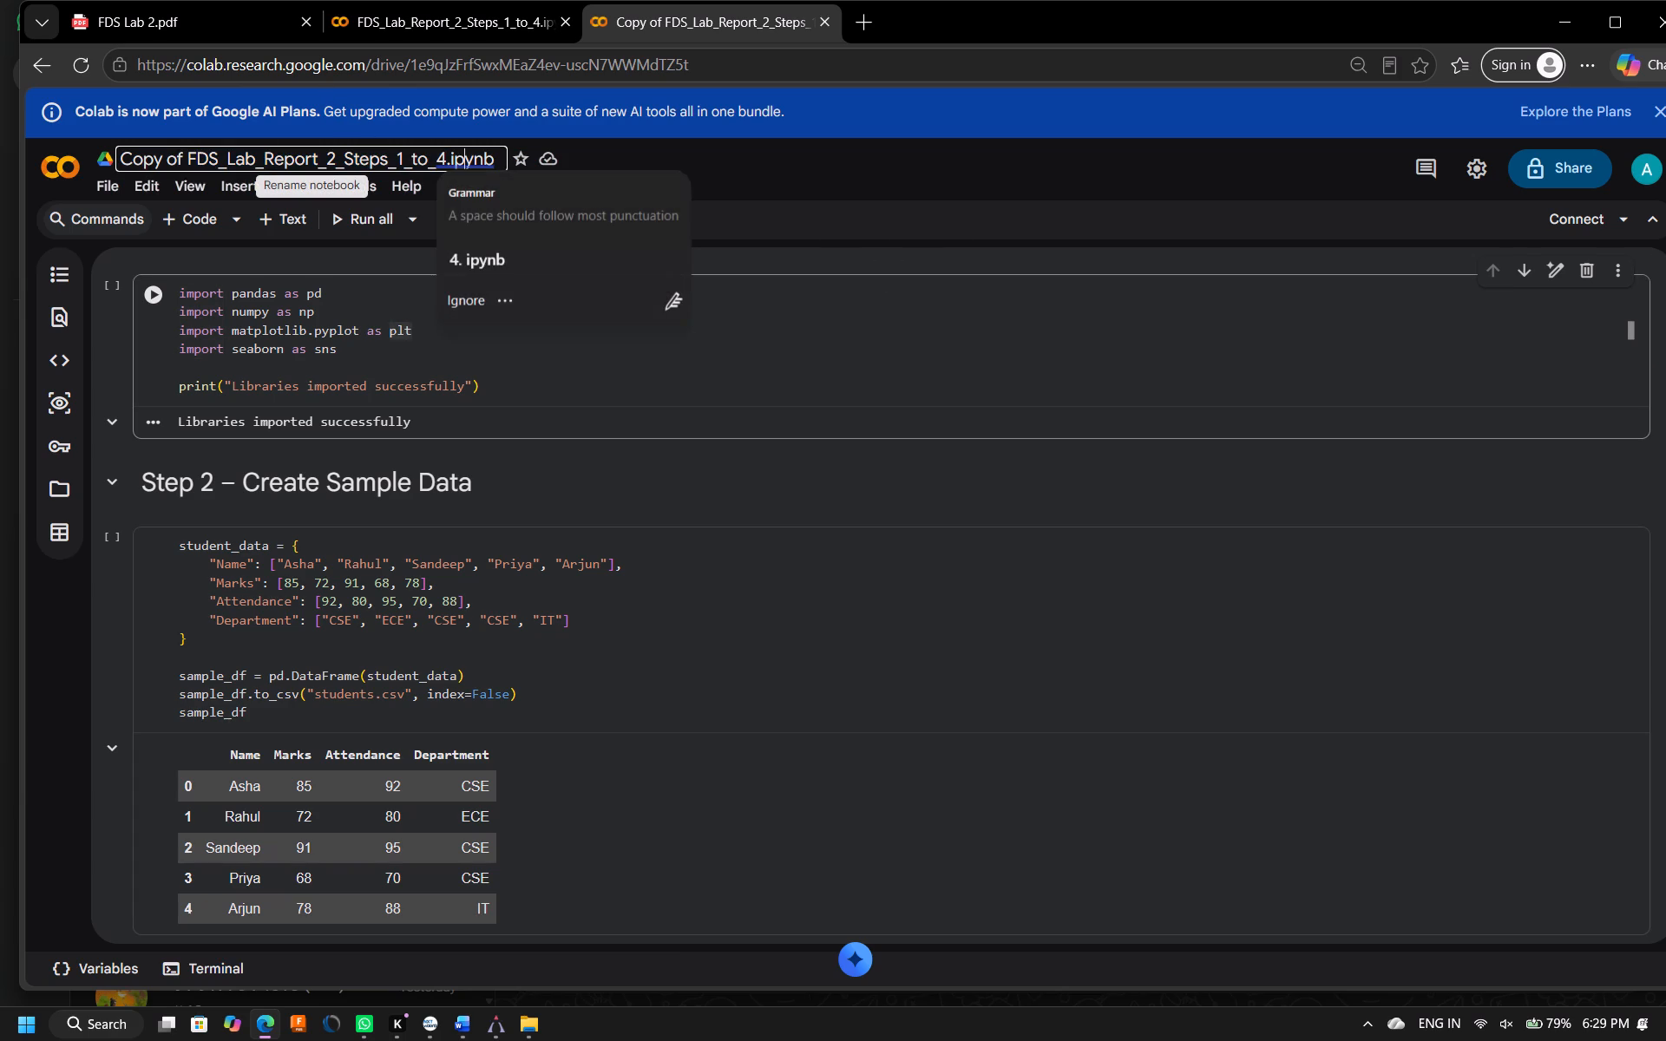
{"action": "left_click", "coordinate": [494, 165]}
{"action": "key", "text": "BackSpace"}
{"action": "key", "text": "BackSpace"}
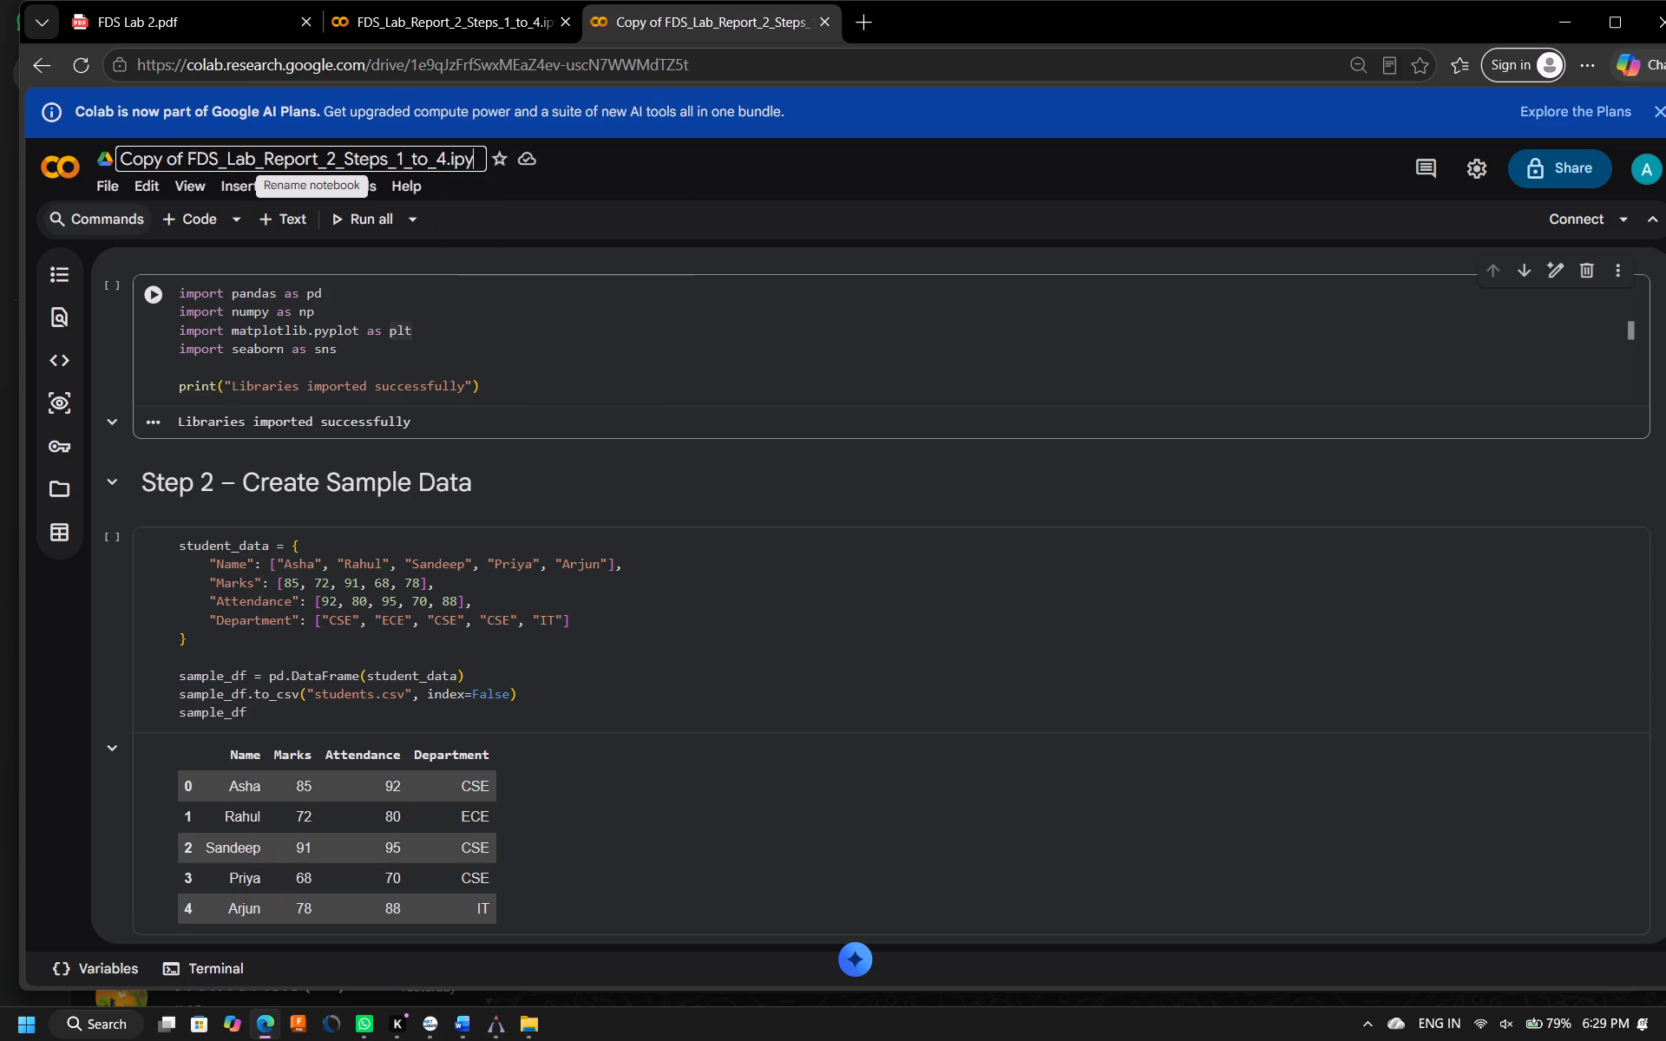
{"action": "key", "text": "BackSpace"}
{"action": "key", "text": "BackSpace"}
{"action": "key", "text": "BackSpace"}
{"action": "key", "text": "BackSpace"}
{"action": "key", "text": "BackSpace"}
{"action": "key", "text": "BackSpace"}
{"action": "key", "text": "BackSpace"}
{"action": "key", "text": "BackSpace"}
{"action": "key", "text": "BackSpace"}
{"action": "key", "text": "BackSpace"}
{"action": "key", "text": "BackSpace"}
{"action": "key", "text": "BackSpace"}
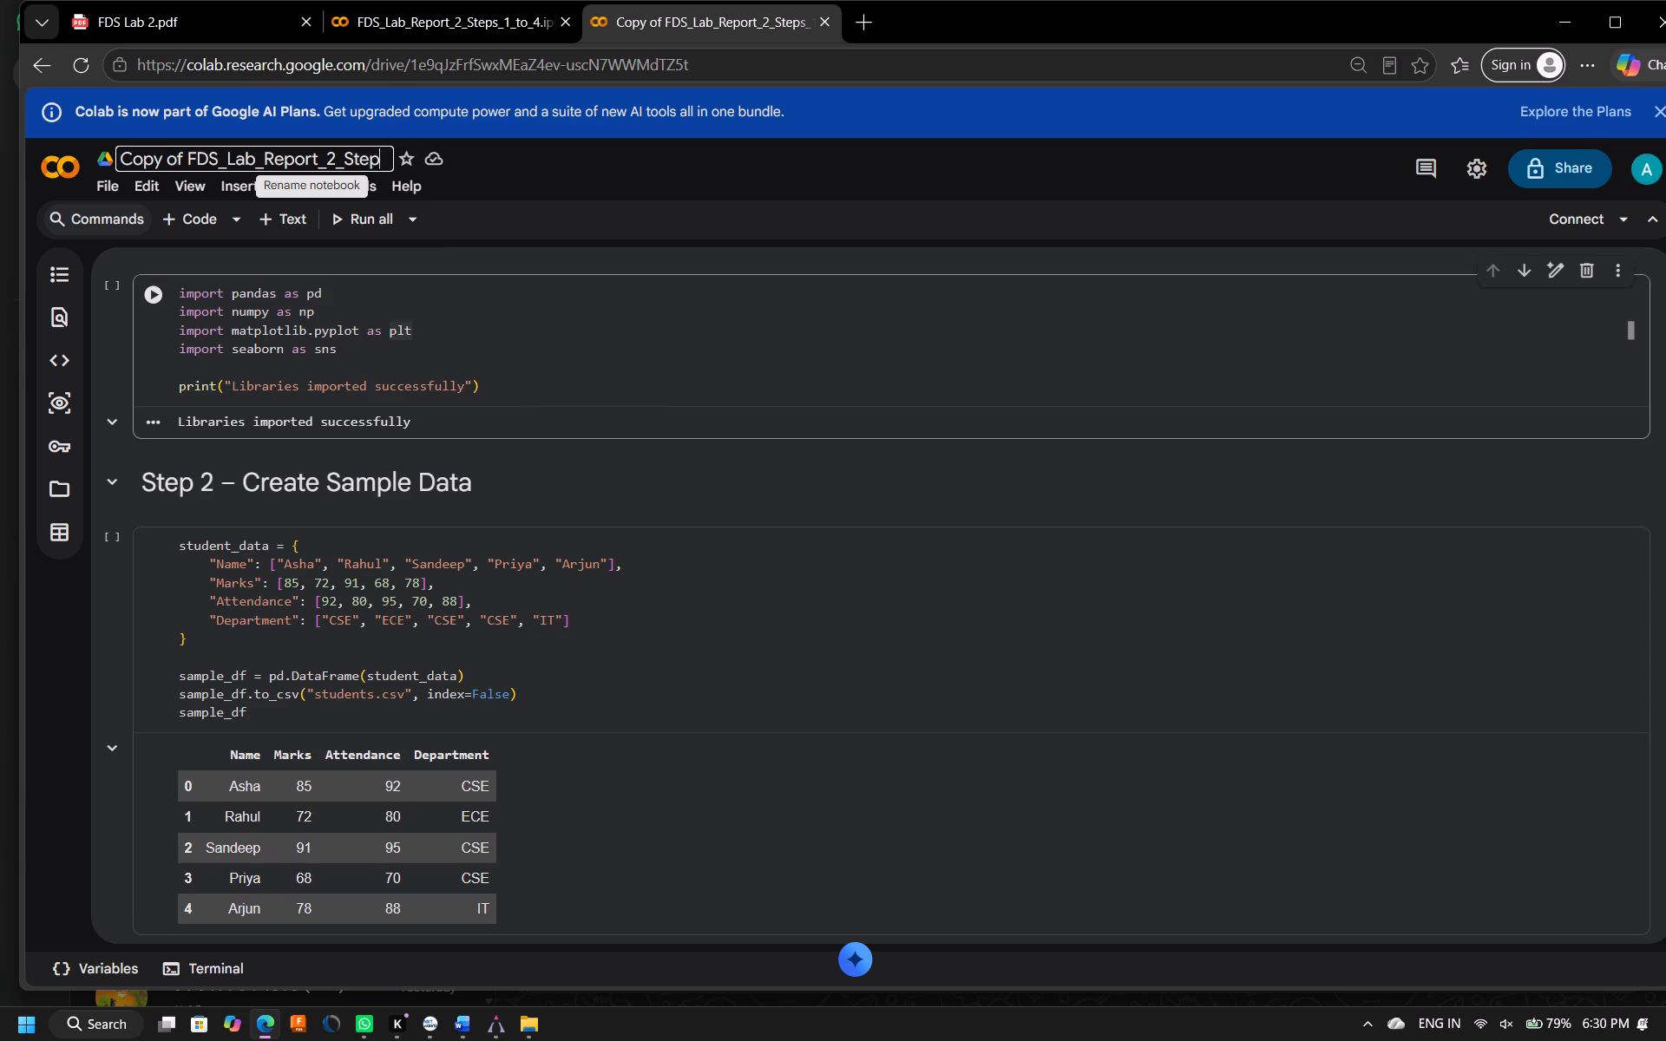
{"action": "key", "text": "BackSpace"}
{"action": "key", "text": "BackSpace"}
{"action": "key", "text": "BackSpace"}
{"action": "key", "text": "BackSpace"}
{"action": "key", "text": "BackSpace"}
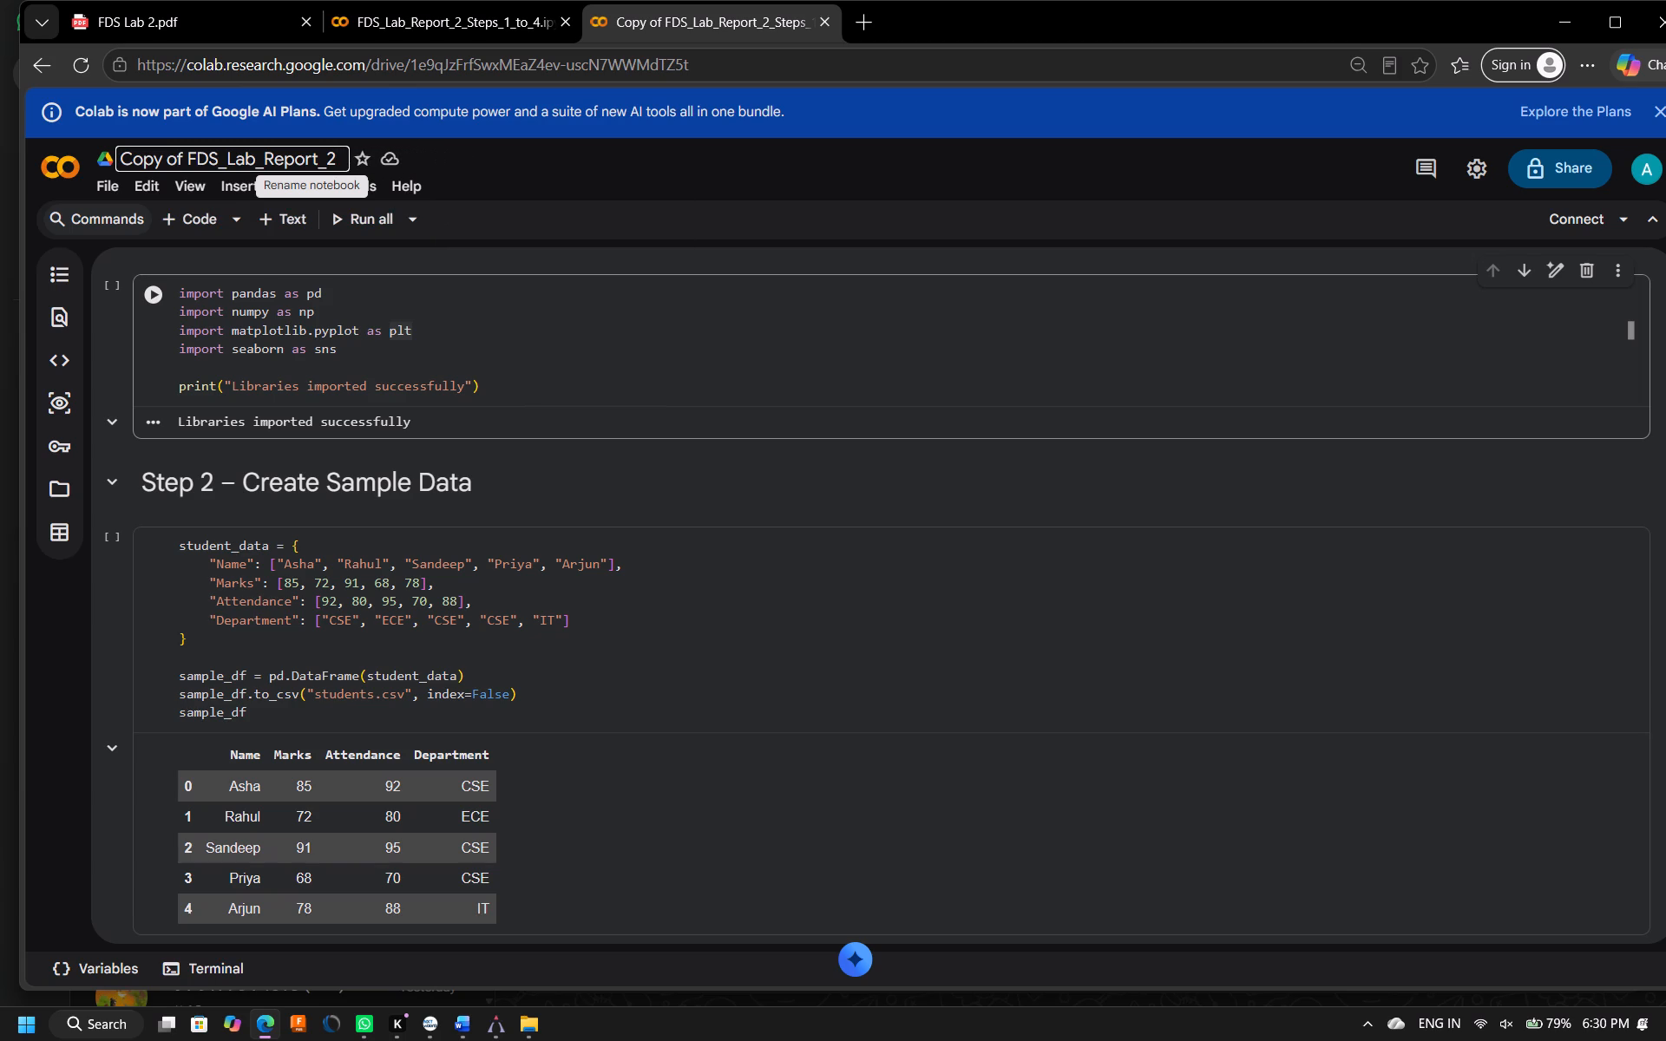
{"action": "key", "text": "Return"}
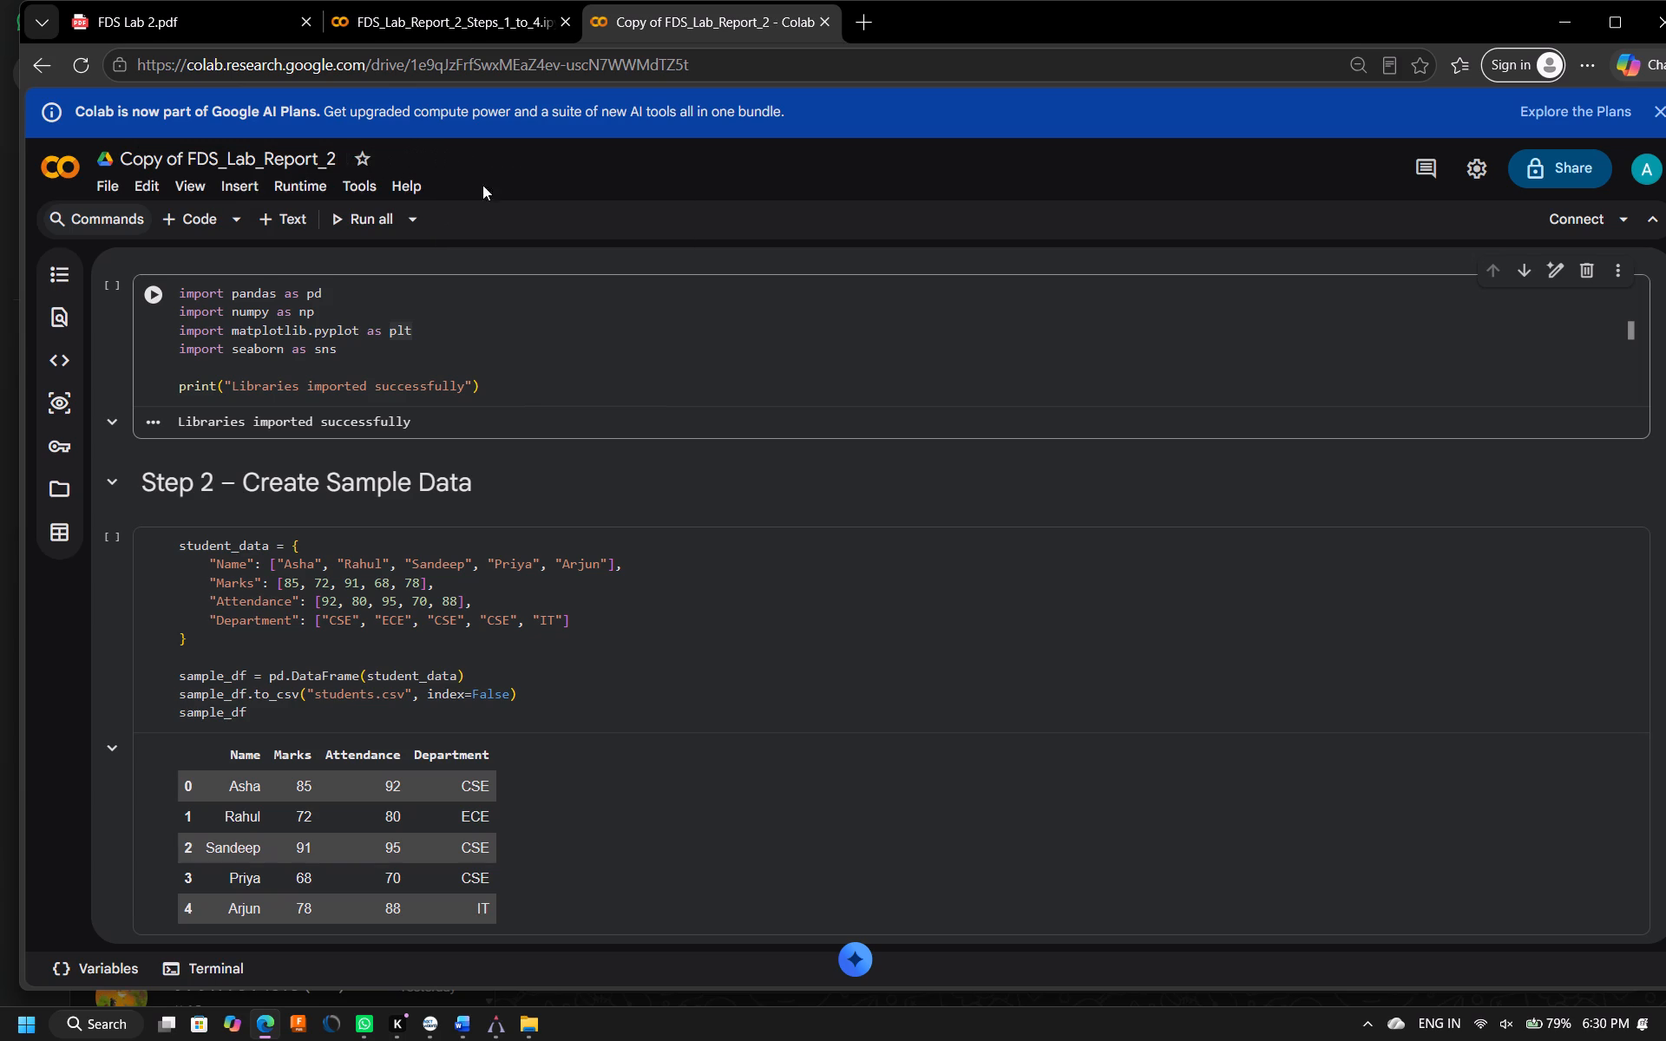
Capture a screenshot of the notebook area from its title header down through the Step 2 sample data table.
{"action": "scroll", "coordinate": [213, 338], "scroll_direction": "up", "scroll_amount": 3}
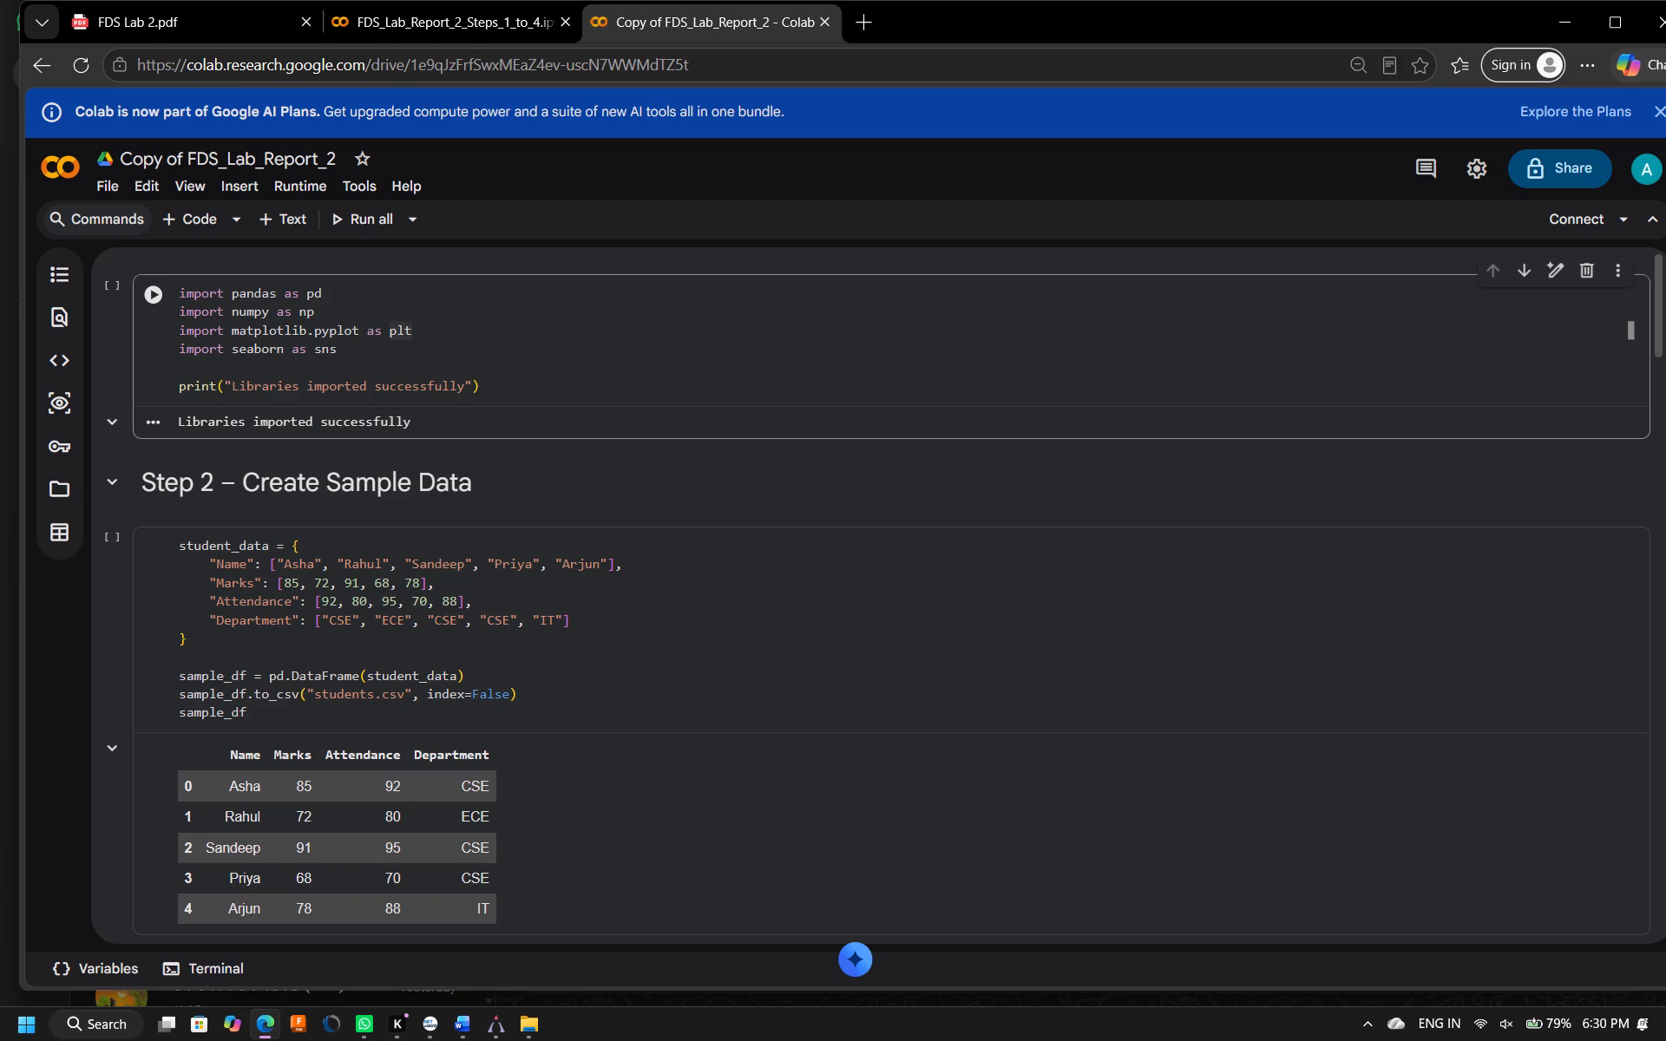
{"action": "scroll", "coordinate": [213, 338], "scroll_direction": "up", "scroll_amount": 7}
{"action": "key", "text": "shift+super+s"}
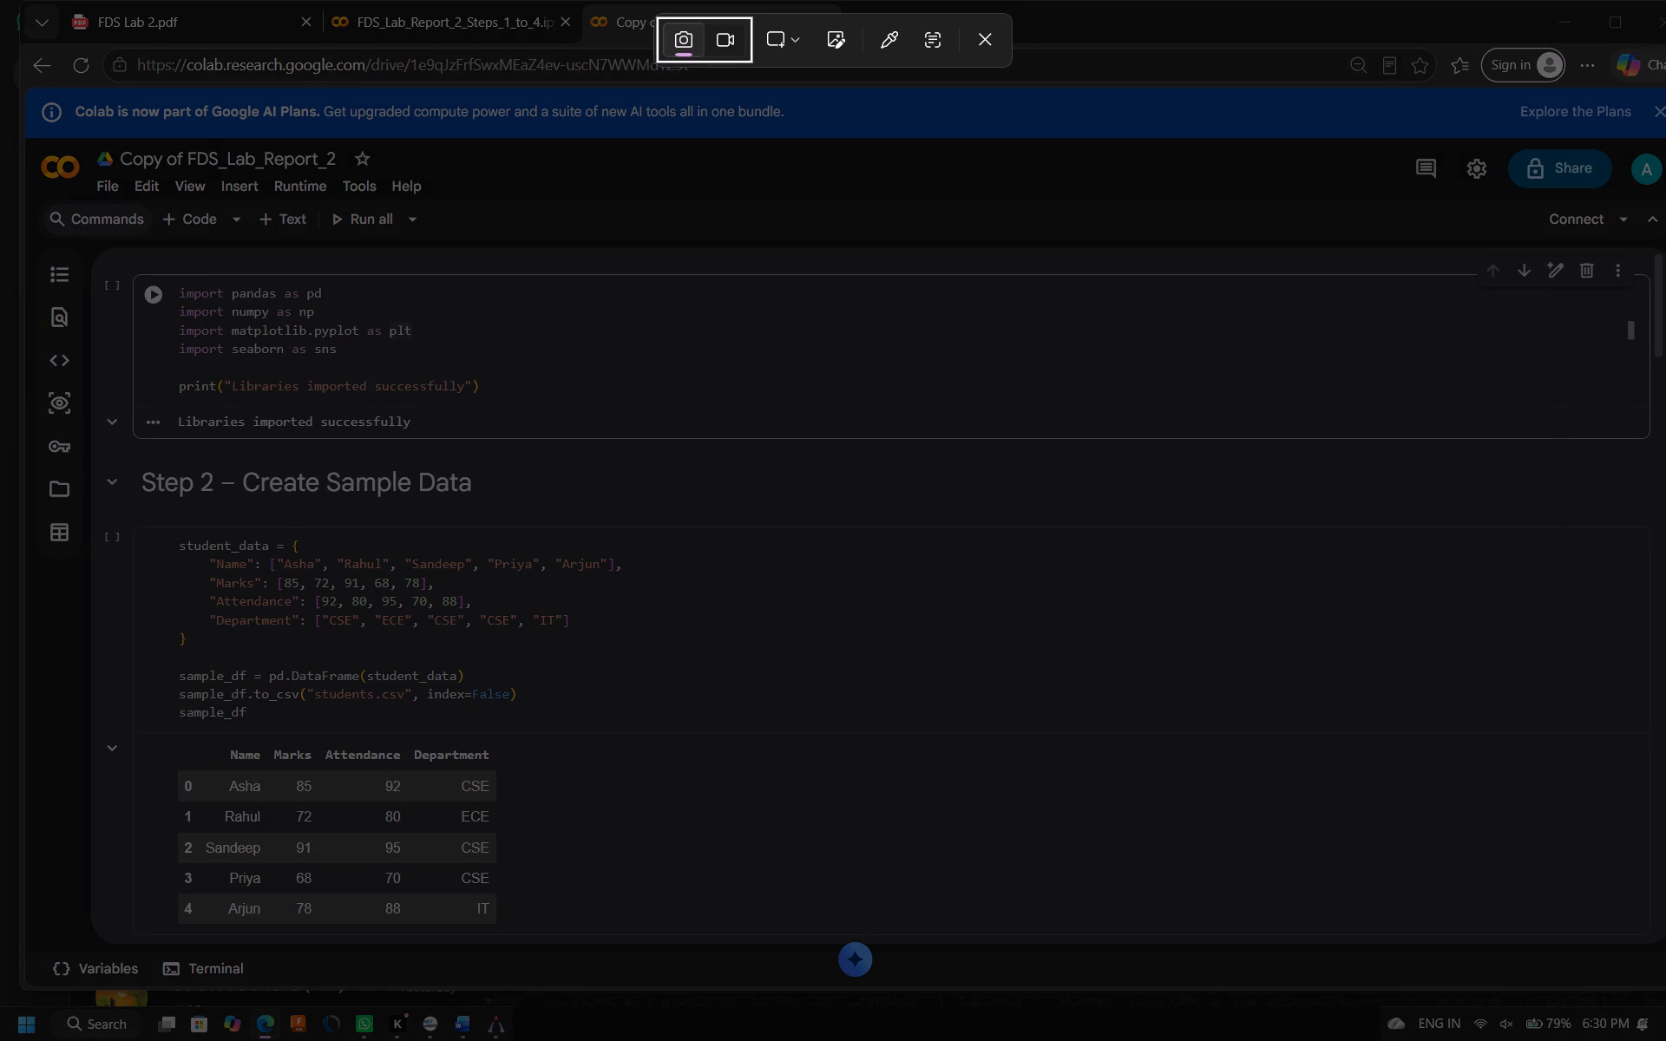
{"action": "left_click_drag", "start_coordinate": [28, 137], "coordinate": [1198, 1040]}
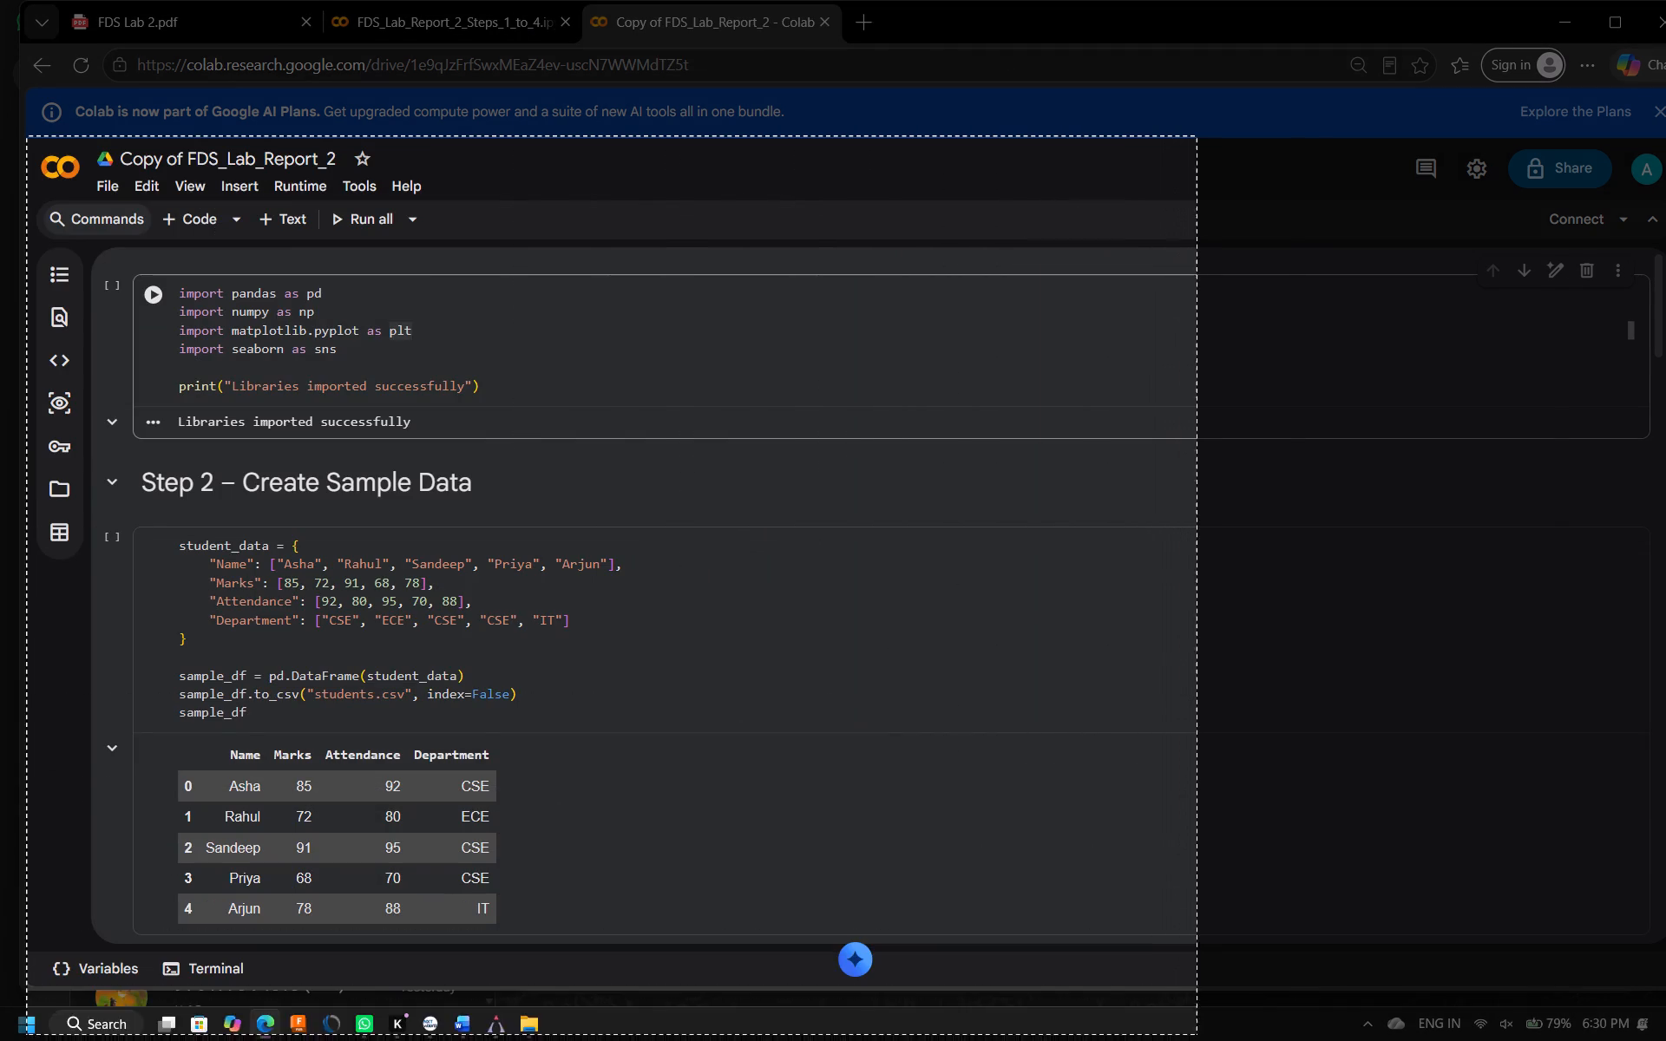
{"action": "left_click_drag", "start_coordinate": [1198, 1040], "coordinate": [1665, 955]}
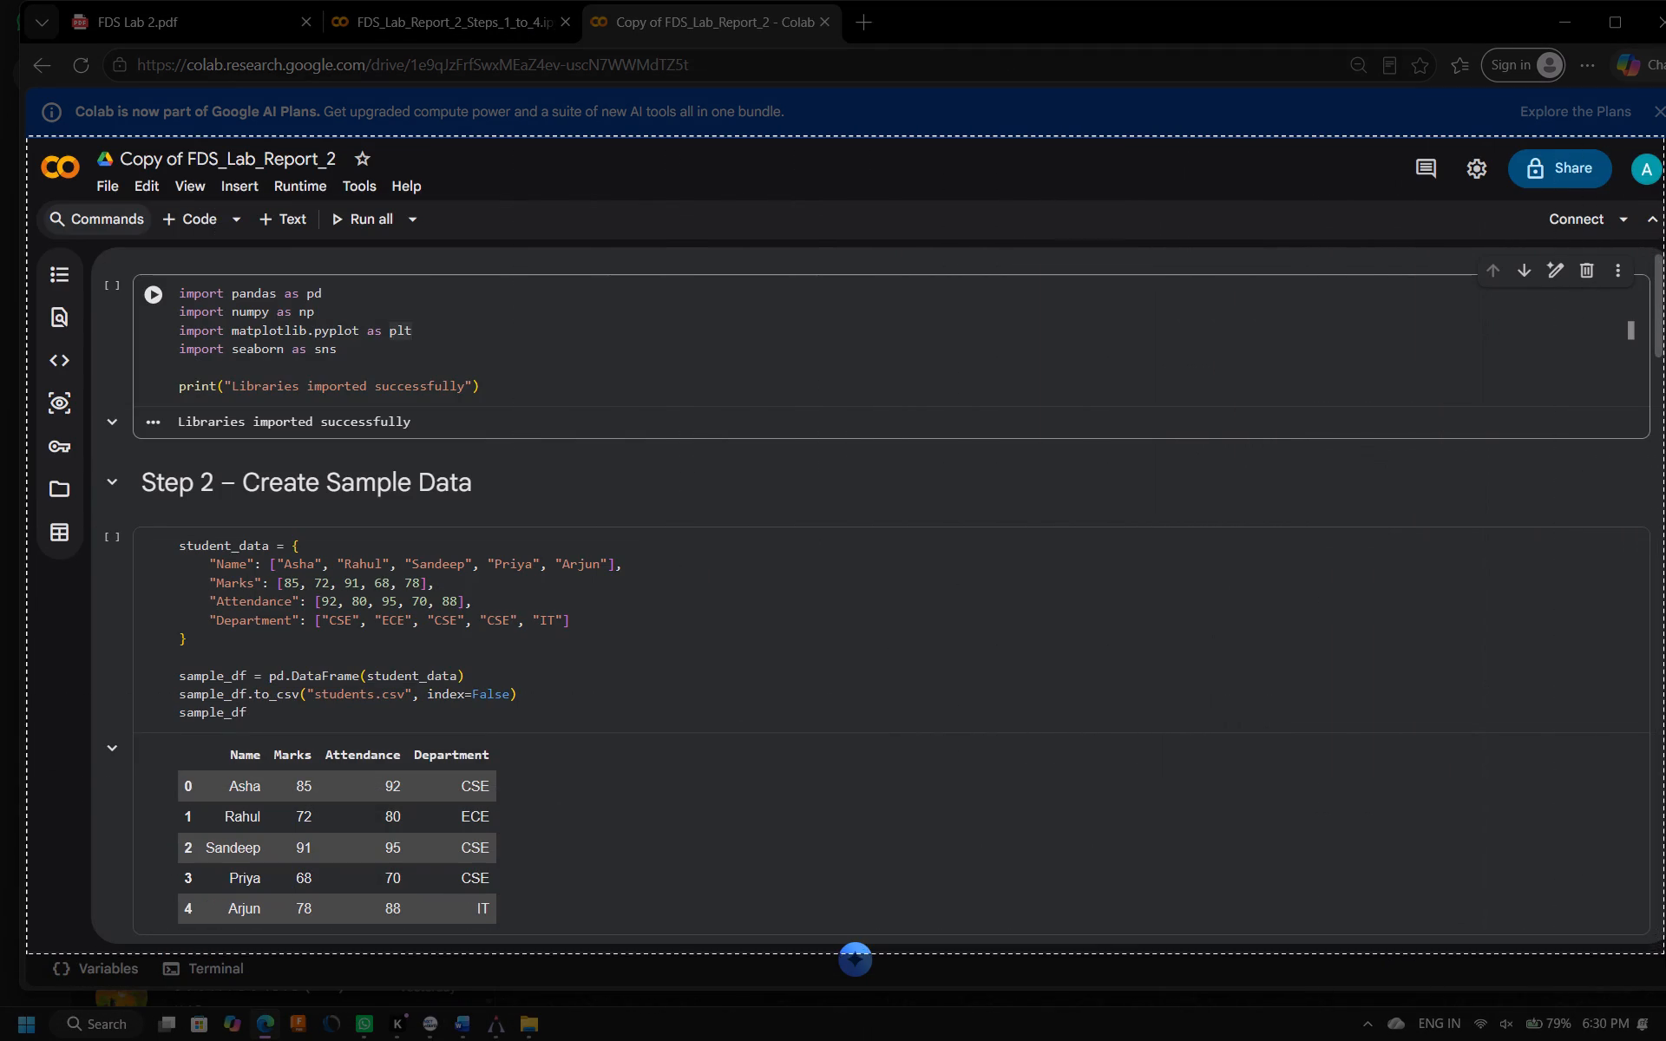
{"action": "left_click_drag", "start_coordinate": [1665, 955], "coordinate": [1665, 950]}
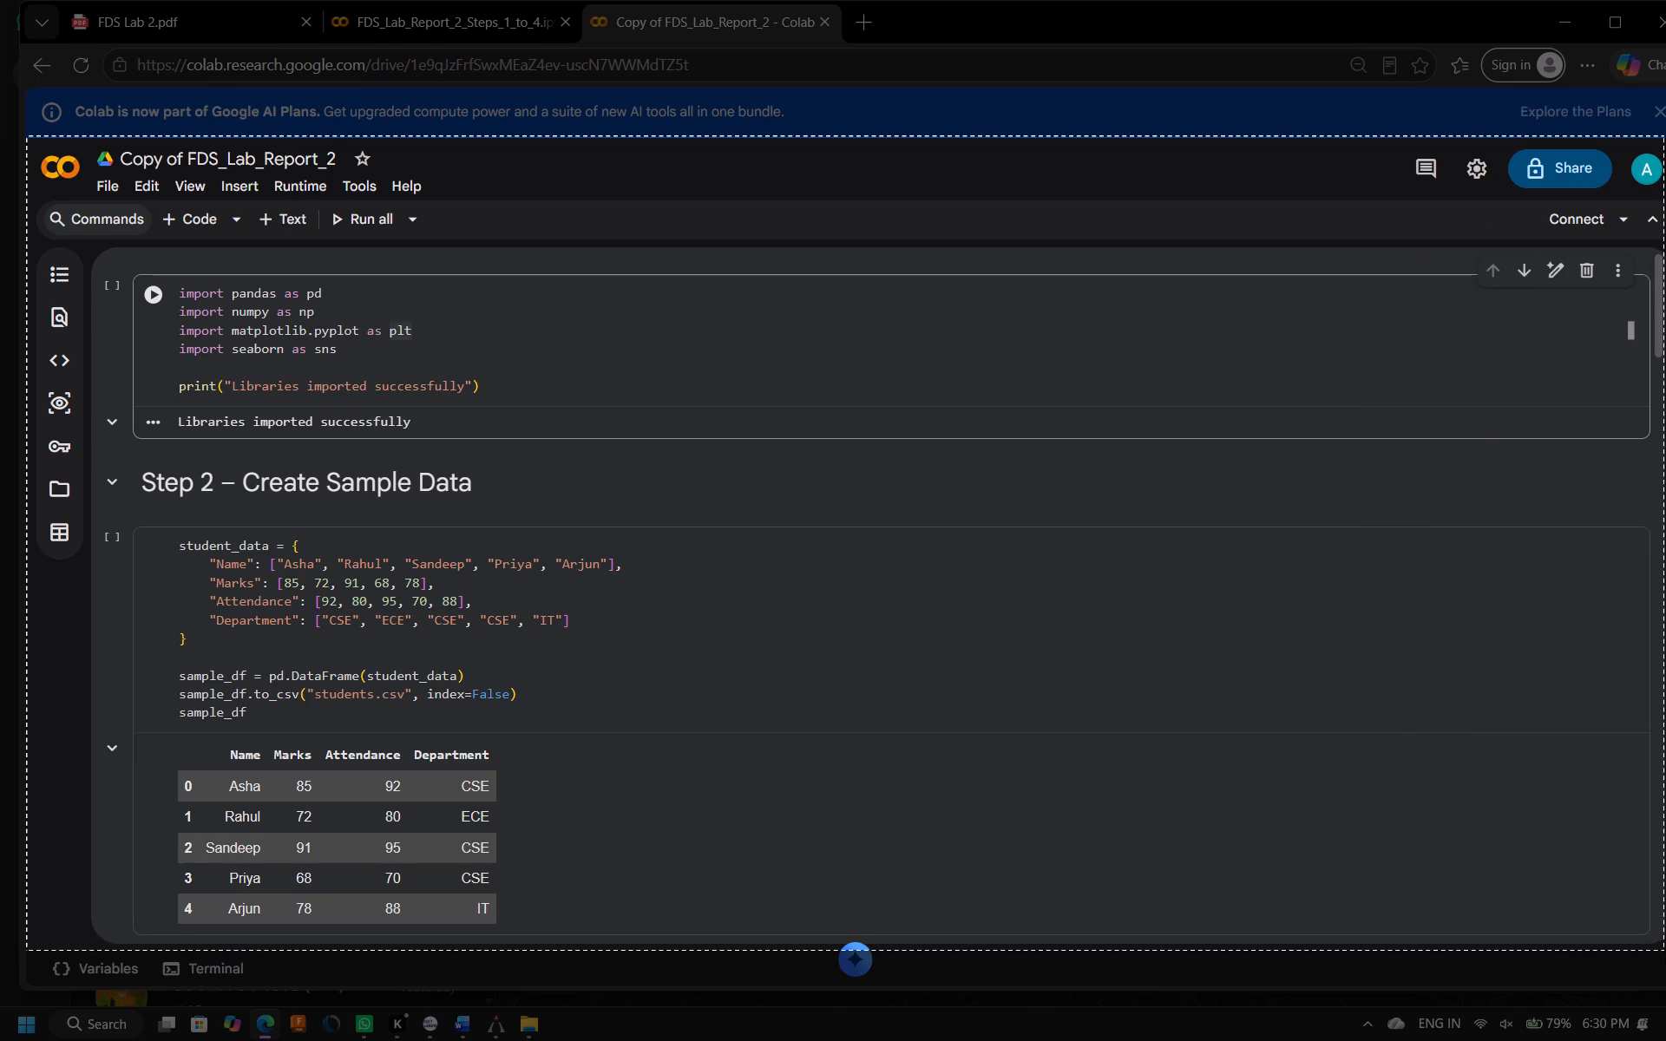
{"action": "left_click_drag", "start_coordinate": [1665, 950], "coordinate": [1665, 930]}
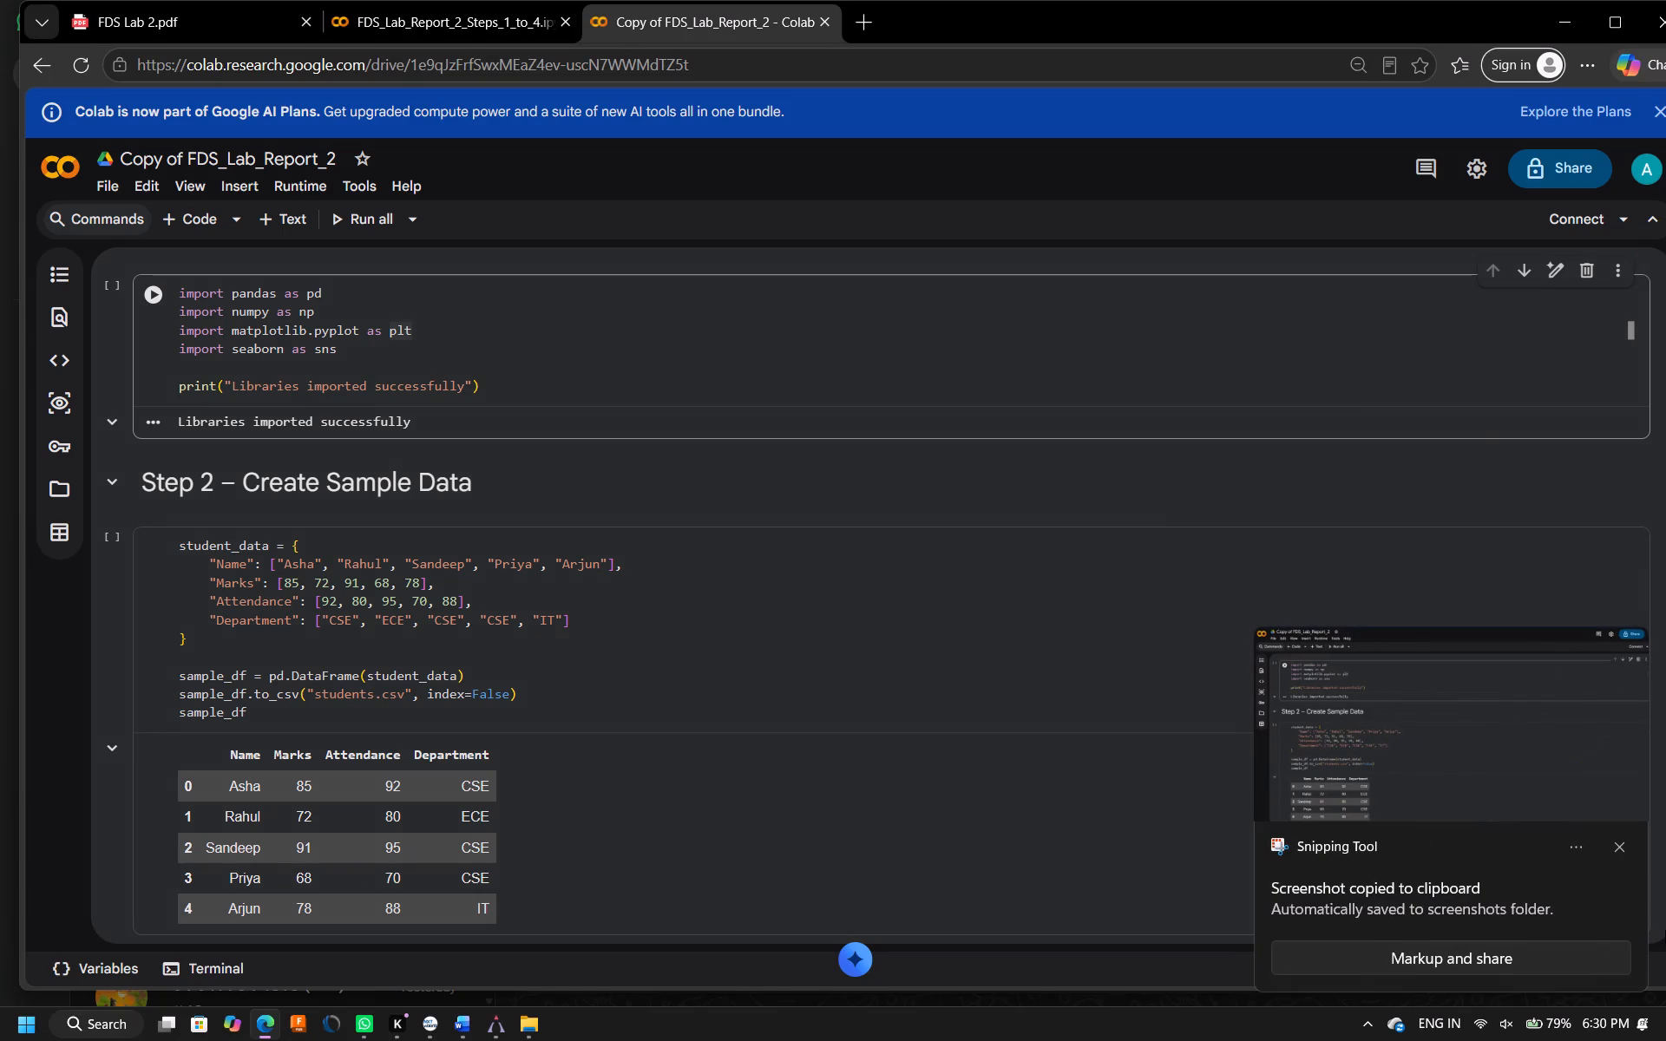
{"action": "key", "text": "ctrl+c"}
{"action": "key", "text": "ctrl+c"}
{"action": "key", "text": "ctrl+c"}
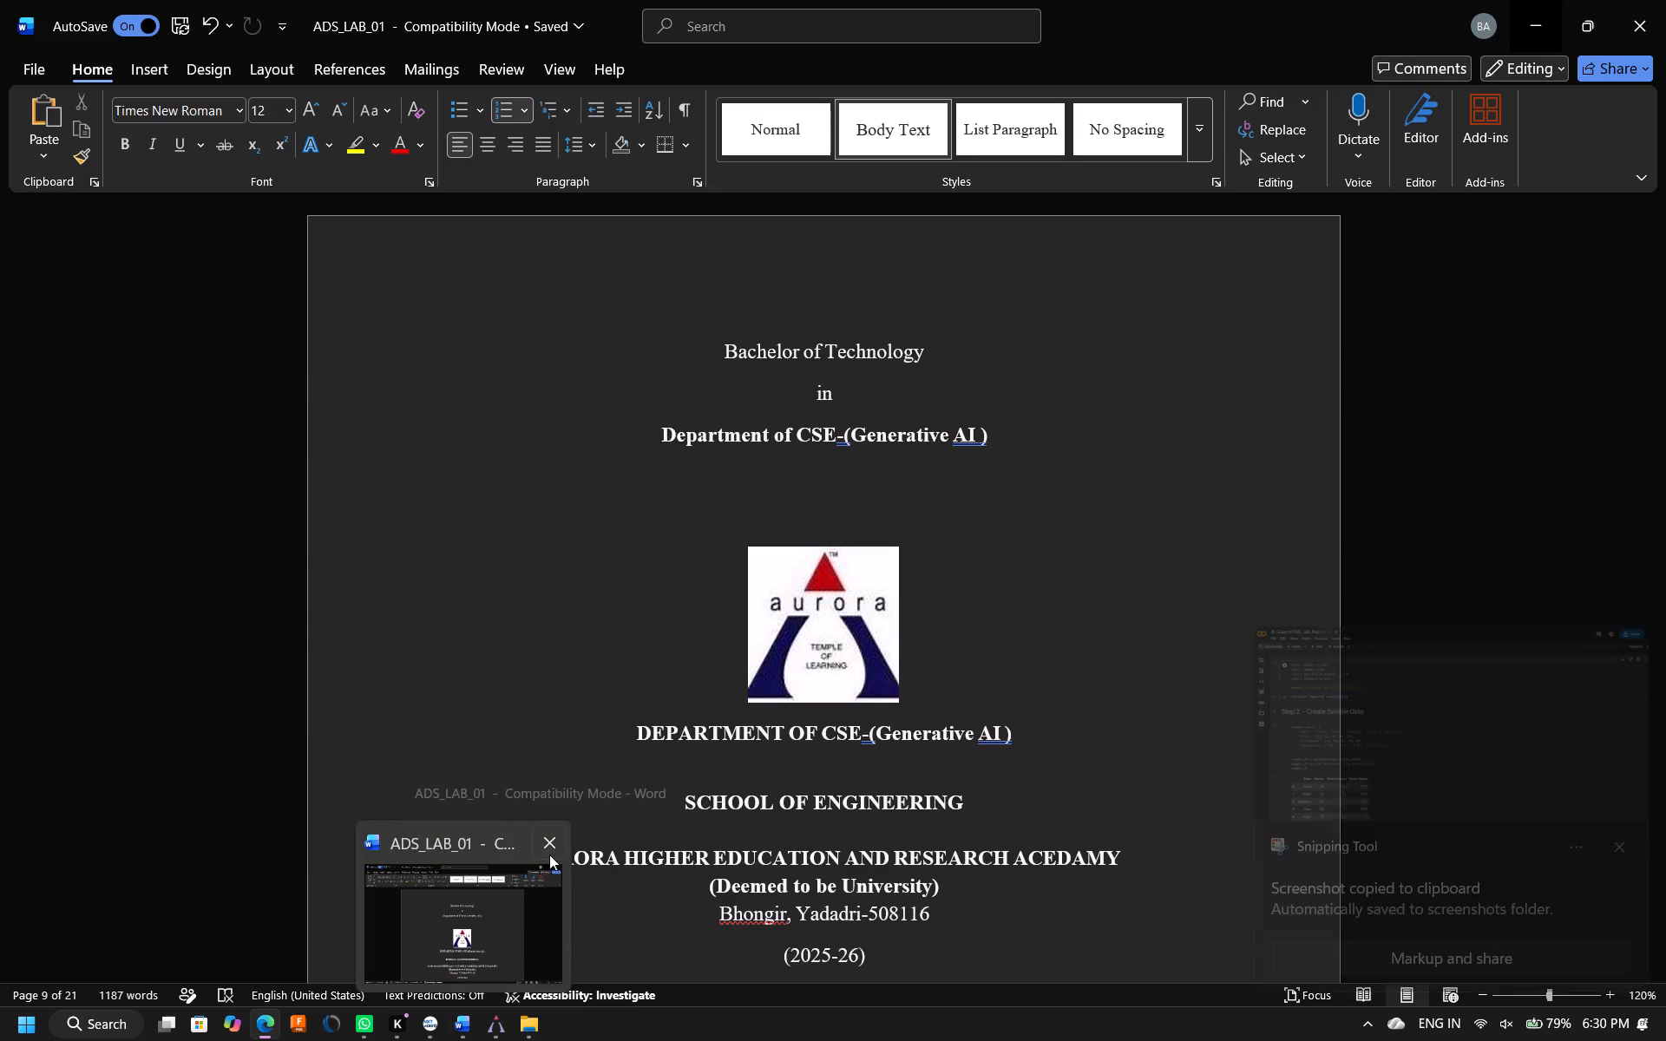
Close the ADS_LAB_01 Word document.
{"action": "left_click", "coordinate": [552, 851]}
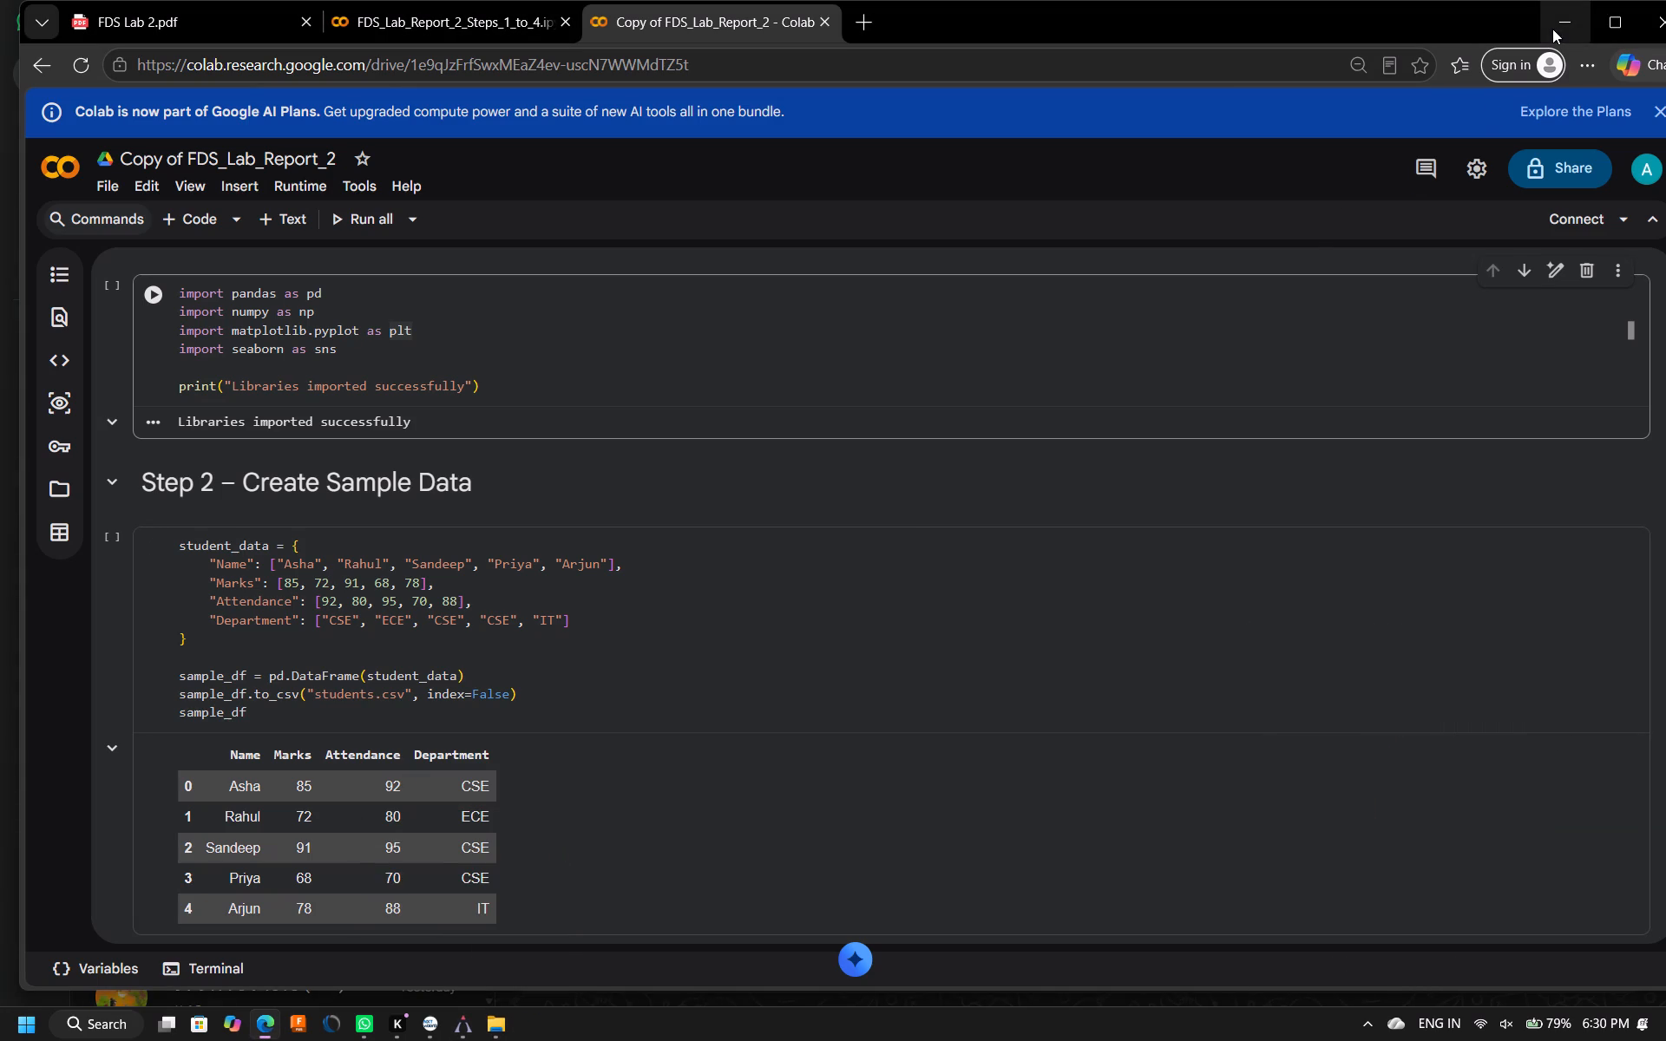
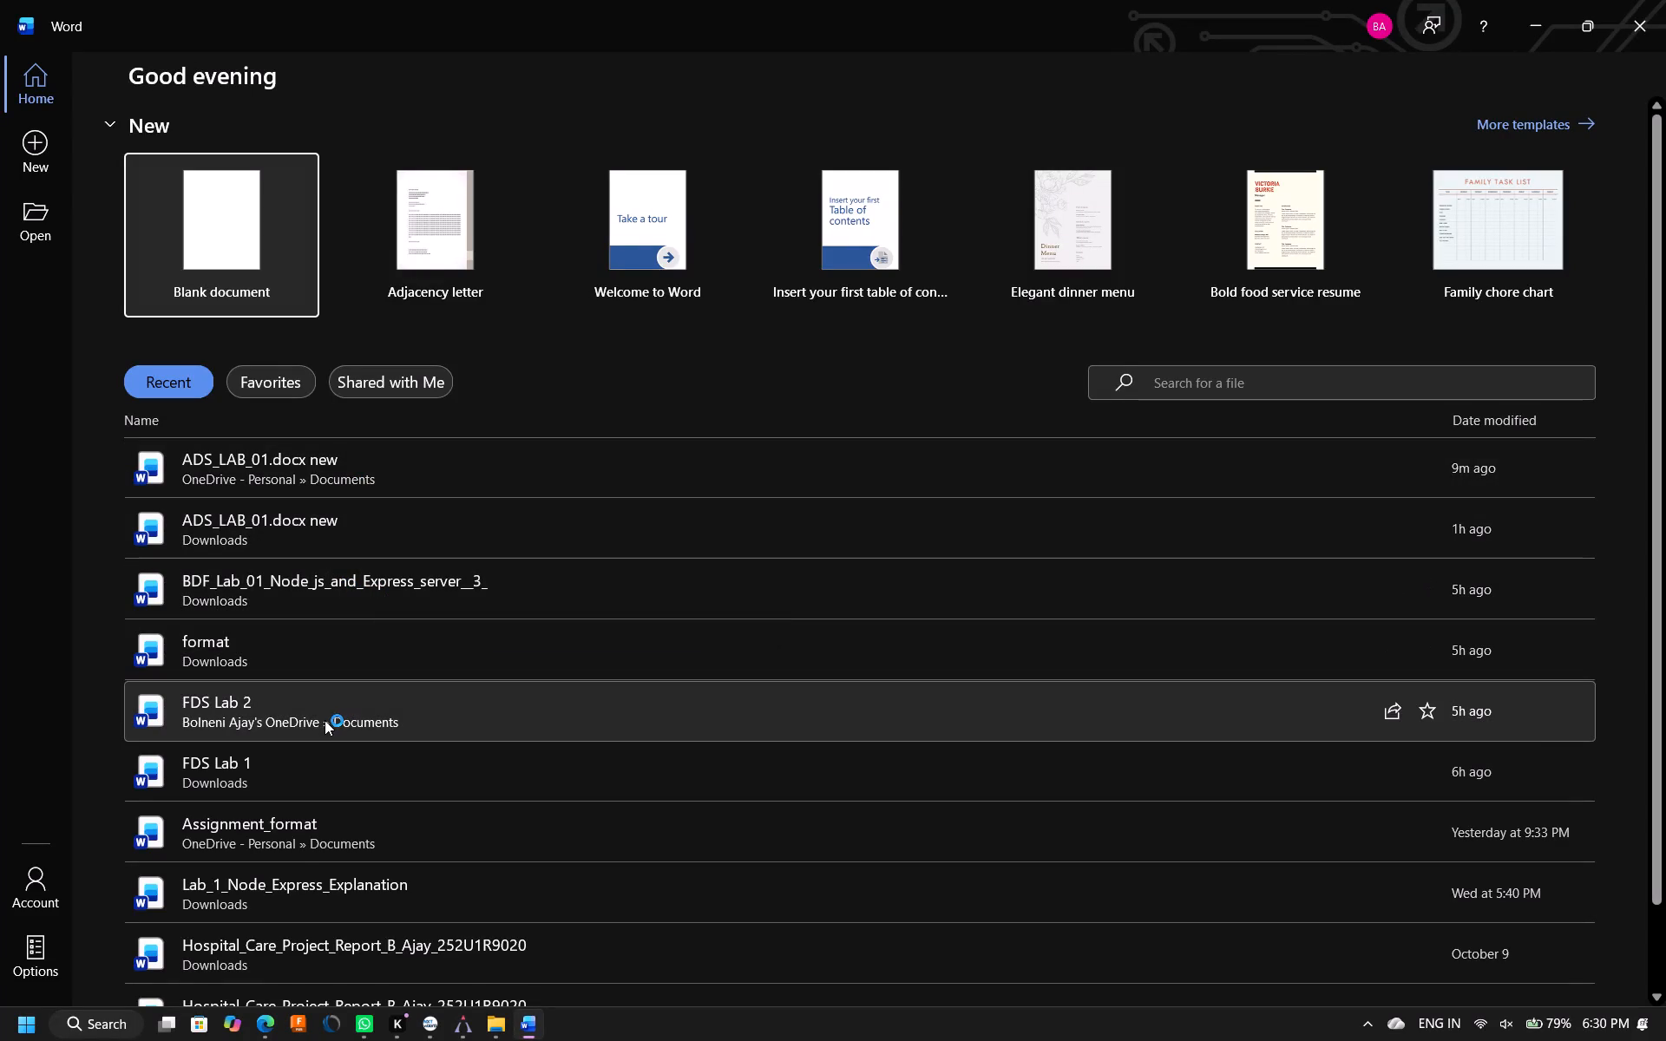
Open the FDS Lab 2 document from the recent files.
{"action": "double_click", "coordinate": [325, 720]}
Replace the old Step 2 – Create Sample Data screenshot with the newly captured one of the Copy of FDS_Lab_Report_2 notebook.
{"action": "scroll", "coordinate": [744, 641], "scroll_direction": "down", "scroll_amount": 2}
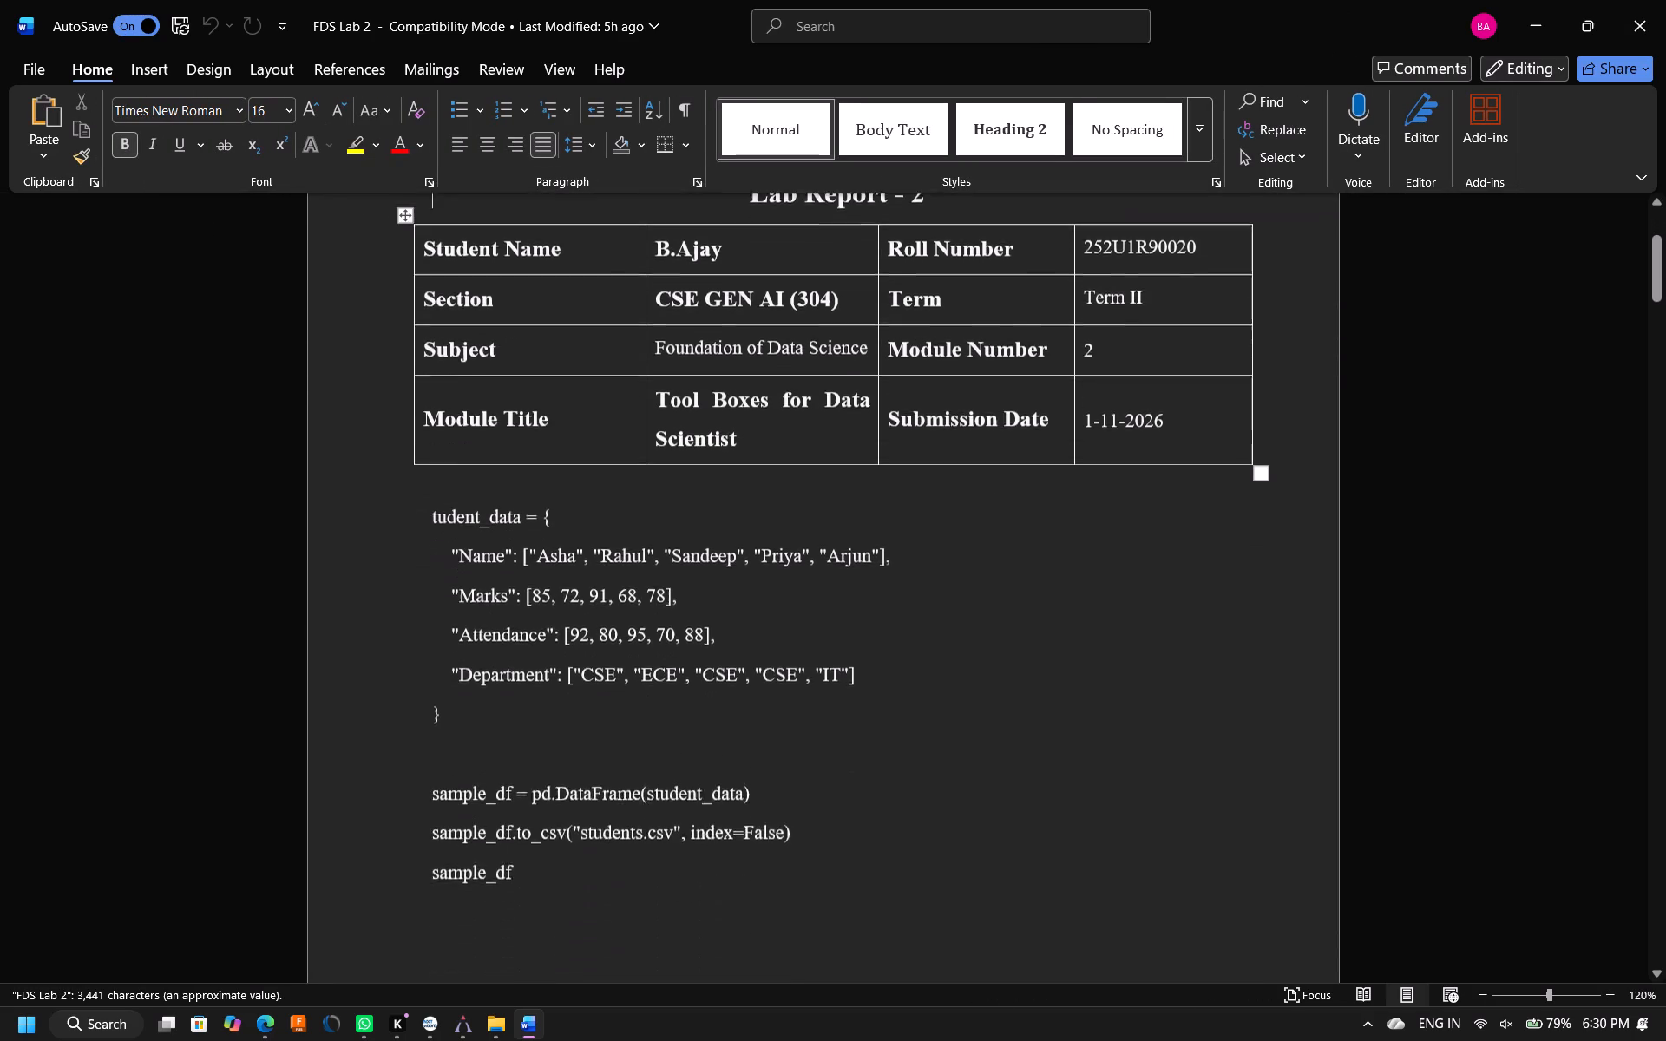
{"action": "scroll", "coordinate": [744, 641], "scroll_direction": "down", "scroll_amount": 4}
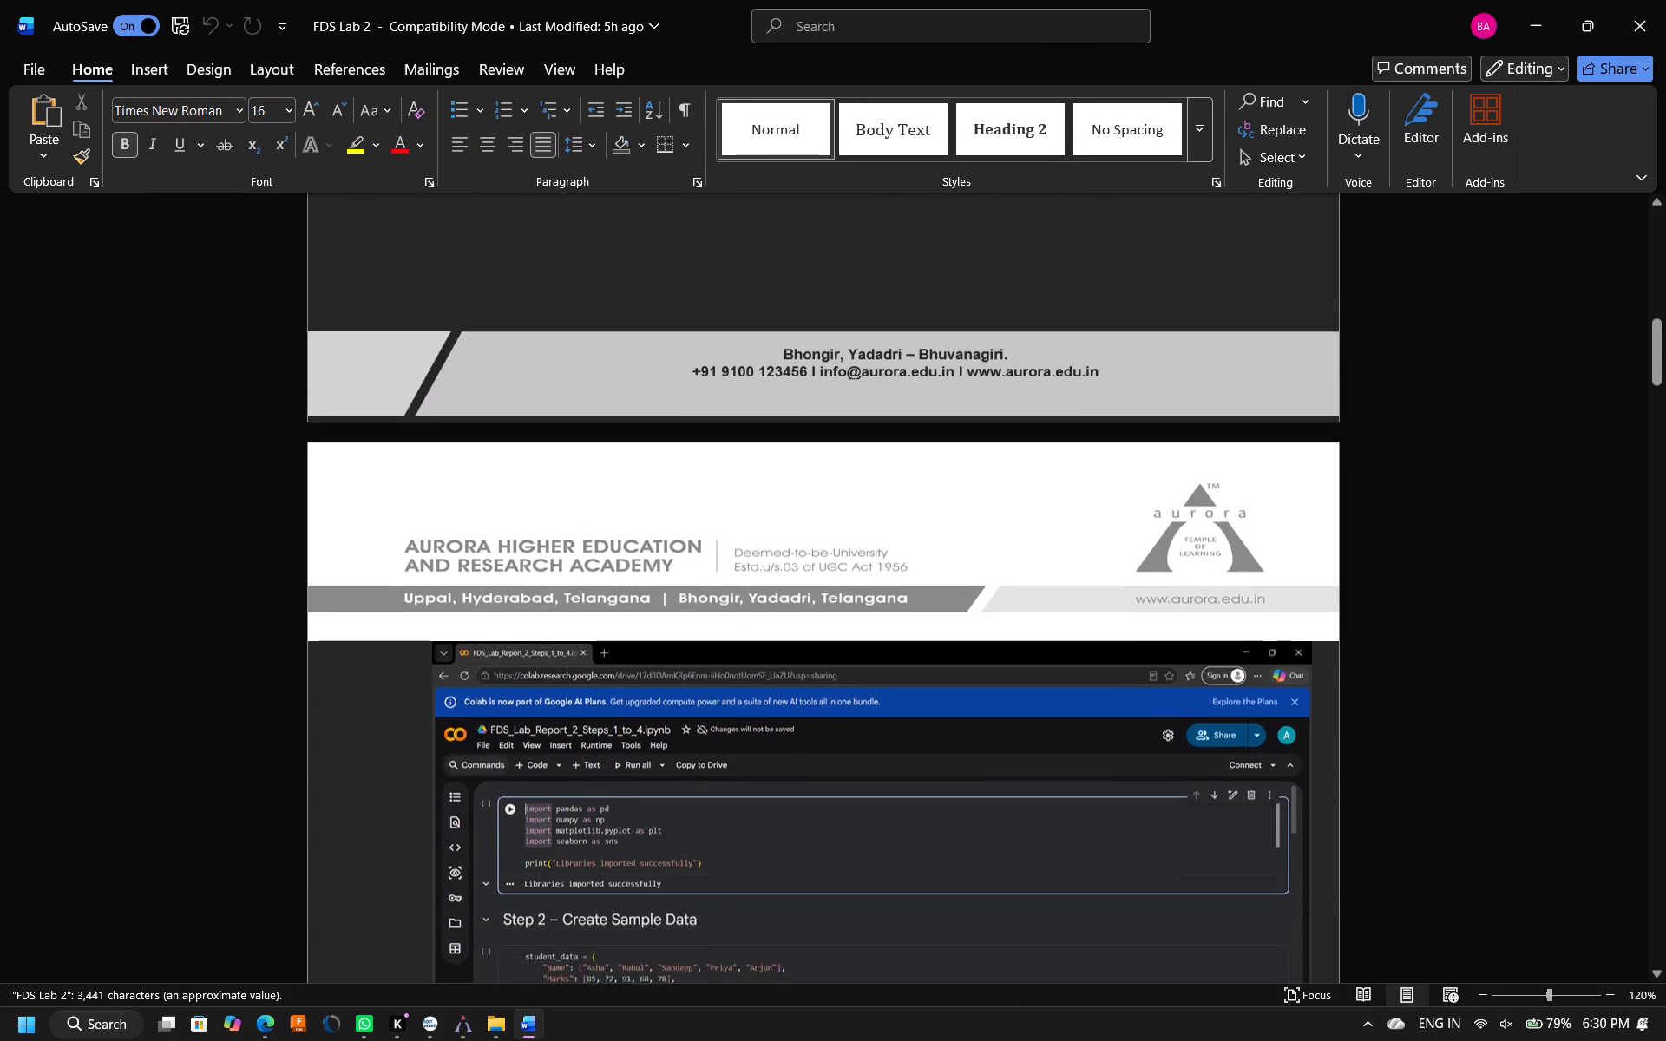
{"action": "scroll", "coordinate": [744, 641], "scroll_direction": "down", "scroll_amount": 2}
{"action": "left_click", "coordinate": [744, 641]}
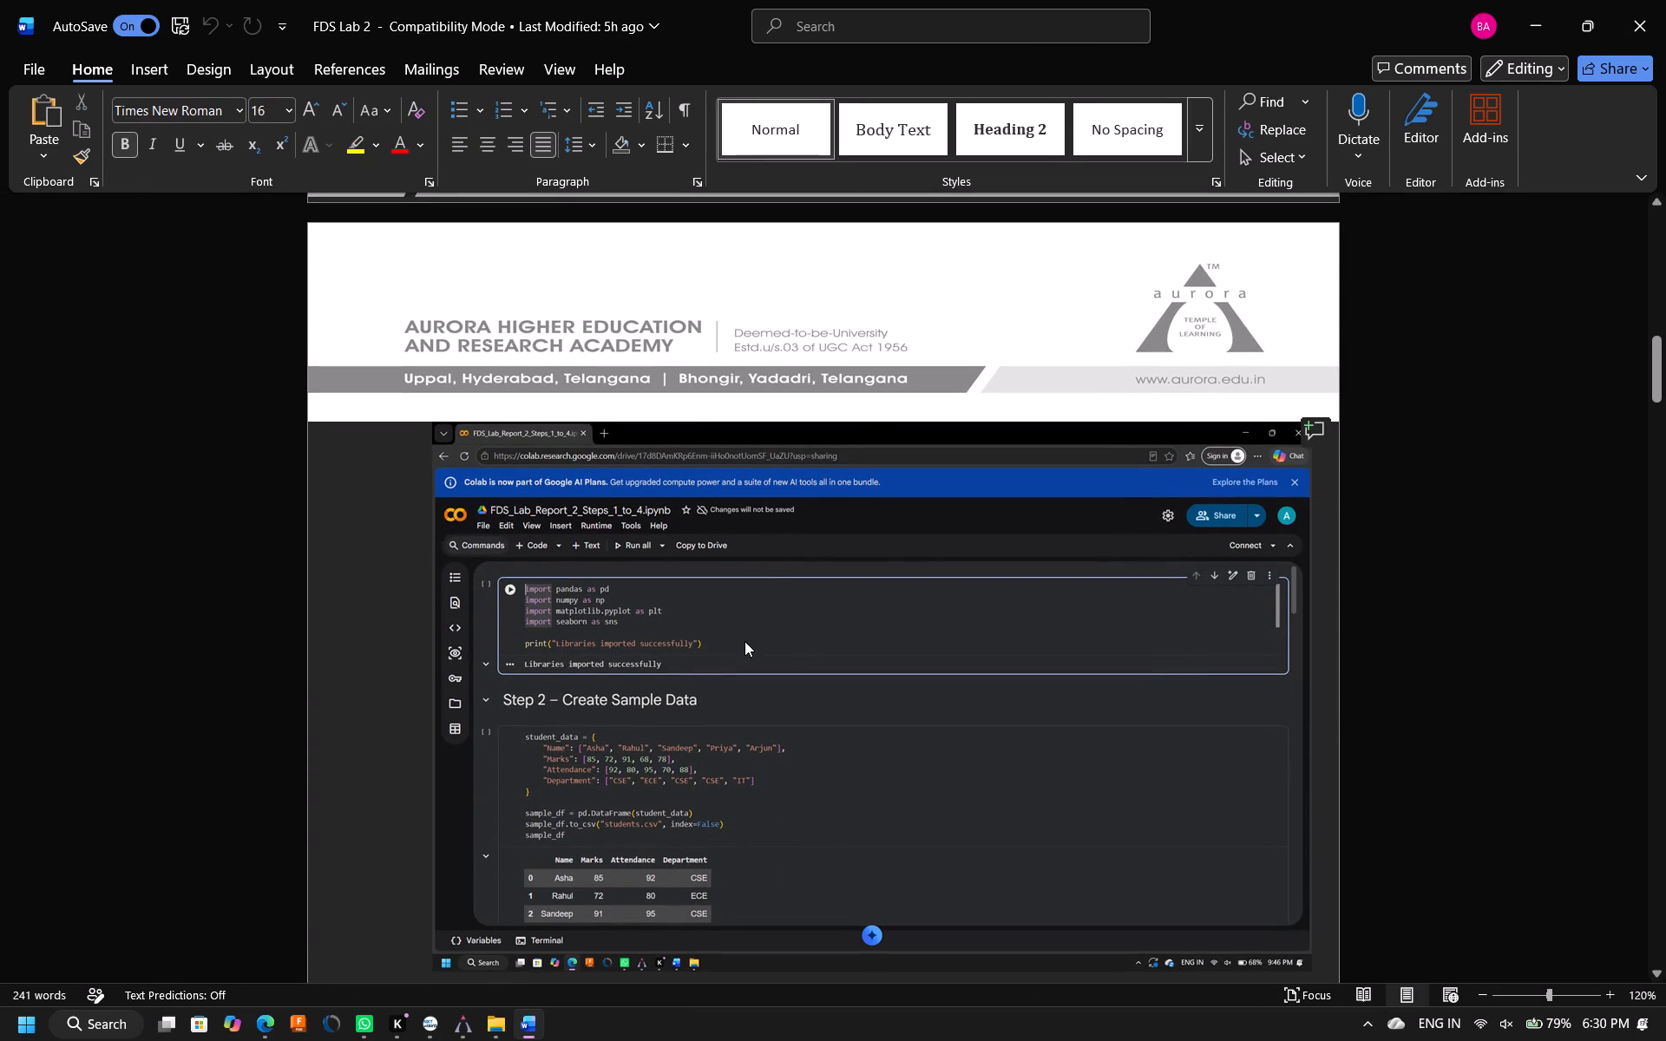
{"action": "key", "text": "BackSpace"}
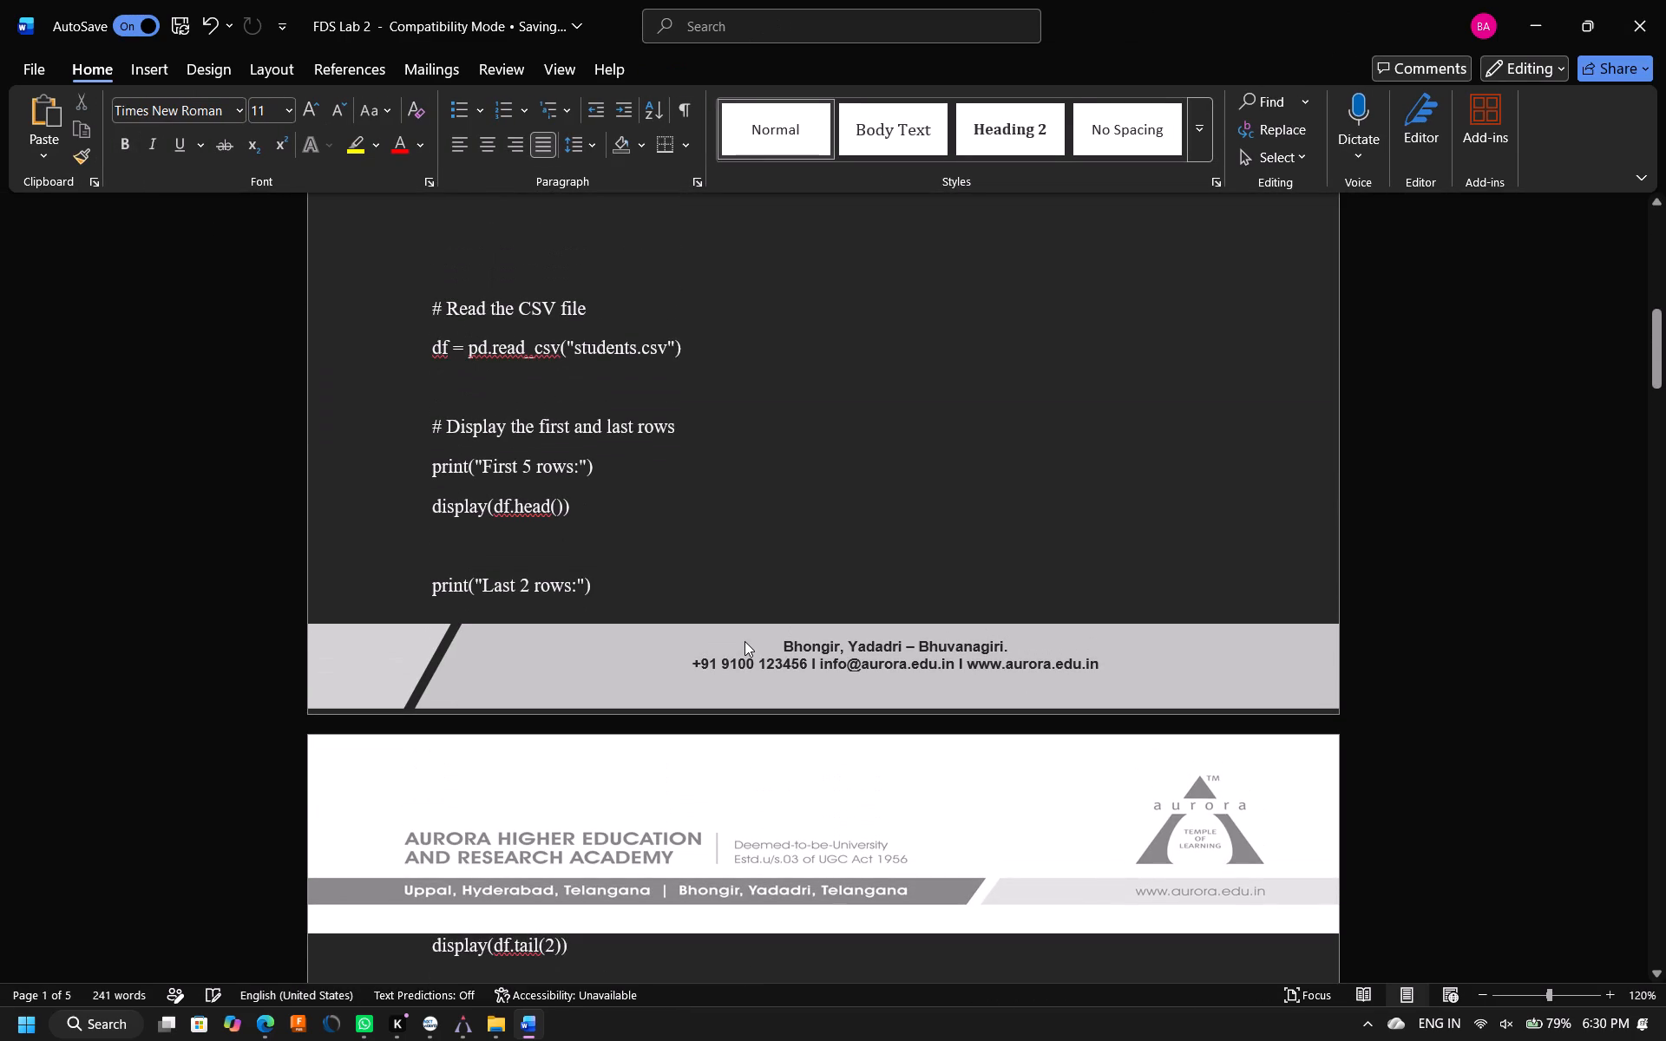
{"action": "key", "text": "ctrl+v"}
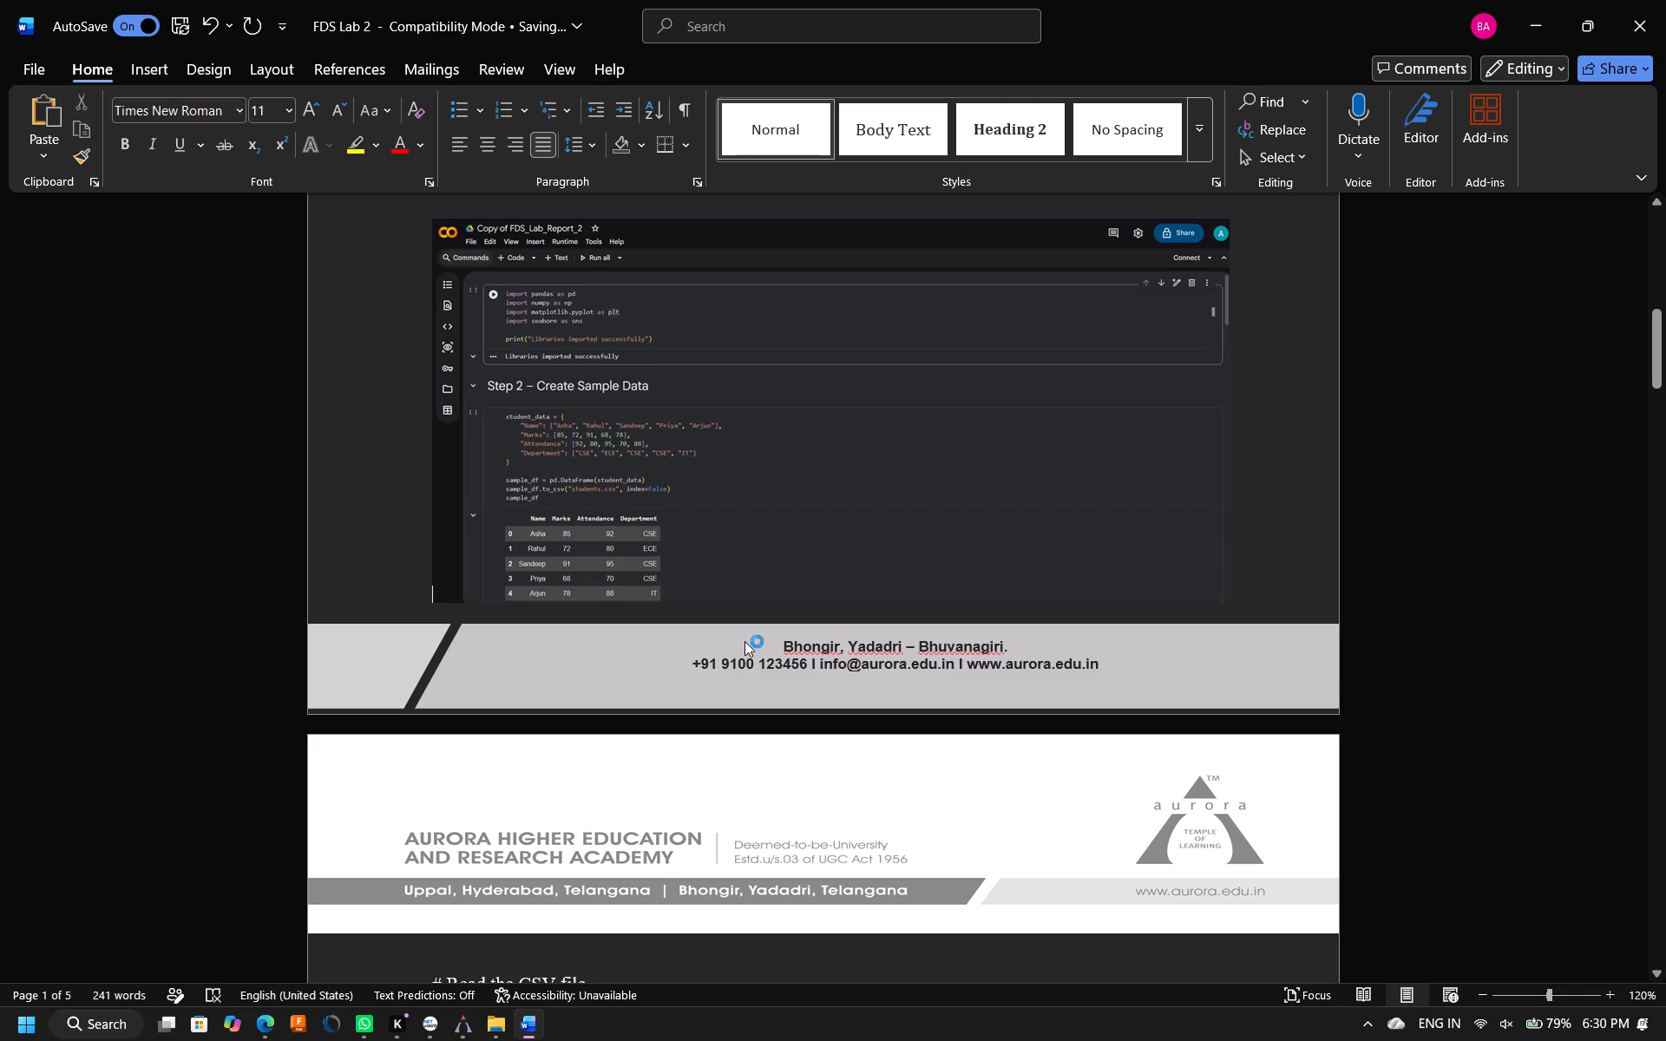
Review the report from the sample data code through the CSV-reading code to the Step 3 – Reading Data screenshot.
{"action": "scroll", "coordinate": [744, 641], "scroll_direction": "up", "scroll_amount": 4}
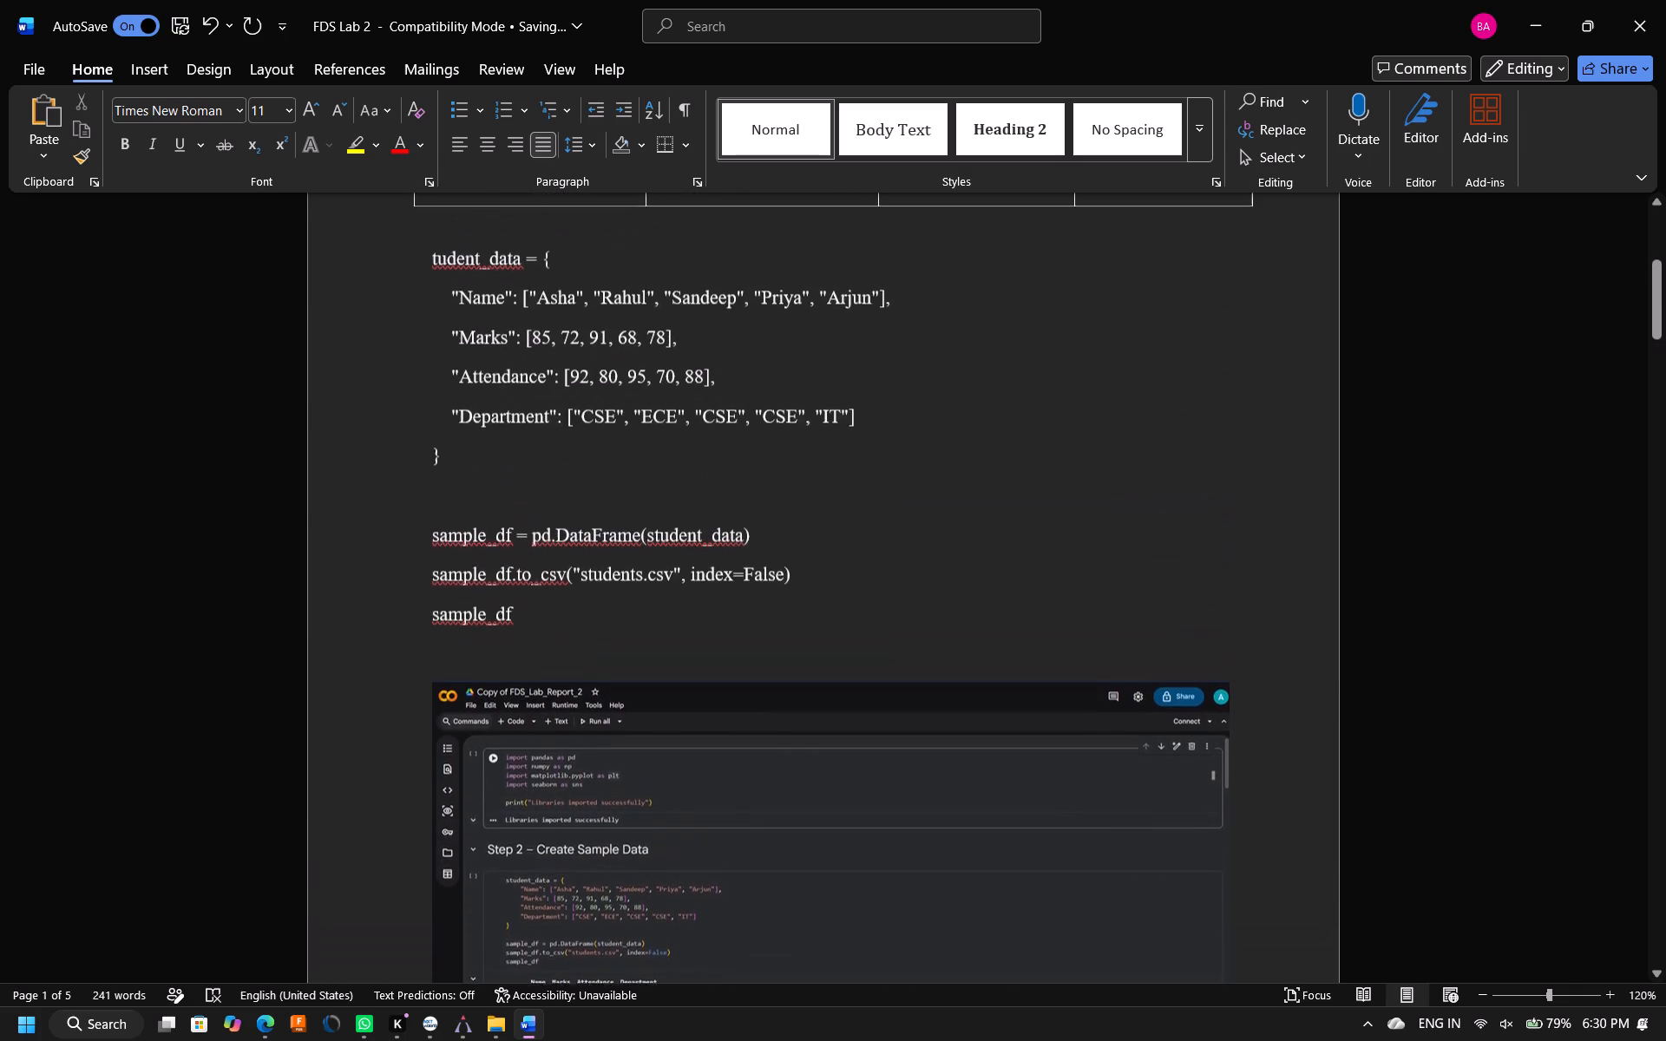
{"action": "scroll", "coordinate": [744, 641], "scroll_direction": "right", "scroll_amount": 3}
{"action": "scroll", "coordinate": [744, 641], "scroll_direction": "down", "scroll_amount": 1}
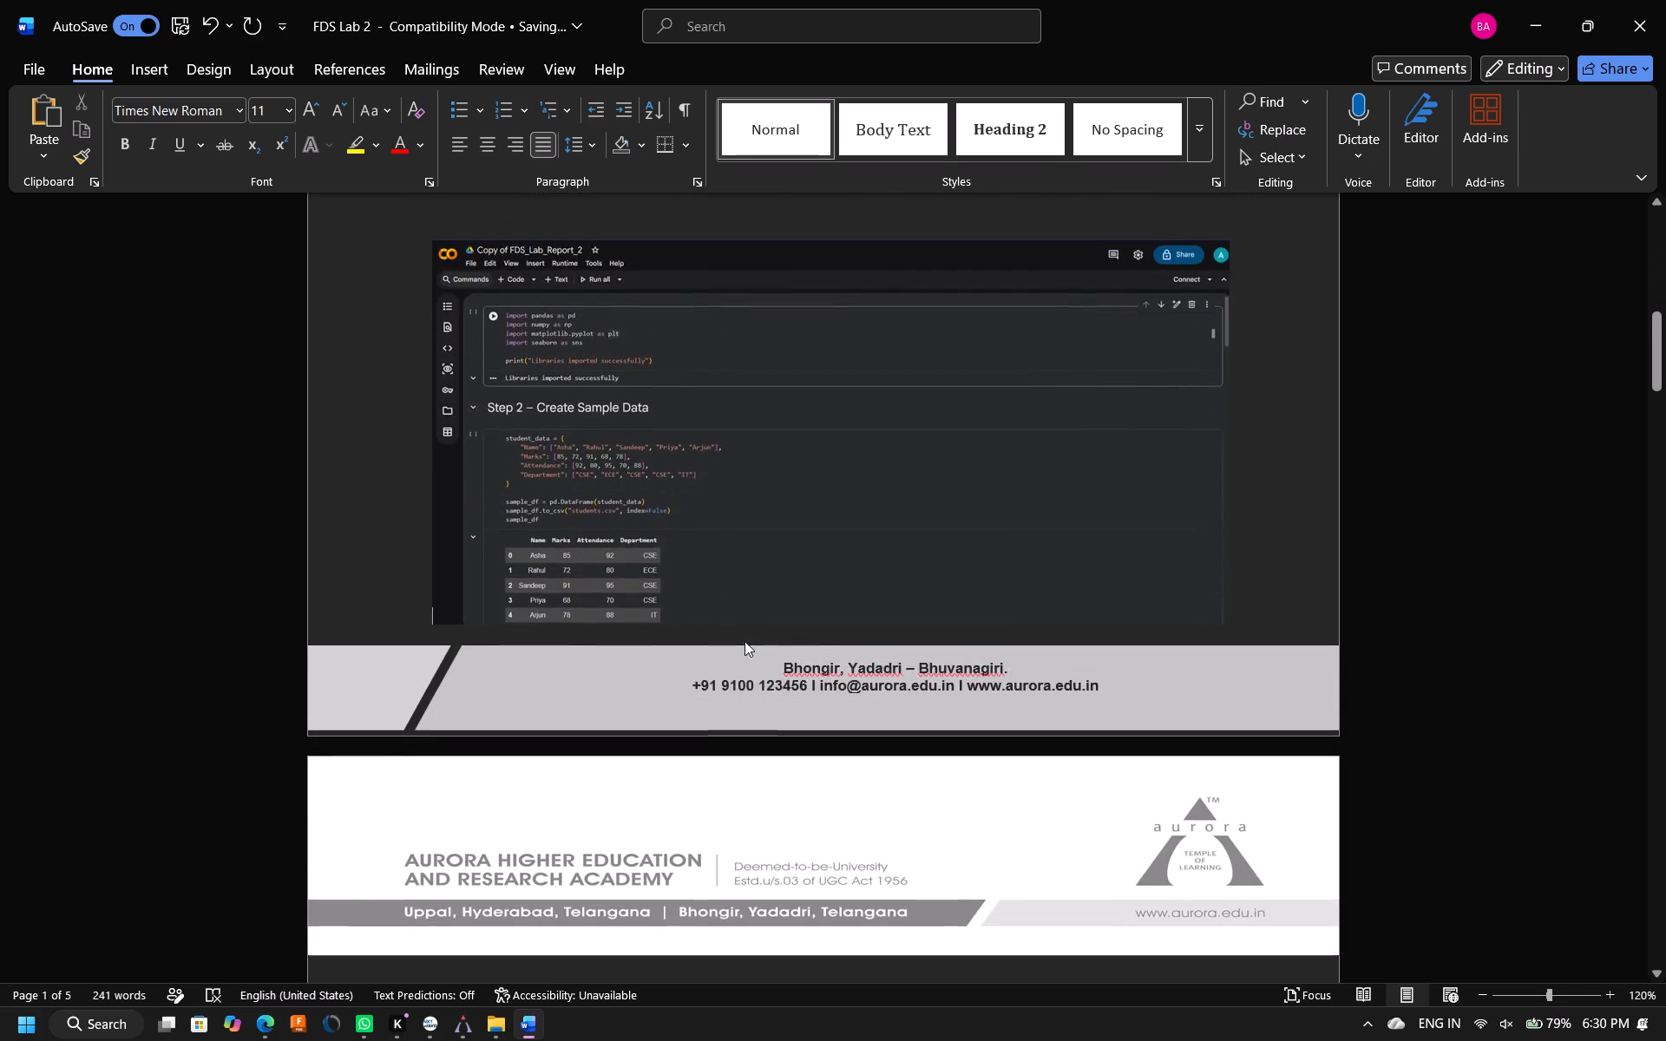
{"action": "scroll", "coordinate": [744, 641], "scroll_direction": "down", "scroll_amount": 2}
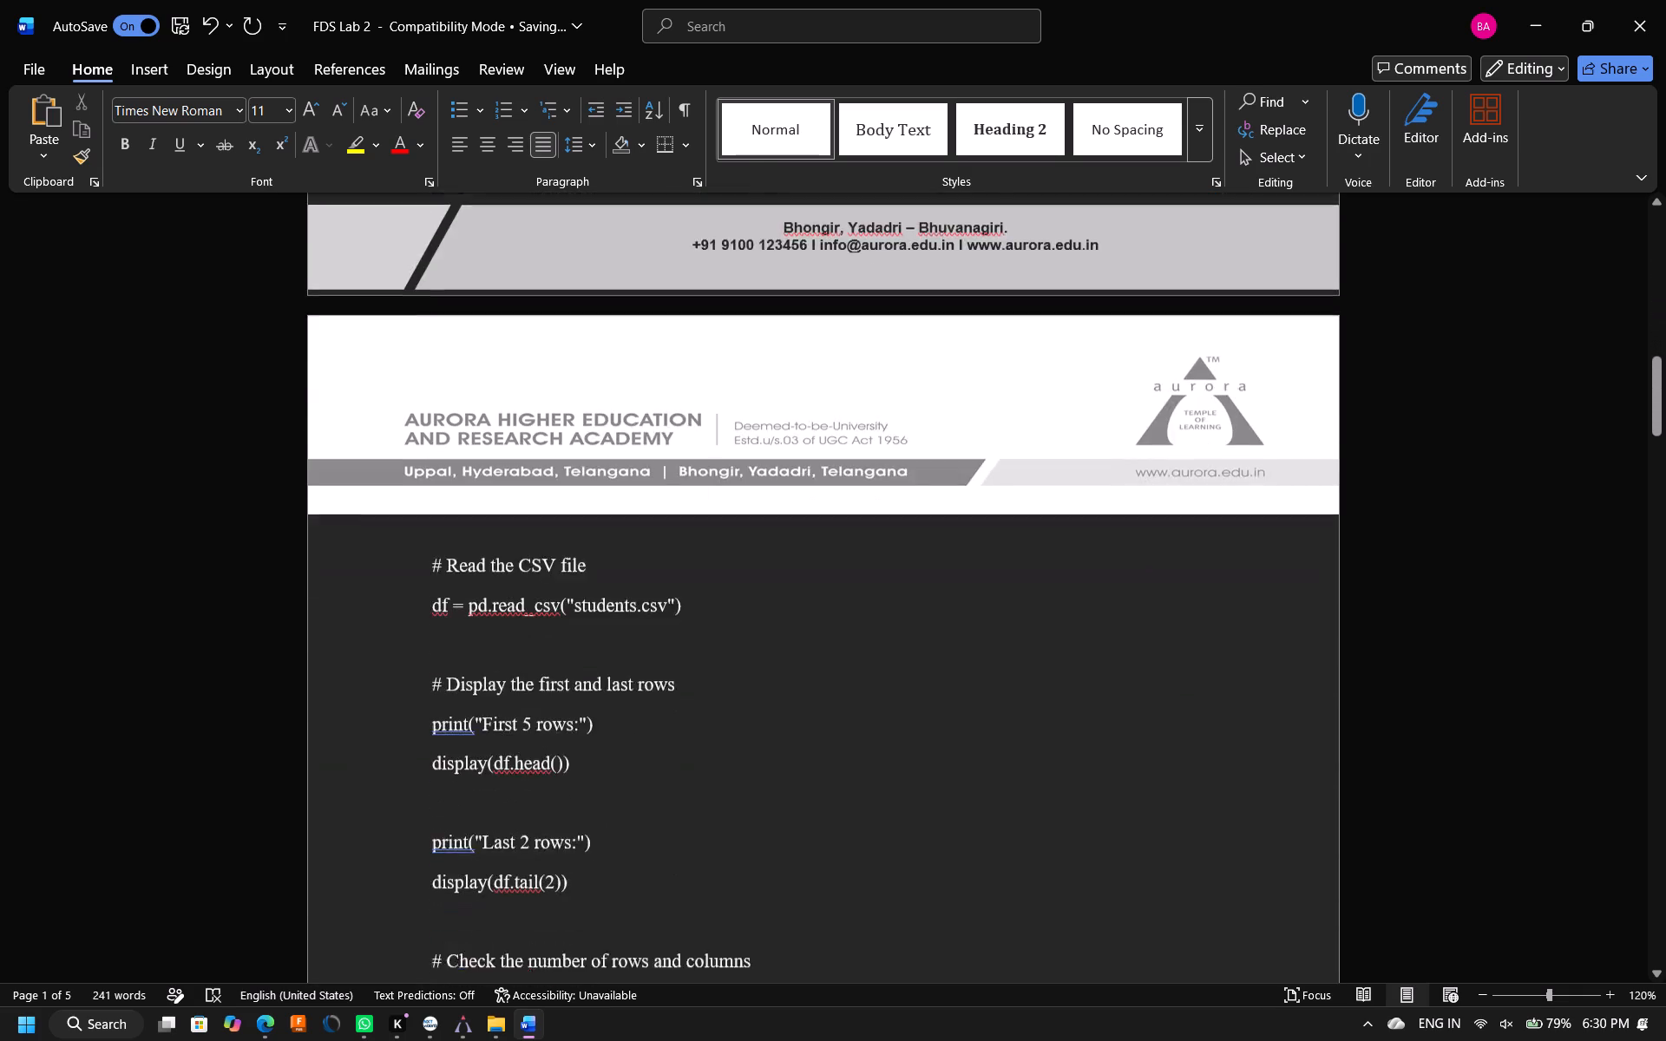
{"action": "scroll", "coordinate": [744, 641], "scroll_direction": "down", "scroll_amount": 1}
{"action": "scroll", "coordinate": [744, 641], "scroll_direction": "up", "scroll_amount": 2}
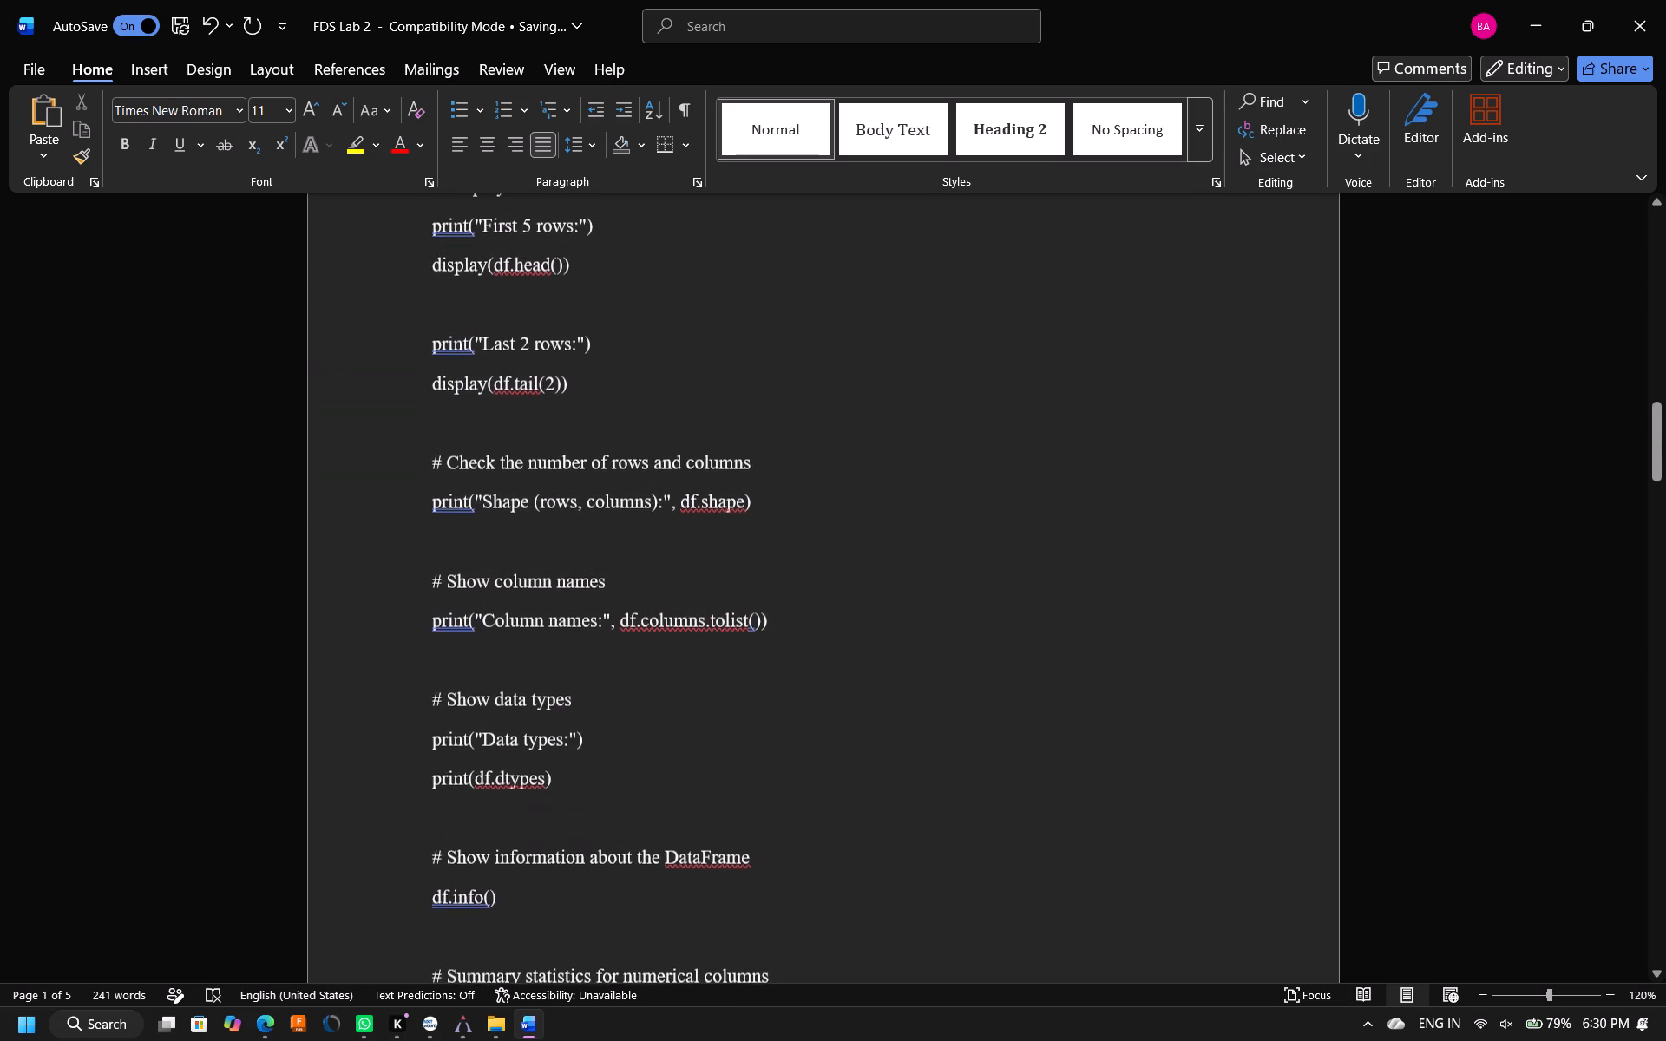
{"action": "scroll", "coordinate": [744, 641], "scroll_direction": "up", "scroll_amount": 2}
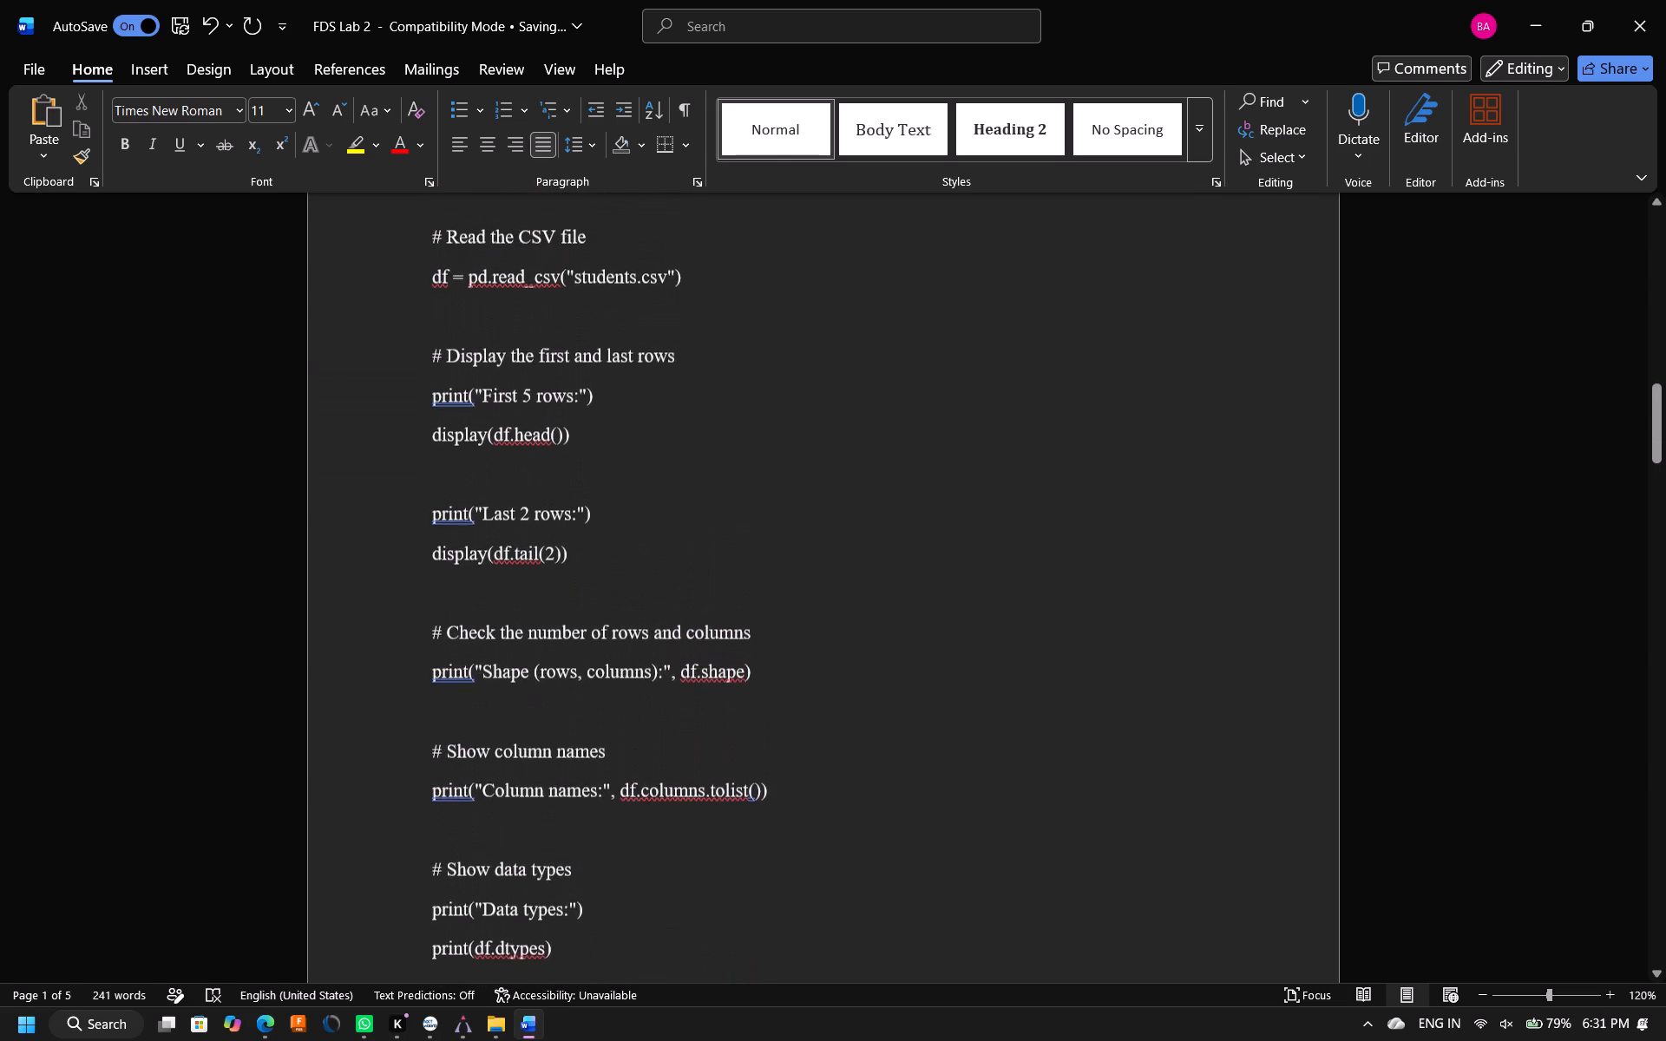
{"action": "scroll", "coordinate": [744, 641], "scroll_direction": "down", "scroll_amount": 3}
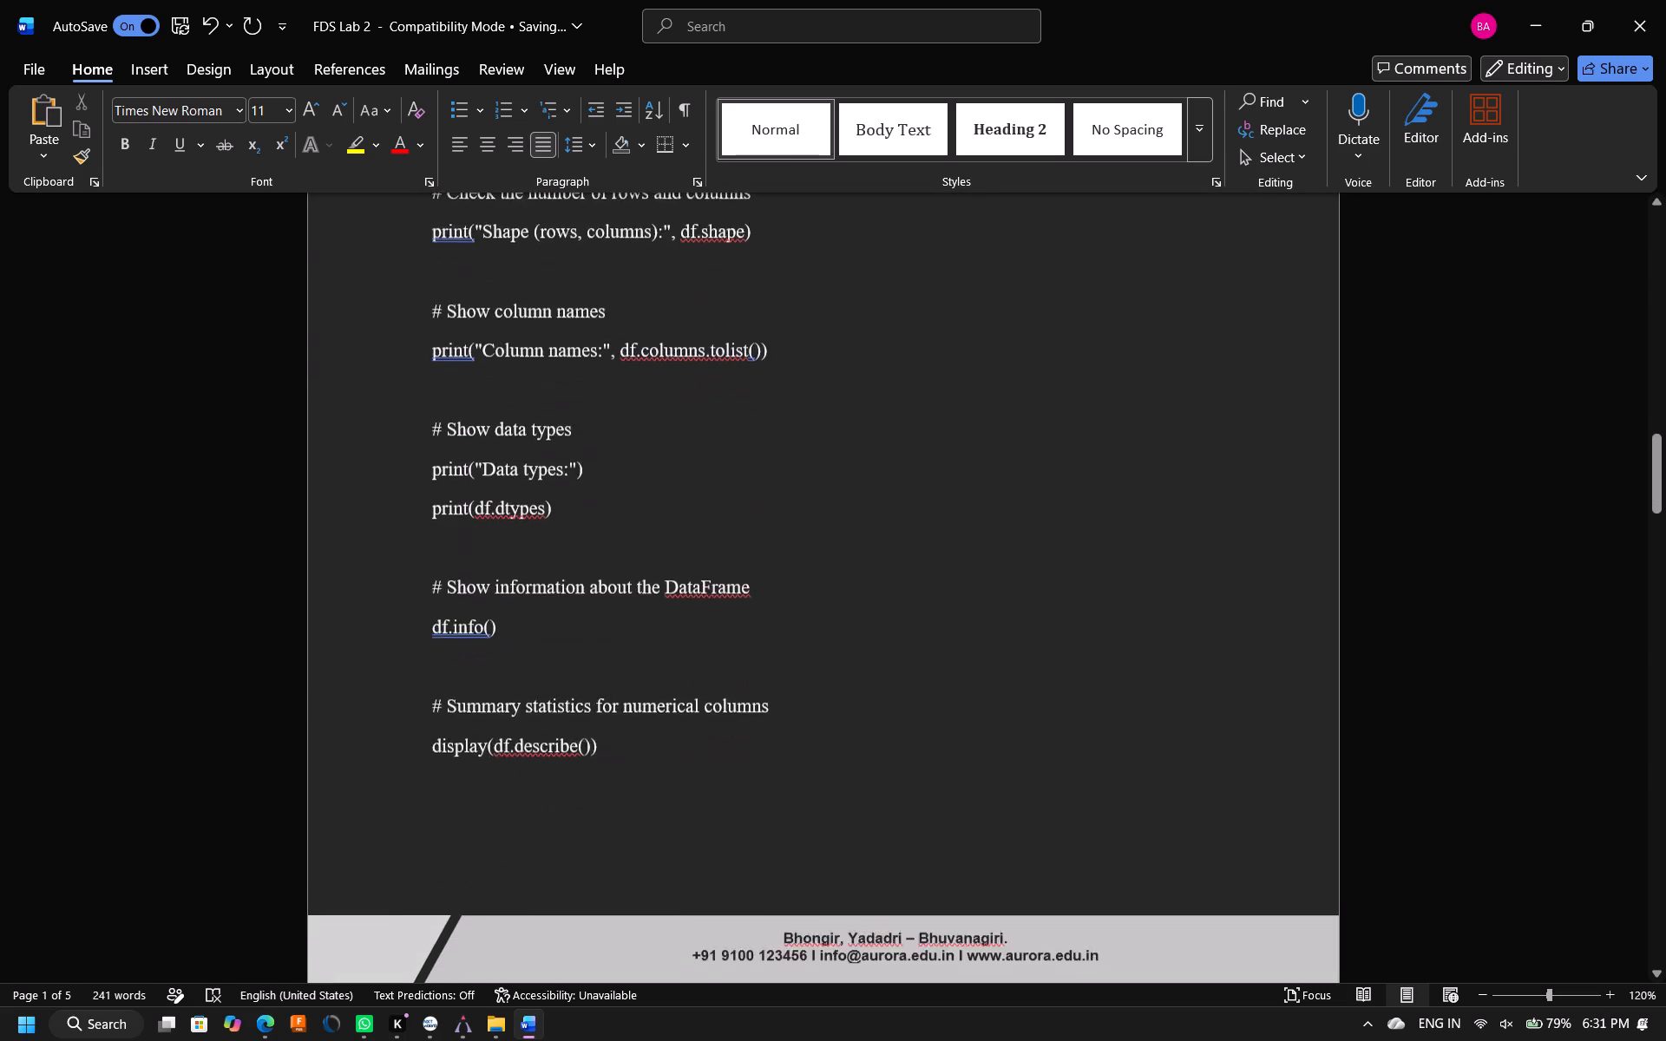
{"action": "scroll", "coordinate": [744, 641], "scroll_direction": "down", "scroll_amount": 3}
{"action": "scroll", "coordinate": [744, 641], "scroll_direction": "up", "scroll_amount": 1}
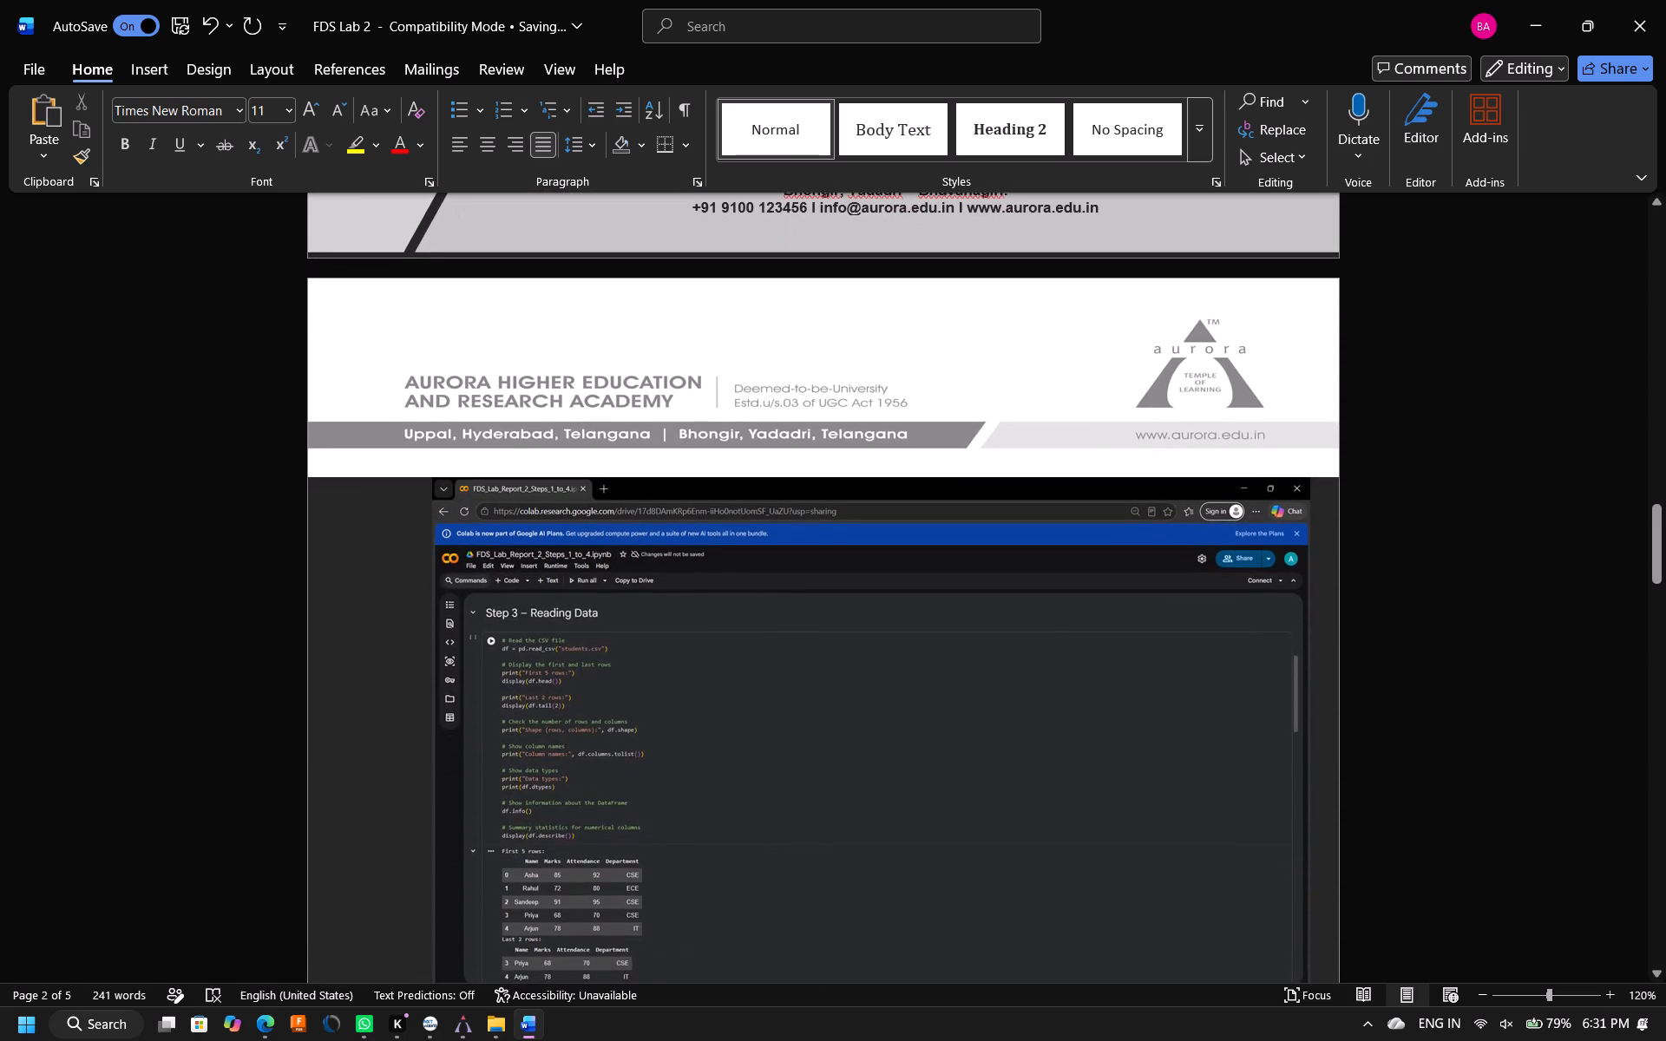
{"action": "scroll", "coordinate": [744, 641], "scroll_direction": "up", "scroll_amount": 1}
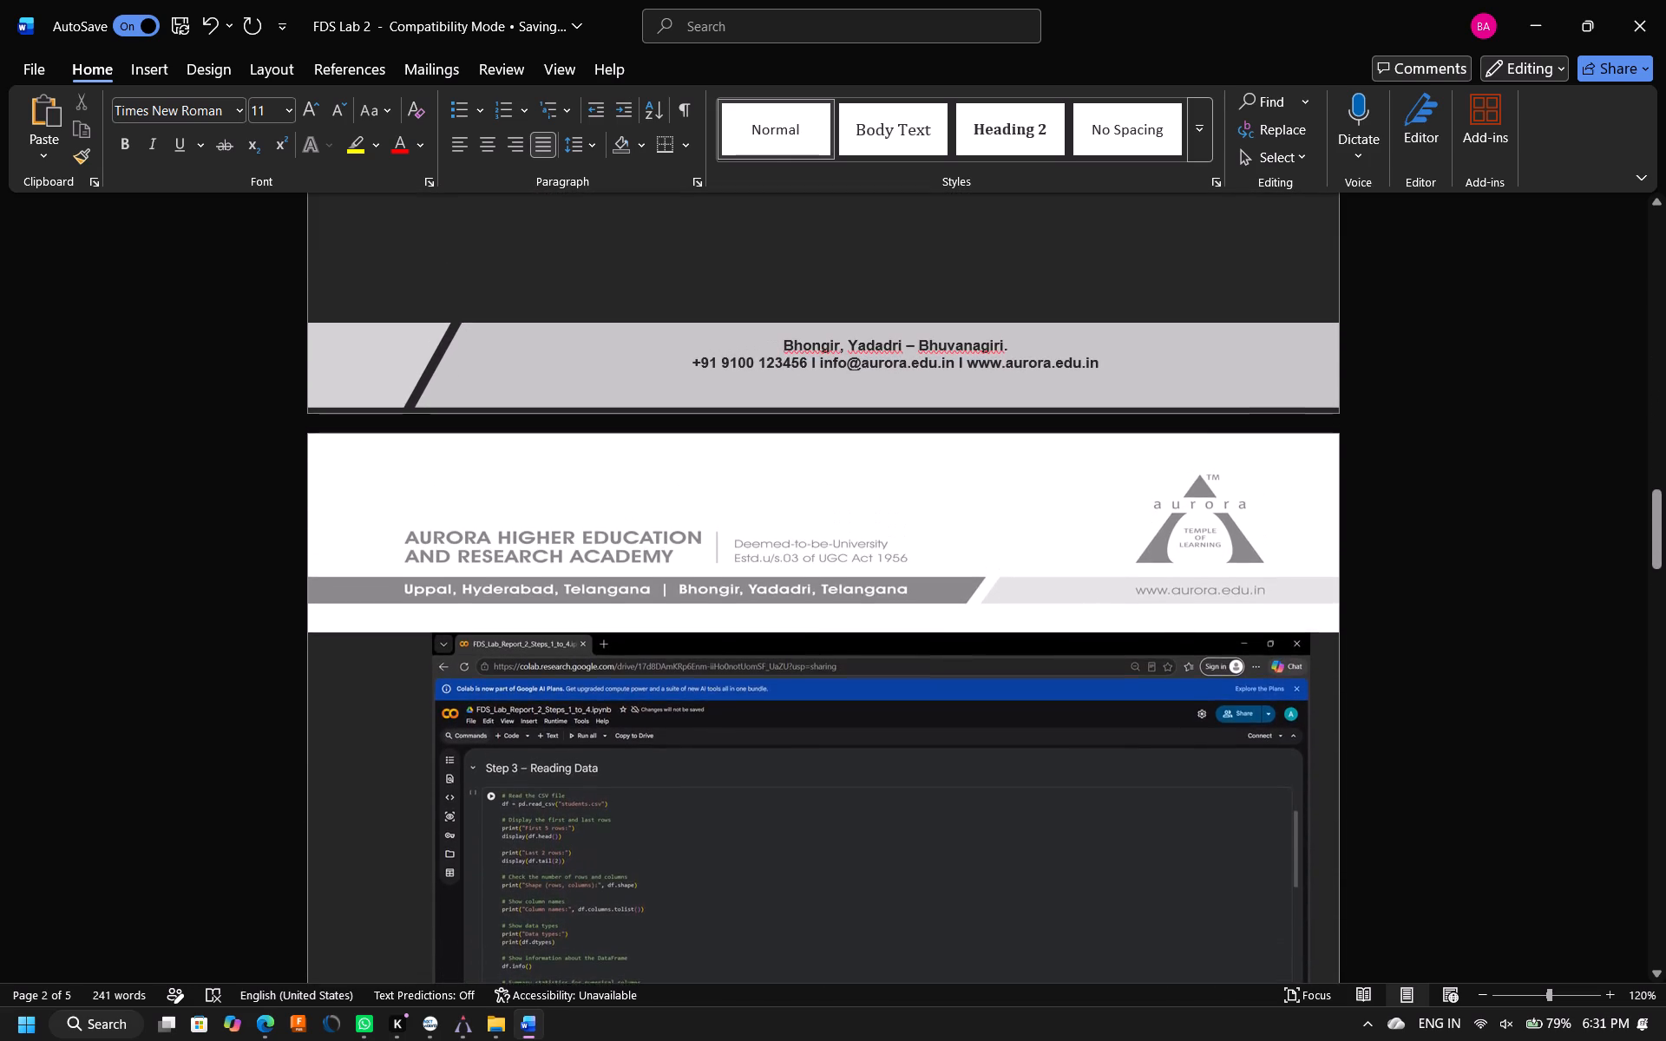
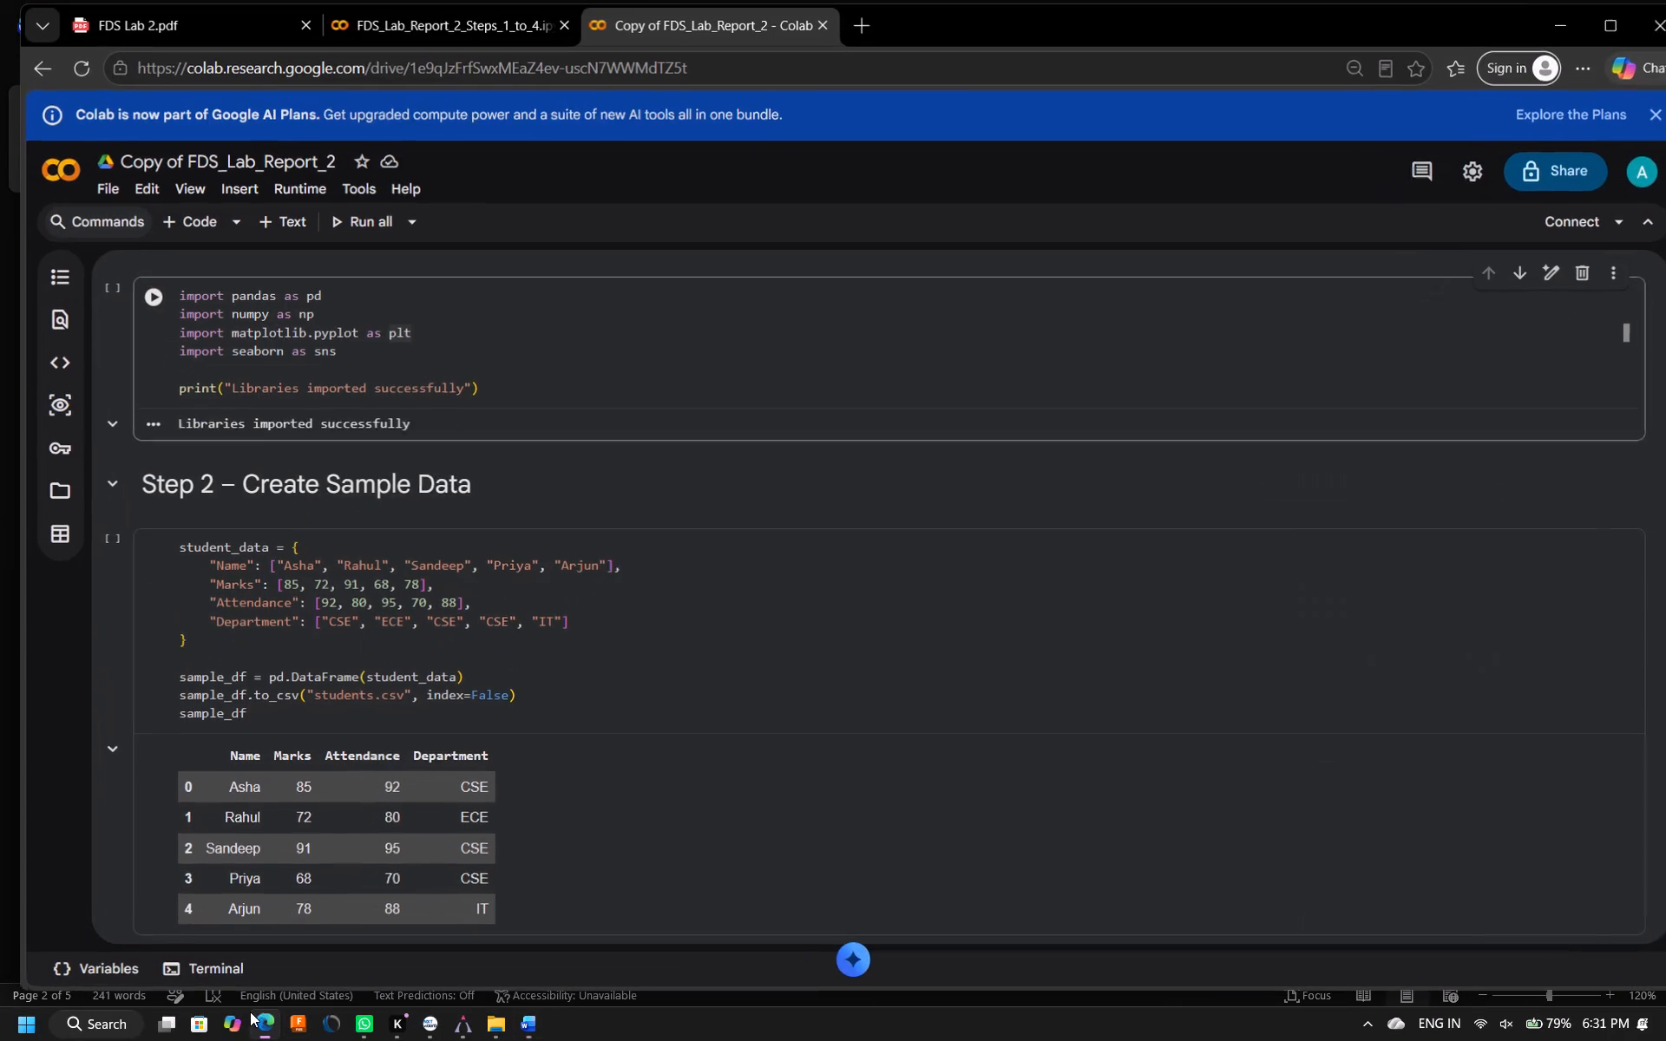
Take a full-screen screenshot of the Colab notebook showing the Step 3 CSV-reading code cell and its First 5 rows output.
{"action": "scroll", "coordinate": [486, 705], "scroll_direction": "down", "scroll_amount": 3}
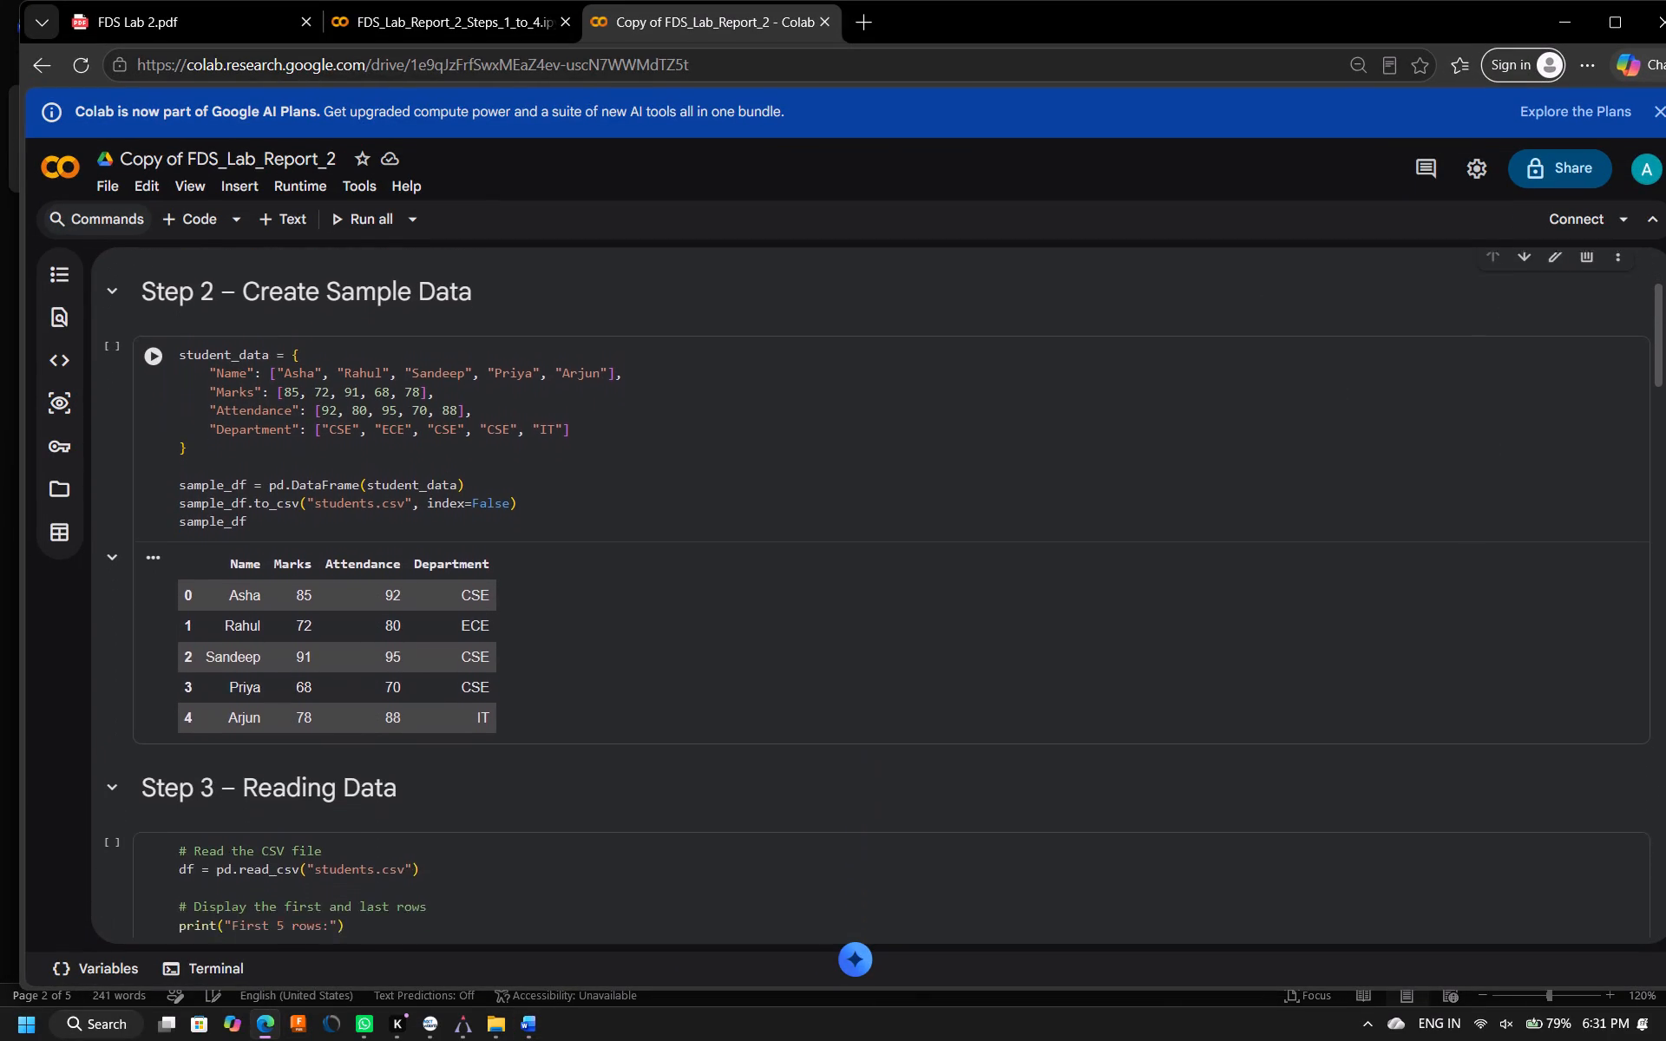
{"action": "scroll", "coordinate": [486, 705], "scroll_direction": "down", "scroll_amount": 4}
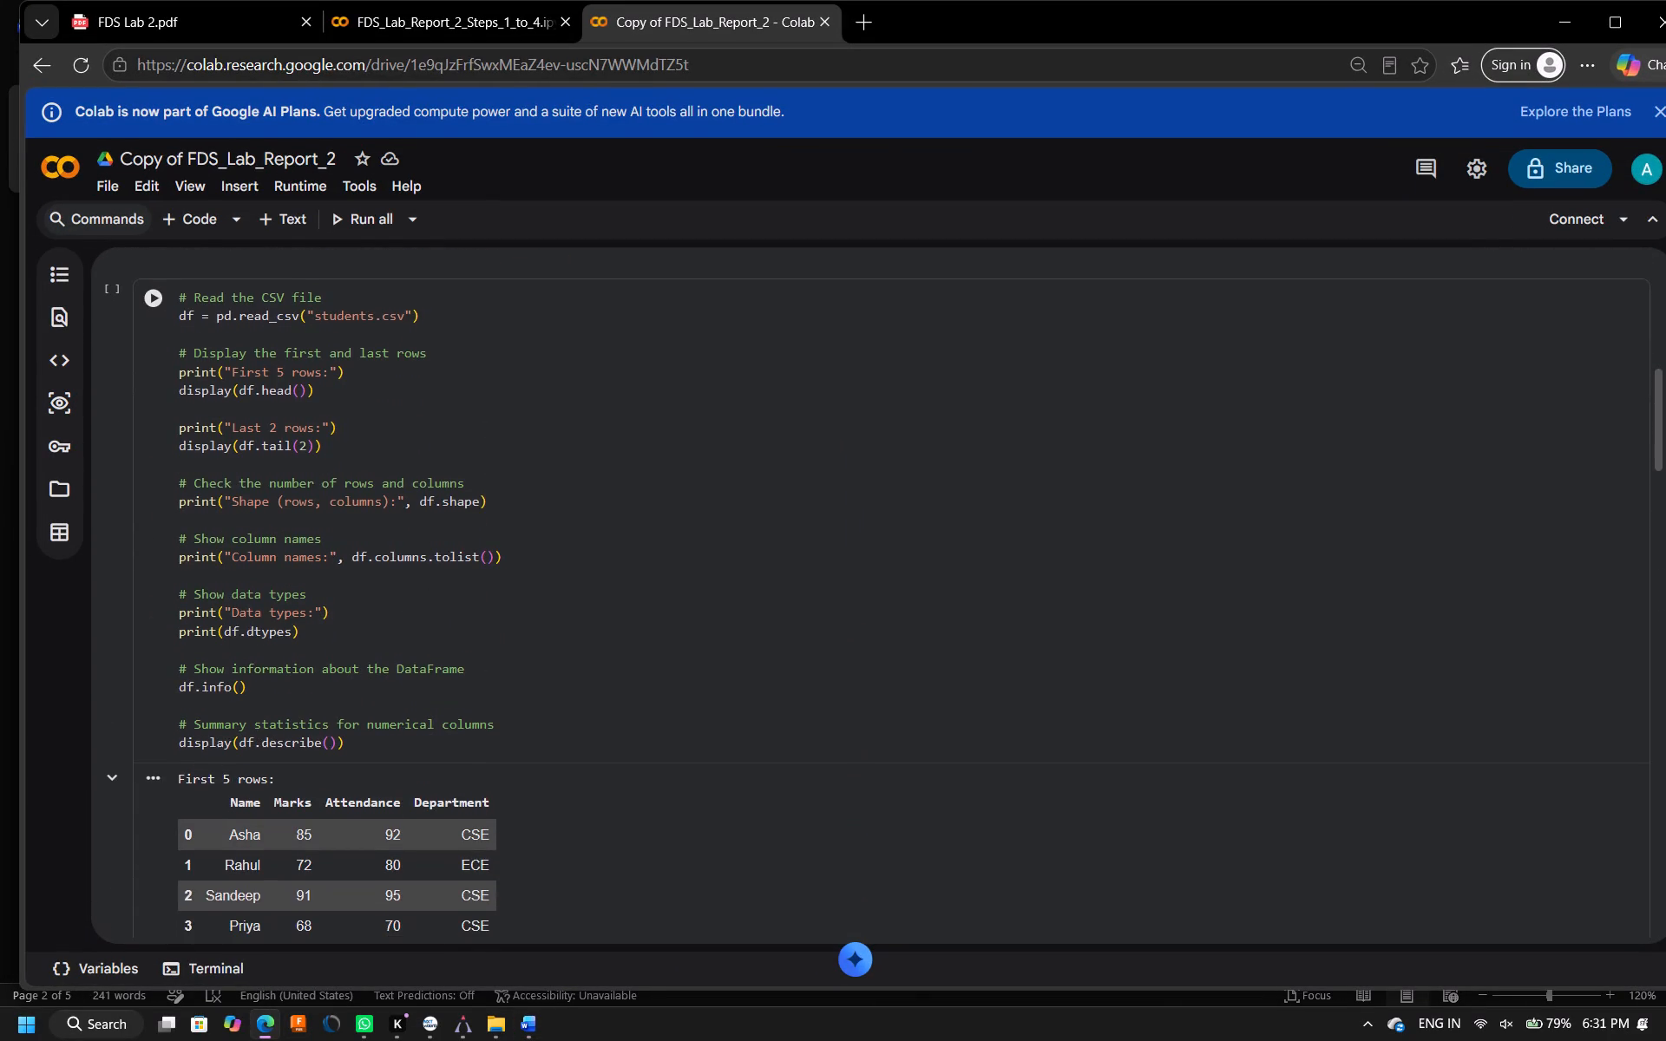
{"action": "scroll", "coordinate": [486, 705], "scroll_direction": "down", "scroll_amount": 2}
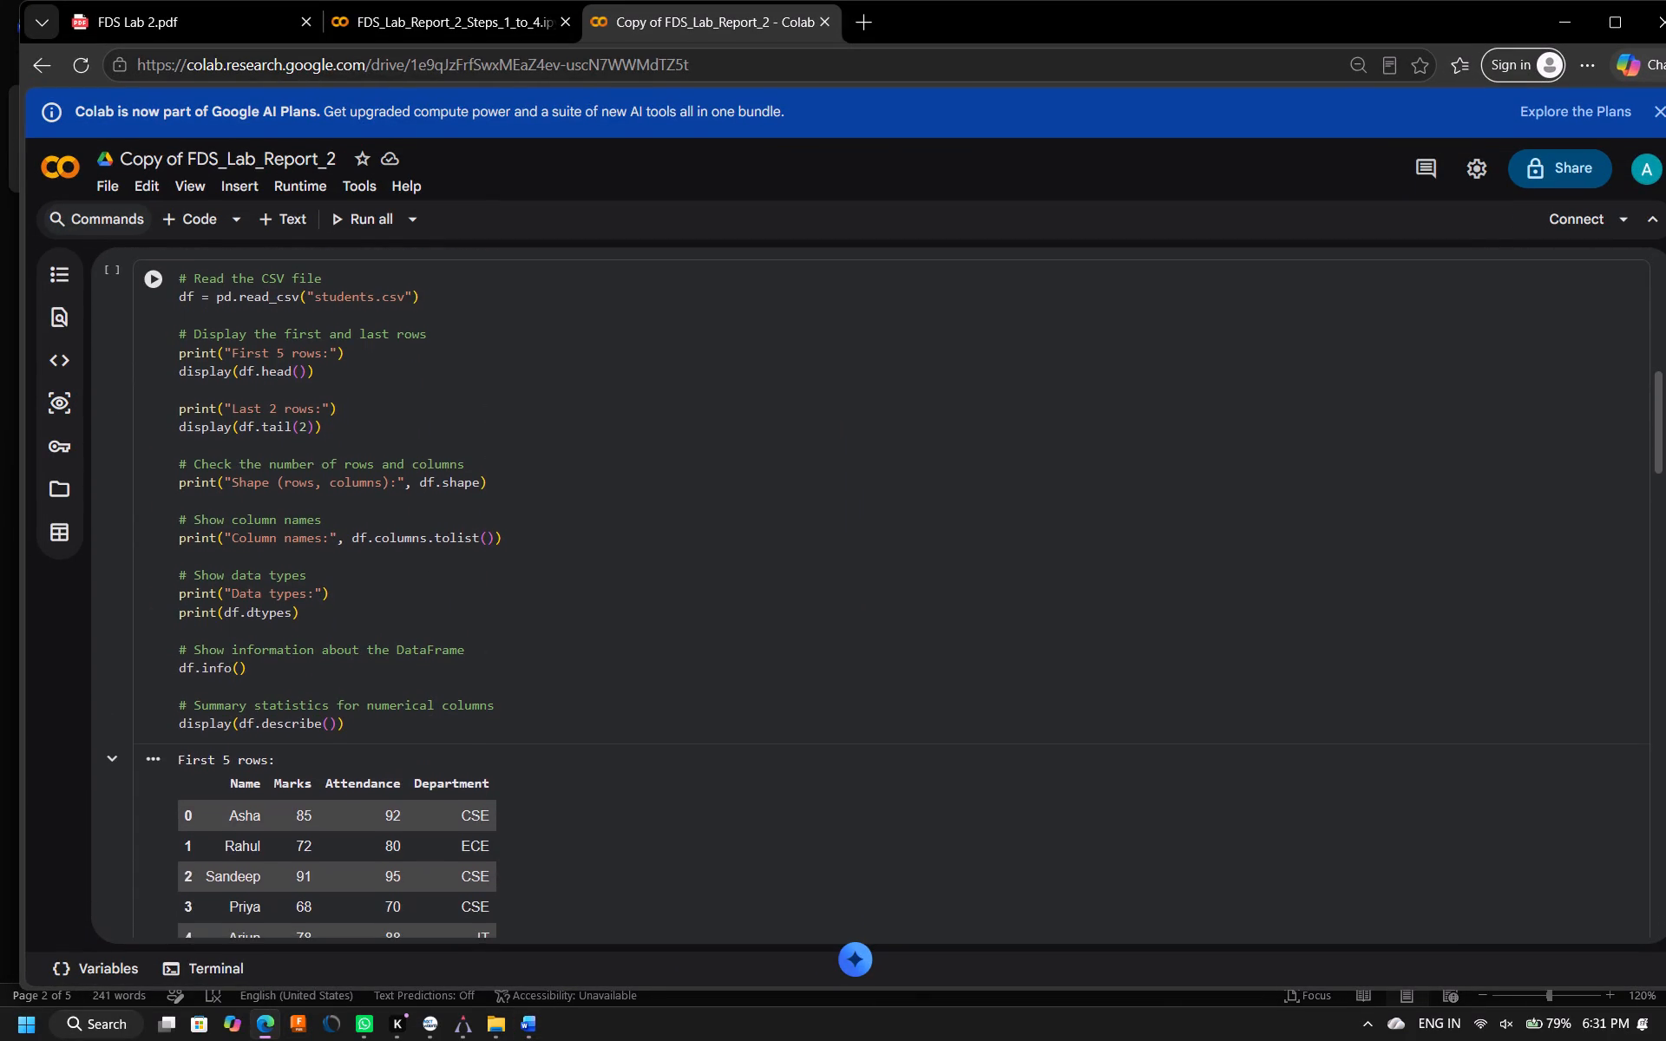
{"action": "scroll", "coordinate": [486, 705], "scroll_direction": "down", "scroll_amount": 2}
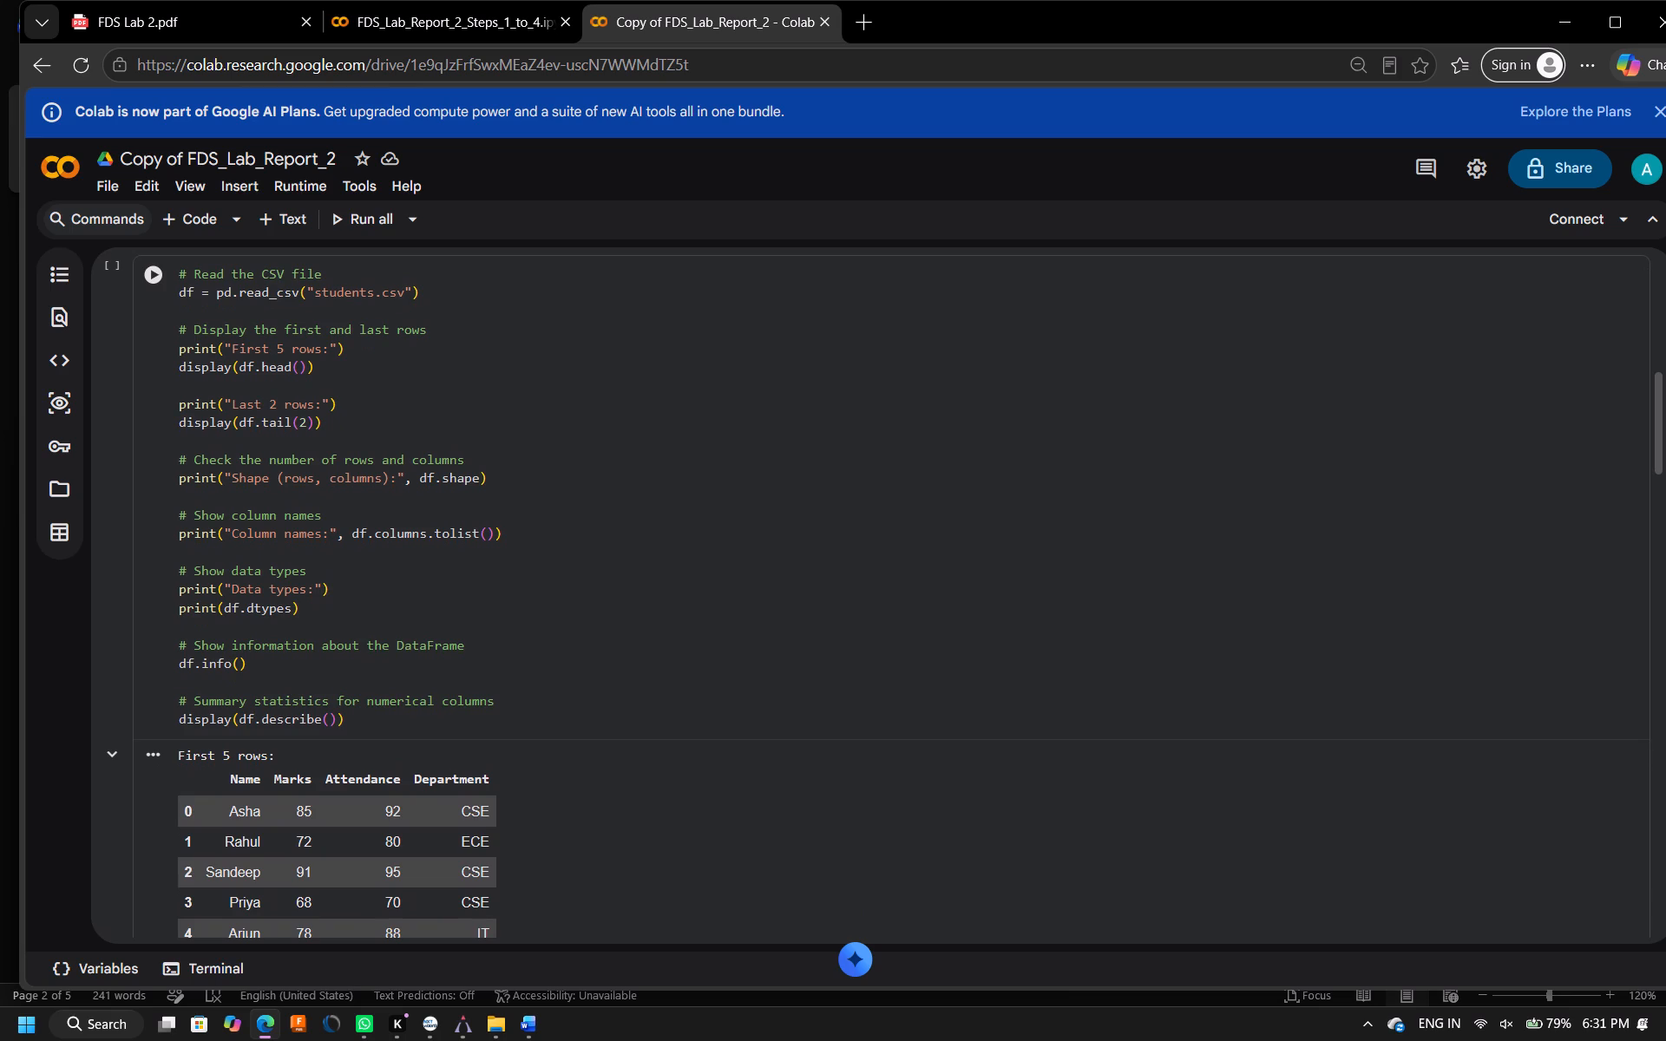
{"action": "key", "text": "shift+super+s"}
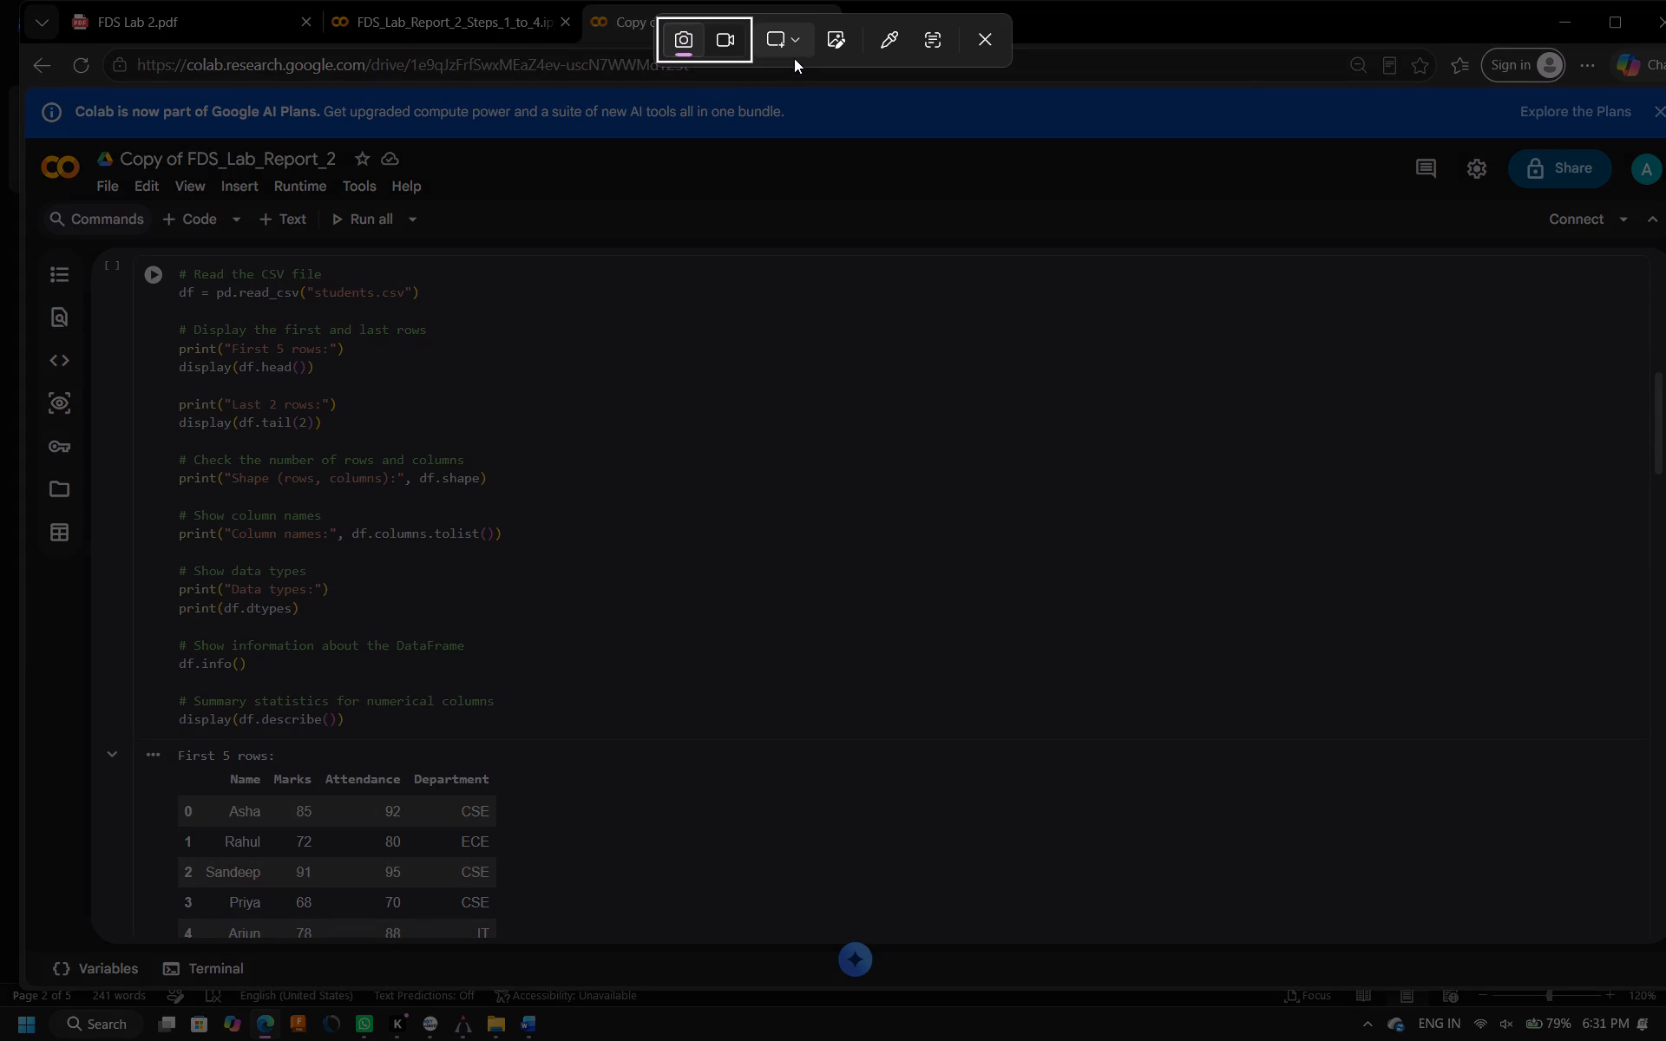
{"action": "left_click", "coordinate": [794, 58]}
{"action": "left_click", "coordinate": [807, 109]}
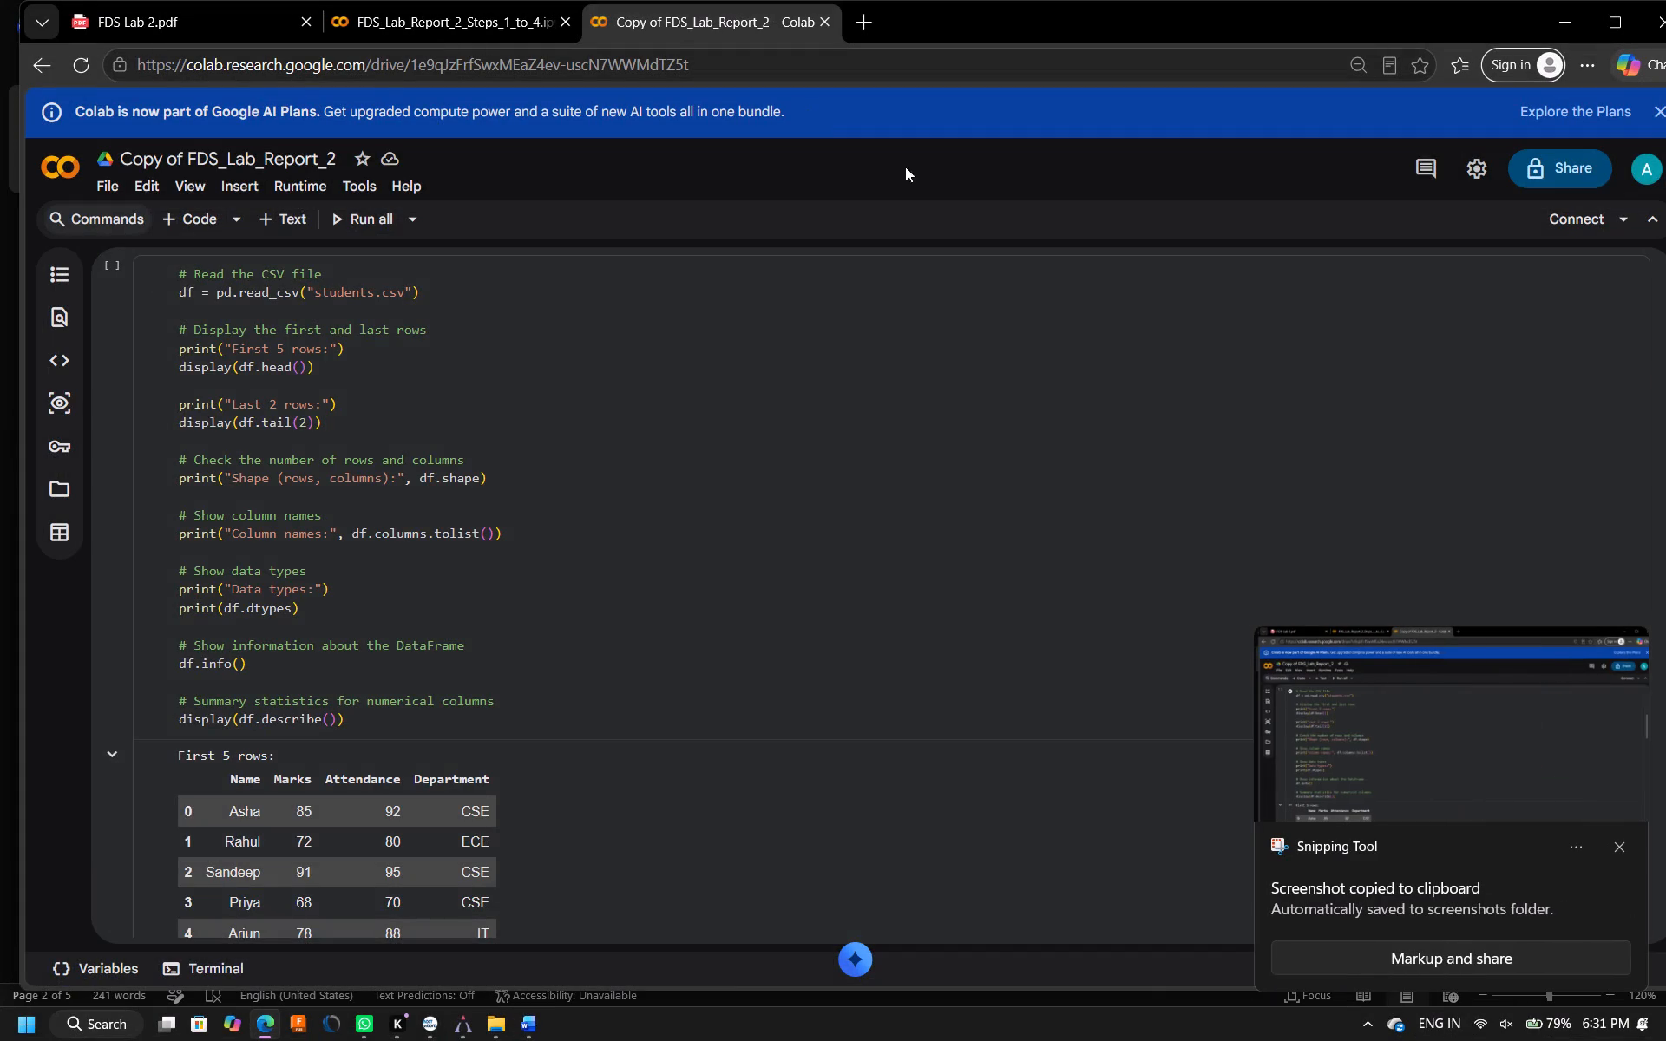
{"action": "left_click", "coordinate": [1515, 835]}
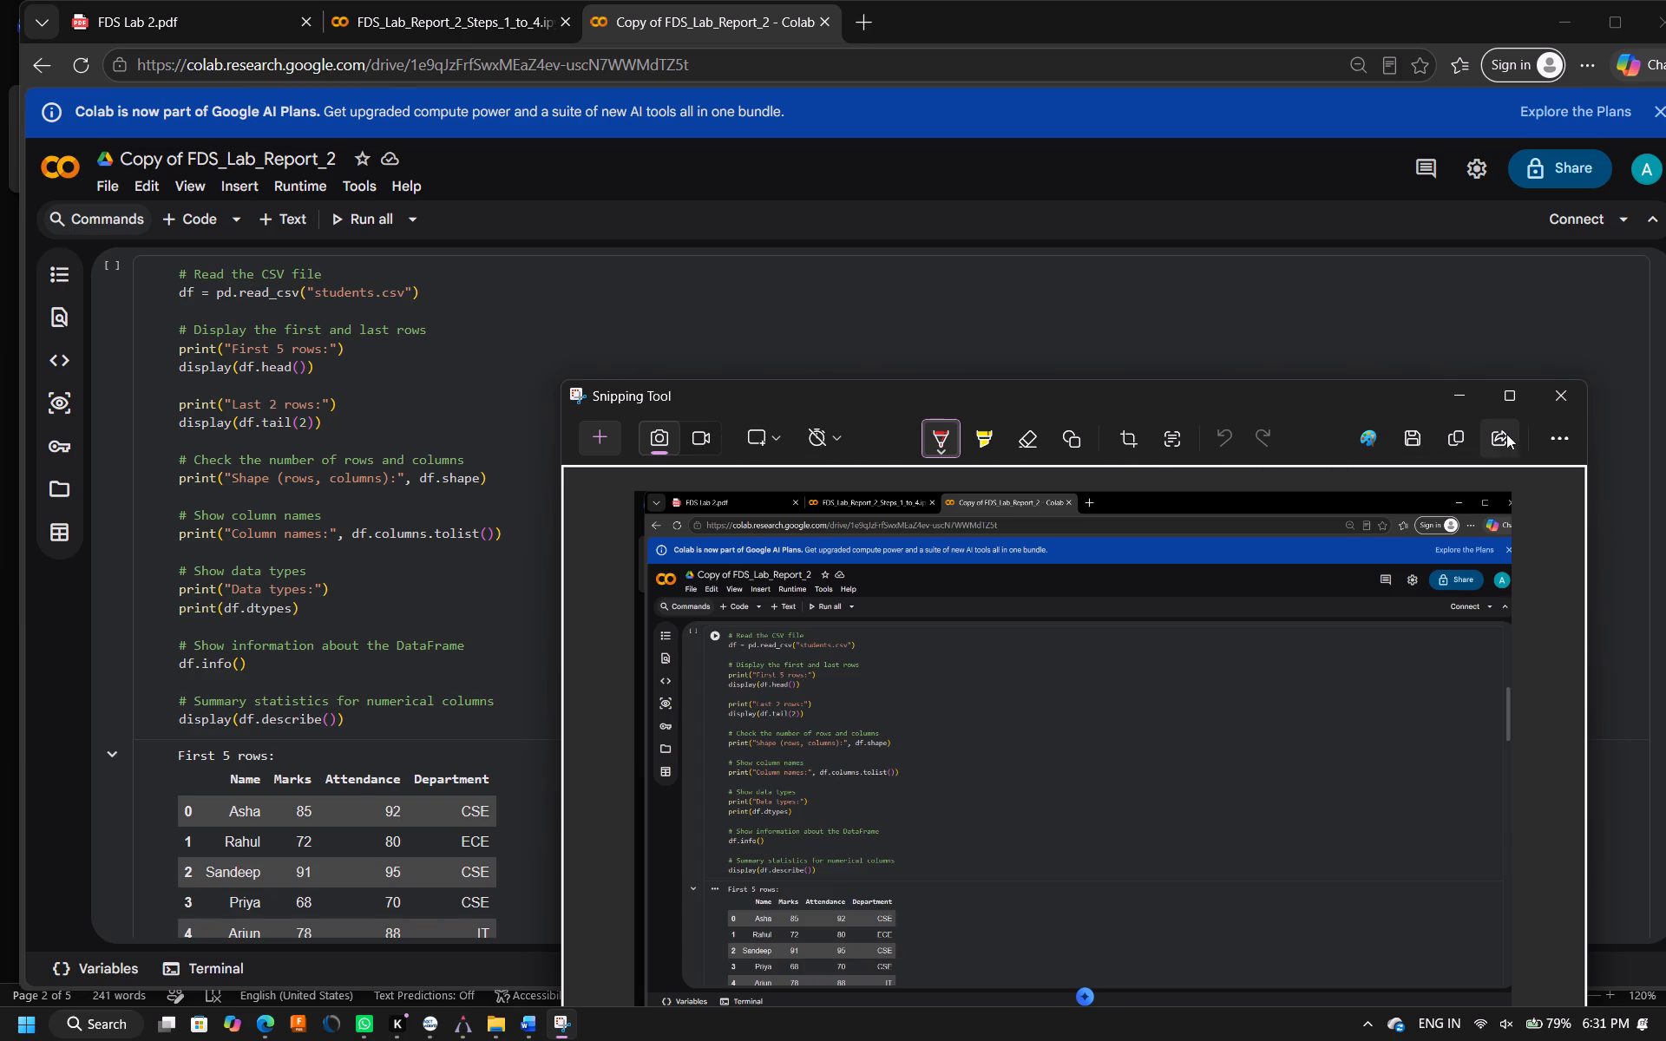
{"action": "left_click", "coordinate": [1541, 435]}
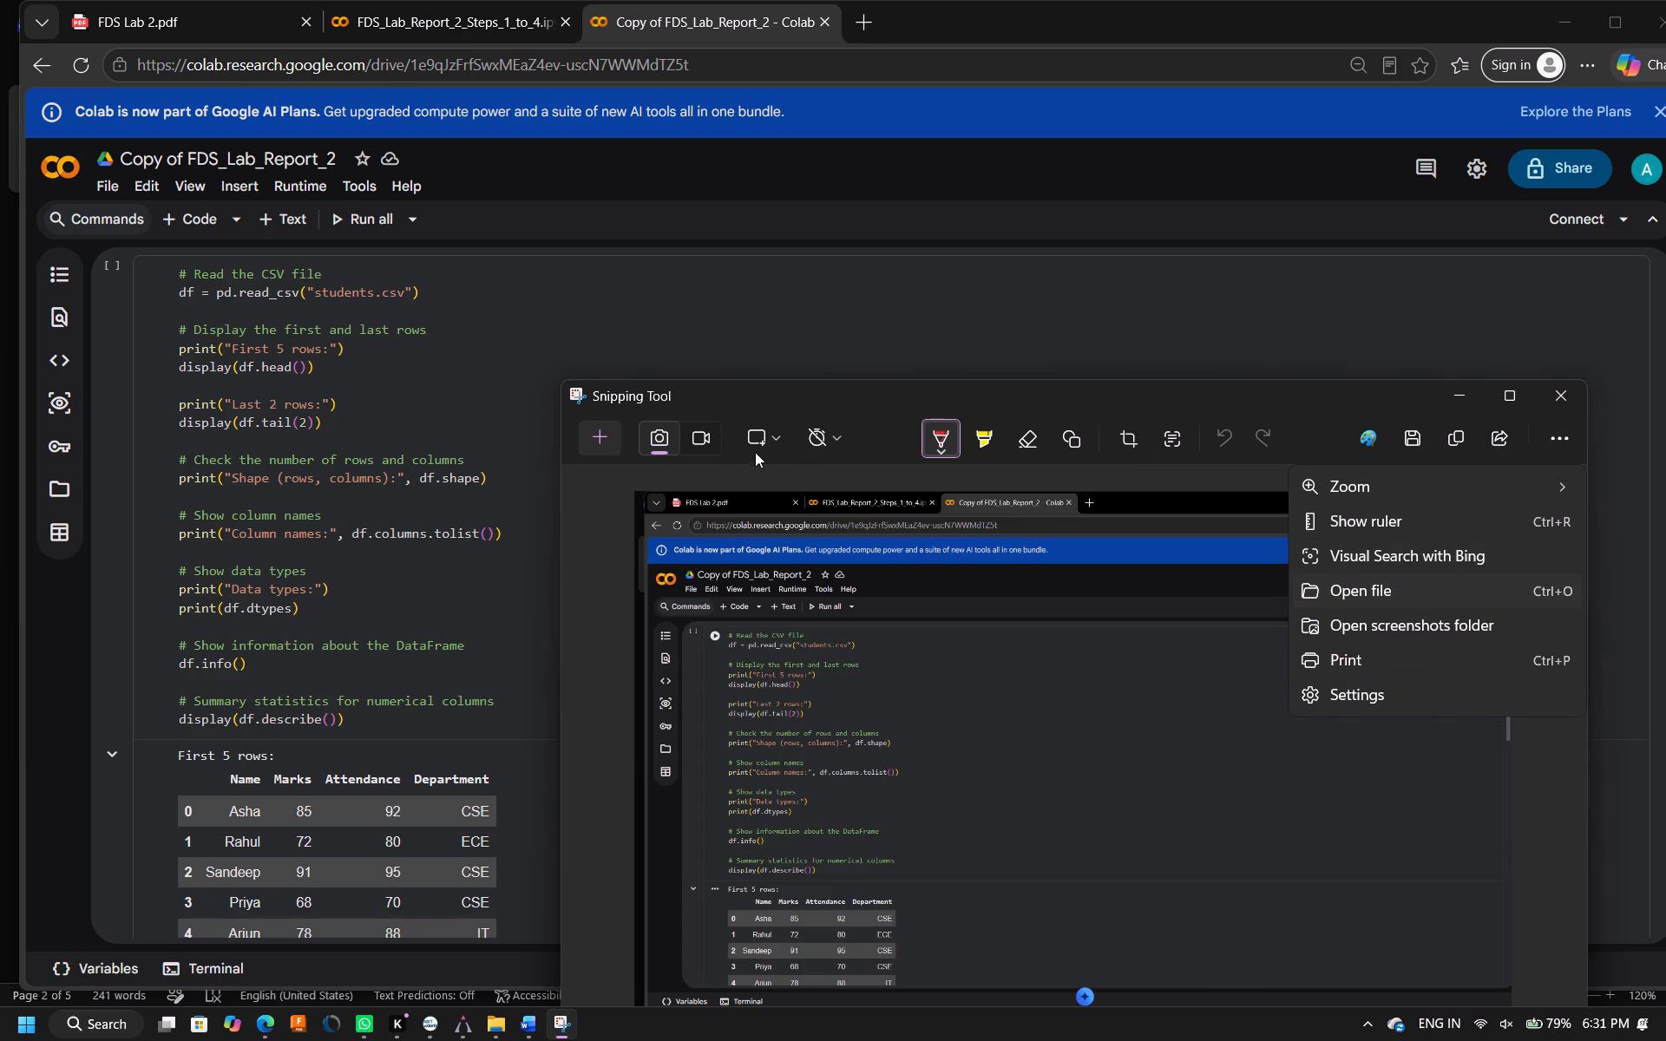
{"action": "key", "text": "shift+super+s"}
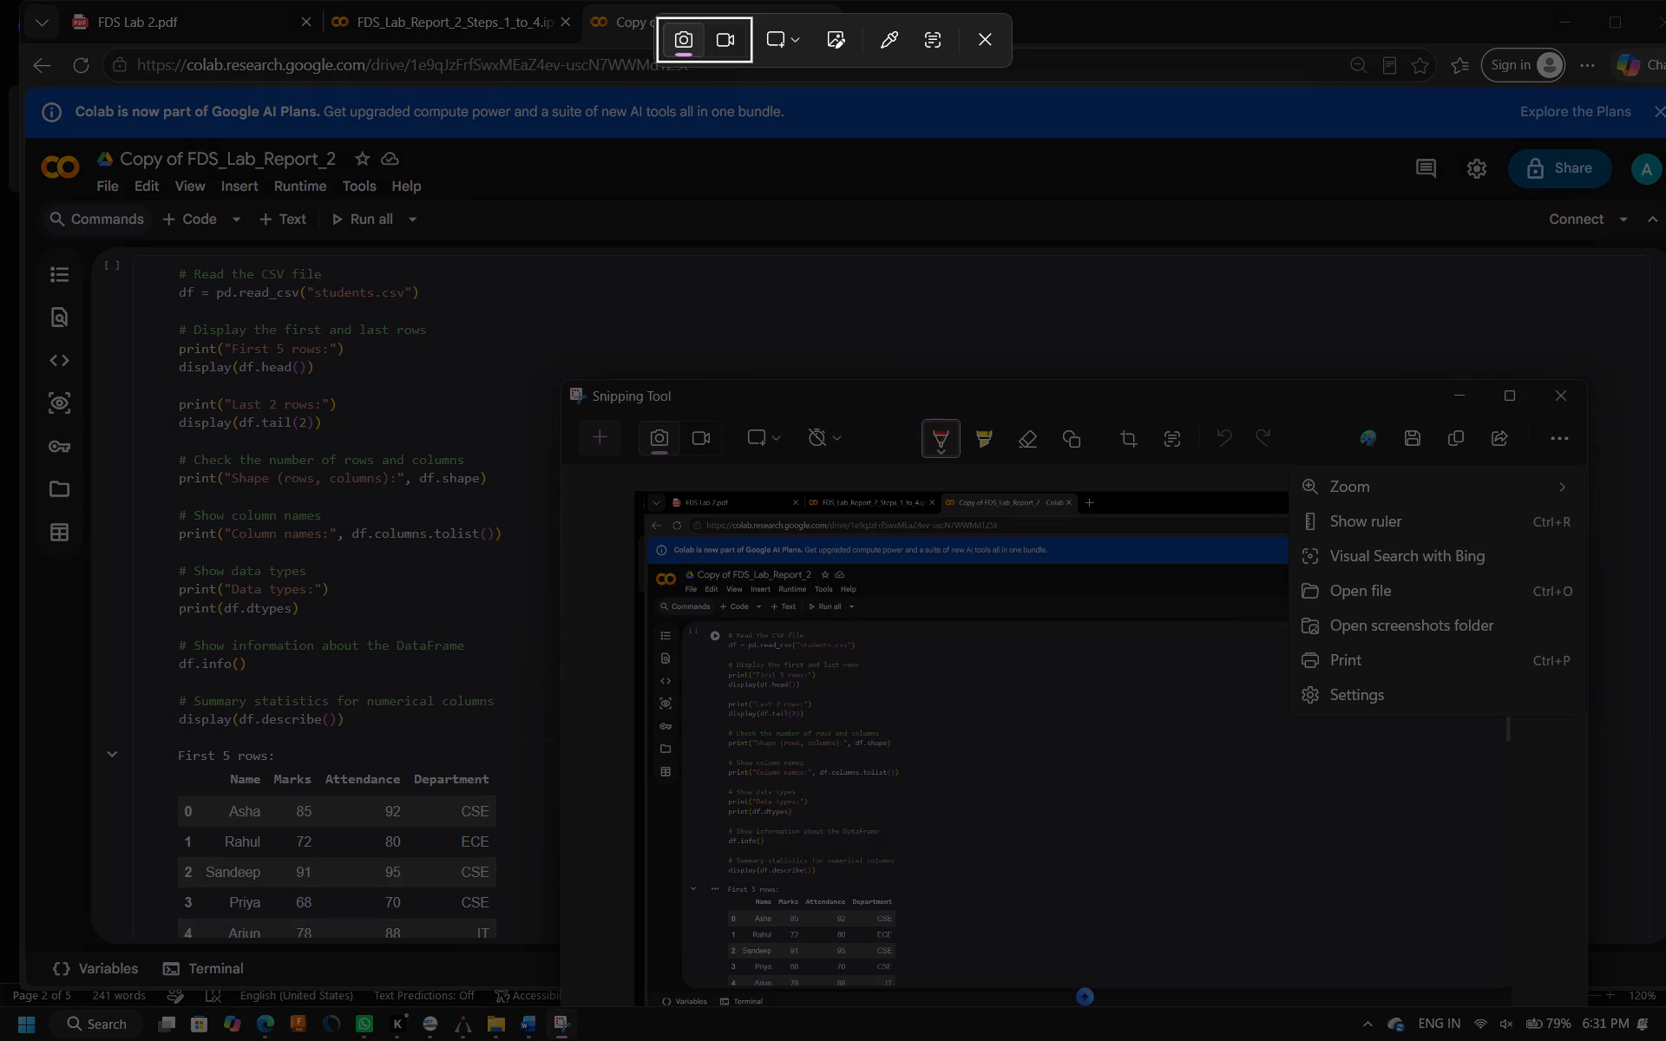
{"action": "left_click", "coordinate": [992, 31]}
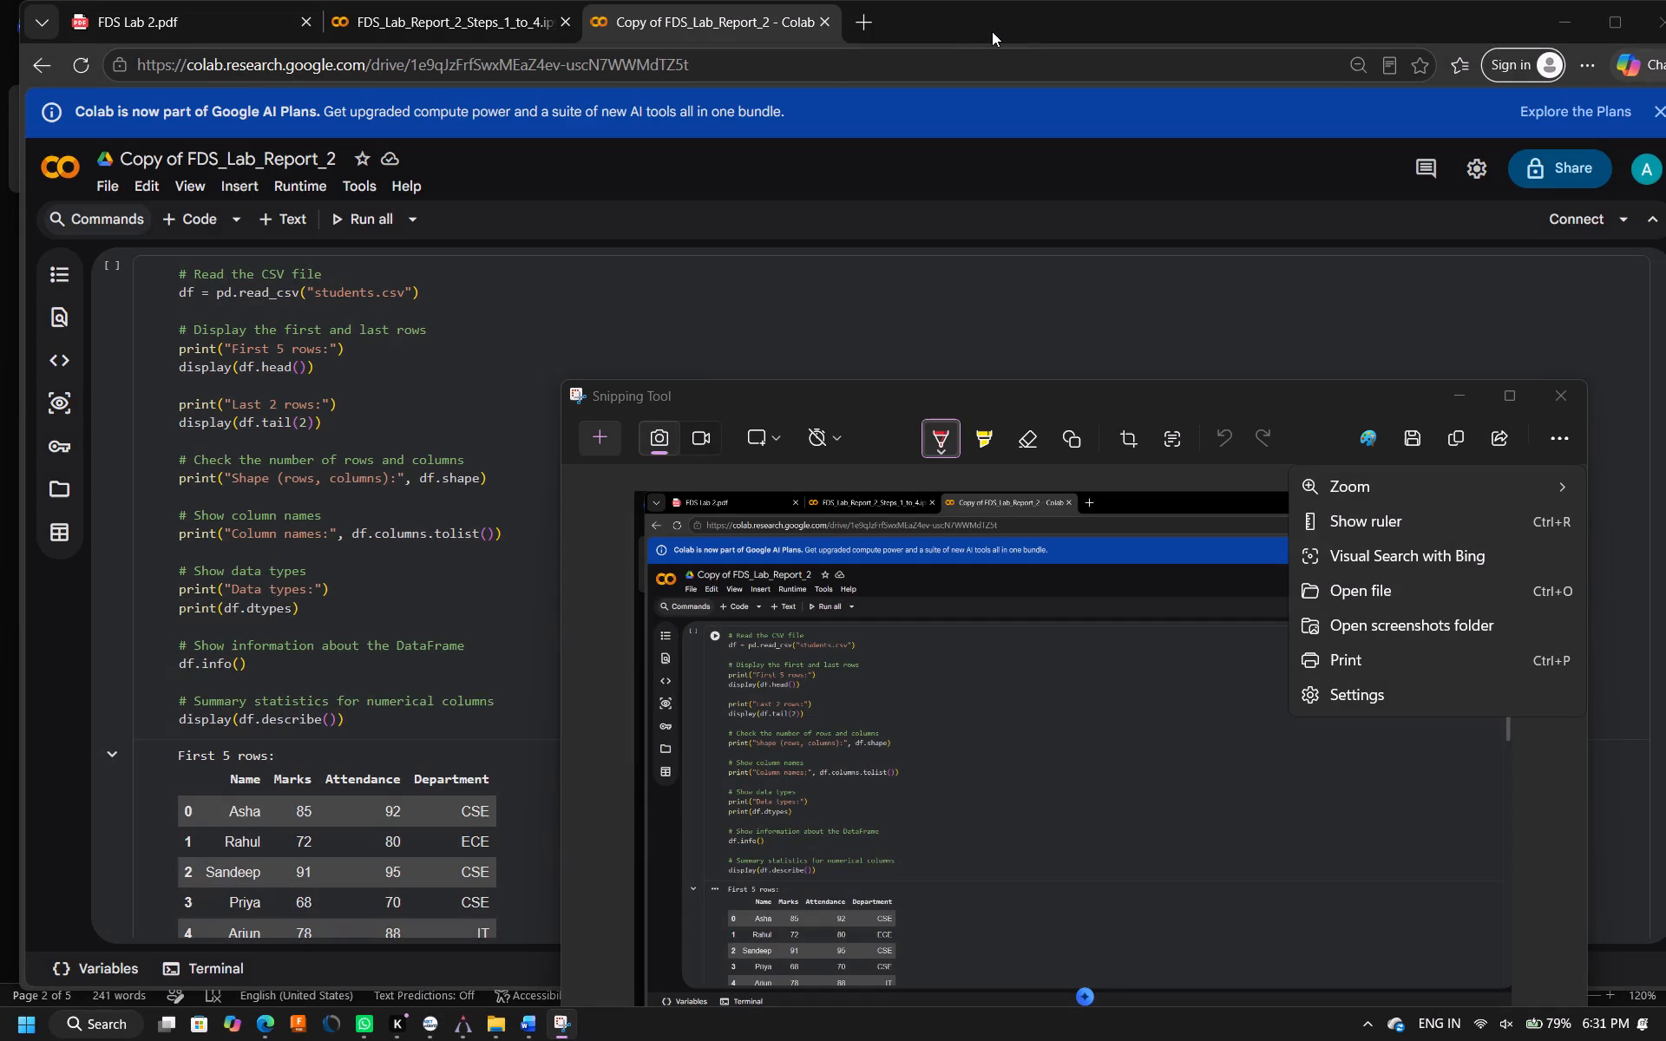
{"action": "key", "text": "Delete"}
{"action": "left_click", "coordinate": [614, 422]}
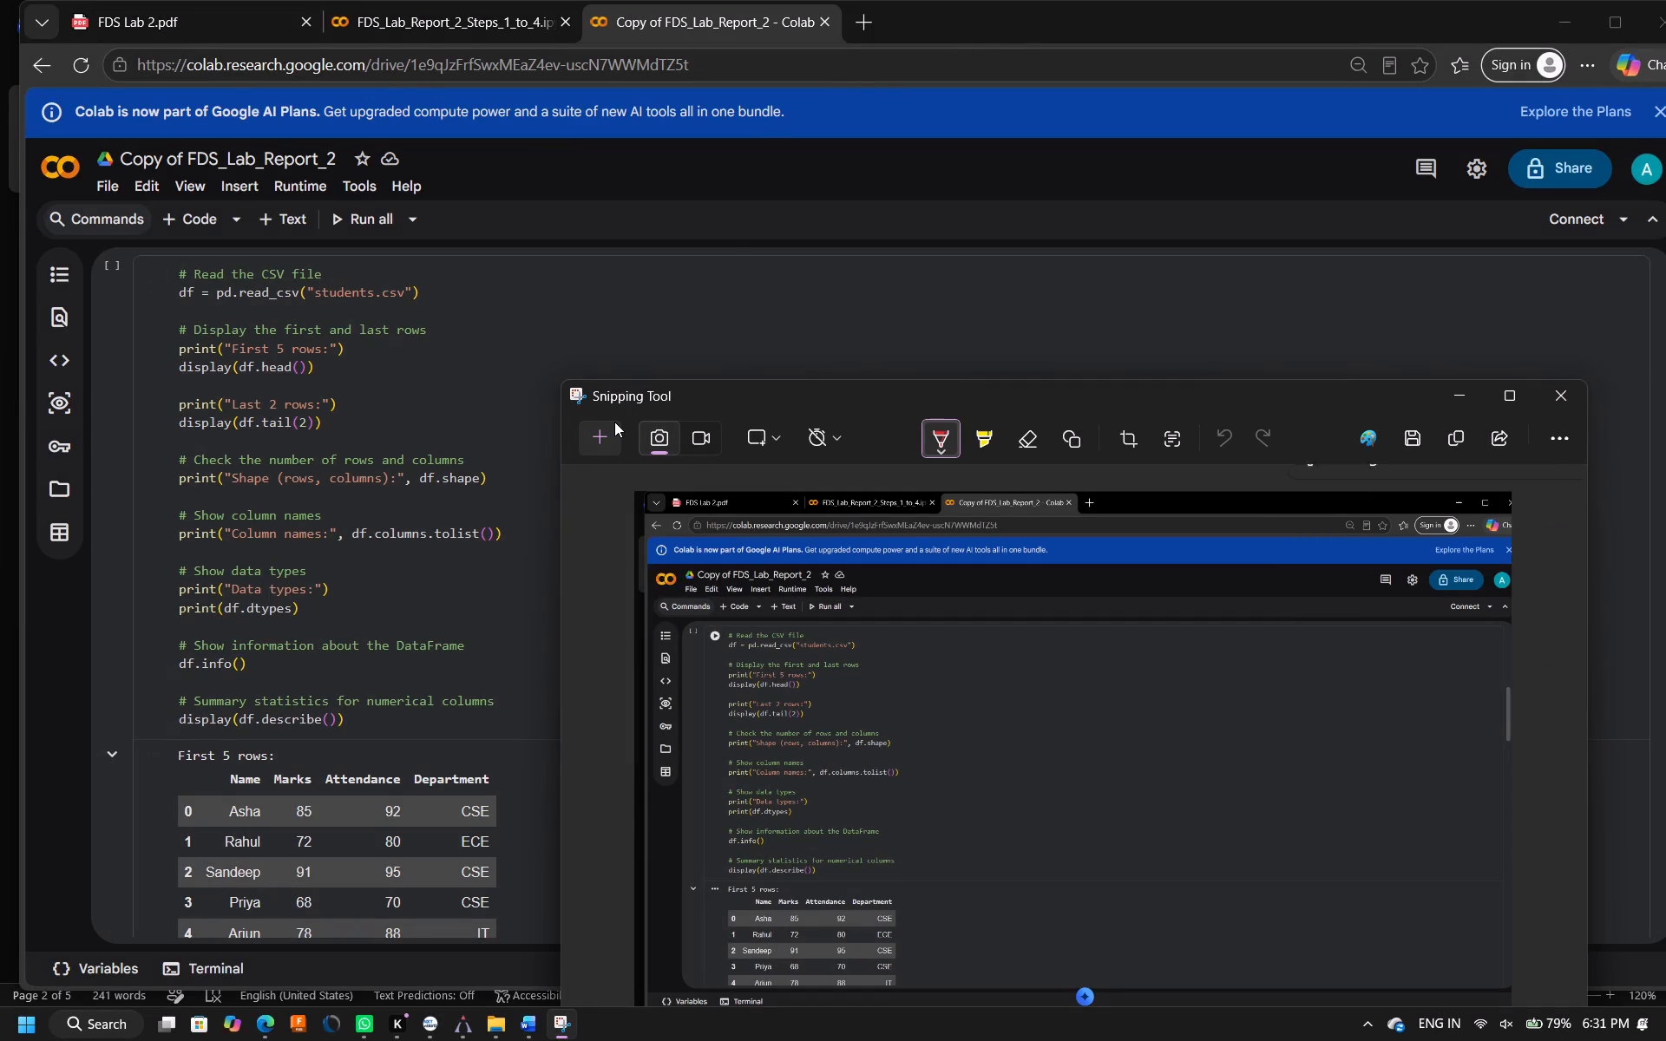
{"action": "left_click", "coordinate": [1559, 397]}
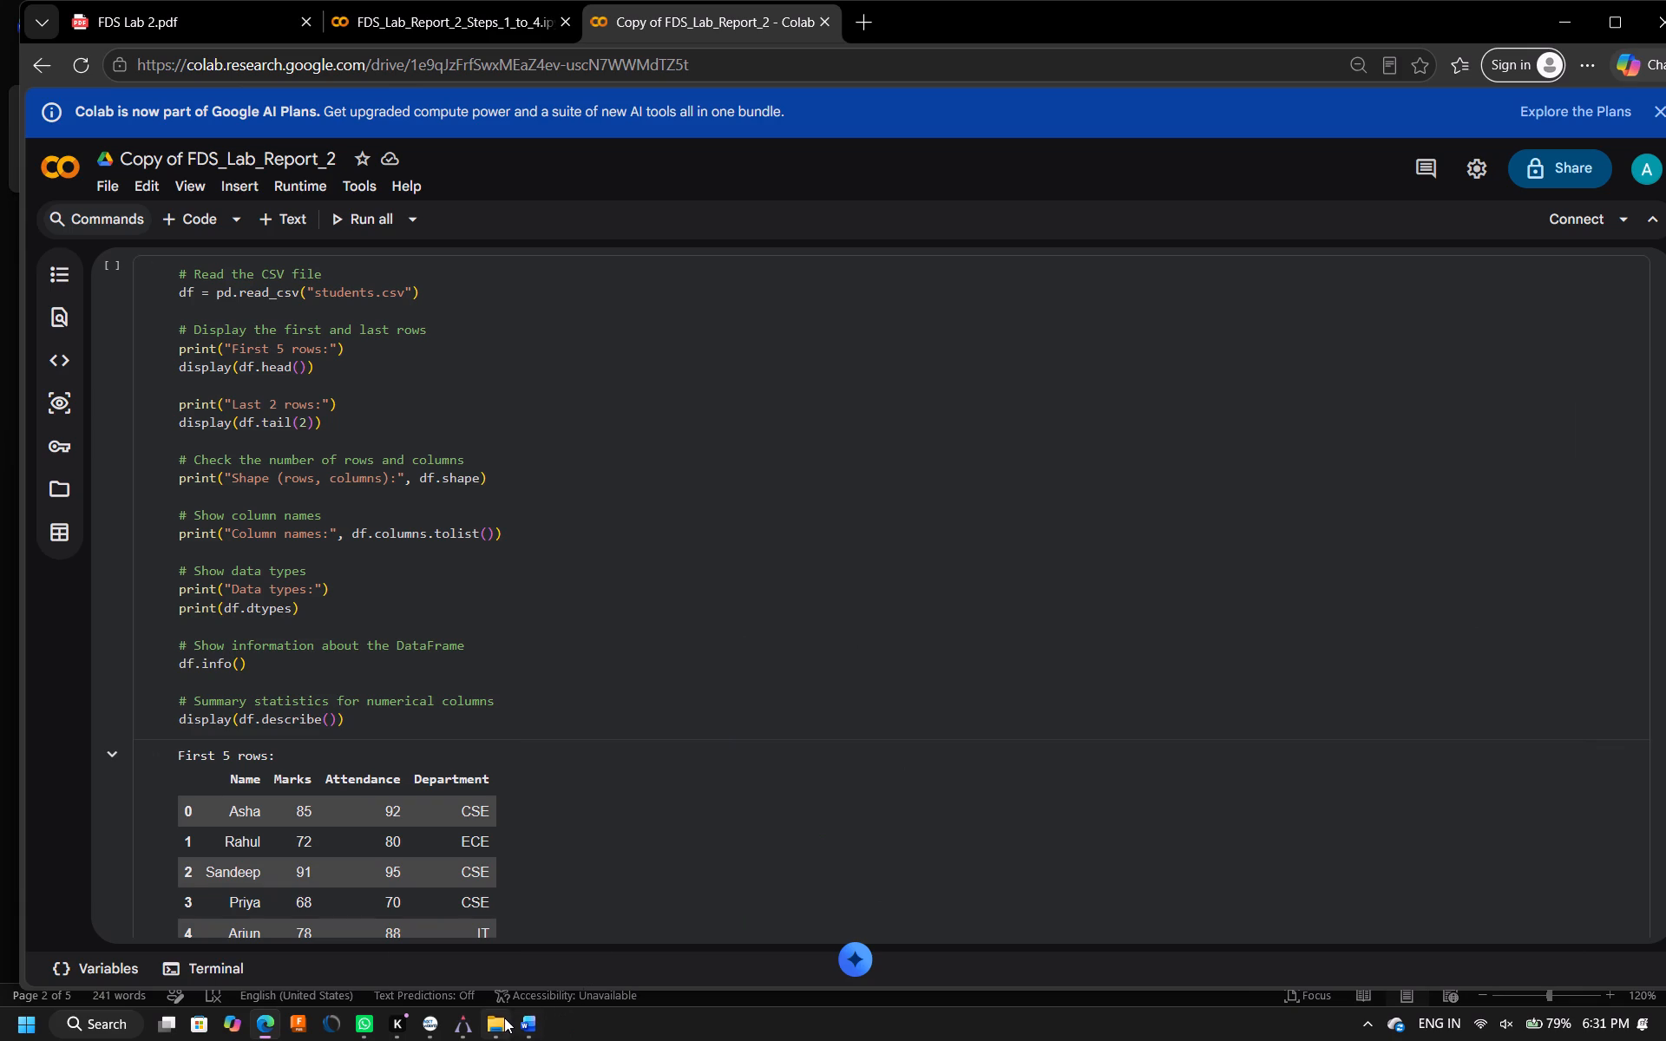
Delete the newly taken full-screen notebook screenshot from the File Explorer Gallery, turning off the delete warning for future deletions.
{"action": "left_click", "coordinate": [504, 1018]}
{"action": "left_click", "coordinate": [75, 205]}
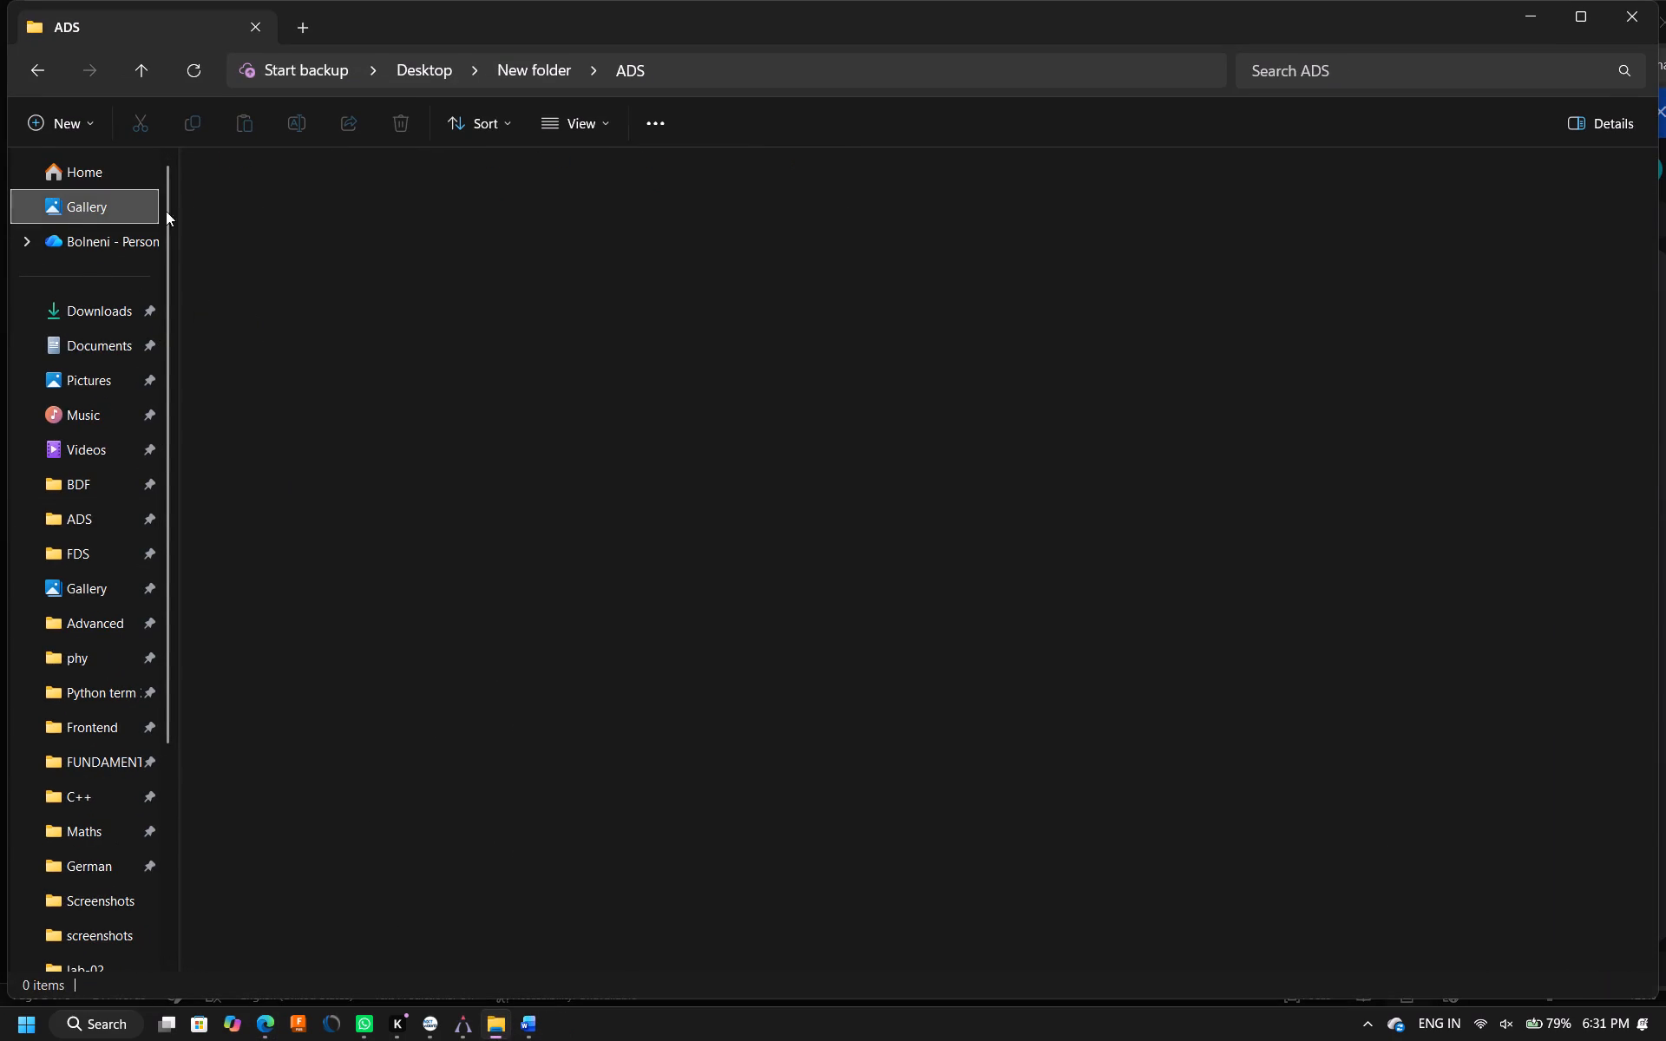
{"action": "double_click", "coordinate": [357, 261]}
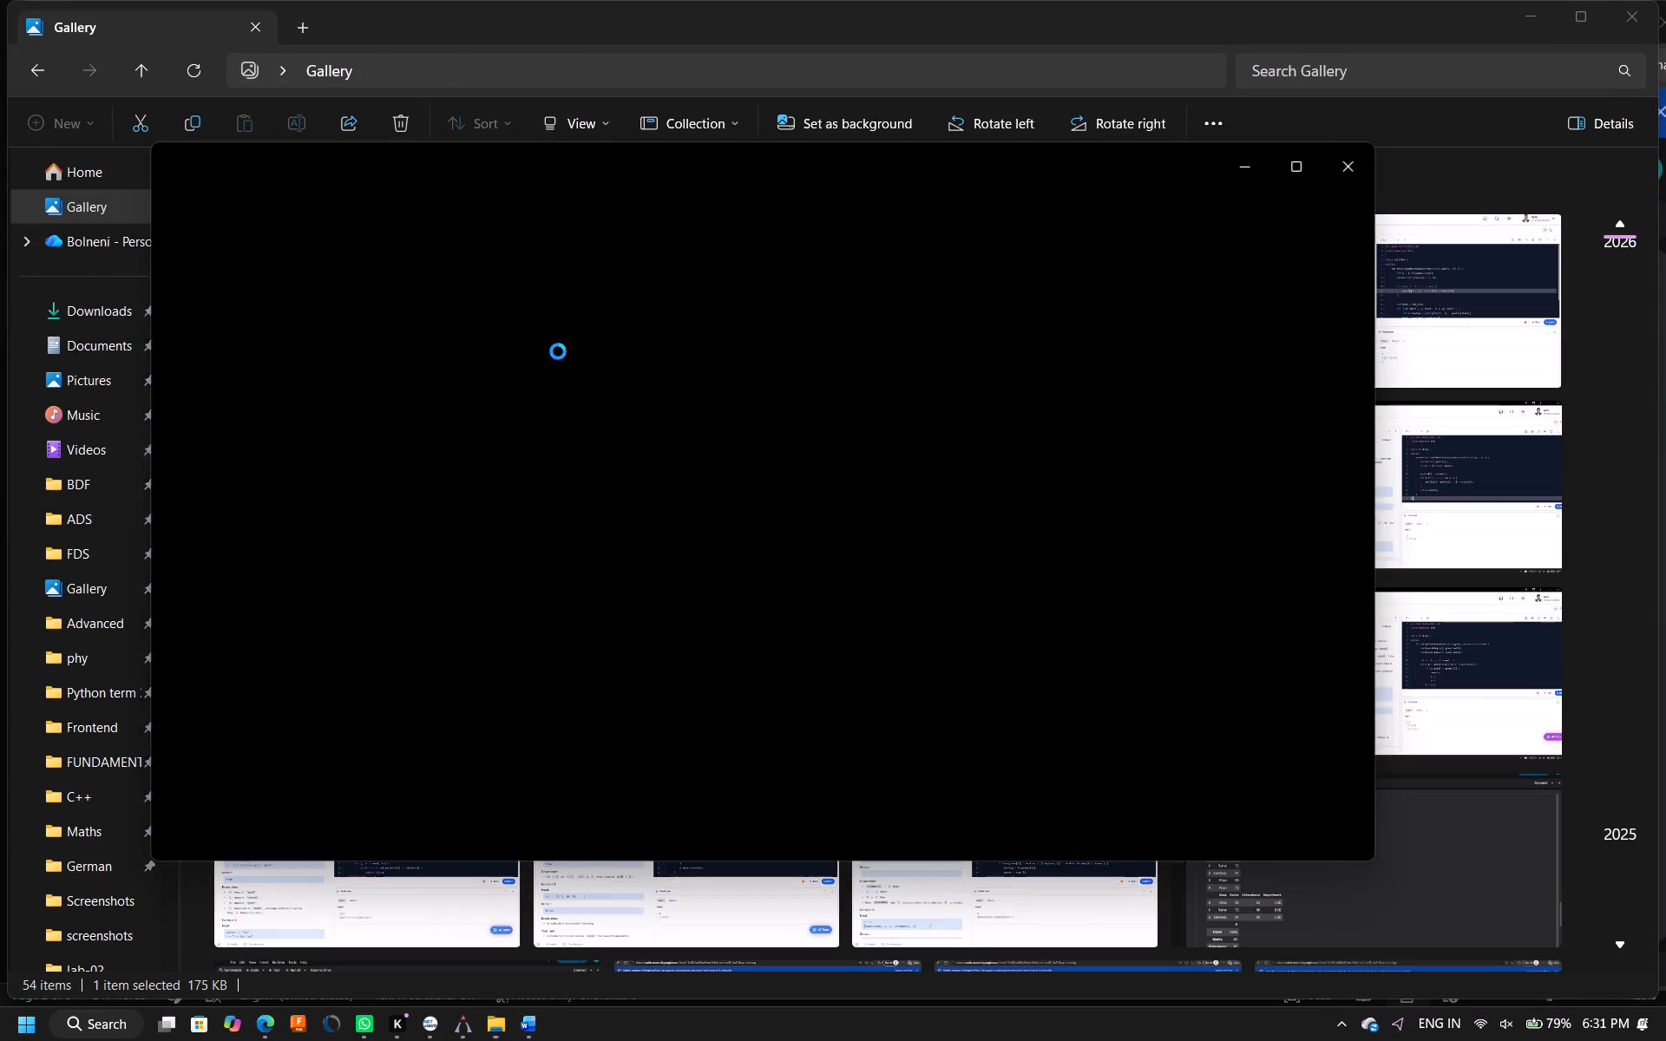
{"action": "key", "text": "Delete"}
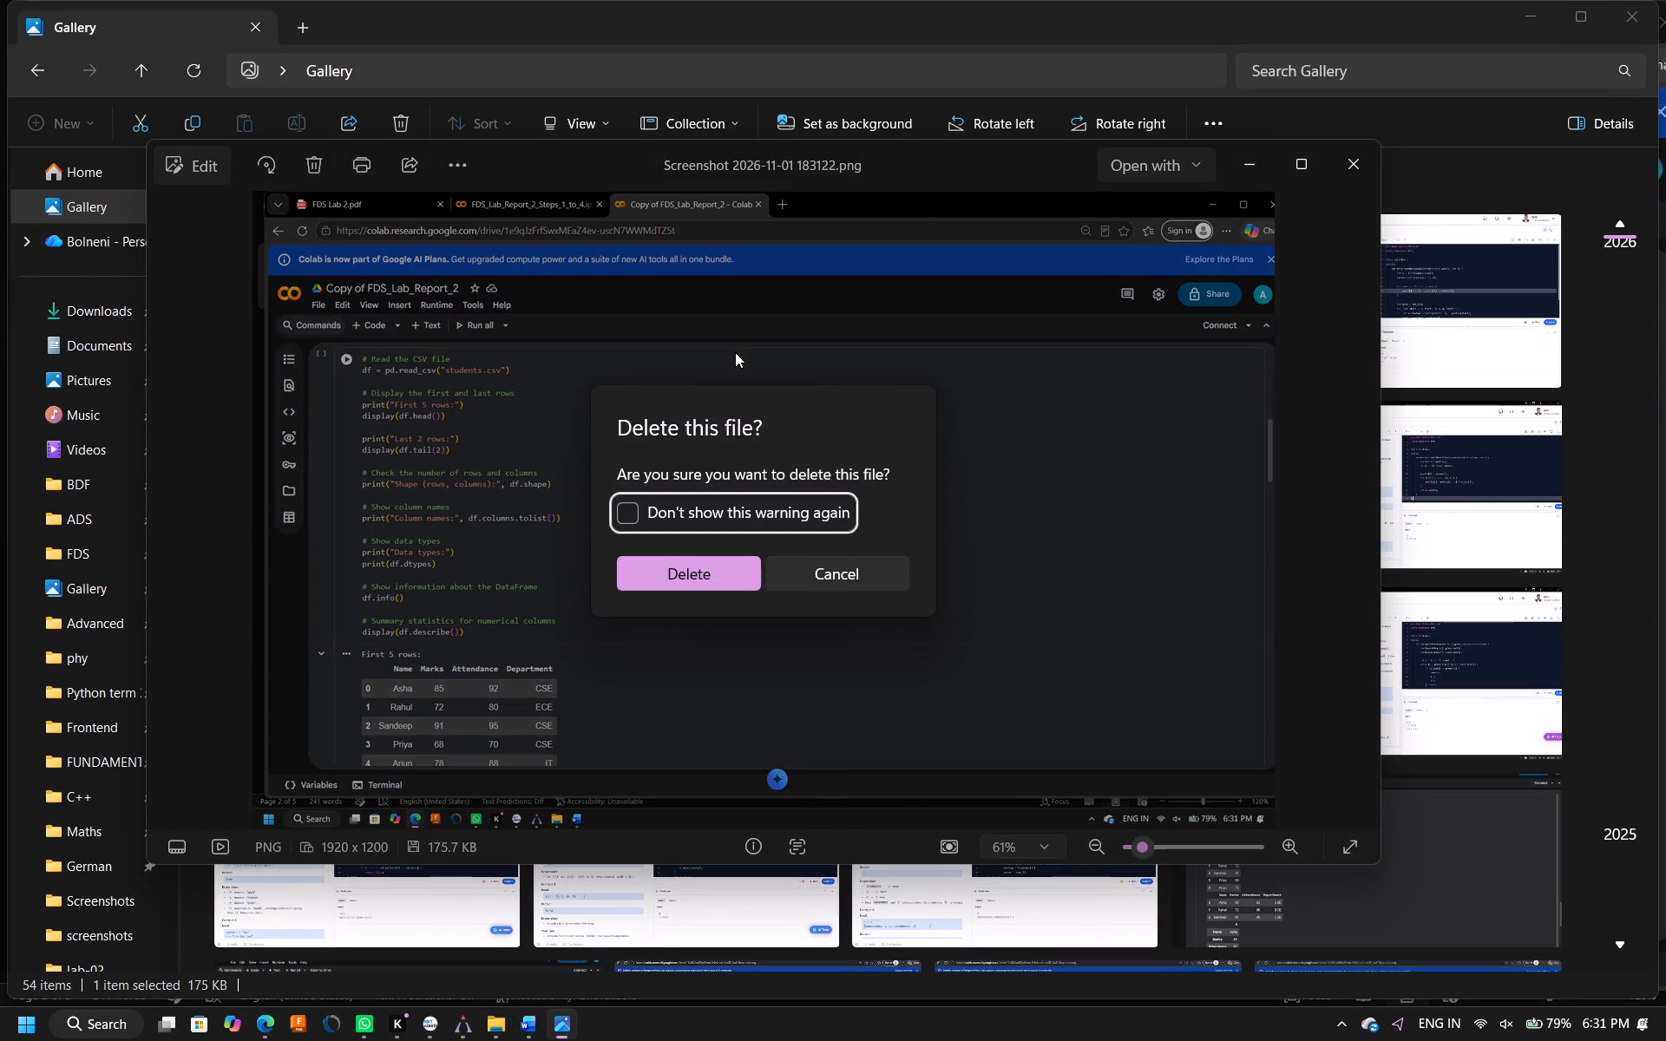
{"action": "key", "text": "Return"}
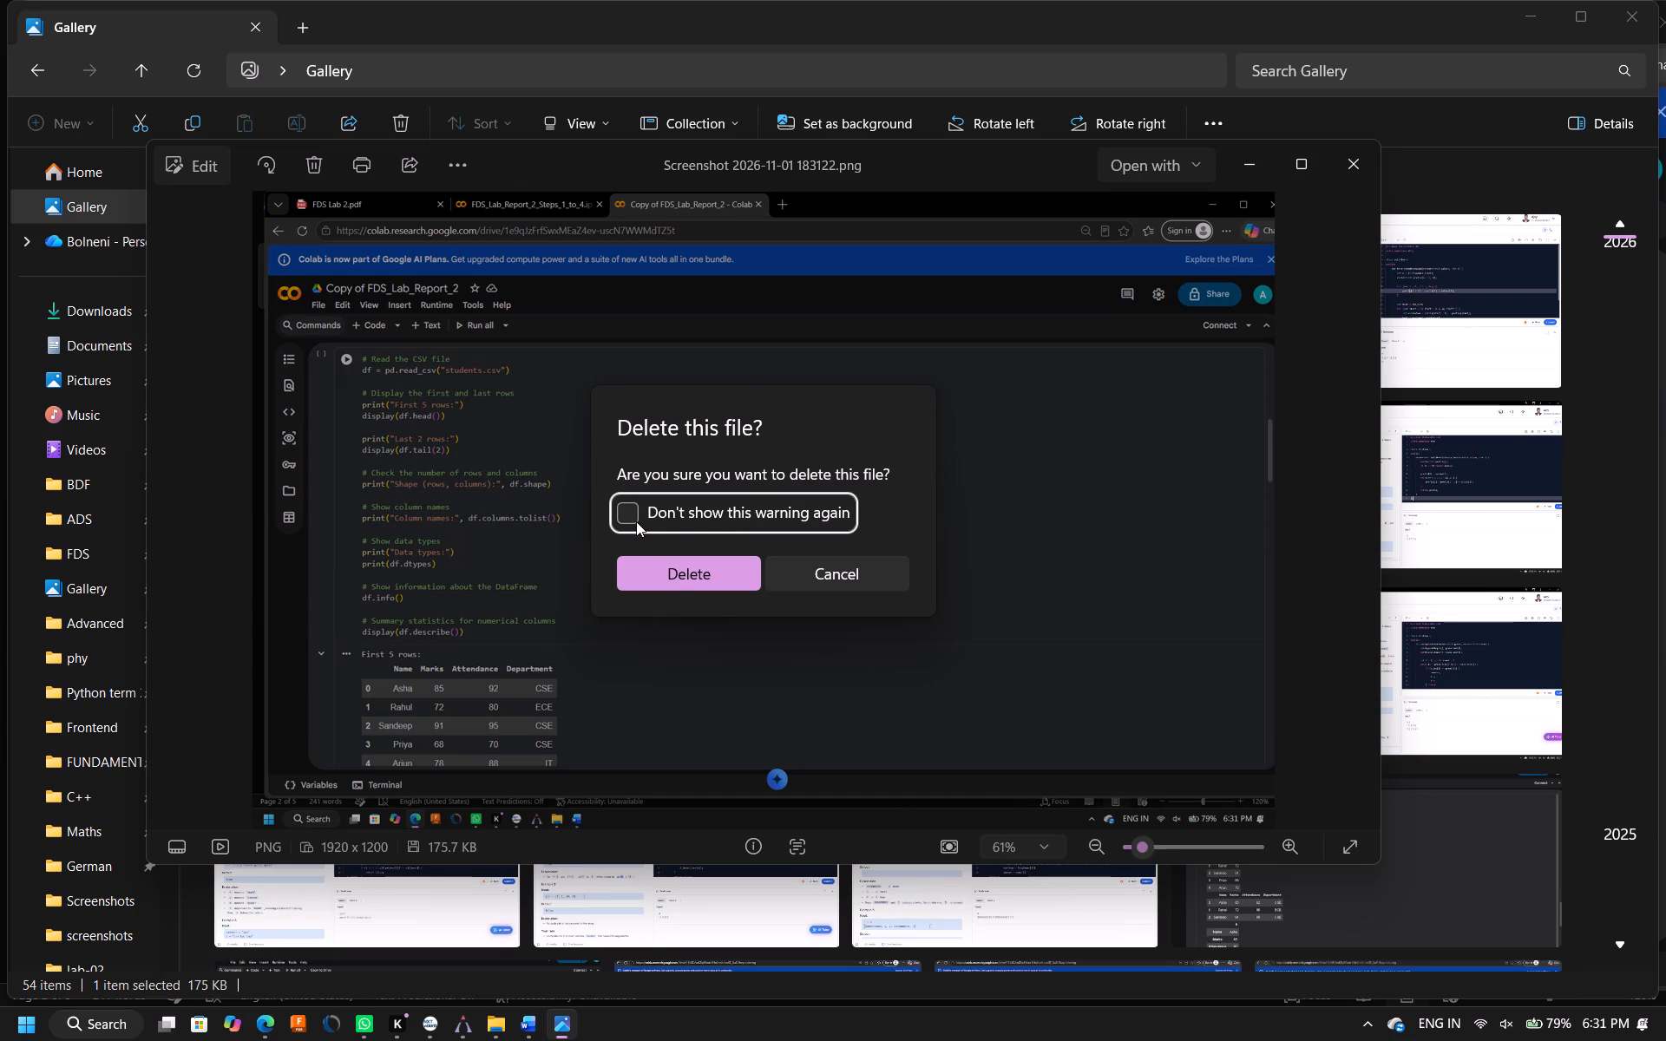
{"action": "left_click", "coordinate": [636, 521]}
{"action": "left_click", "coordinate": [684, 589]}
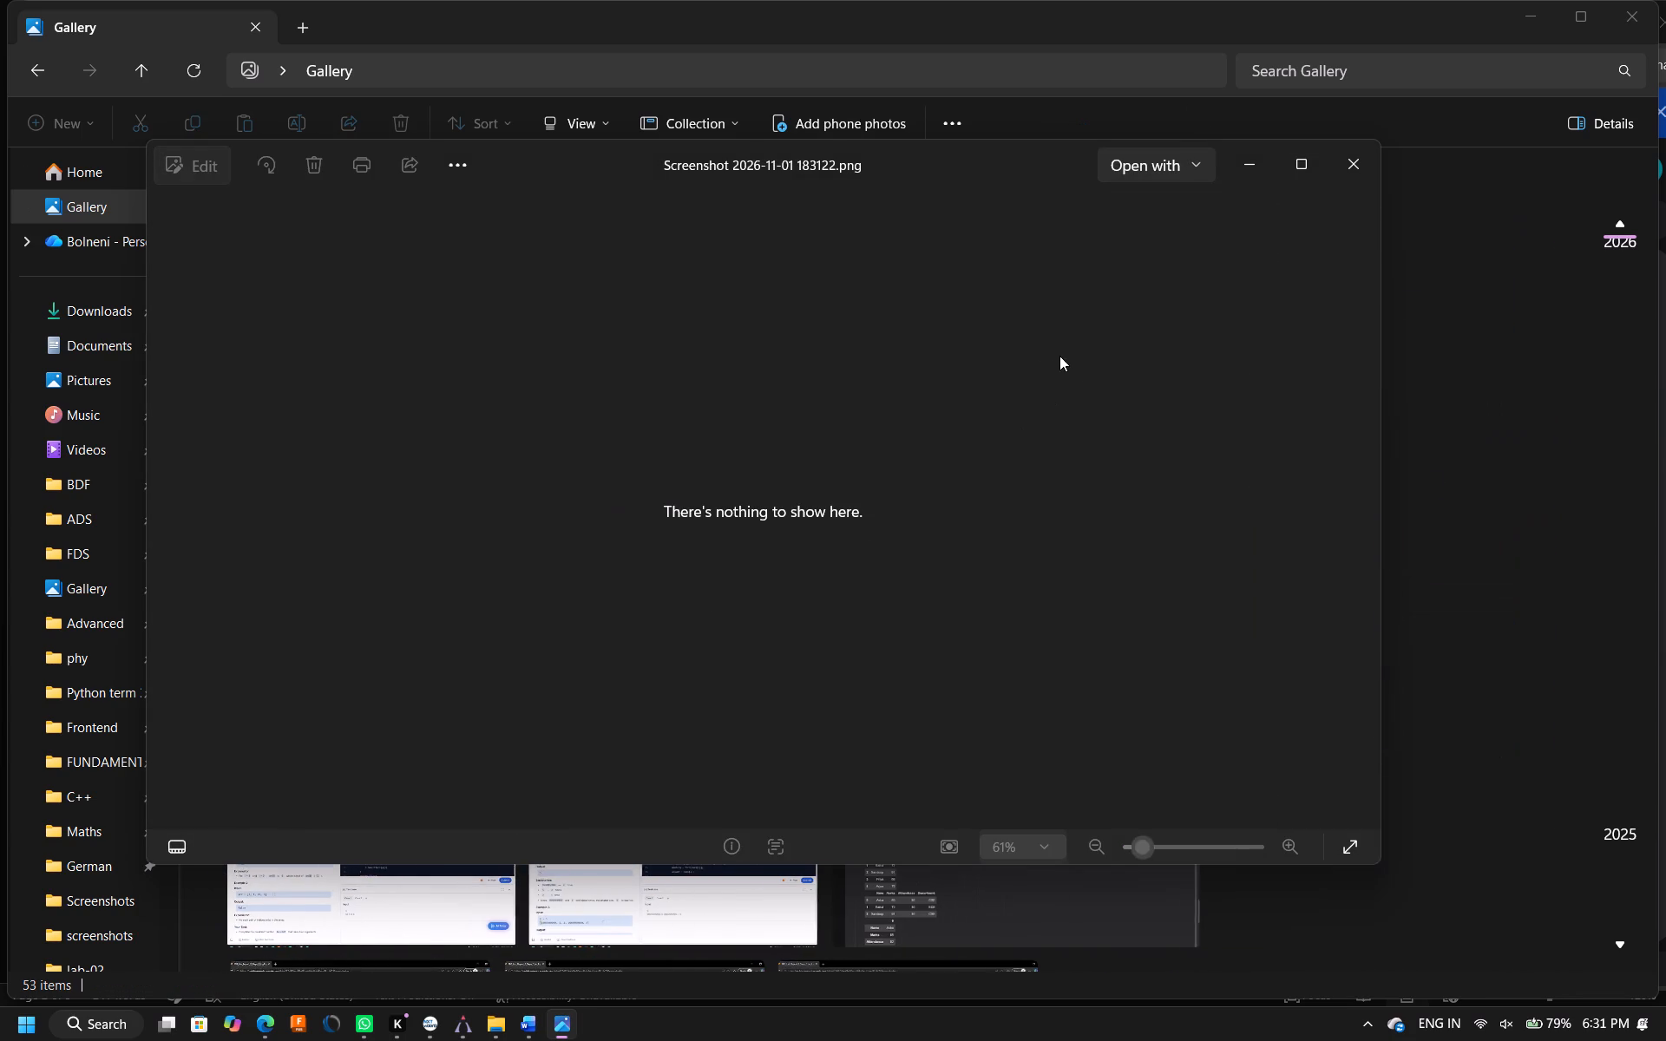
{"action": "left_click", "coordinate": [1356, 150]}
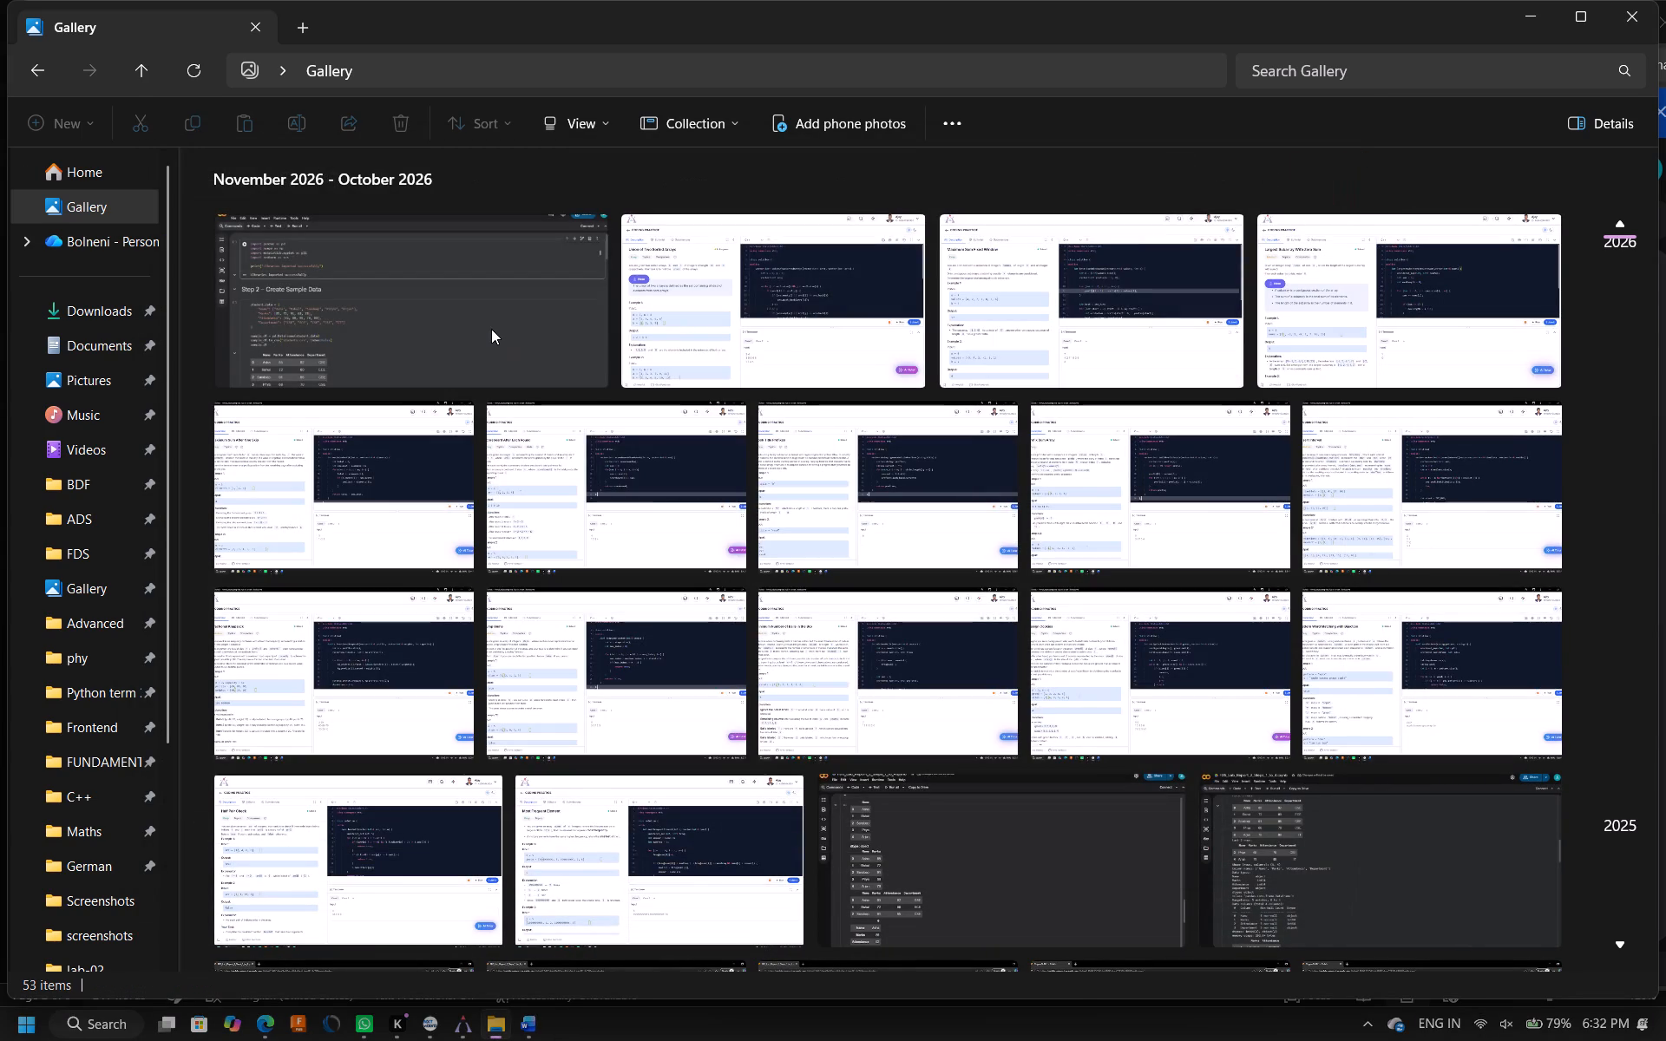
View the most recent remaining Gallery screenshot, showing Step 2 – Create Sample Data.
{"action": "double_click", "coordinate": [491, 329]}
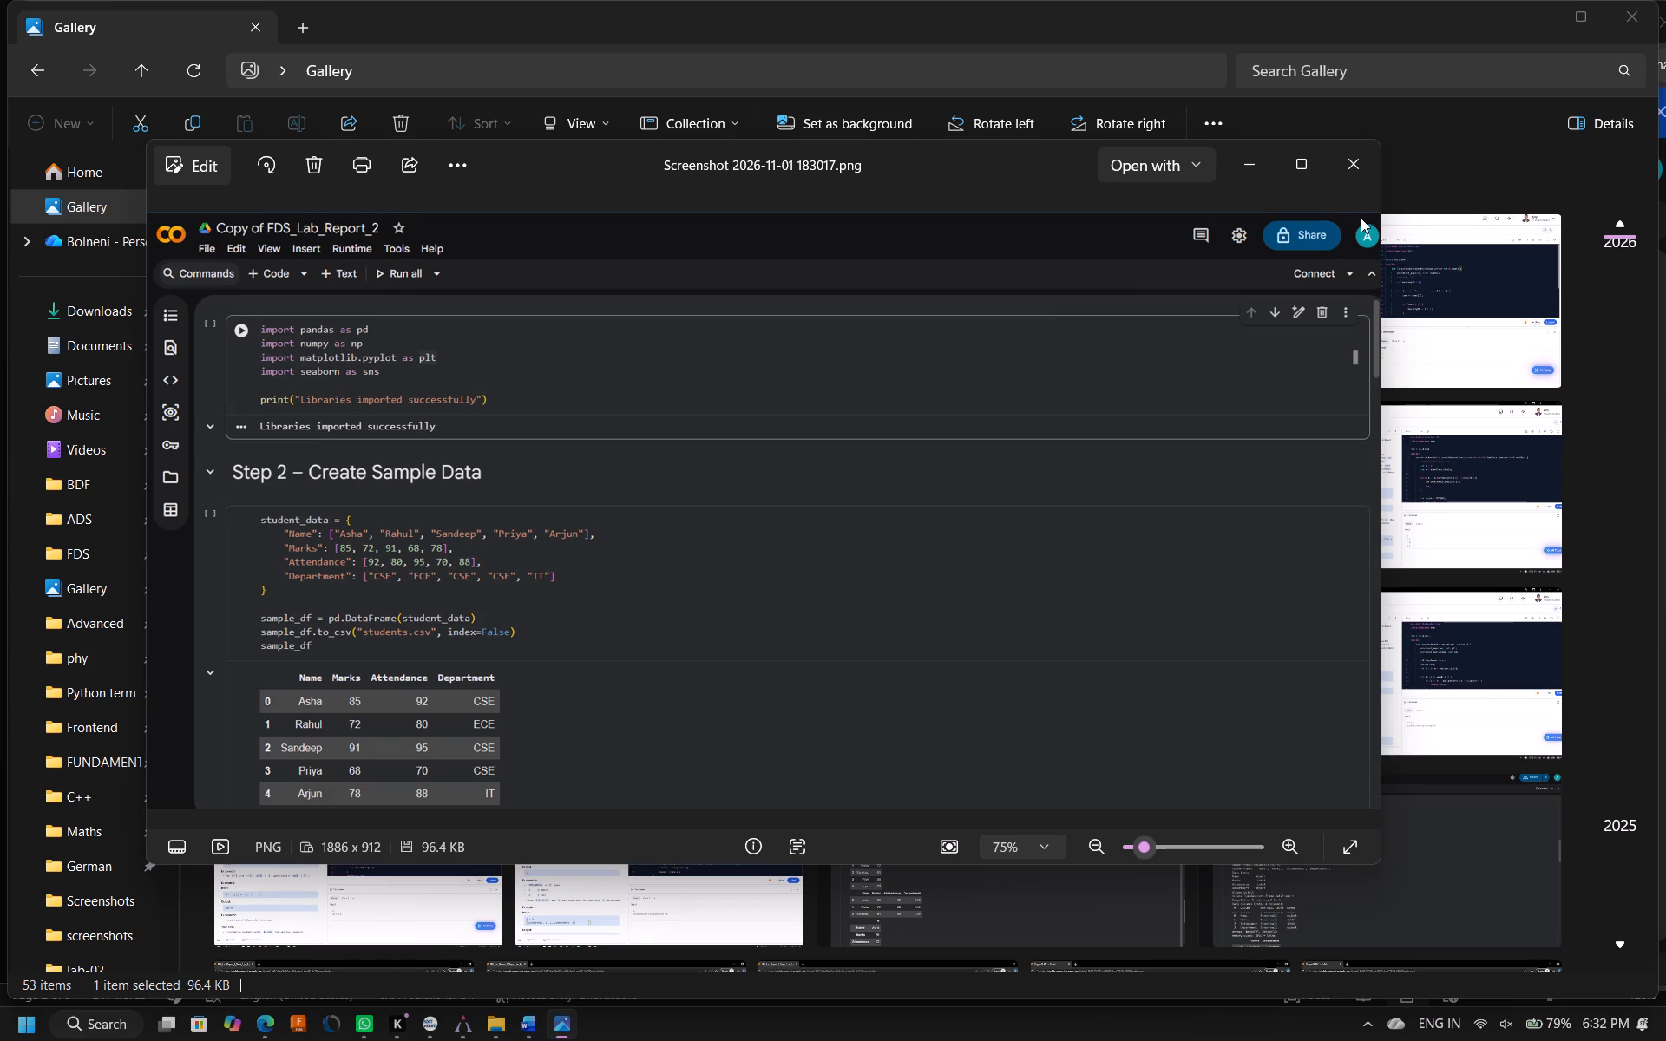
{"action": "left_click", "coordinate": [1352, 157]}
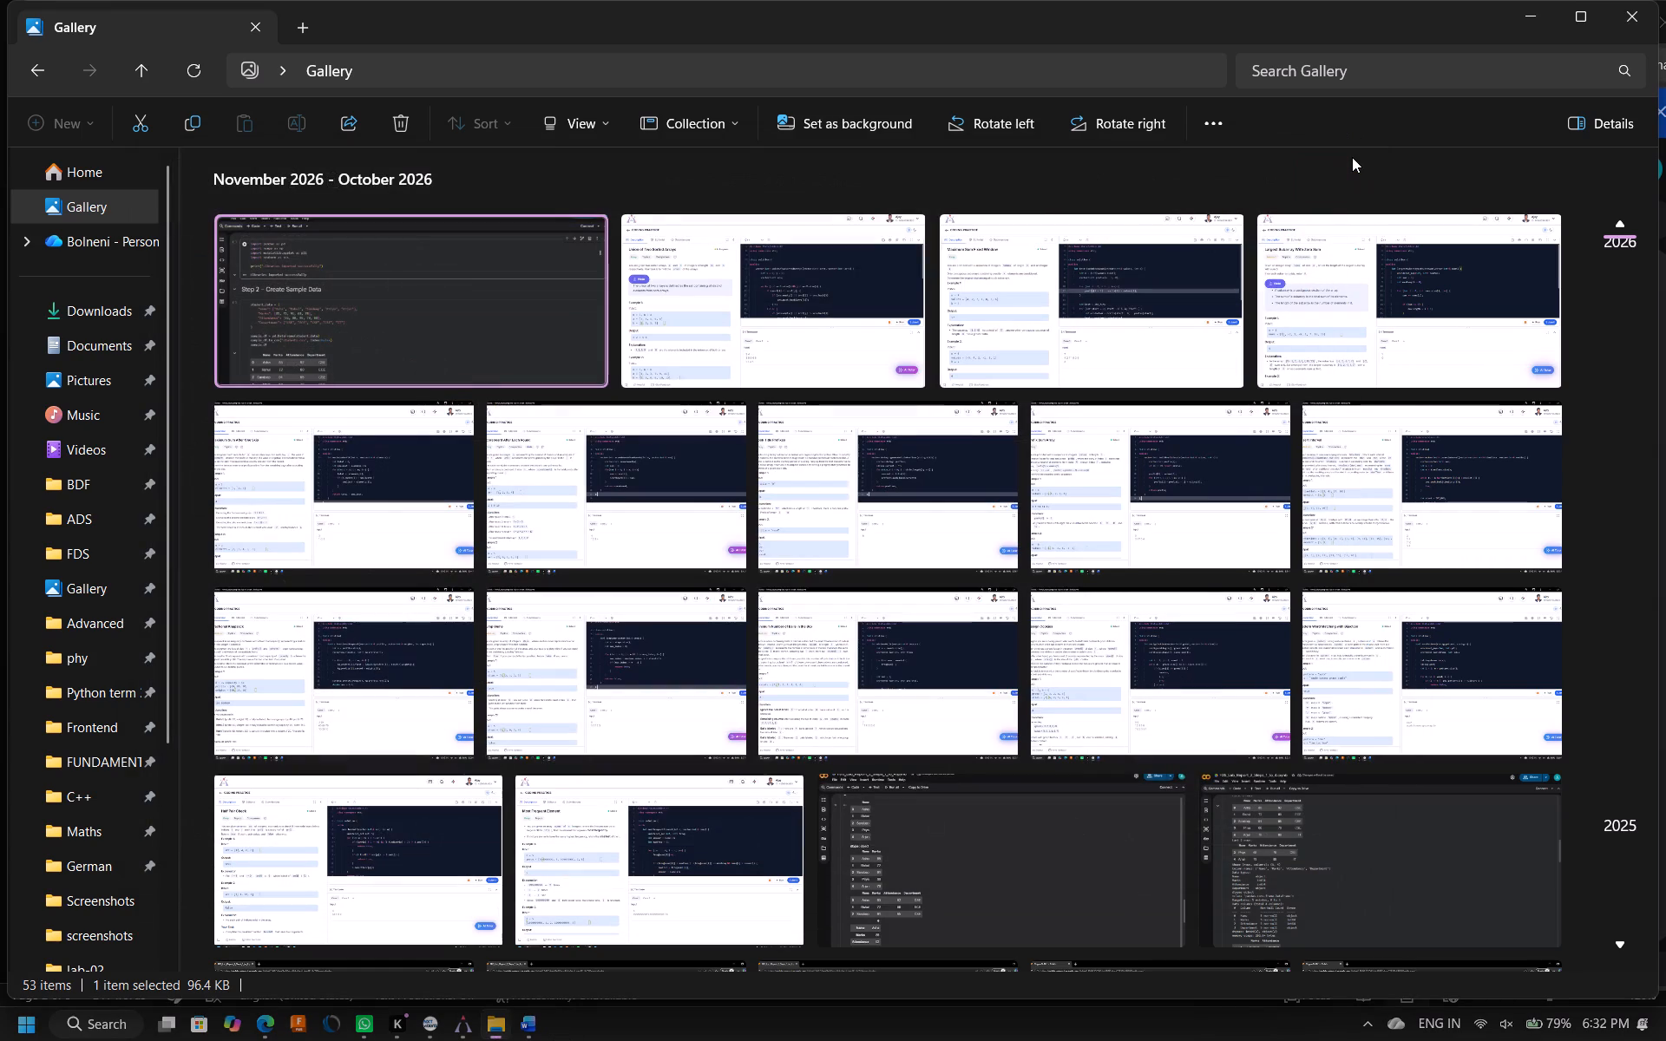
Capture a rectangular snip of the Colab notebook from its title header down through the CSV-reading code and First 5 rows table.
{"action": "key", "text": "alt+Tab"}
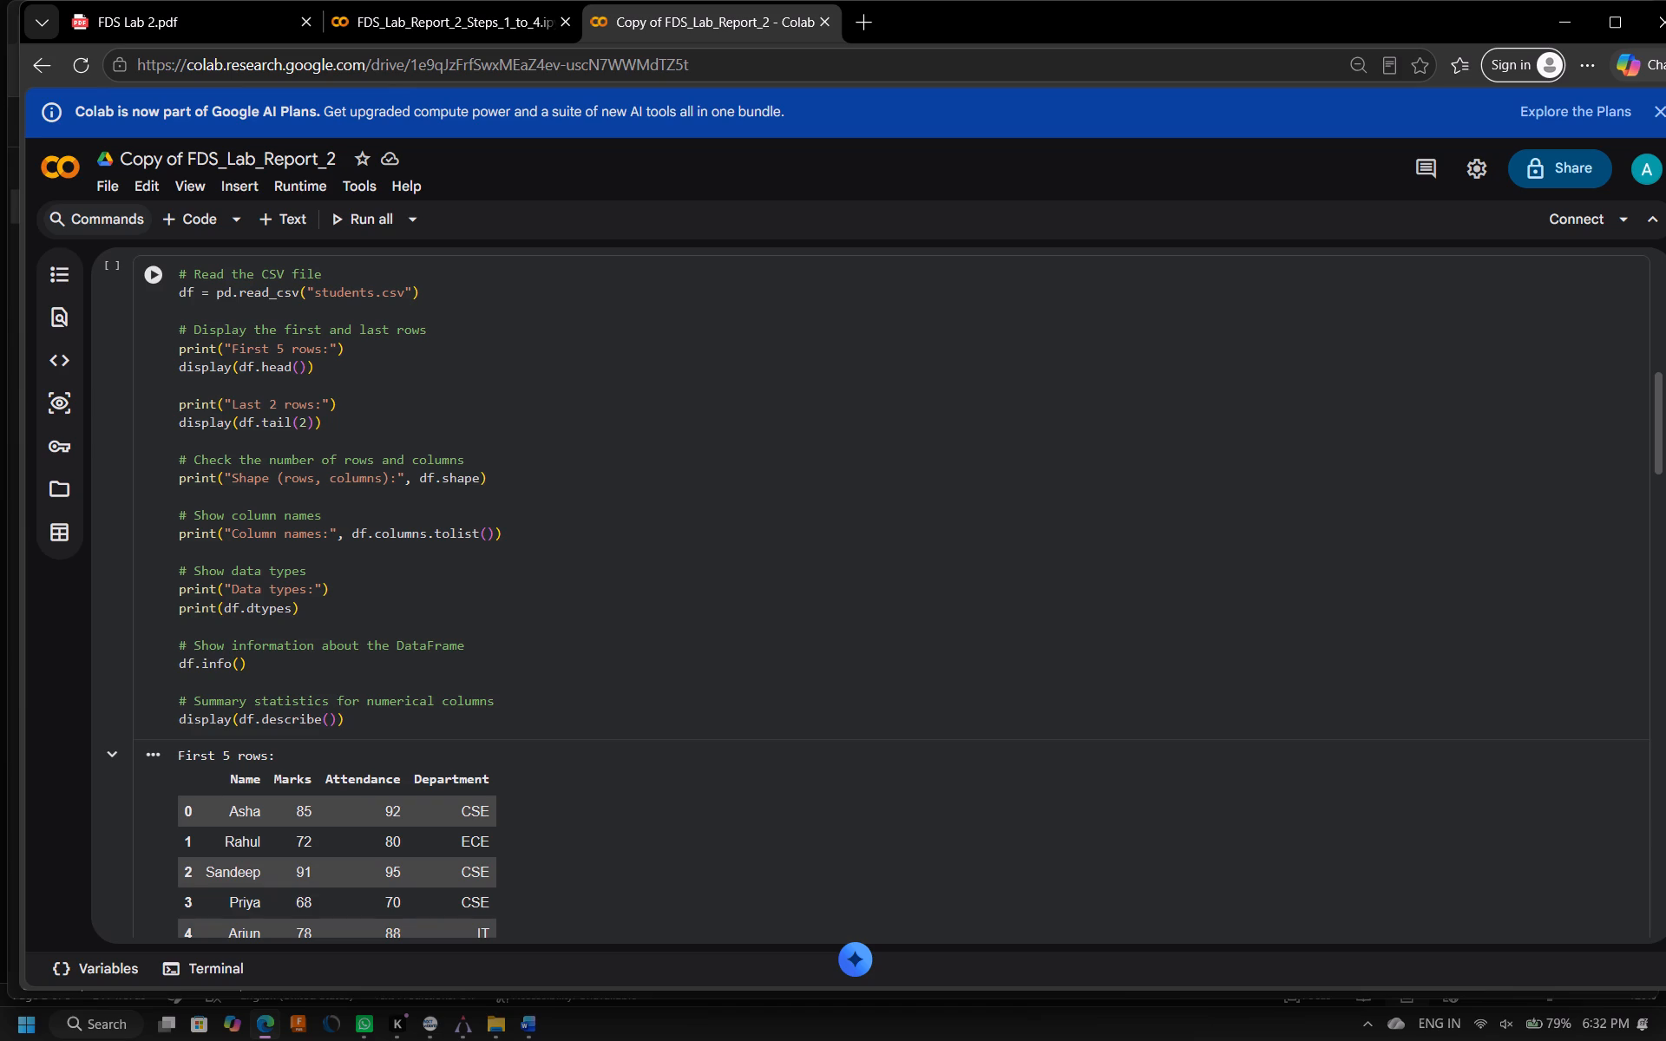
{"action": "key", "text": "shift+super+s"}
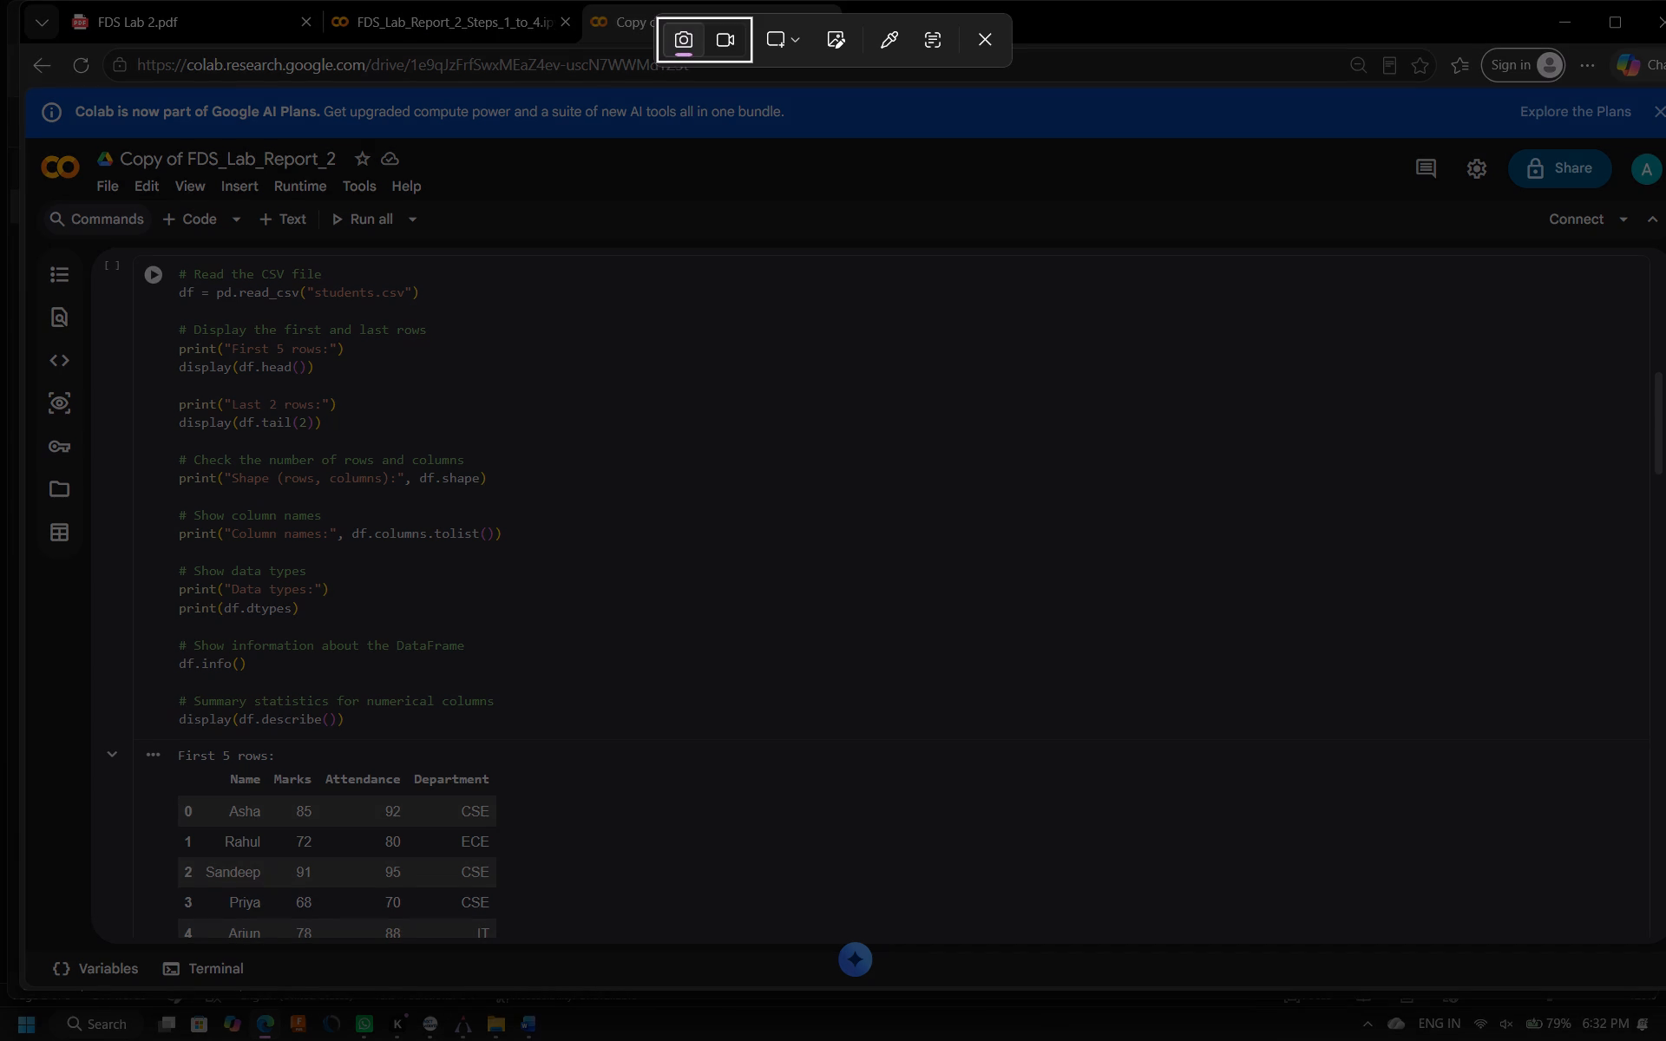
{"action": "left_click_drag", "start_coordinate": [31, 139], "coordinate": [1315, 770]}
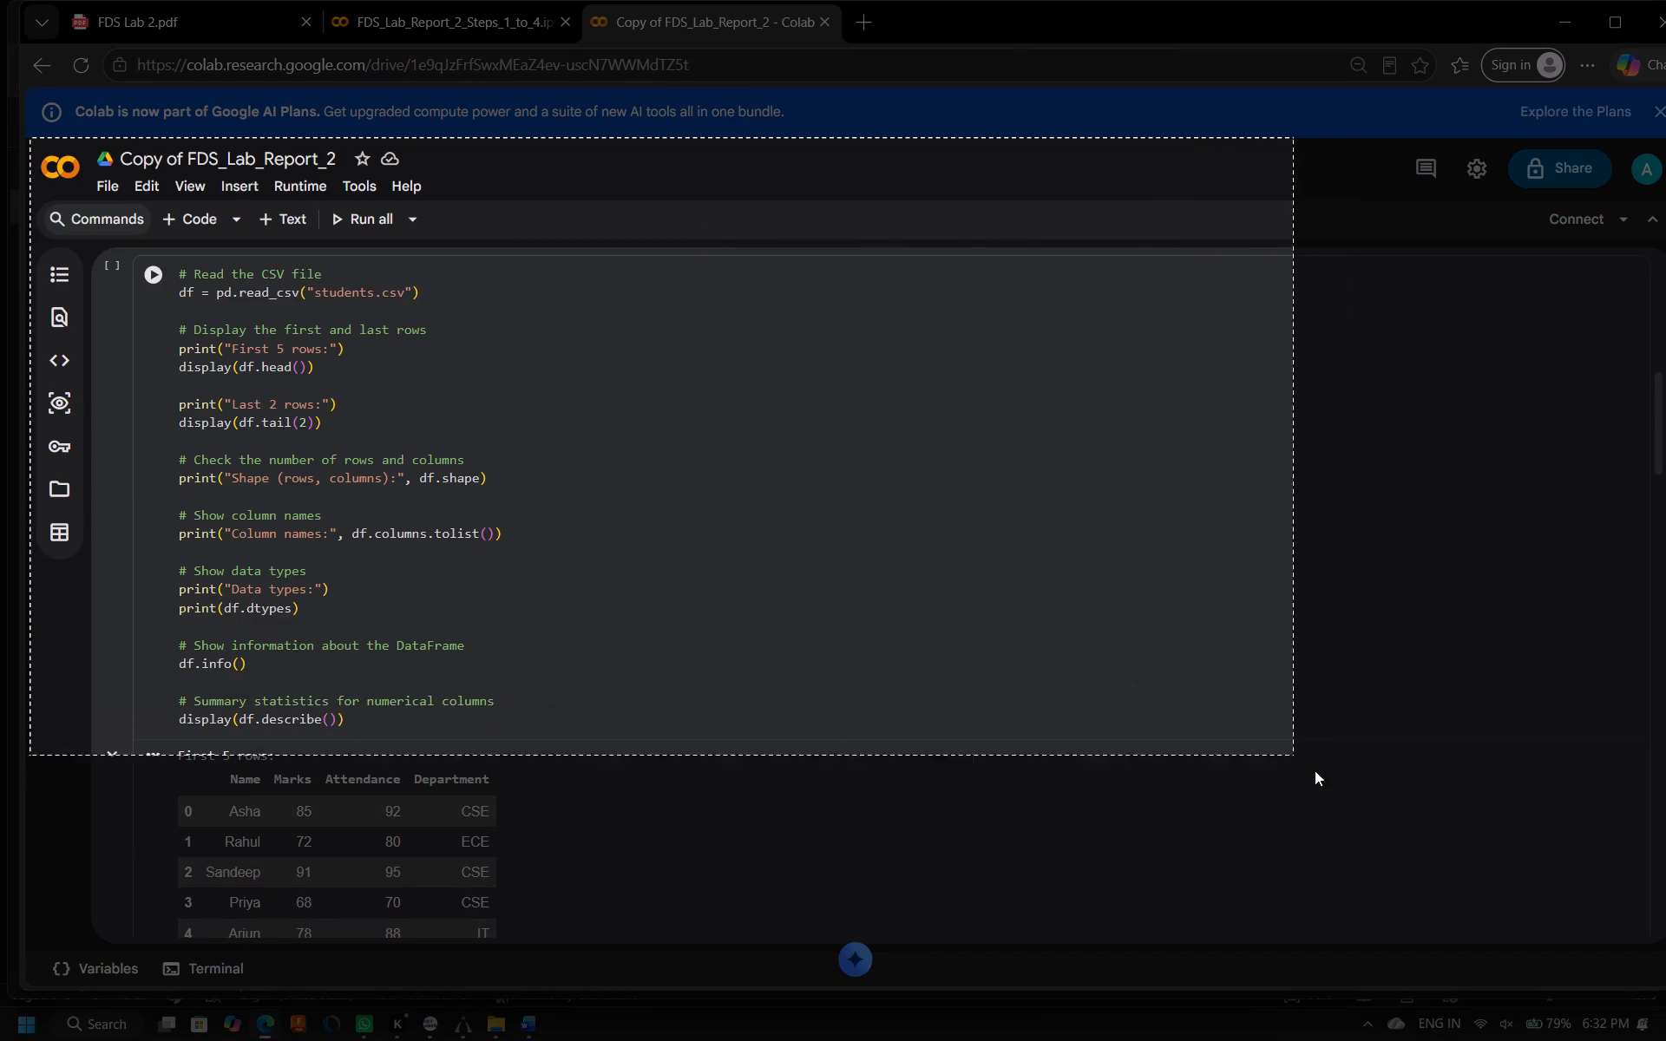
{"action": "left_click_drag", "start_coordinate": [1315, 770], "coordinate": [1665, 939]}
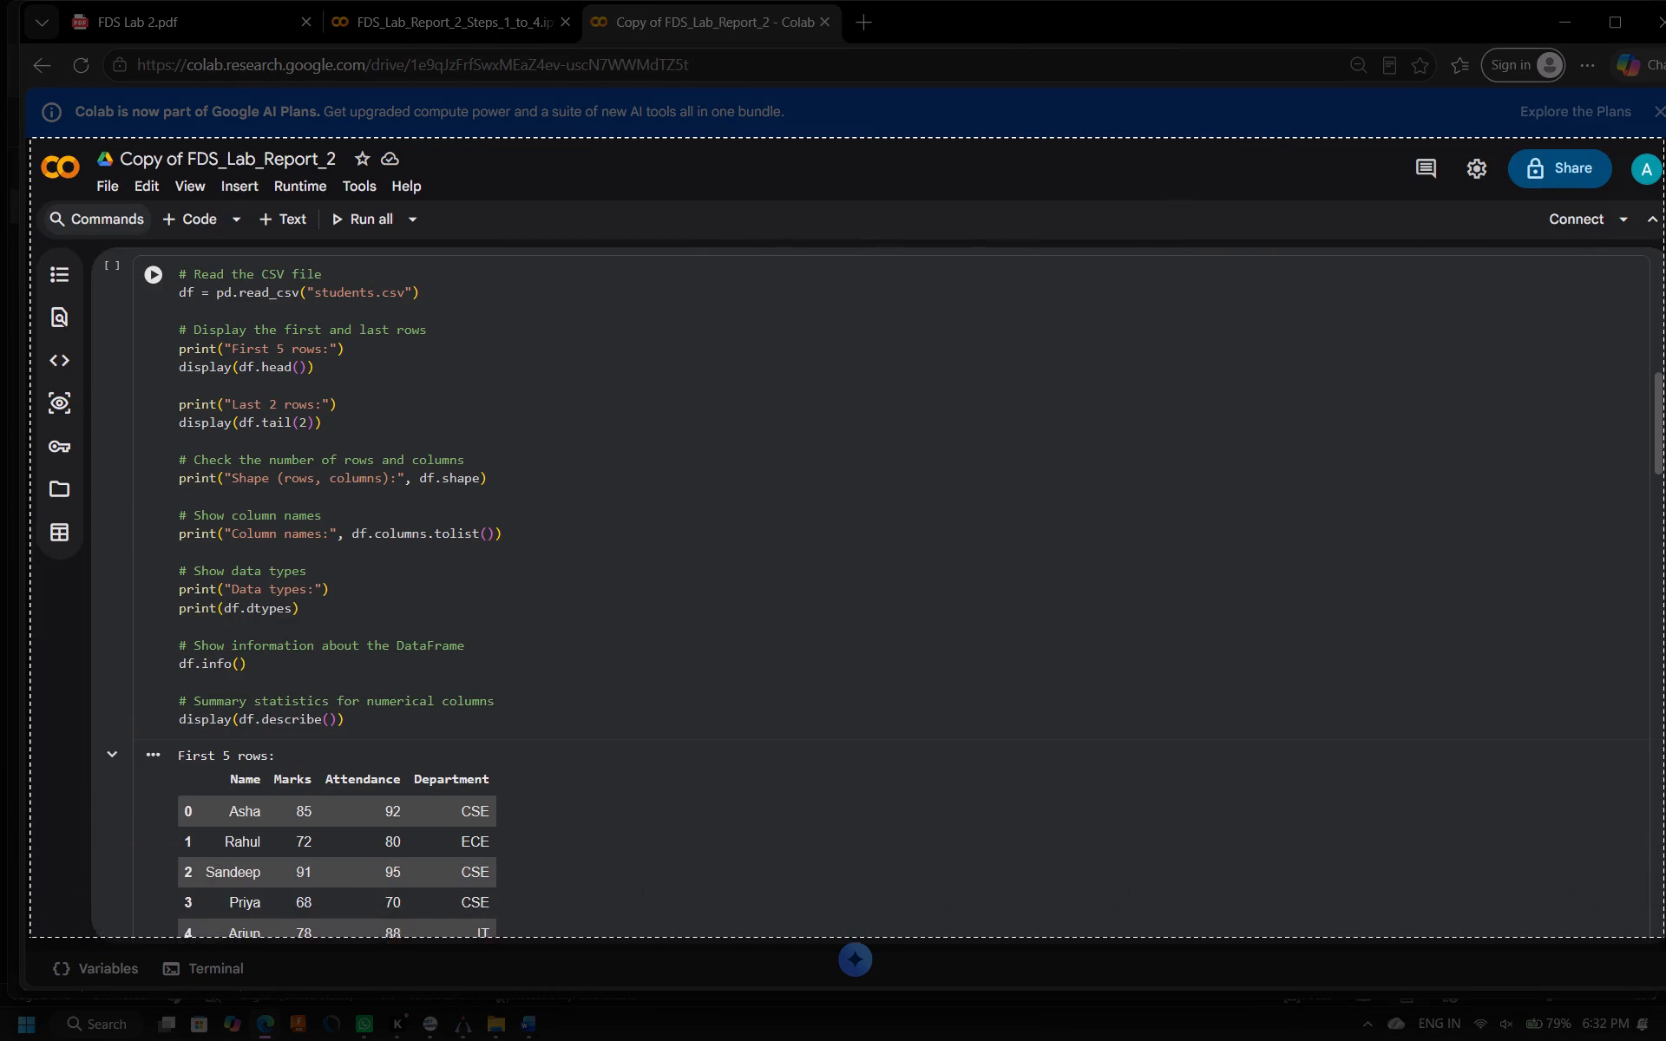
{"action": "left_click_drag", "start_coordinate": [1665, 939], "coordinate": [1665, 985]}
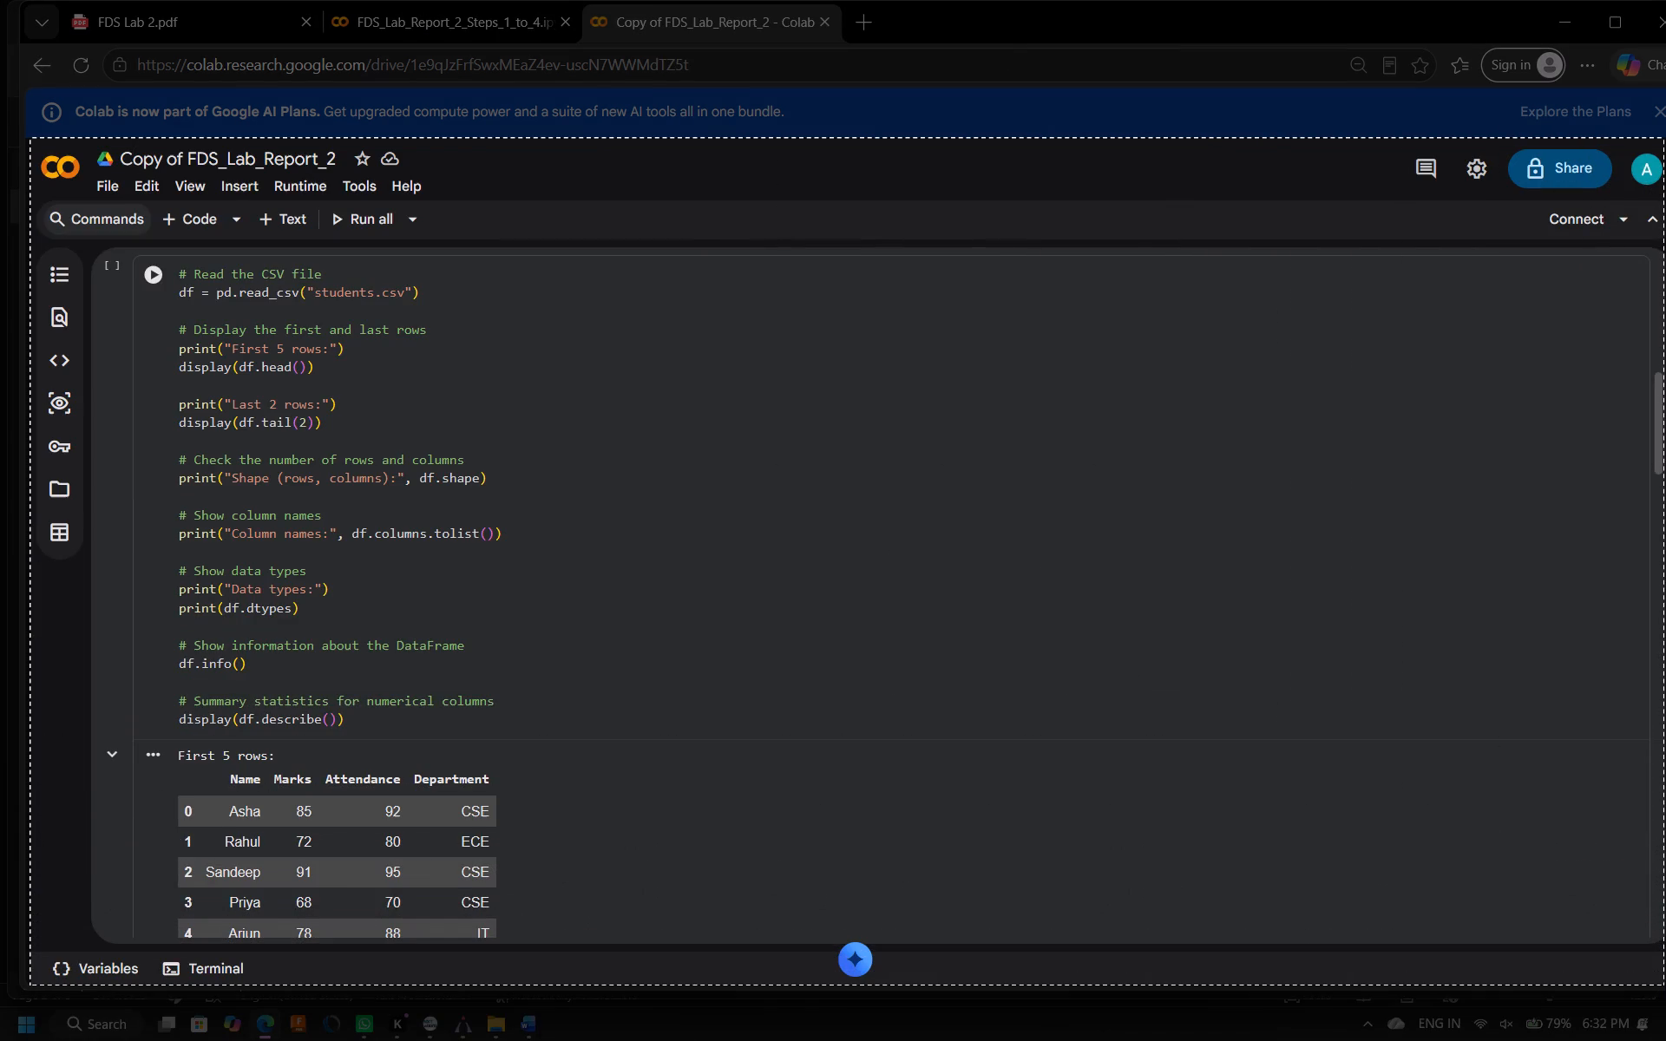
{"action": "left_click_drag", "start_coordinate": [1665, 985], "coordinate": [1665, 951]}
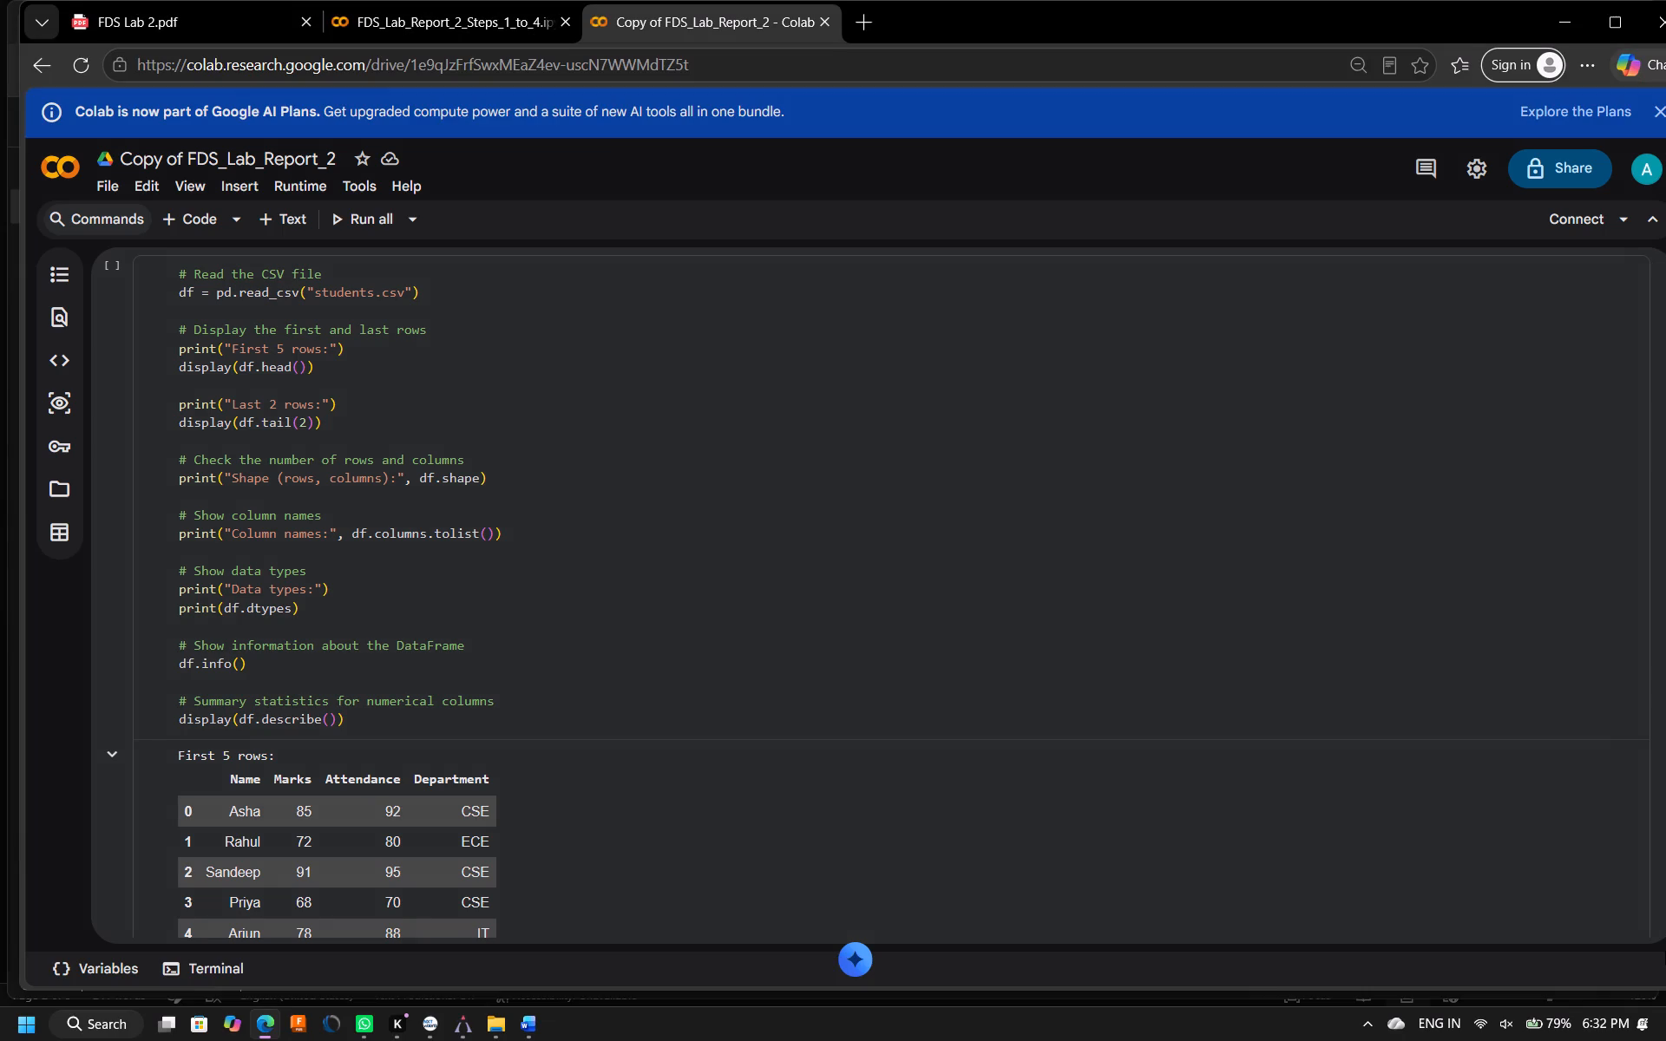
{"action": "key", "text": "ctrl+c"}
{"action": "key", "text": "ctrl+c"}
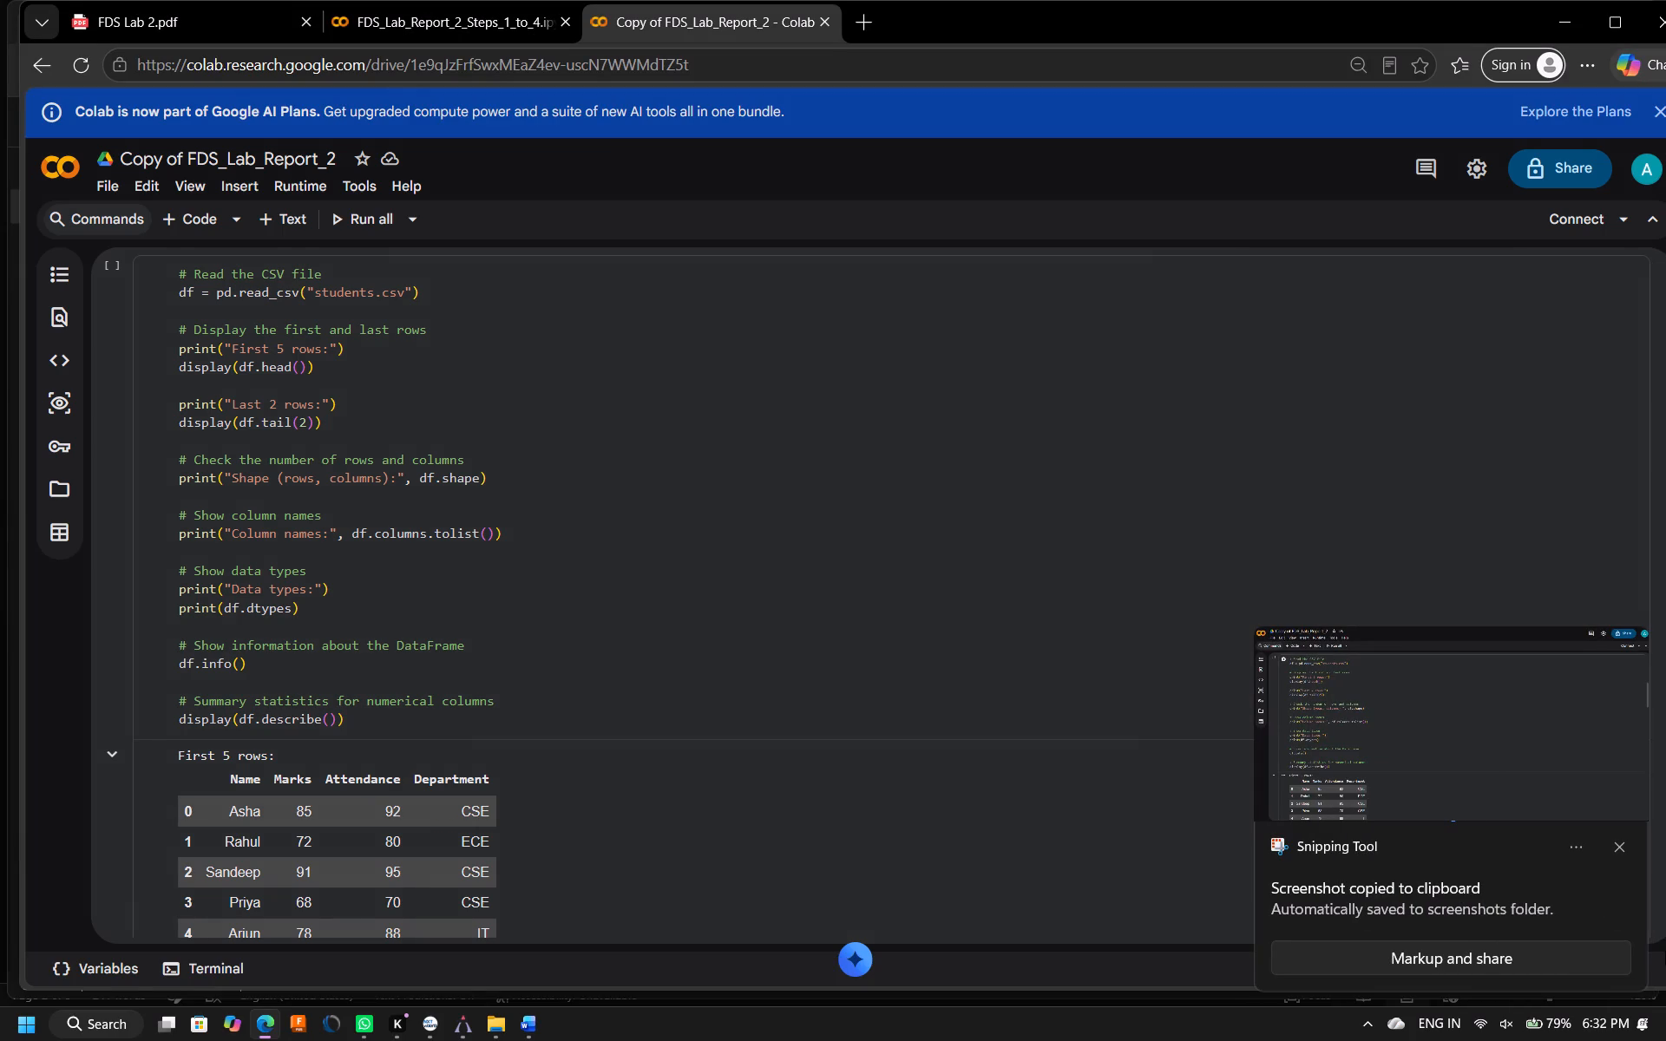
Switch to the FDS Lab 2 Word report and replace the old Step 3 – Reading Data screenshot with the newly captured one.
{"action": "key", "text": "alt+Tab"}
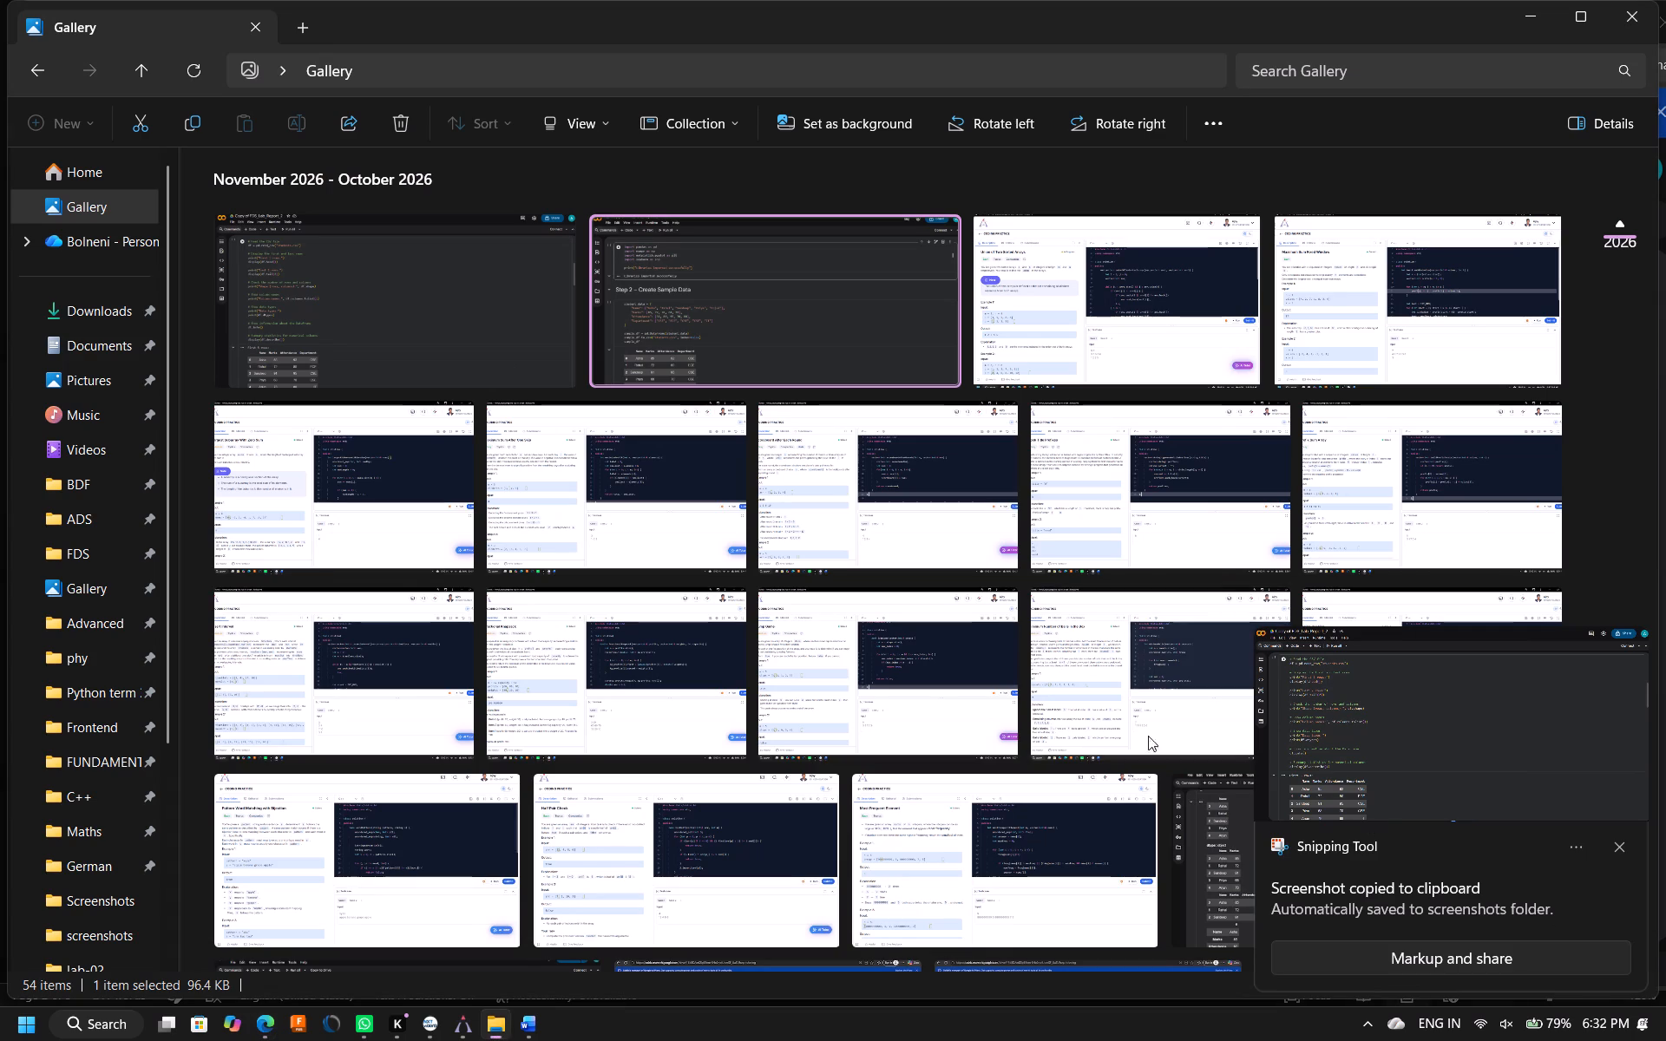
{"action": "left_click", "coordinate": [1532, 10]}
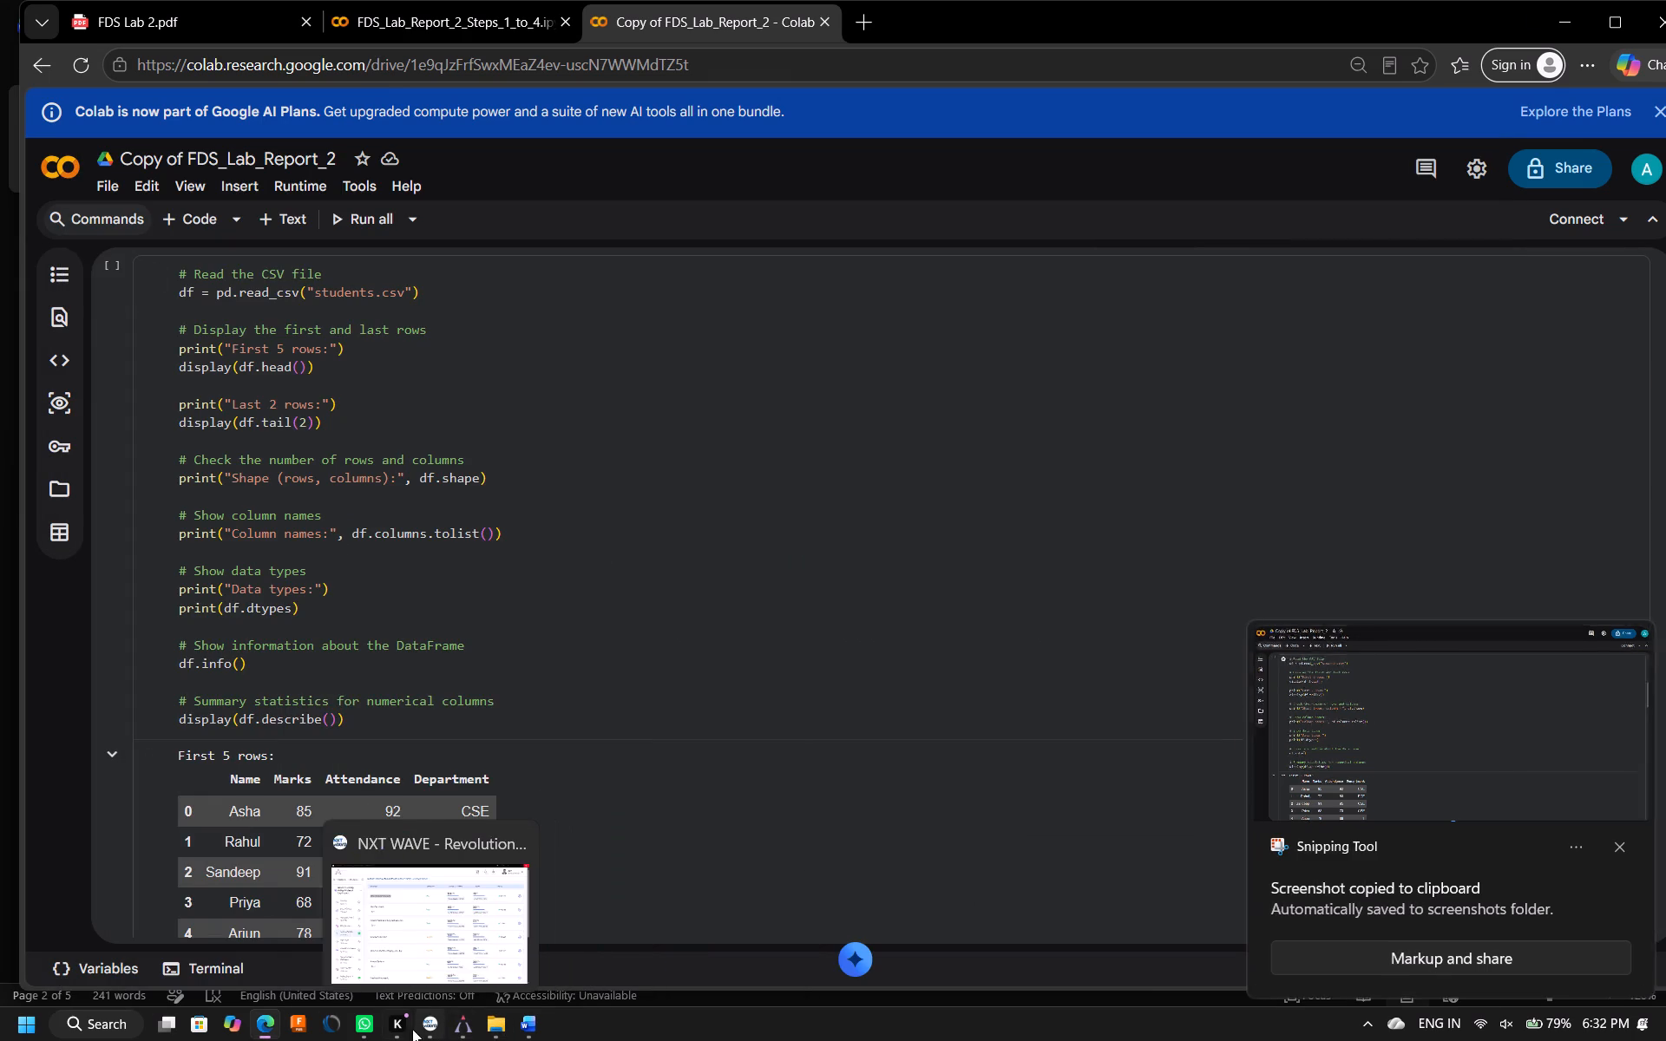
{"action": "left_click", "coordinate": [525, 1032]}
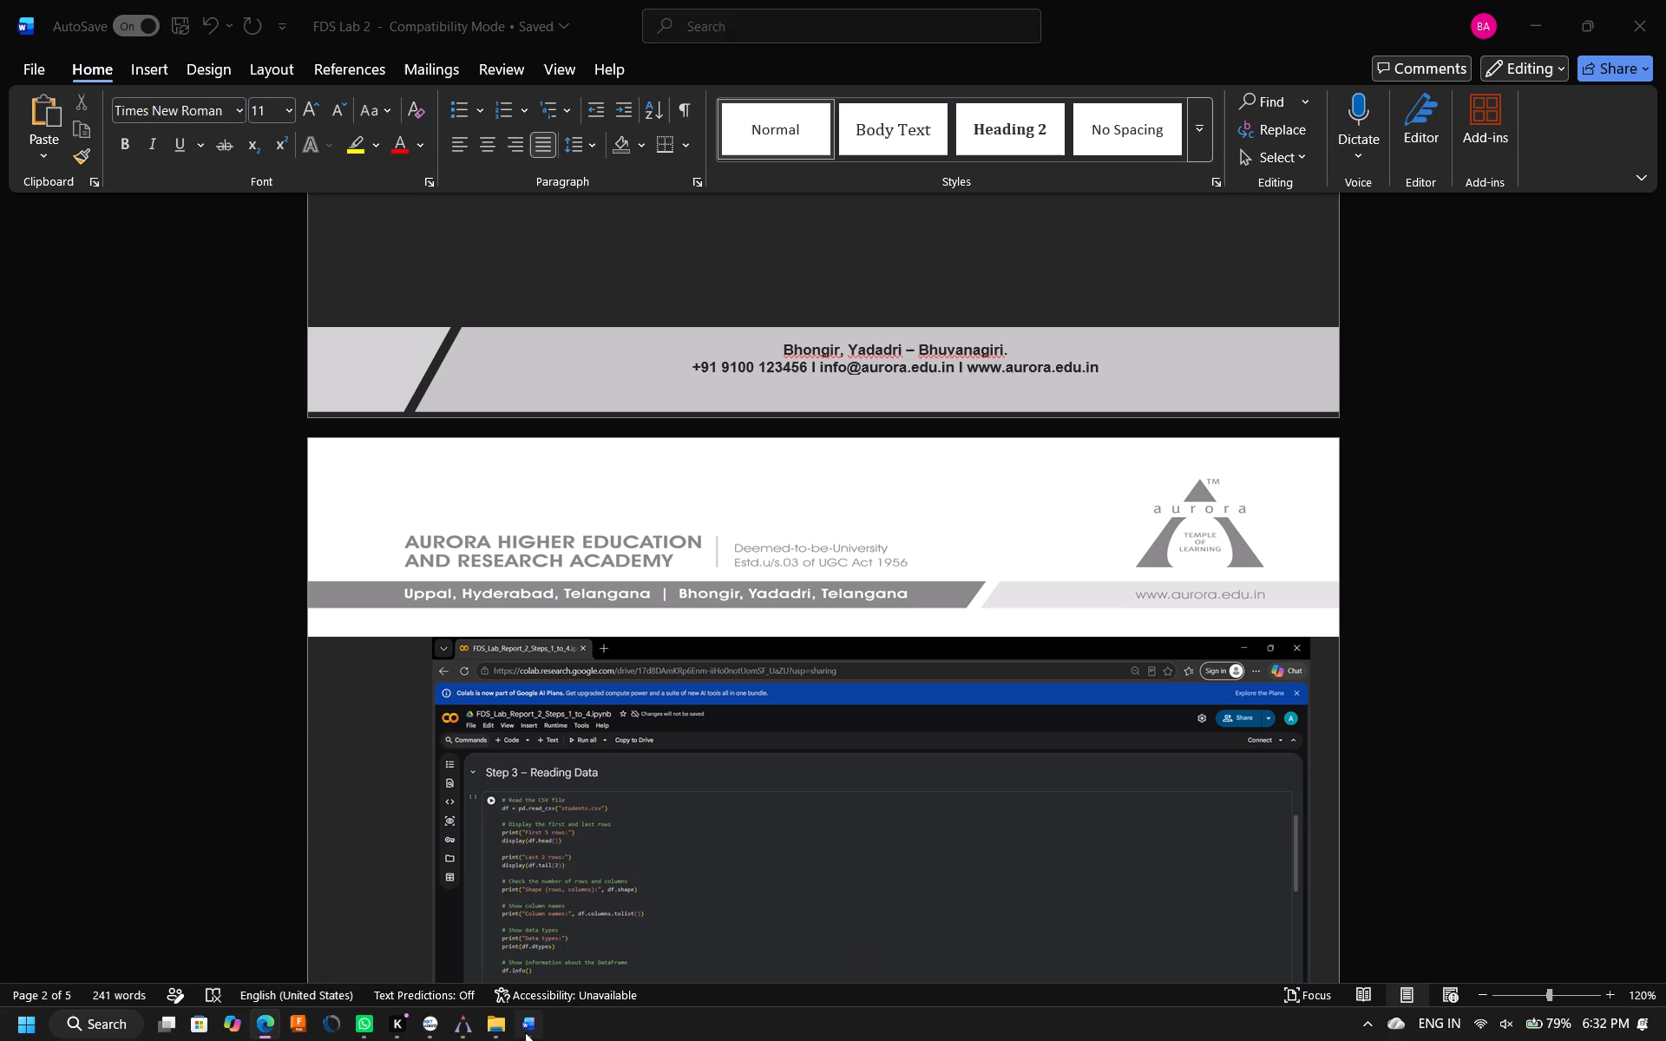
{"action": "scroll", "coordinate": [593, 705], "scroll_direction": "down", "scroll_amount": 1}
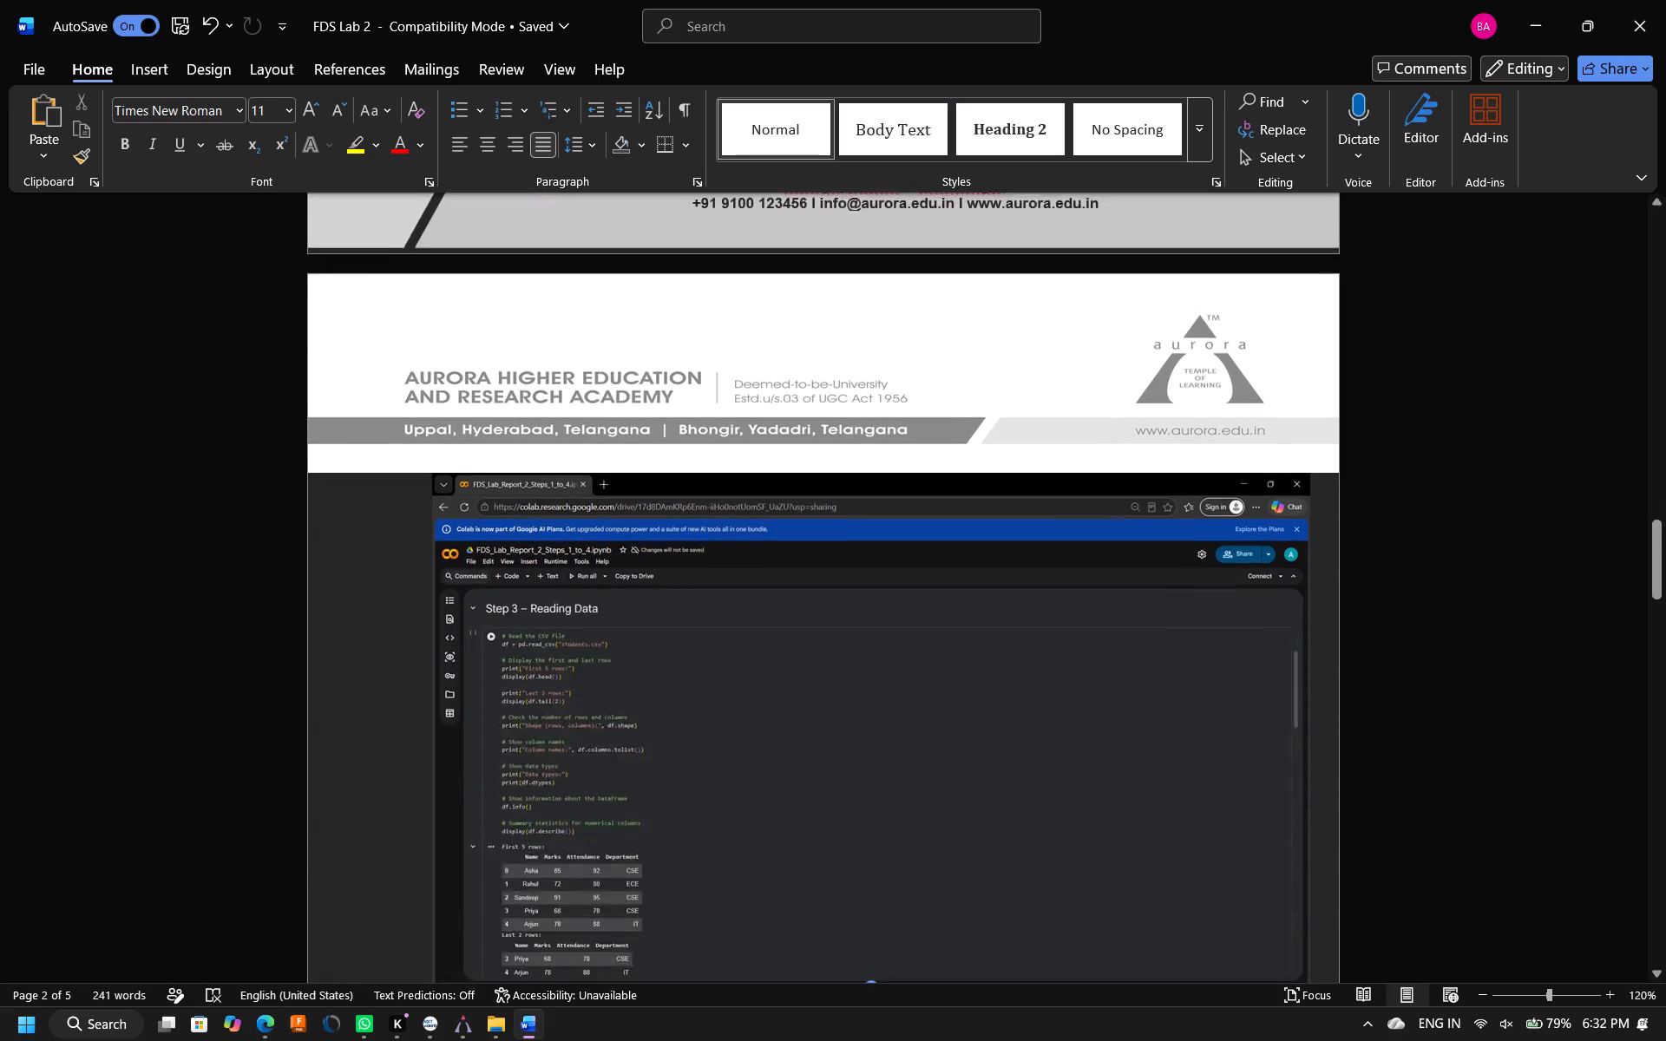
{"action": "scroll", "coordinate": [593, 705], "scroll_direction": "down", "scroll_amount": 1}
{"action": "left_click", "coordinate": [704, 619]}
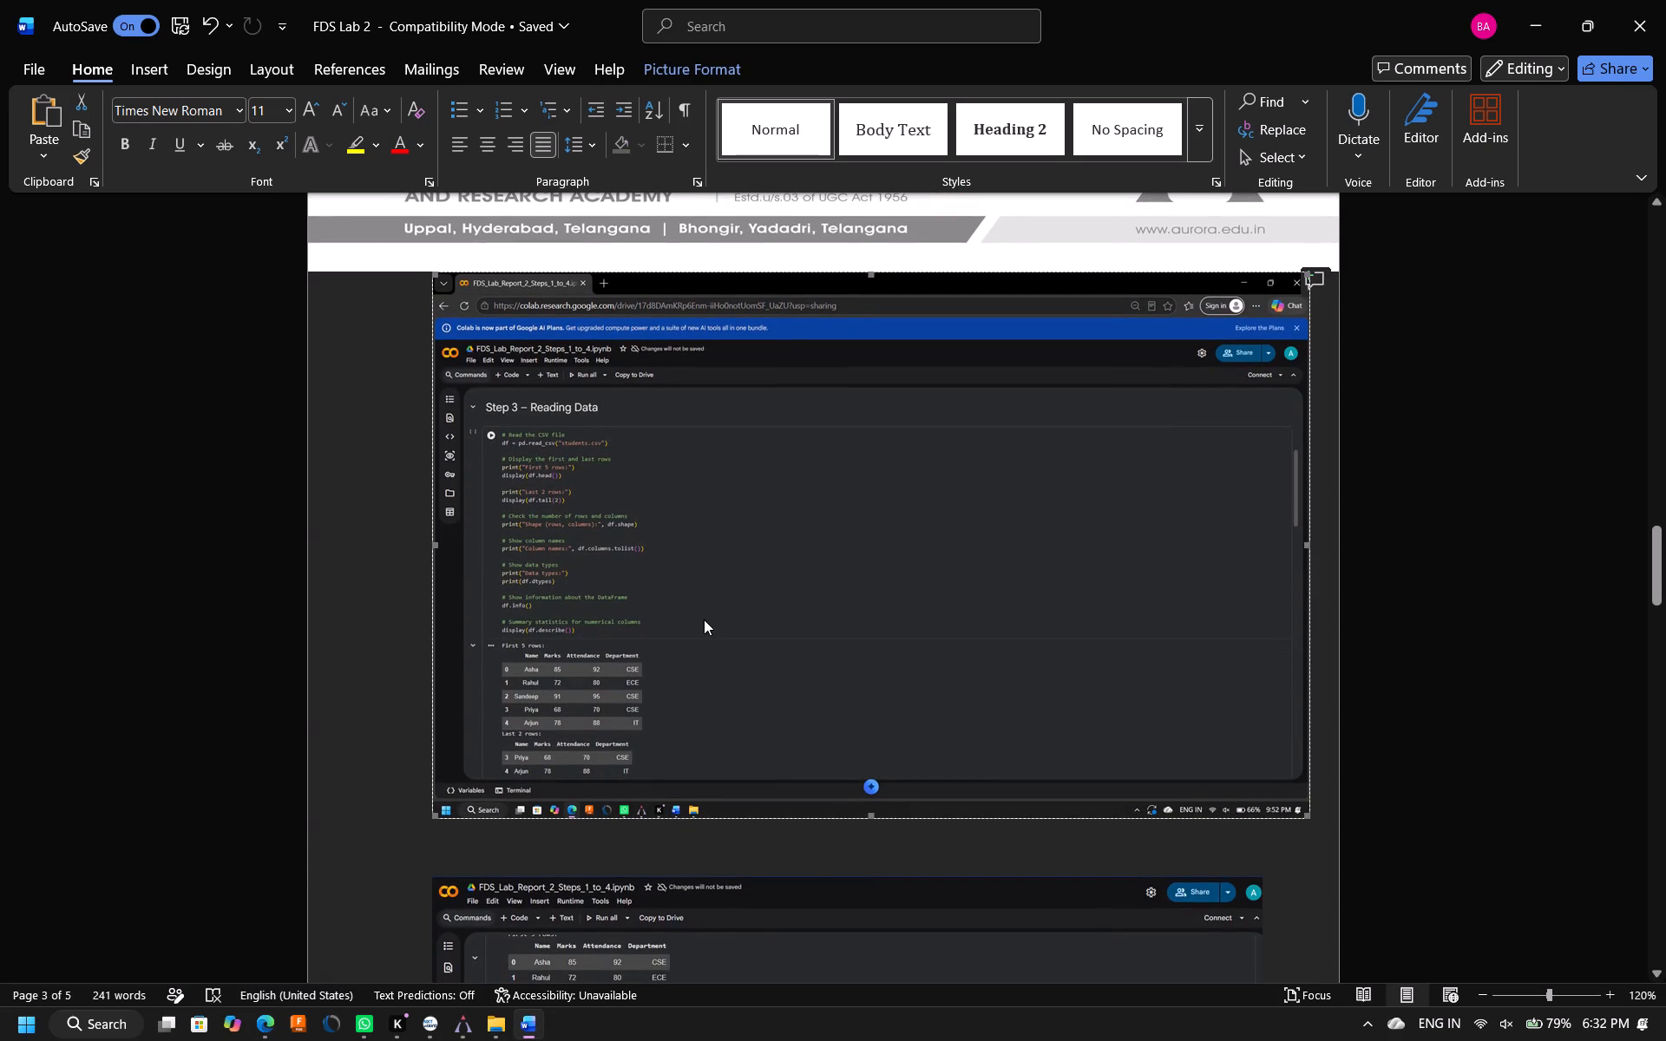
{"action": "key", "text": "BackSpace"}
{"action": "key", "text": "ctrl+v"}
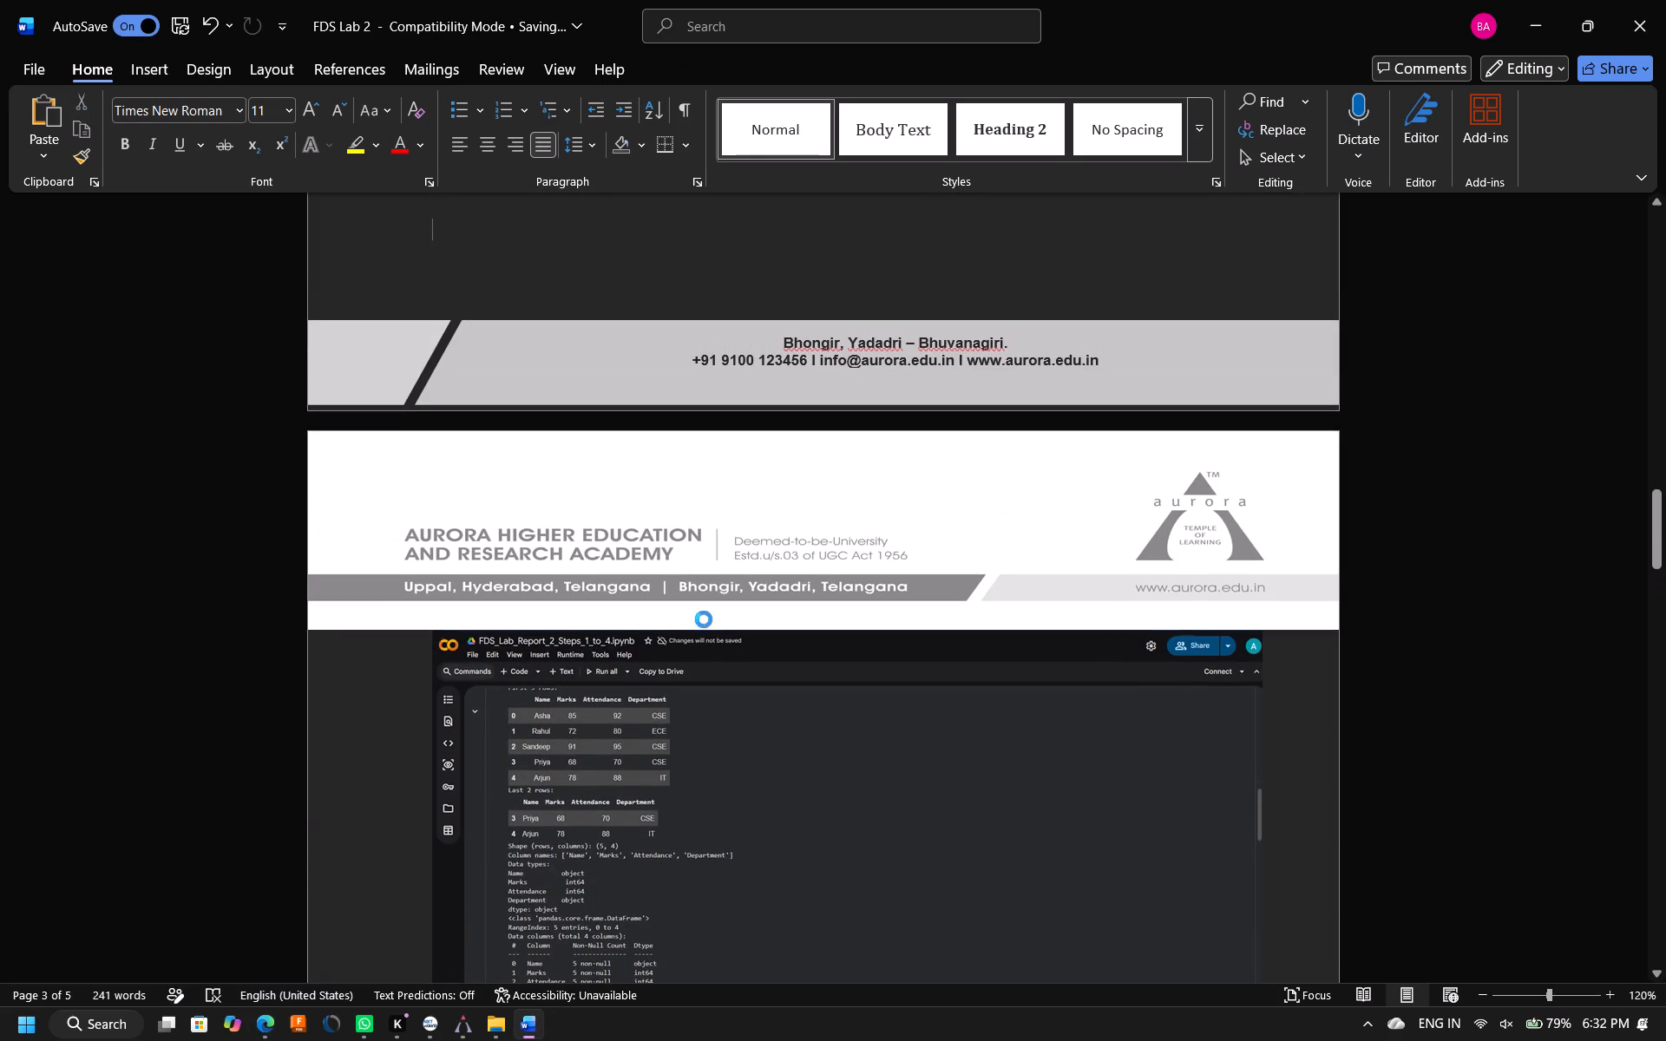
{"action": "scroll", "coordinate": [704, 619], "scroll_direction": "down", "scroll_amount": 1}
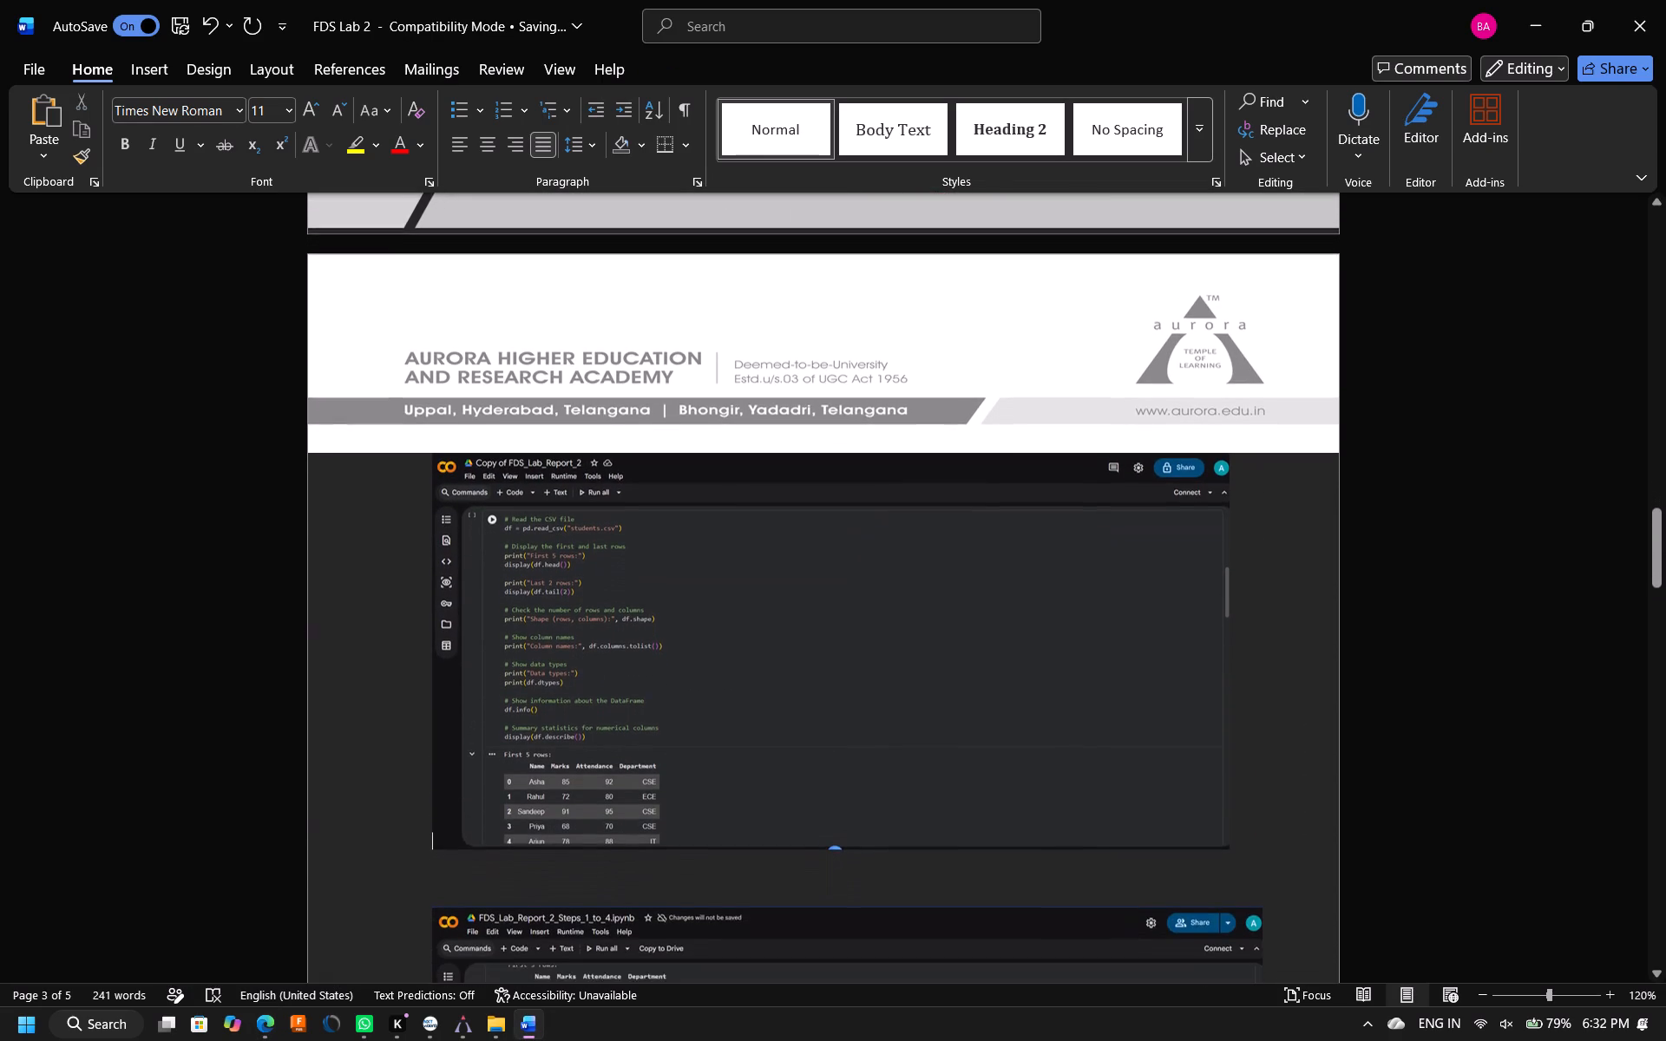
Examine the old screenshot of the CSV-reading output below the replaced Step 3 capture to see which notebook area it covers.
{"action": "scroll", "coordinate": [704, 619], "scroll_direction": "down", "scroll_amount": 1}
{"action": "scroll", "coordinate": [704, 619], "scroll_direction": "right", "scroll_amount": 1}
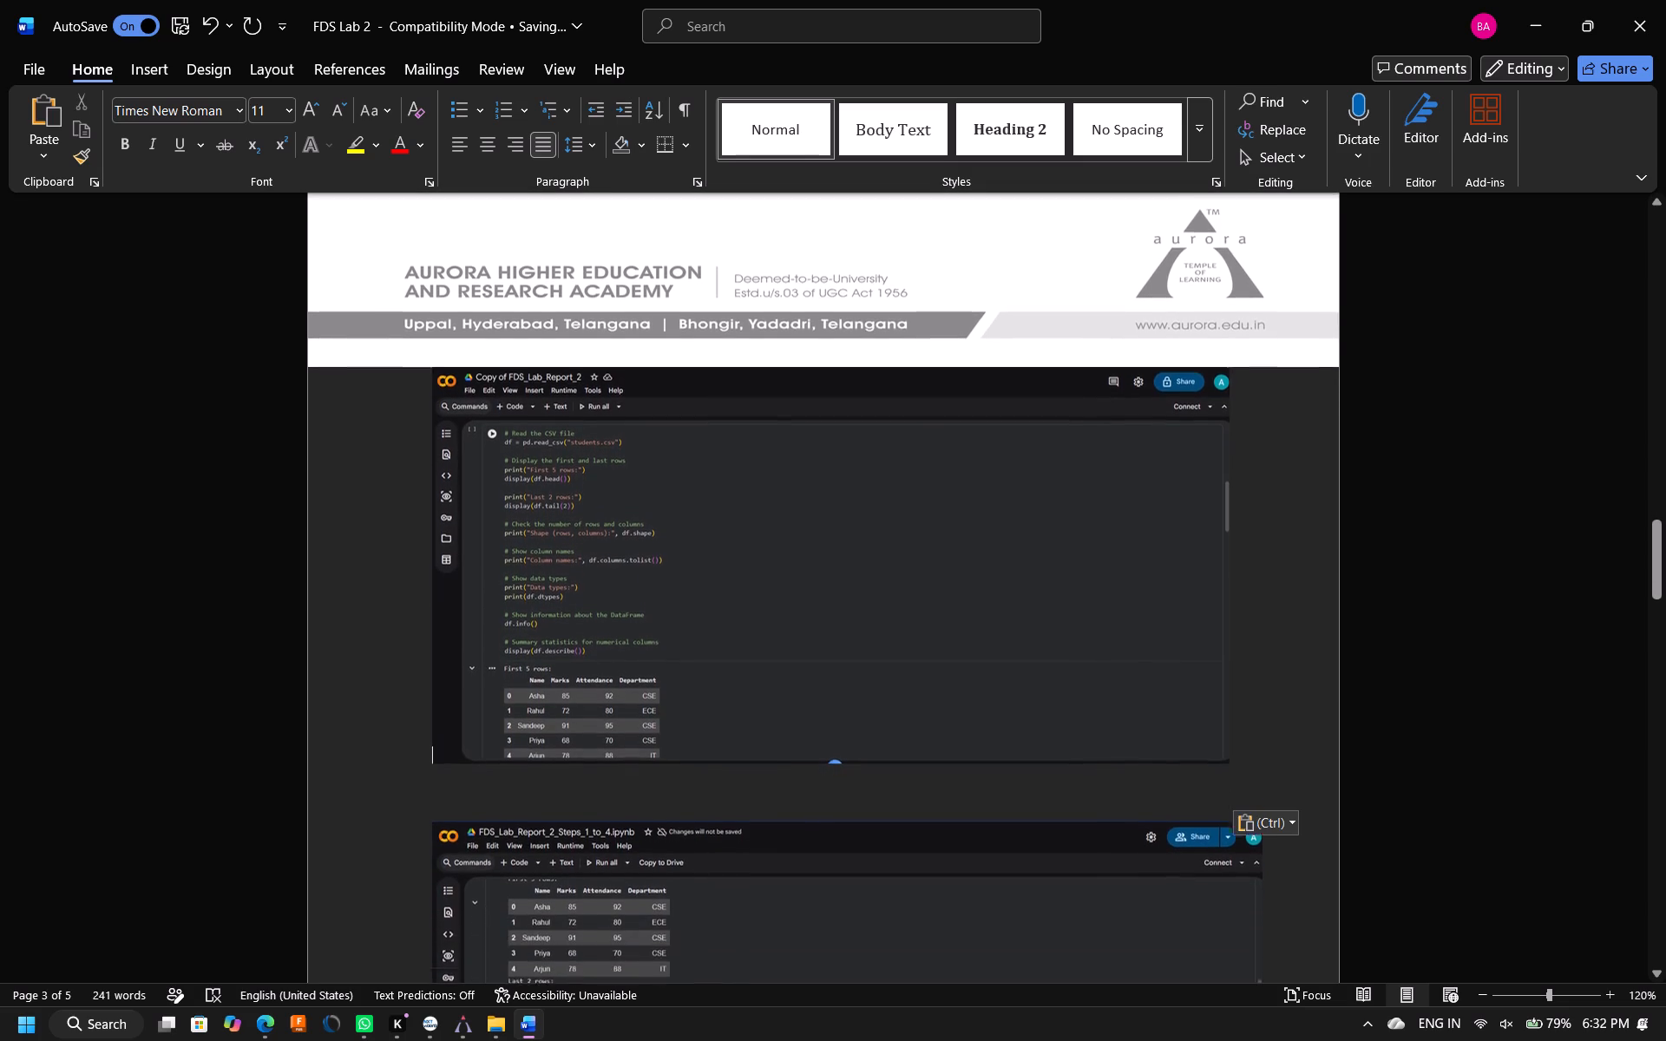
{"action": "scroll", "coordinate": [704, 619], "scroll_direction": "right", "scroll_amount": 2}
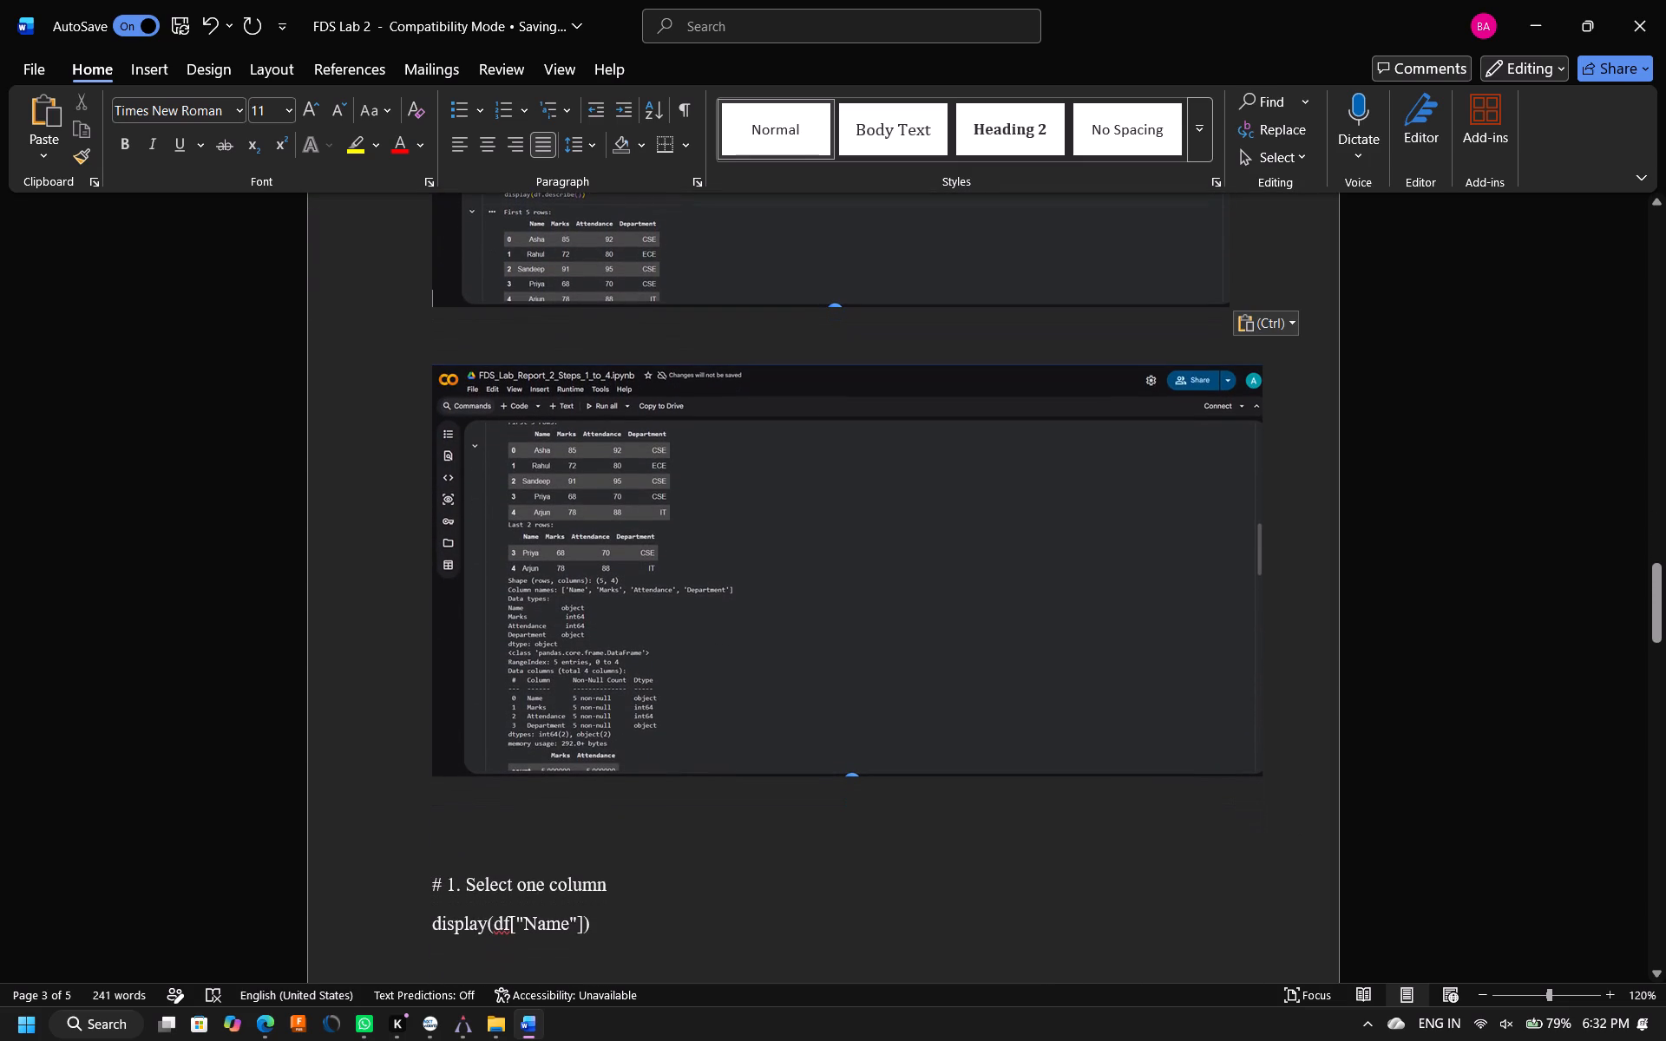
{"action": "scroll", "coordinate": [597, 513], "scroll_direction": "up", "scroll_amount": 3, "text": "ctrl"}
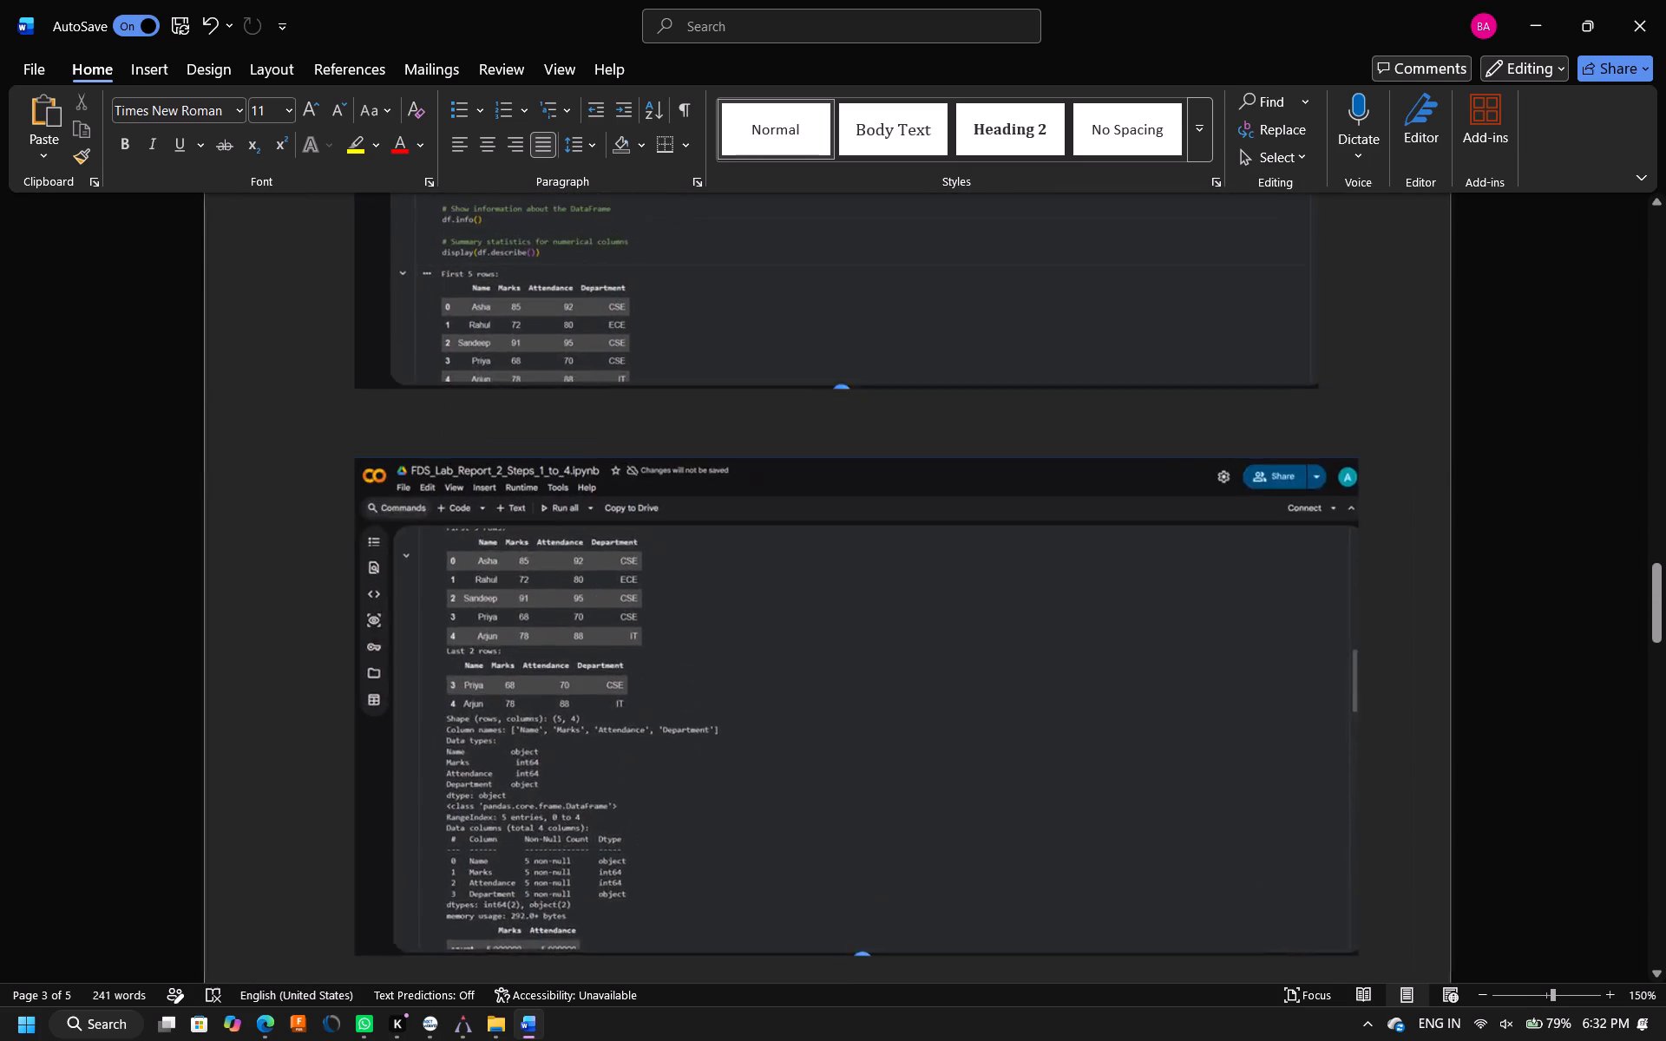
{"action": "scroll", "coordinate": [597, 513], "scroll_direction": "up", "scroll_amount": 1, "text": "ctrl"}
{"action": "scroll", "coordinate": [597, 513], "scroll_direction": "down", "scroll_amount": 6, "text": "ctrl"}
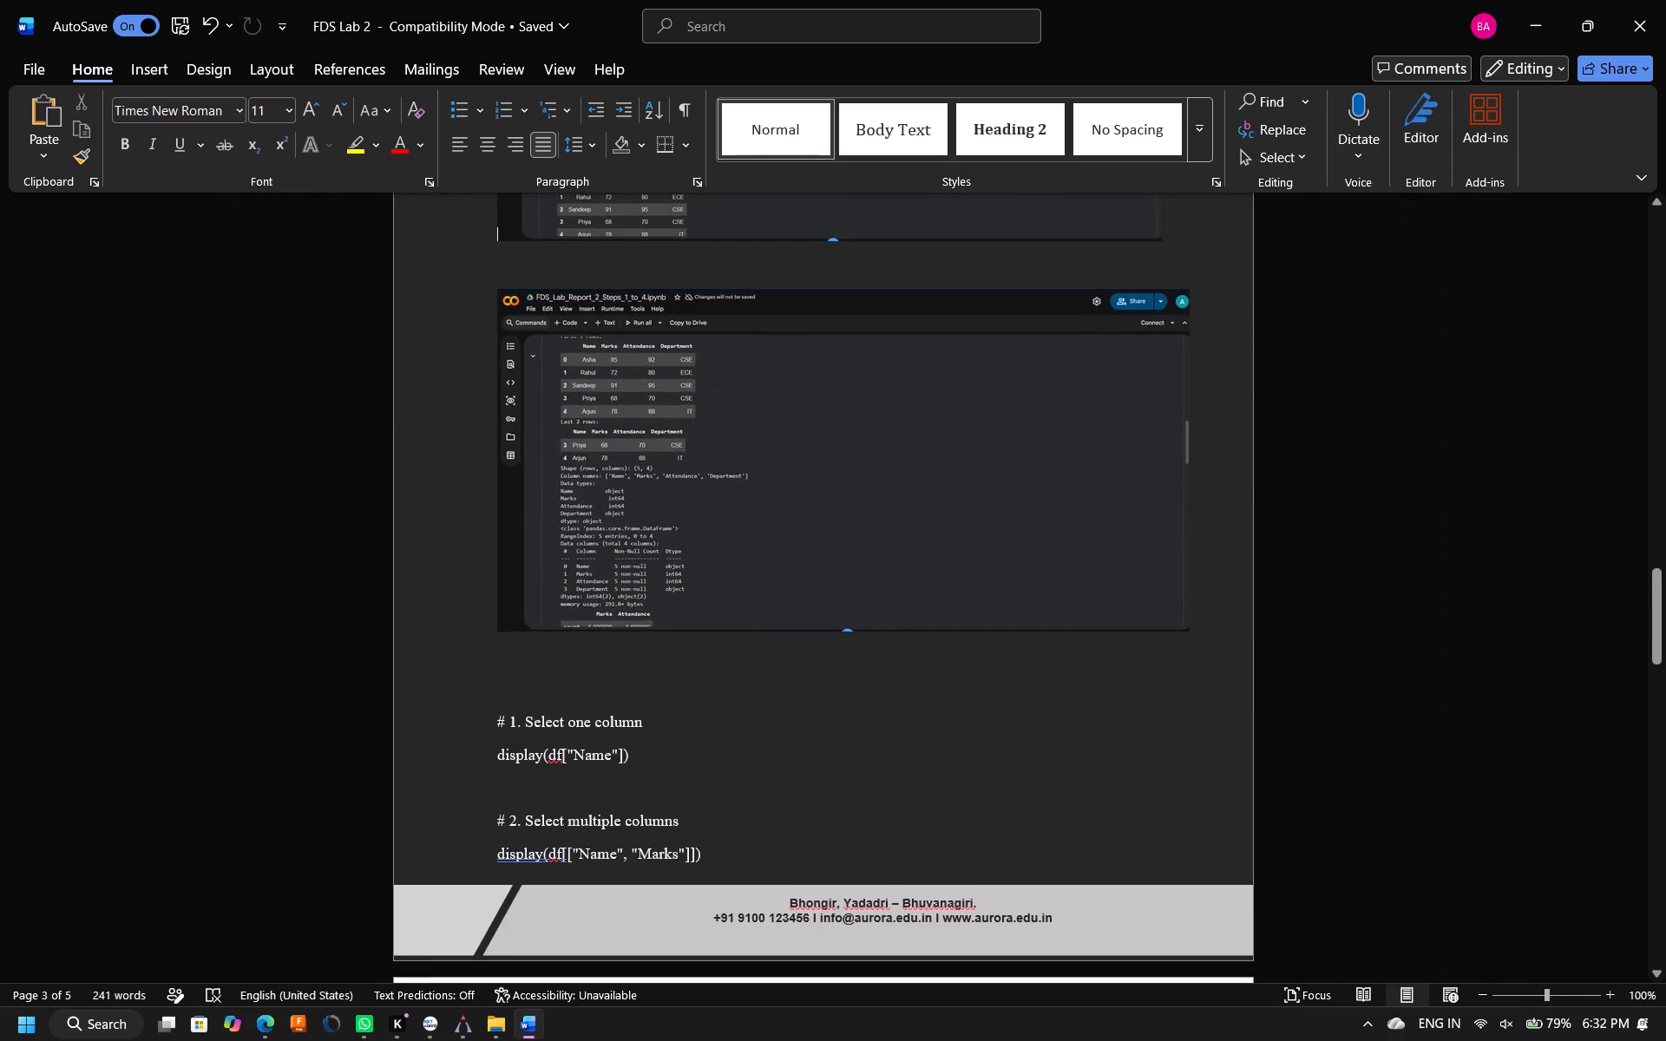
{"action": "scroll", "coordinate": [597, 513], "scroll_direction": "up", "scroll_amount": 2}
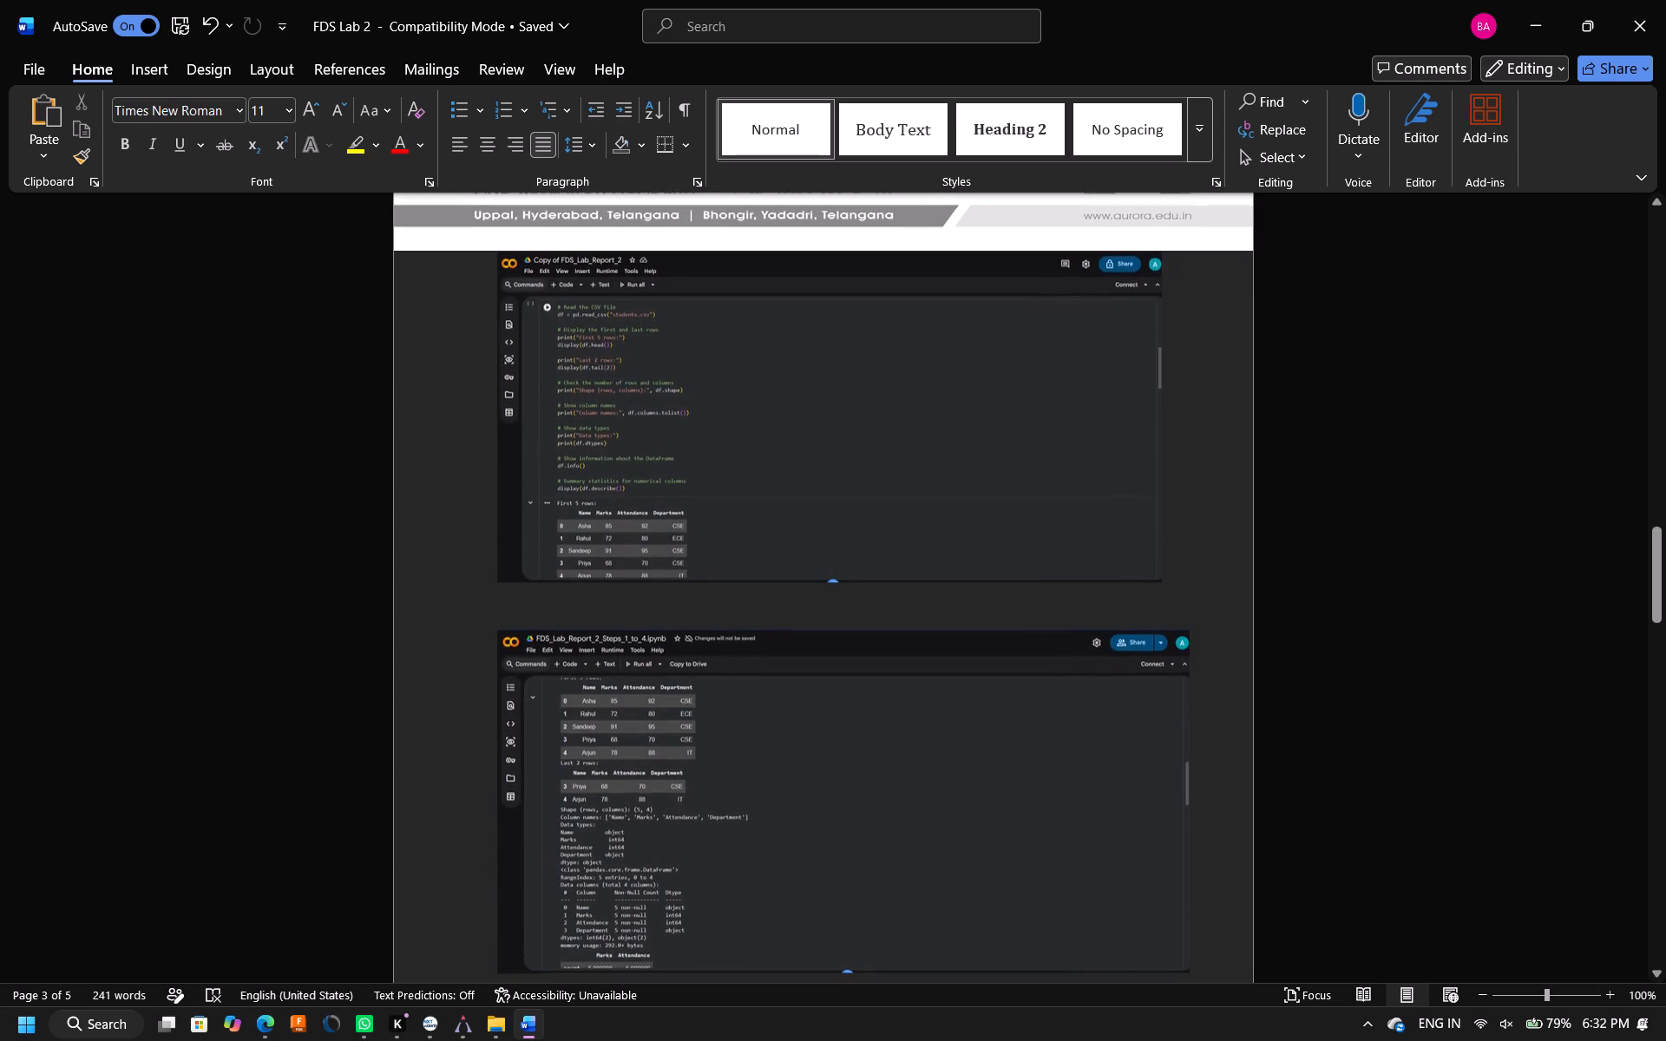
{"action": "scroll", "coordinate": [597, 513], "scroll_direction": "up", "scroll_amount": 1}
Switch to the Colab notebook and capture a rectangular snip from its title header down through the First 5 rows to memory usage output.
{"action": "key", "text": "alt+Tab"}
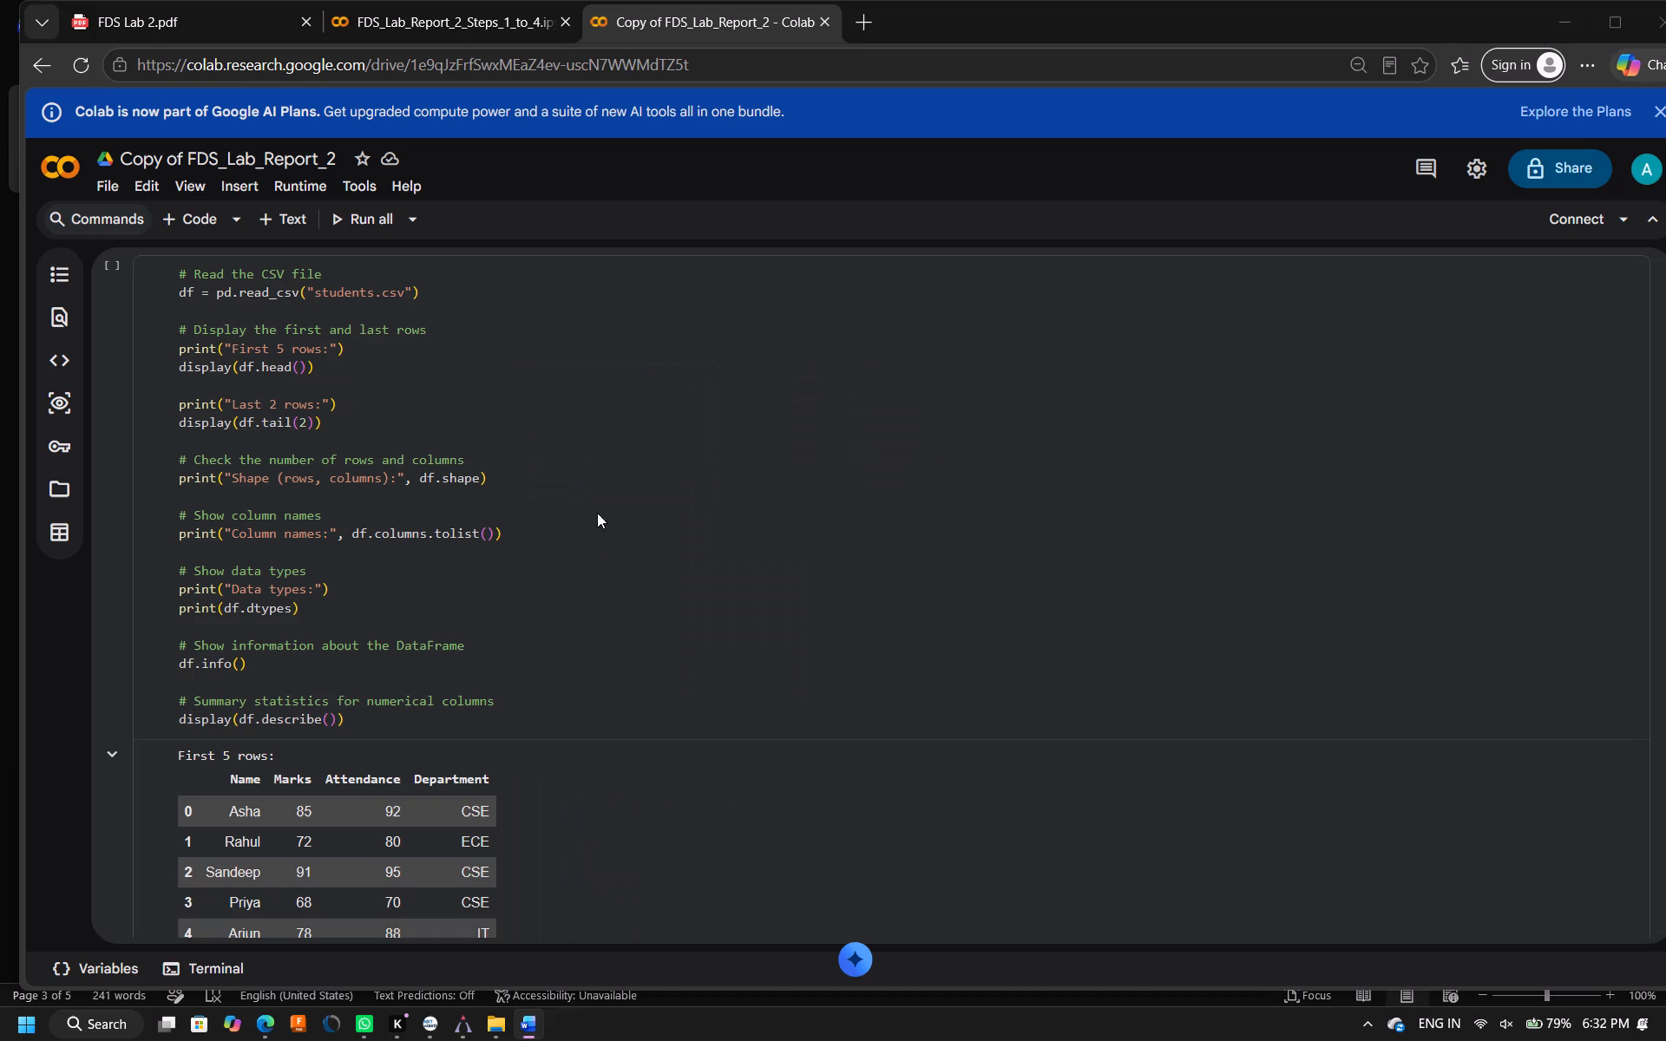
{"action": "scroll", "coordinate": [499, 472], "scroll_direction": "down", "scroll_amount": 5}
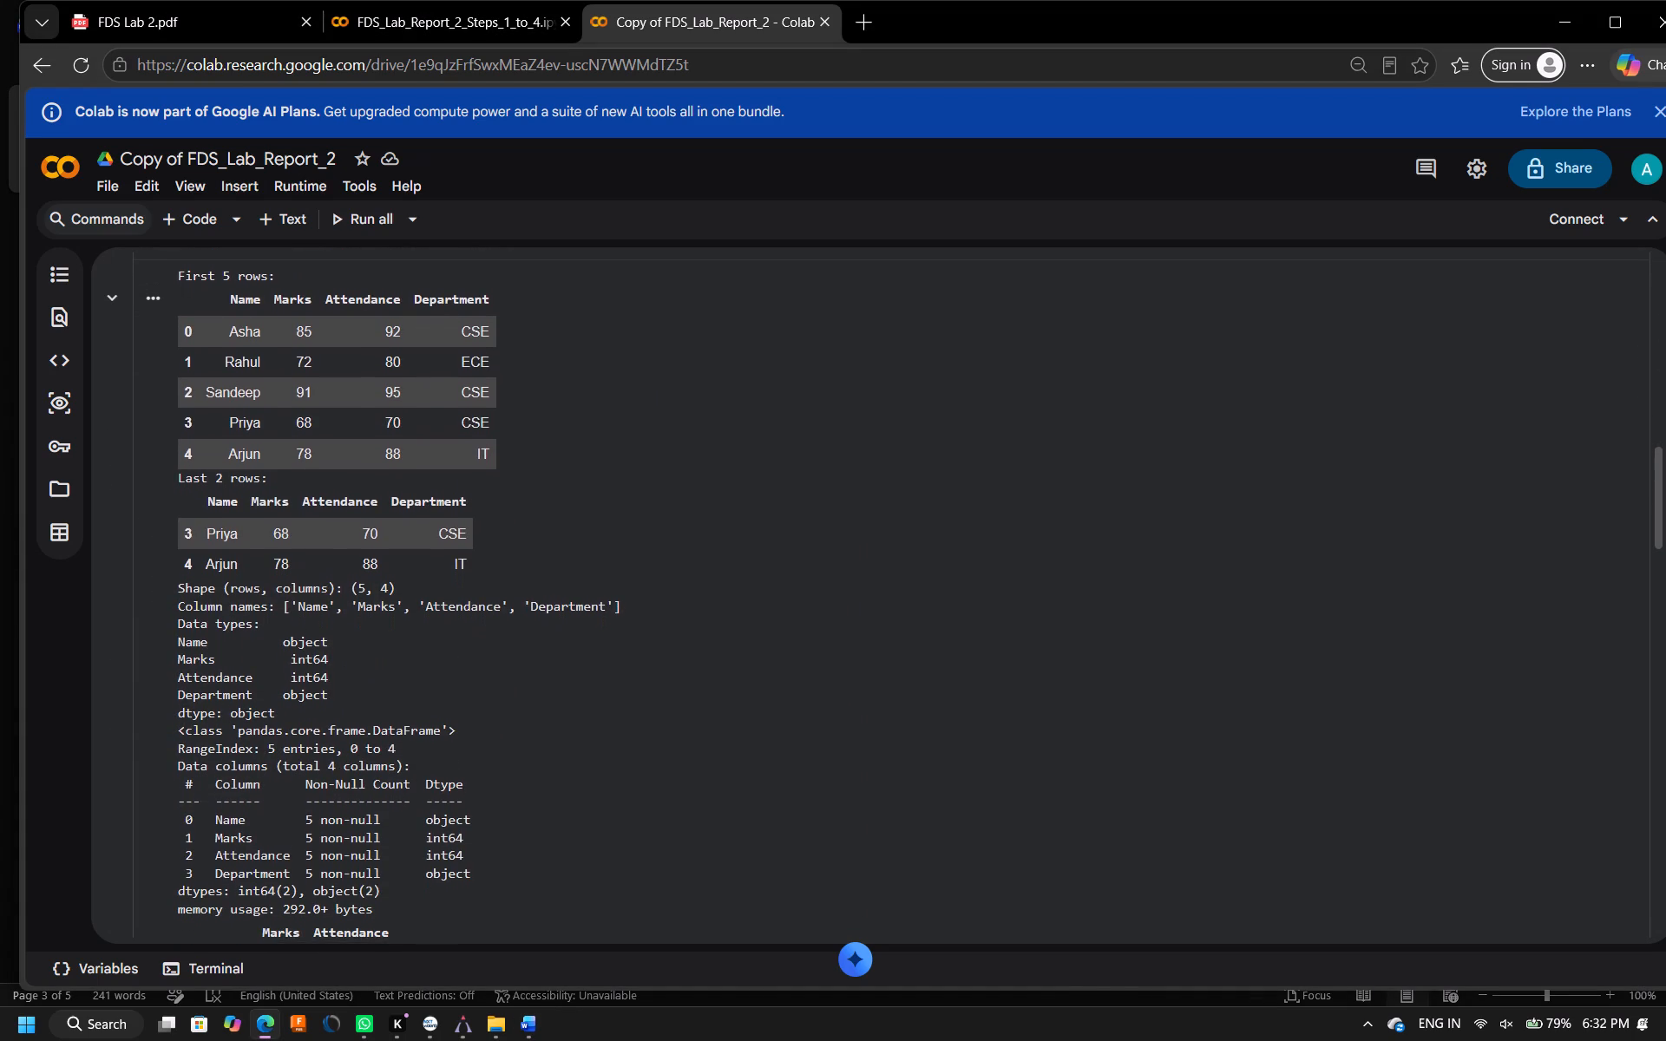
{"action": "key", "text": "shift+super+s"}
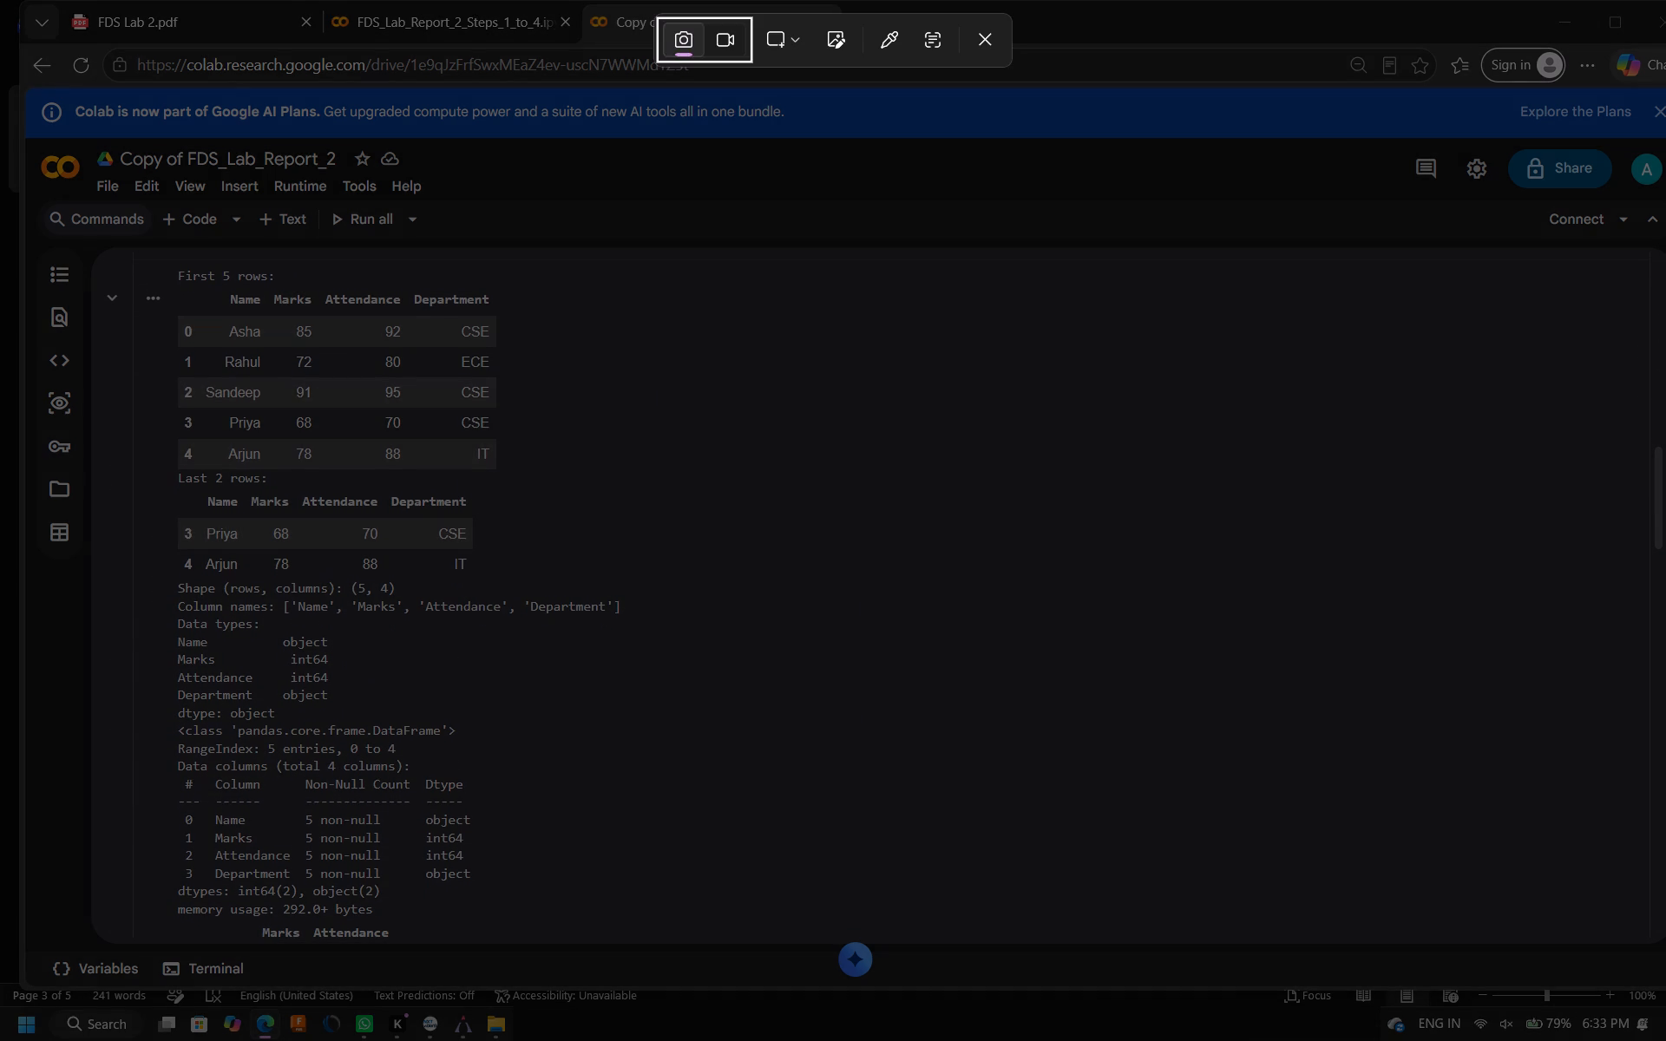
{"action": "left_click_drag", "start_coordinate": [24, 137], "coordinate": [1536, 914]}
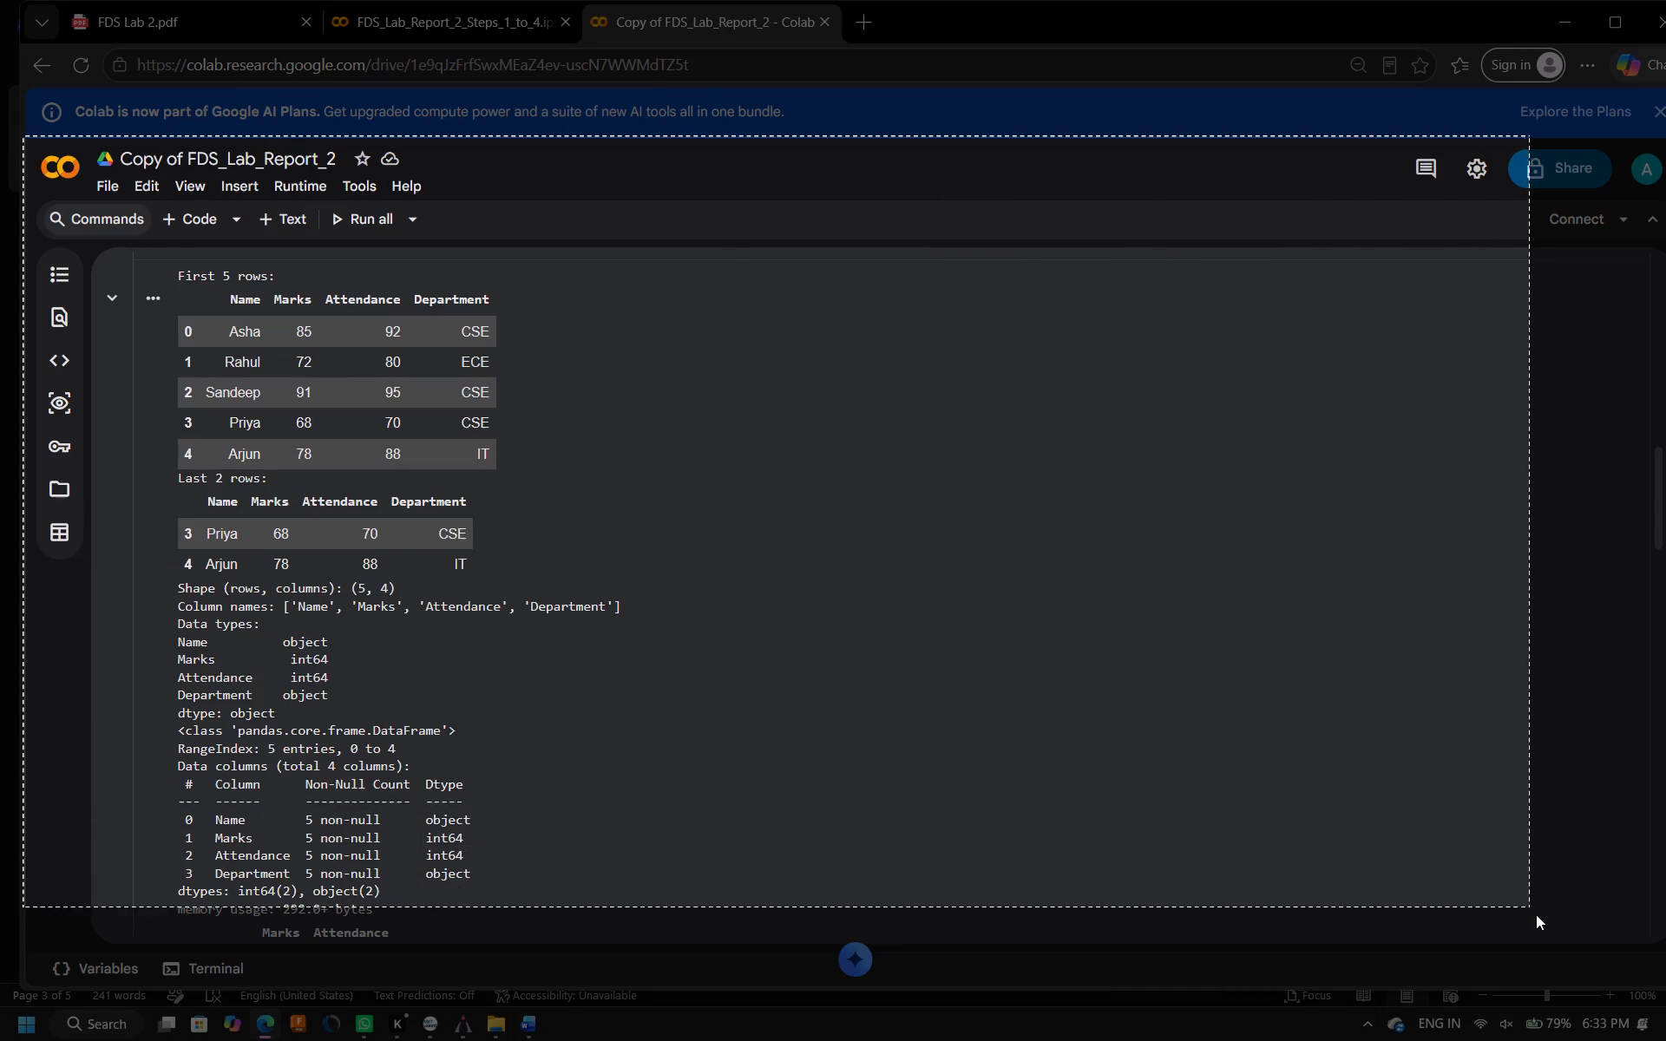
{"action": "left_click_drag", "start_coordinate": [1536, 914], "coordinate": [1665, 1040]}
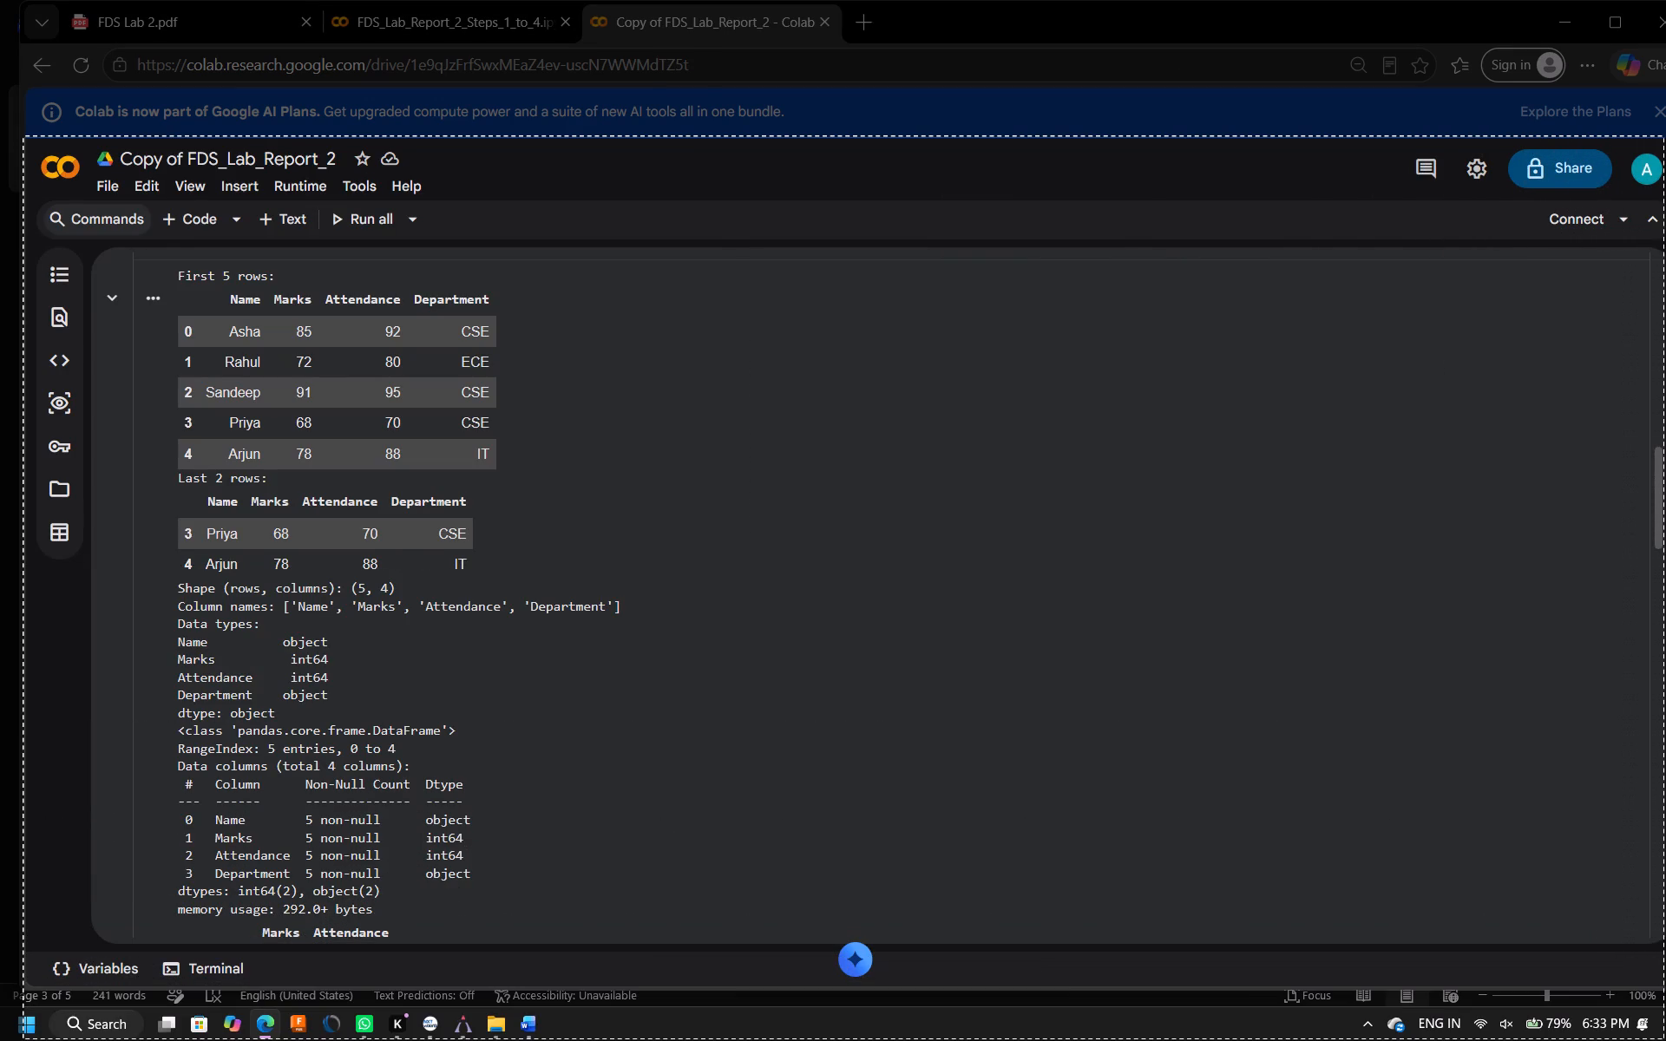
{"action": "left_click_drag", "start_coordinate": [1665, 1040], "coordinate": [1665, 987]}
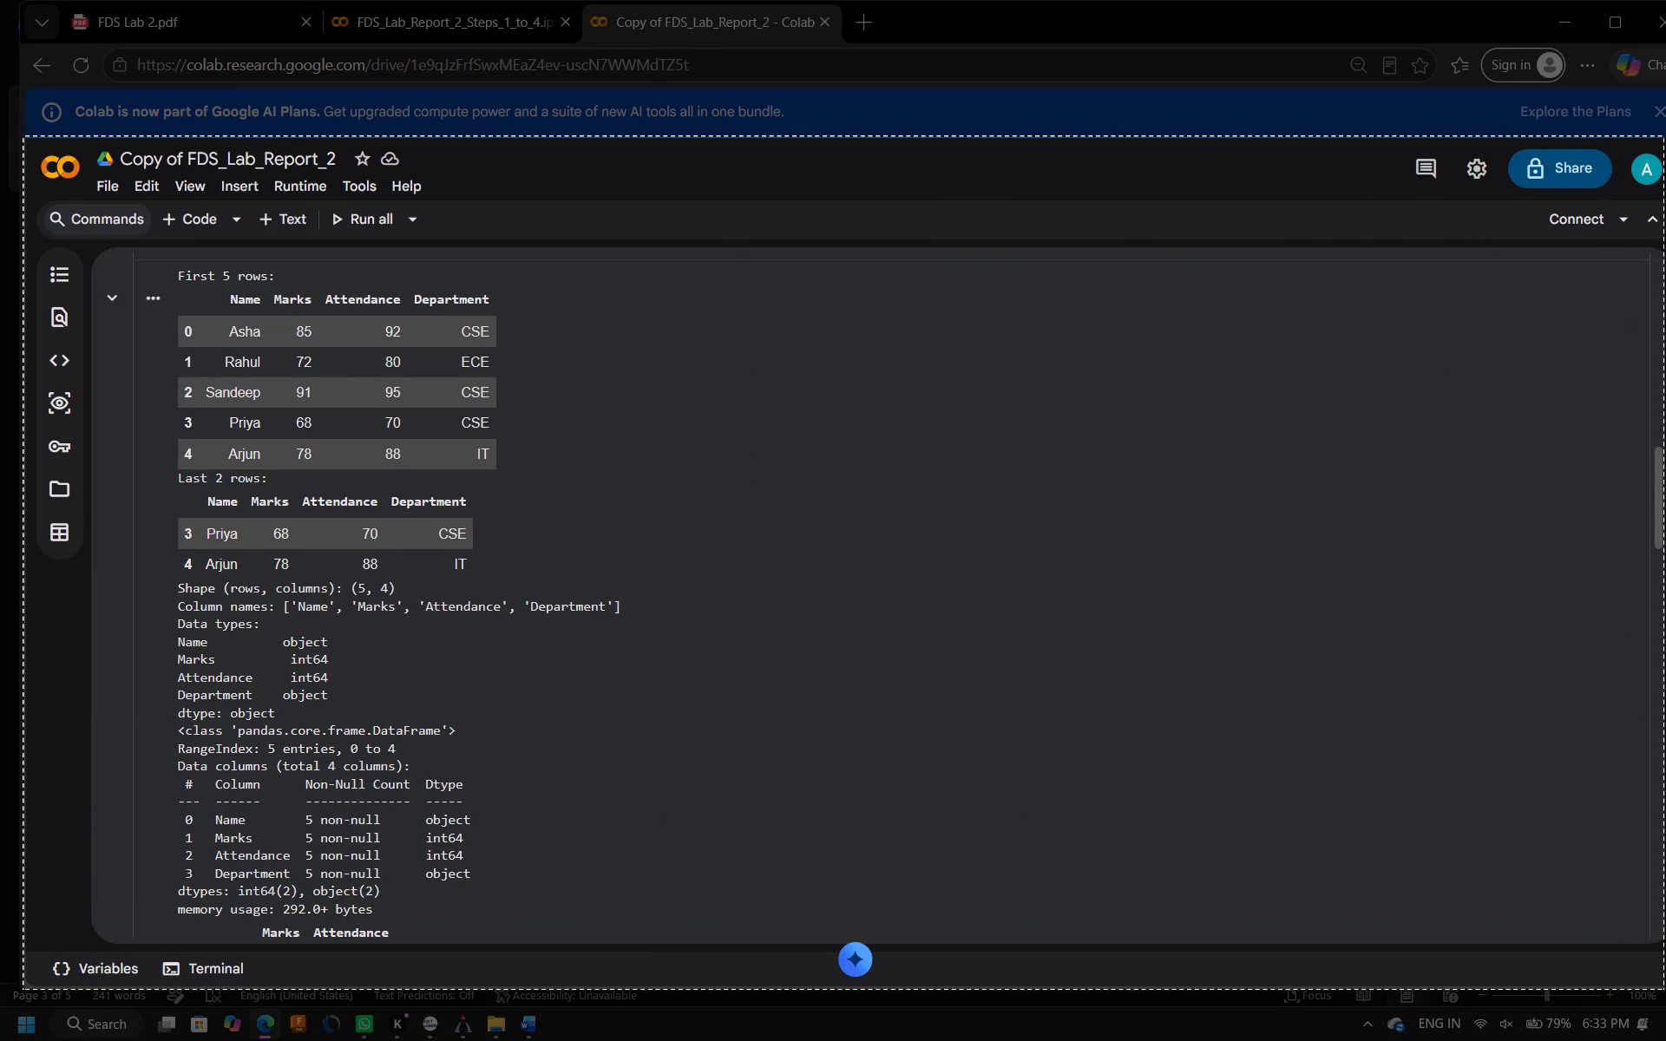
{"action": "left_click_drag", "start_coordinate": [1665, 987], "coordinate": [1665, 979]}
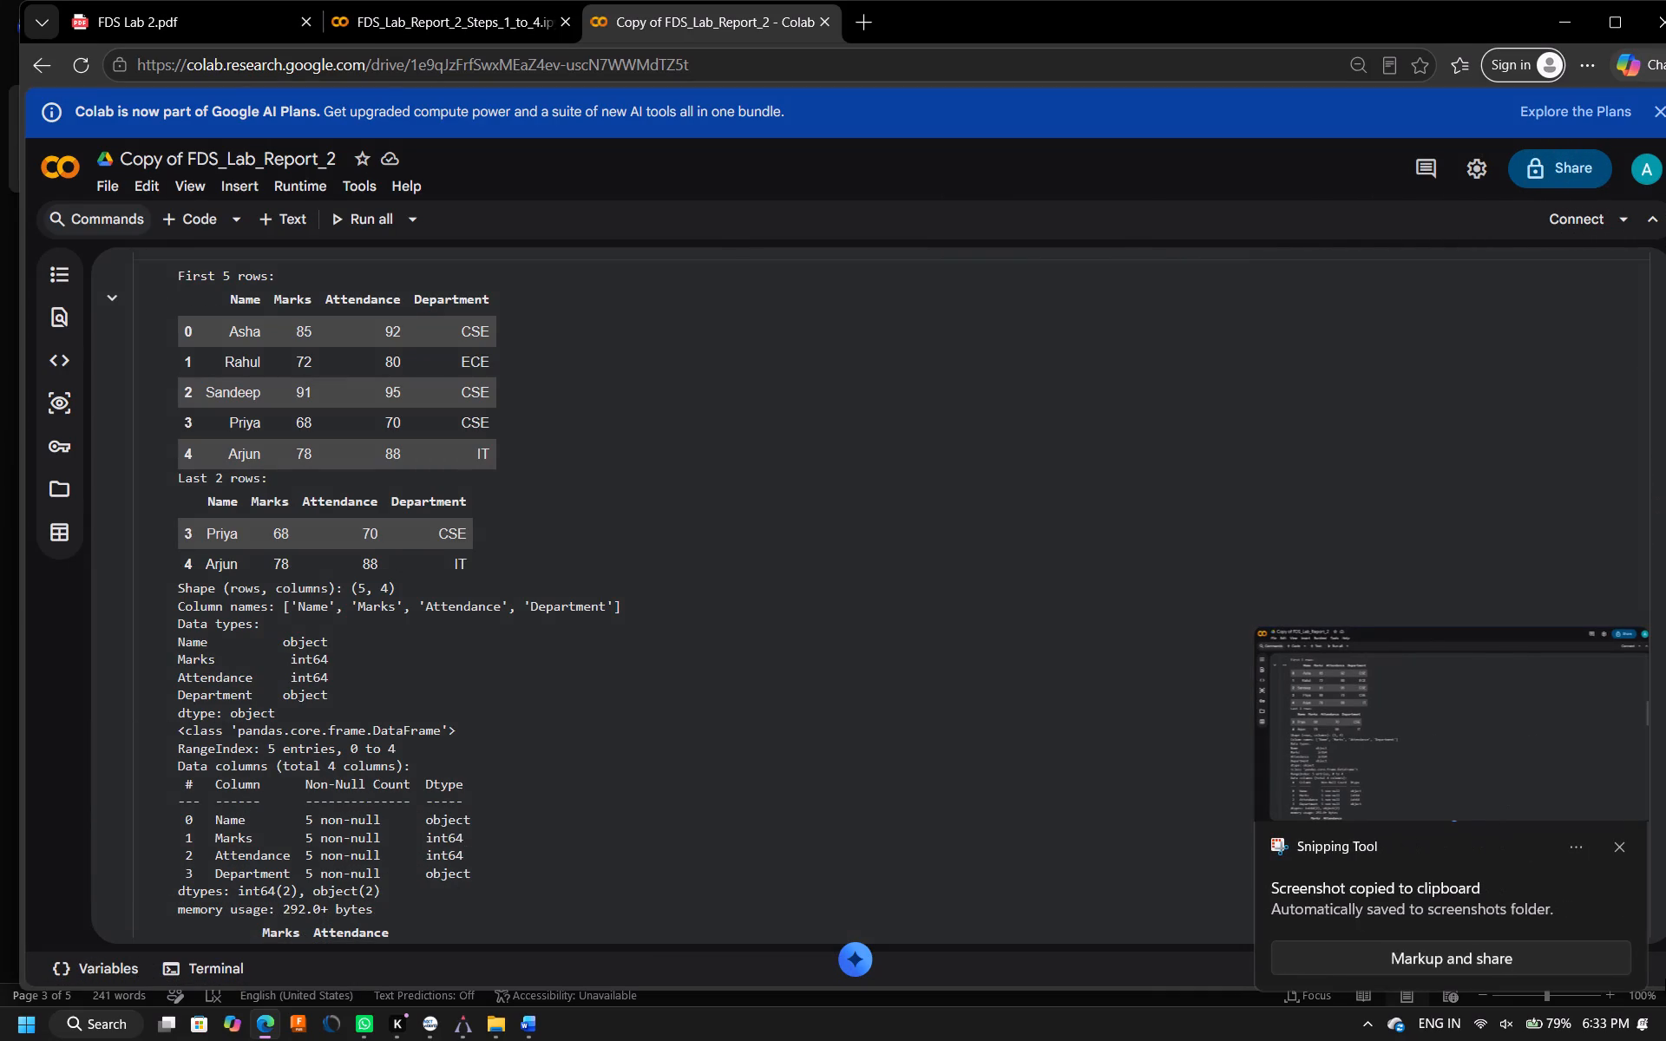
{"action": "key", "text": "ctrl+c"}
{"action": "key", "text": "ctrl+c"}
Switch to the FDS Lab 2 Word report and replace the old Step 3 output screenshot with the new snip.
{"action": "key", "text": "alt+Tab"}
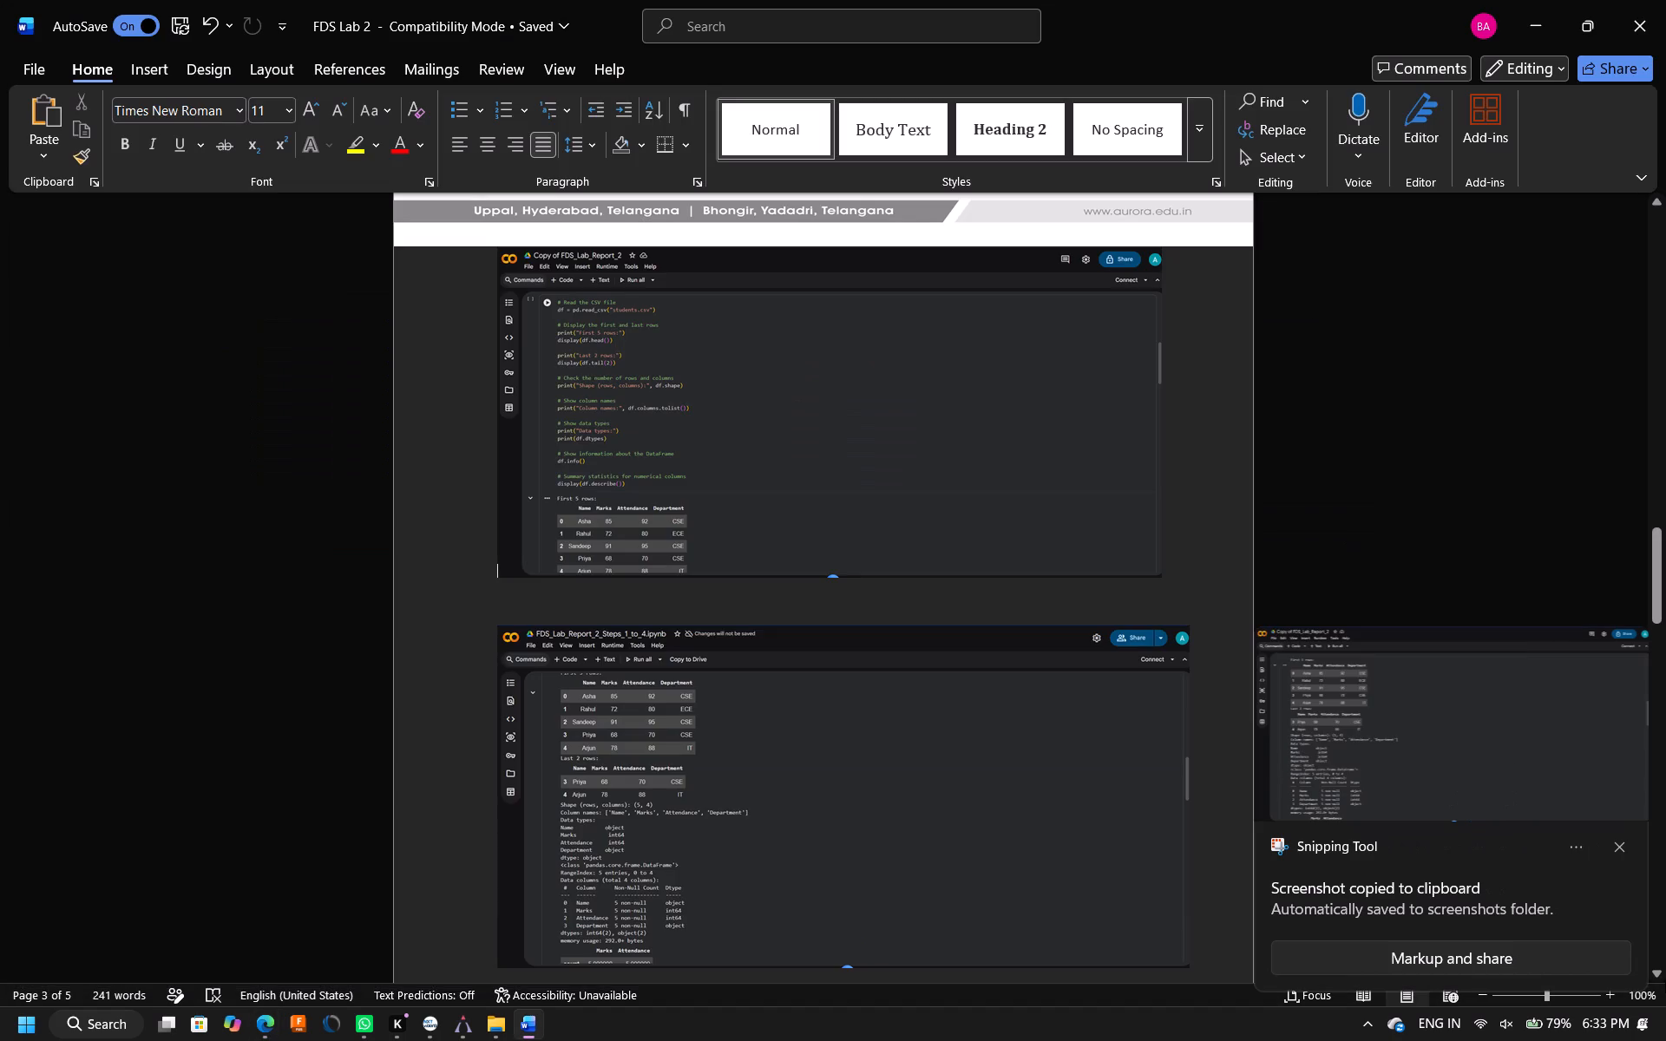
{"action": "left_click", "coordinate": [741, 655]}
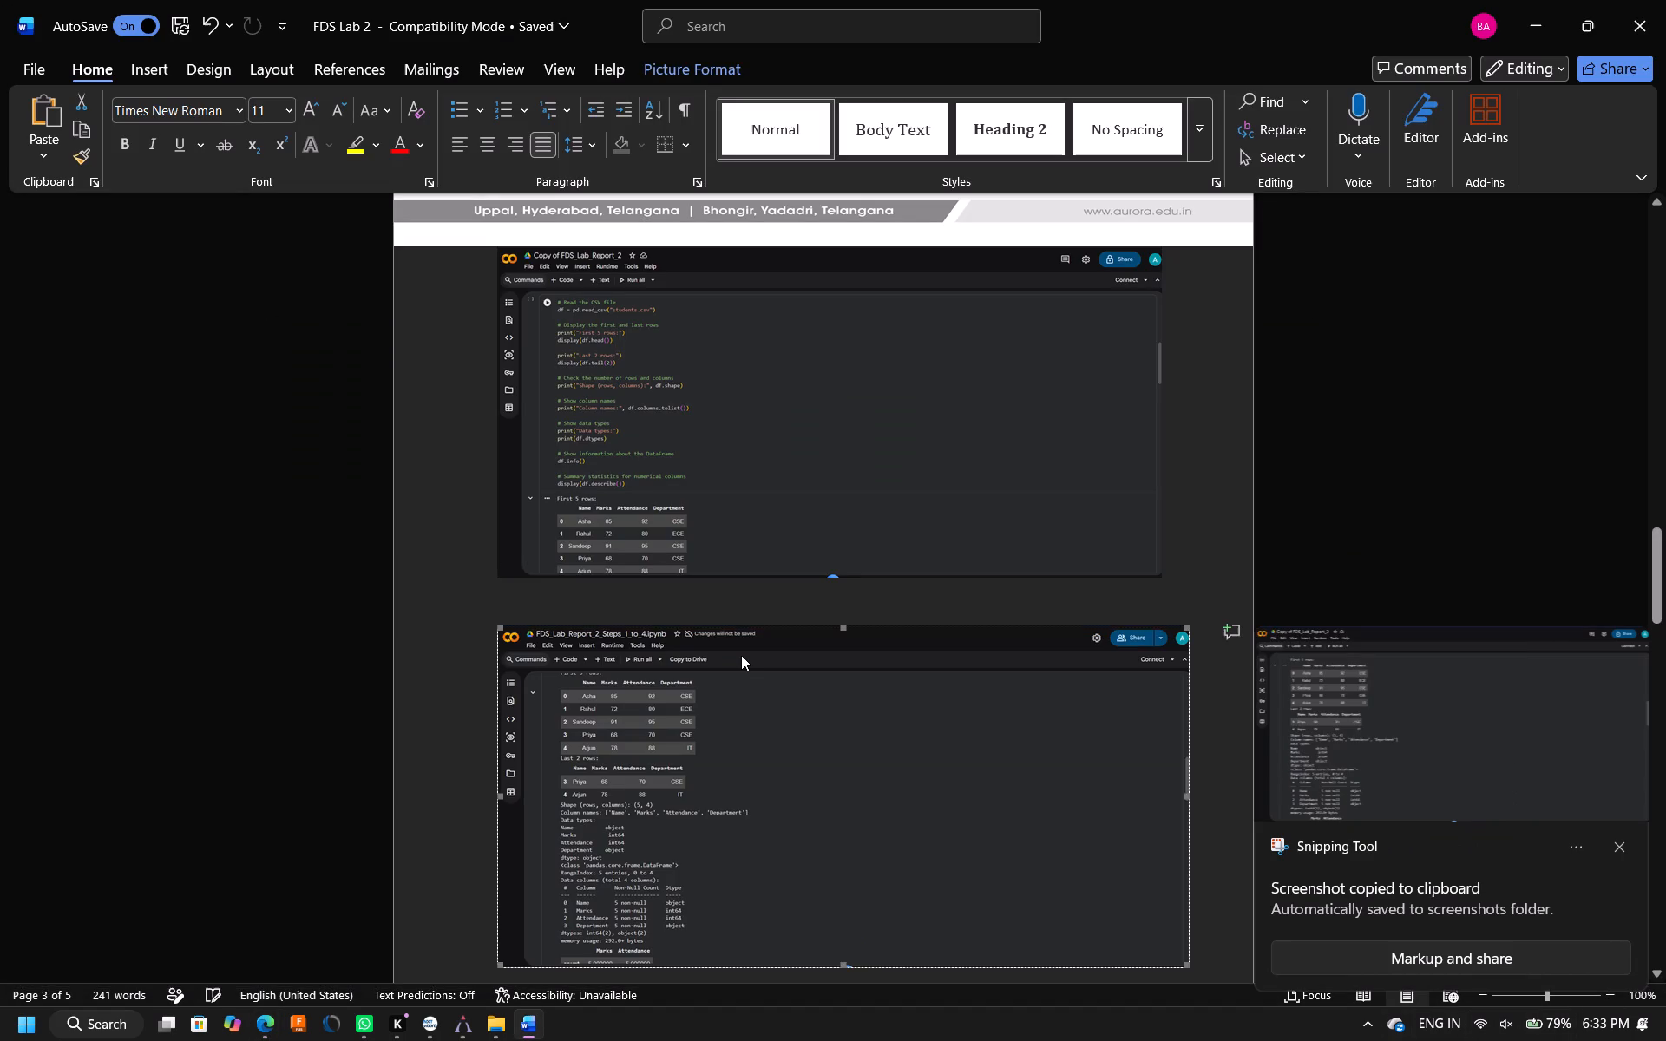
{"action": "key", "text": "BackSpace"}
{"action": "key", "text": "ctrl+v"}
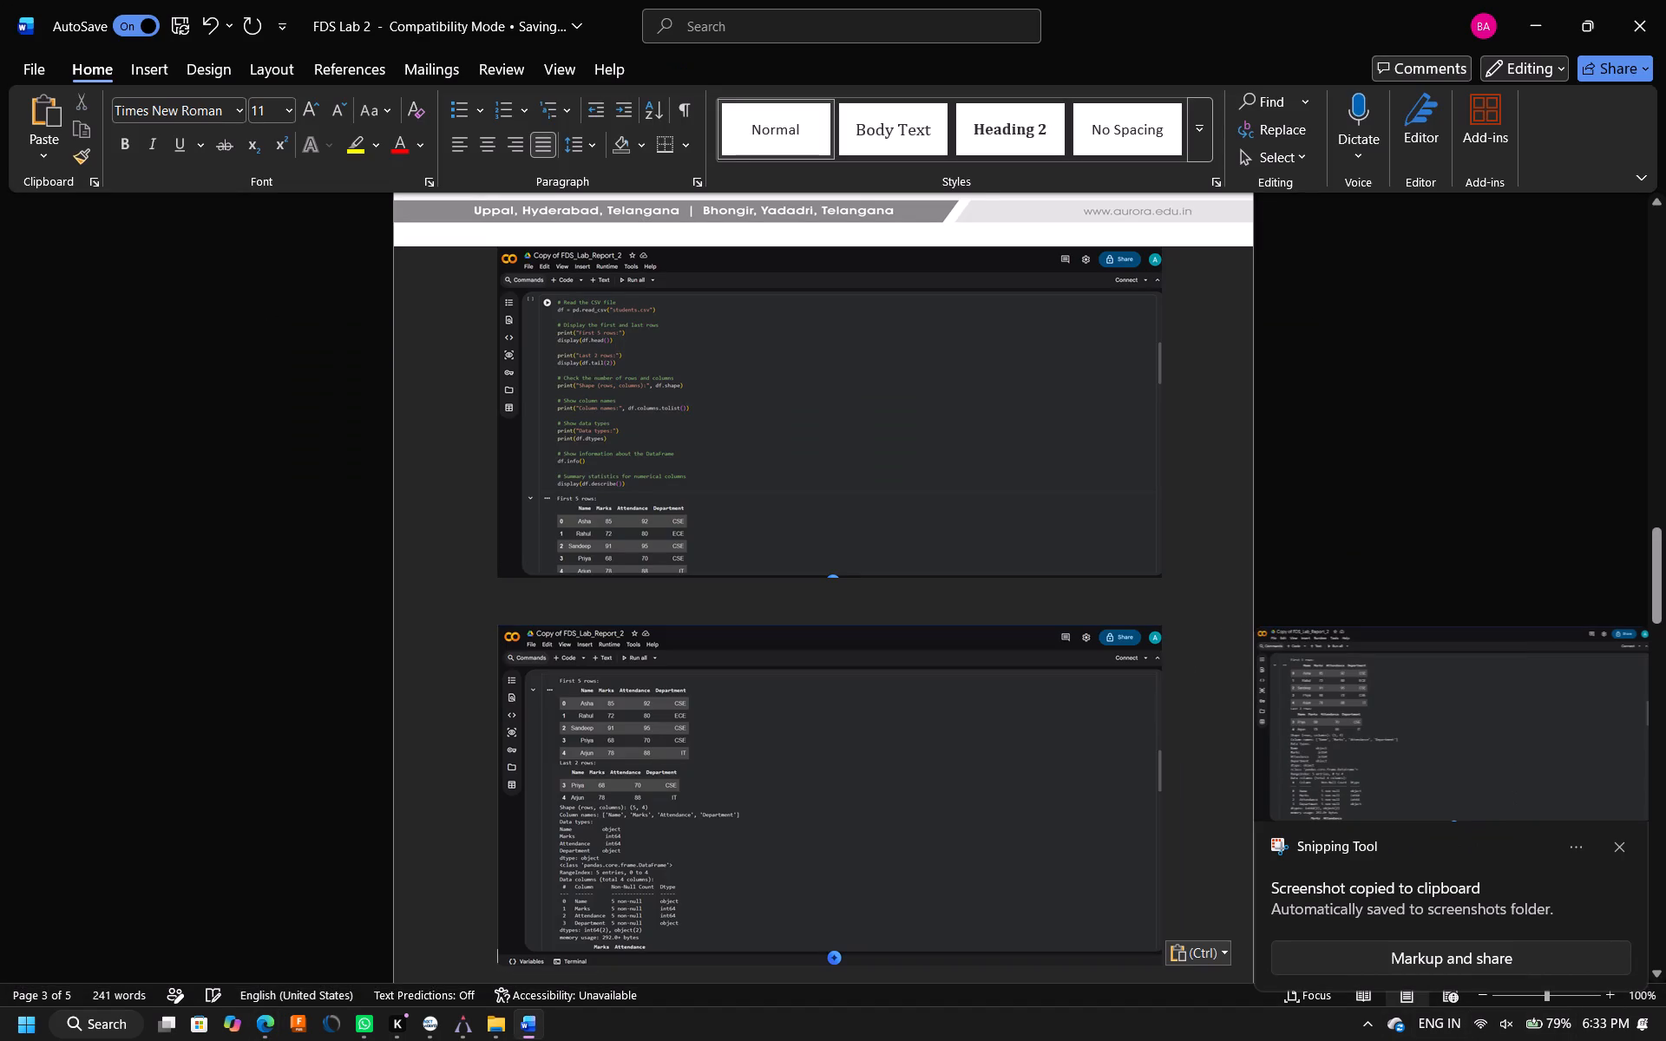
Review the rest of the report, checking the code sections and the remaining old Step 4 – Selecting and Filtering Data screenshots.
{"action": "scroll", "coordinate": [824, 708], "scroll_direction": "down", "scroll_amount": 3}
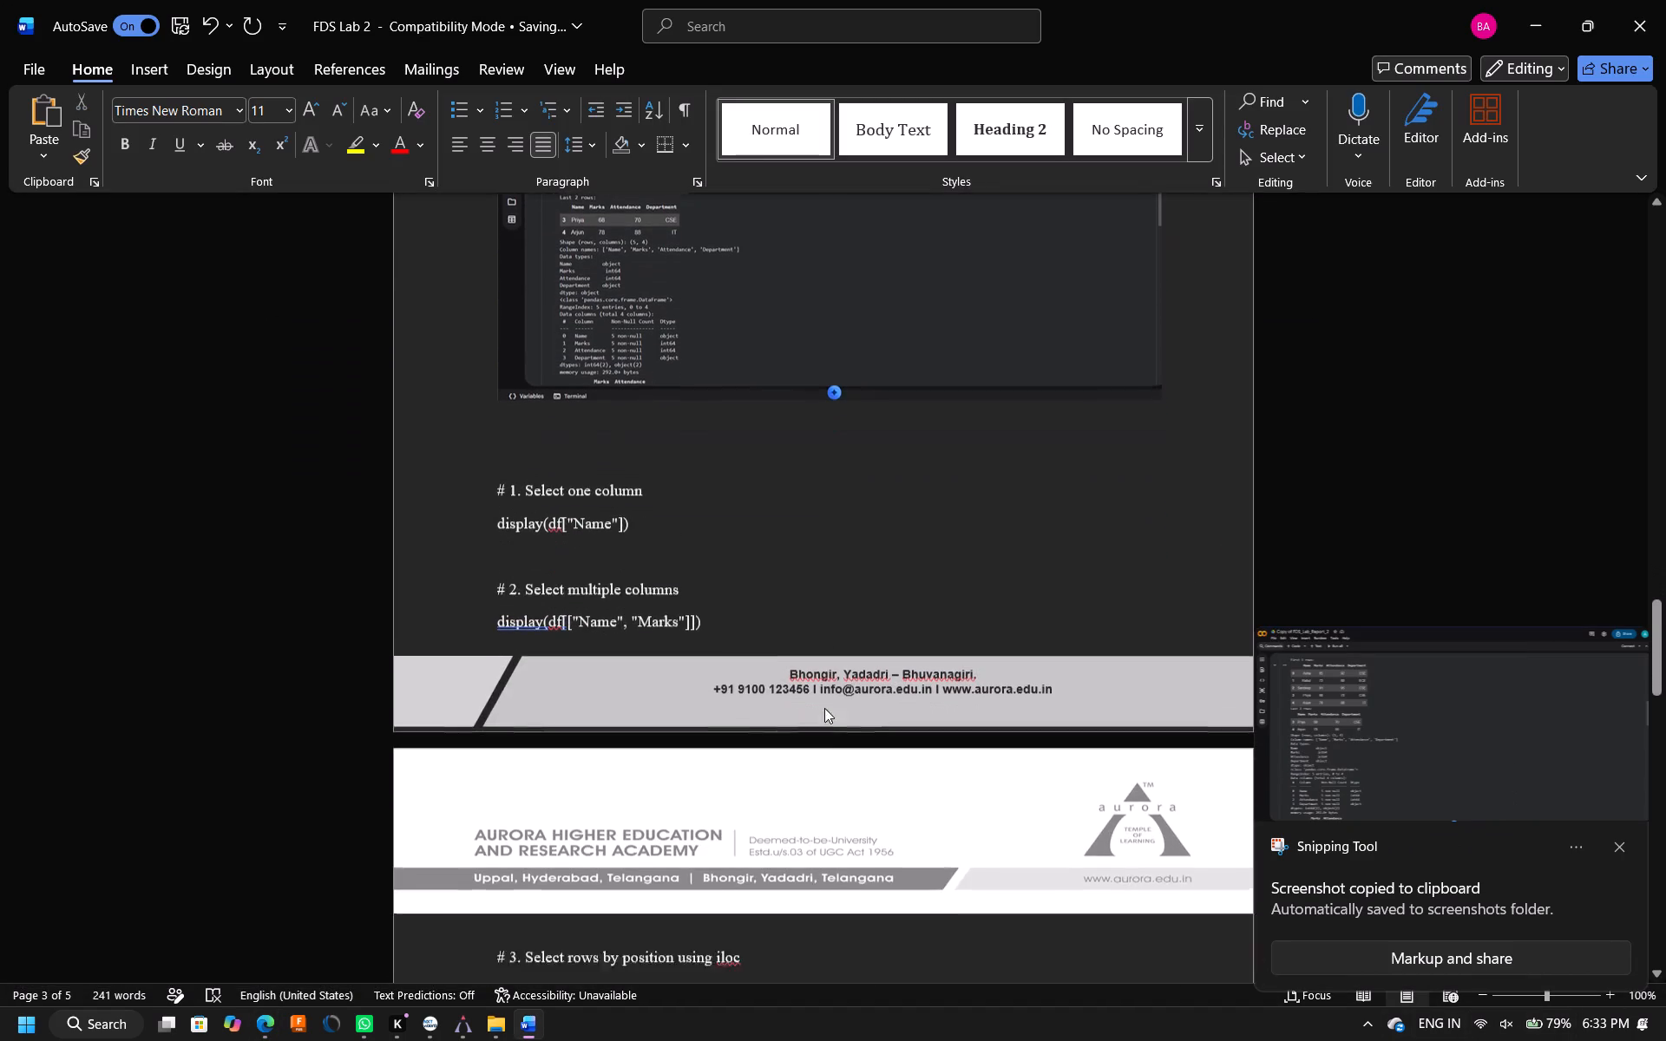
{"action": "scroll", "coordinate": [824, 708], "scroll_direction": "down", "scroll_amount": 4}
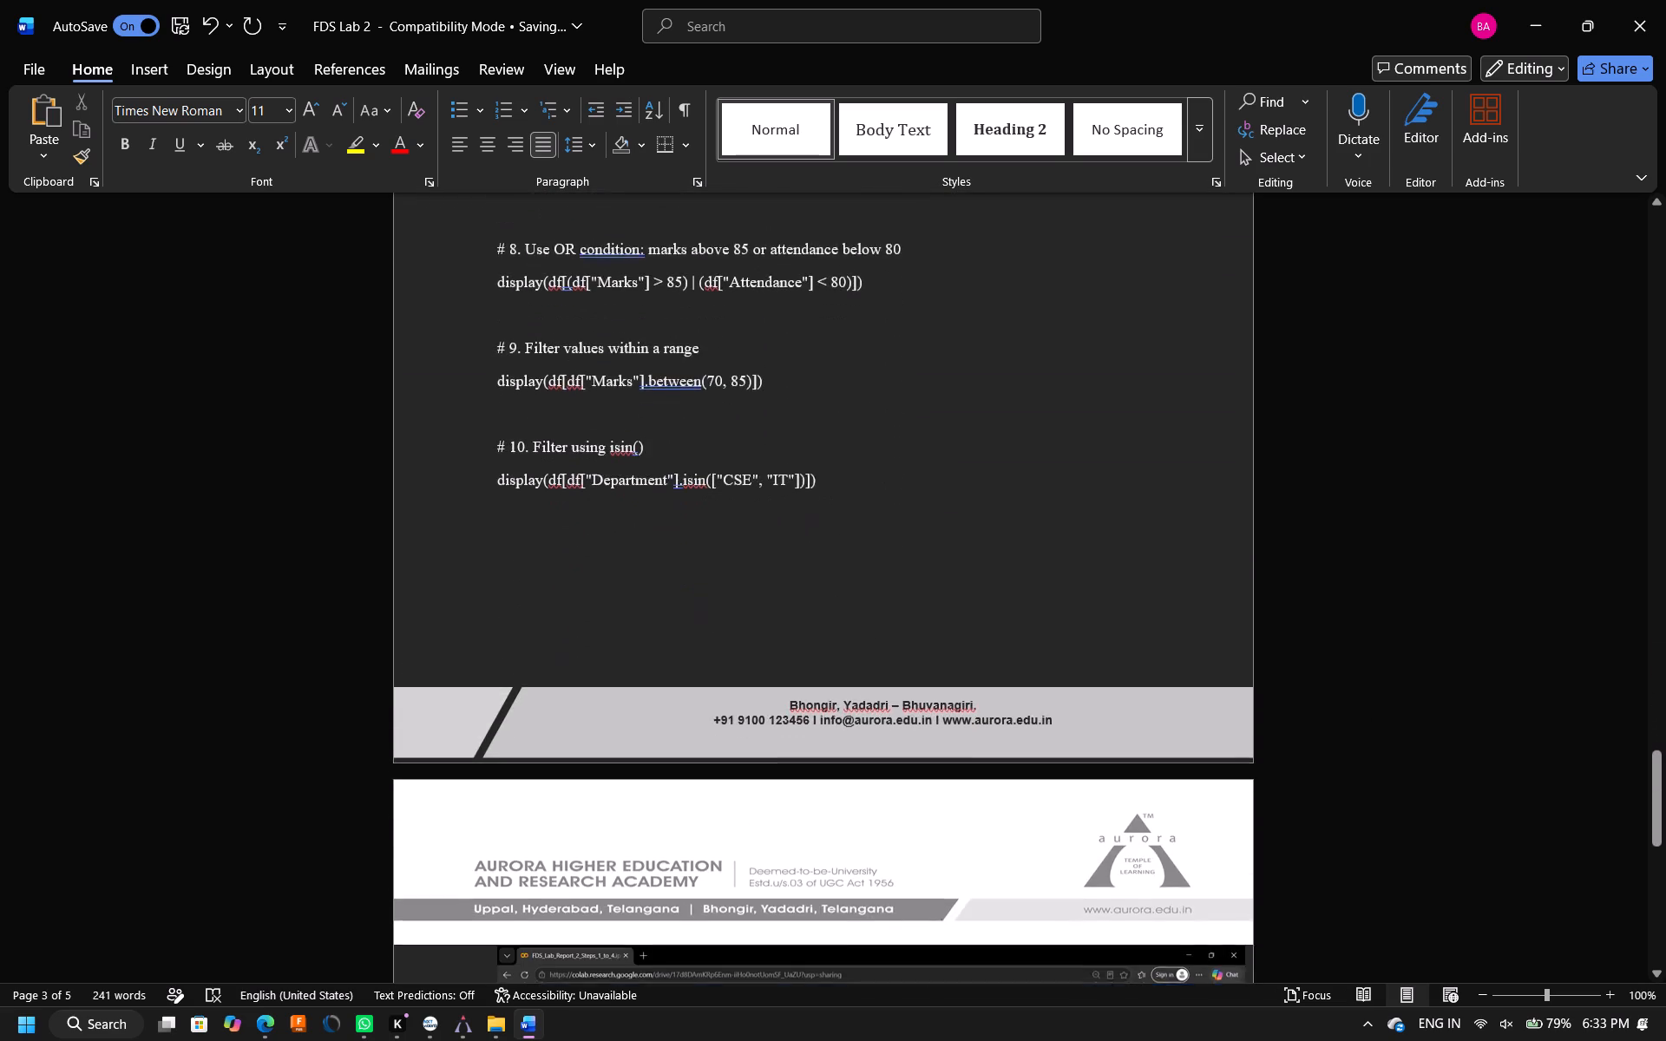
{"action": "scroll", "coordinate": [824, 708], "scroll_direction": "down", "scroll_amount": 1}
{"action": "scroll", "coordinate": [824, 708], "scroll_direction": "up", "scroll_amount": 1}
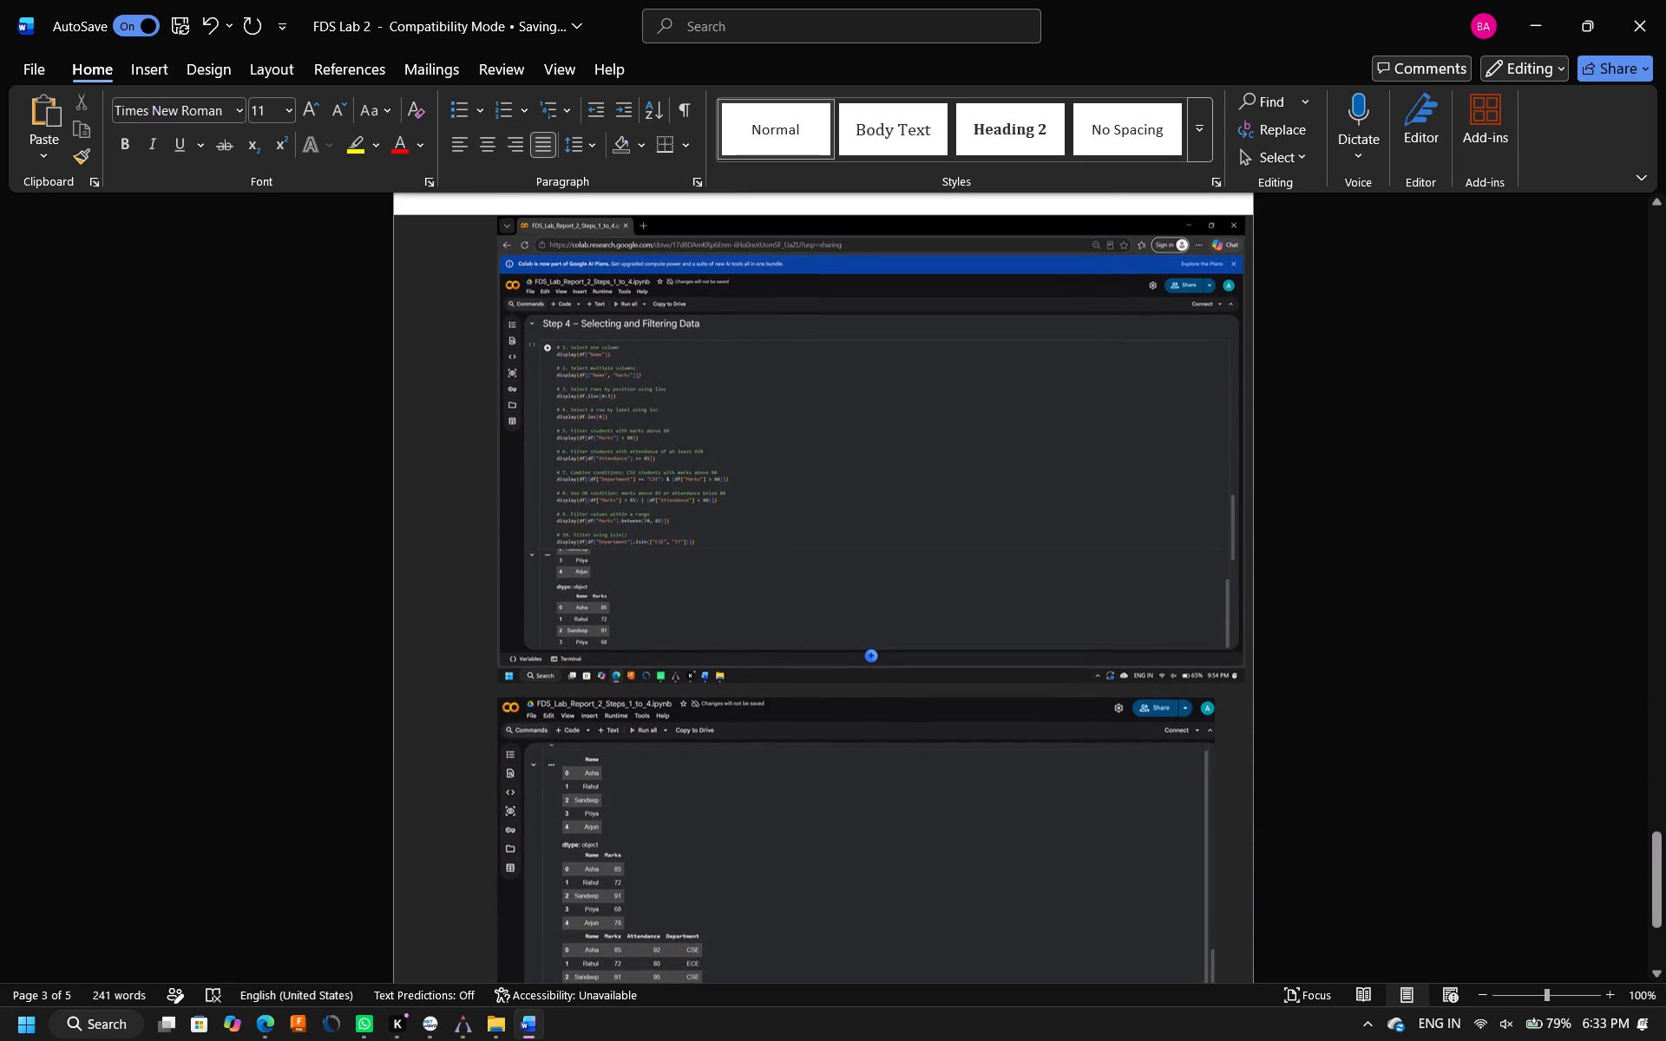
{"action": "scroll", "coordinate": [824, 708], "scroll_direction": "up", "scroll_amount": 2}
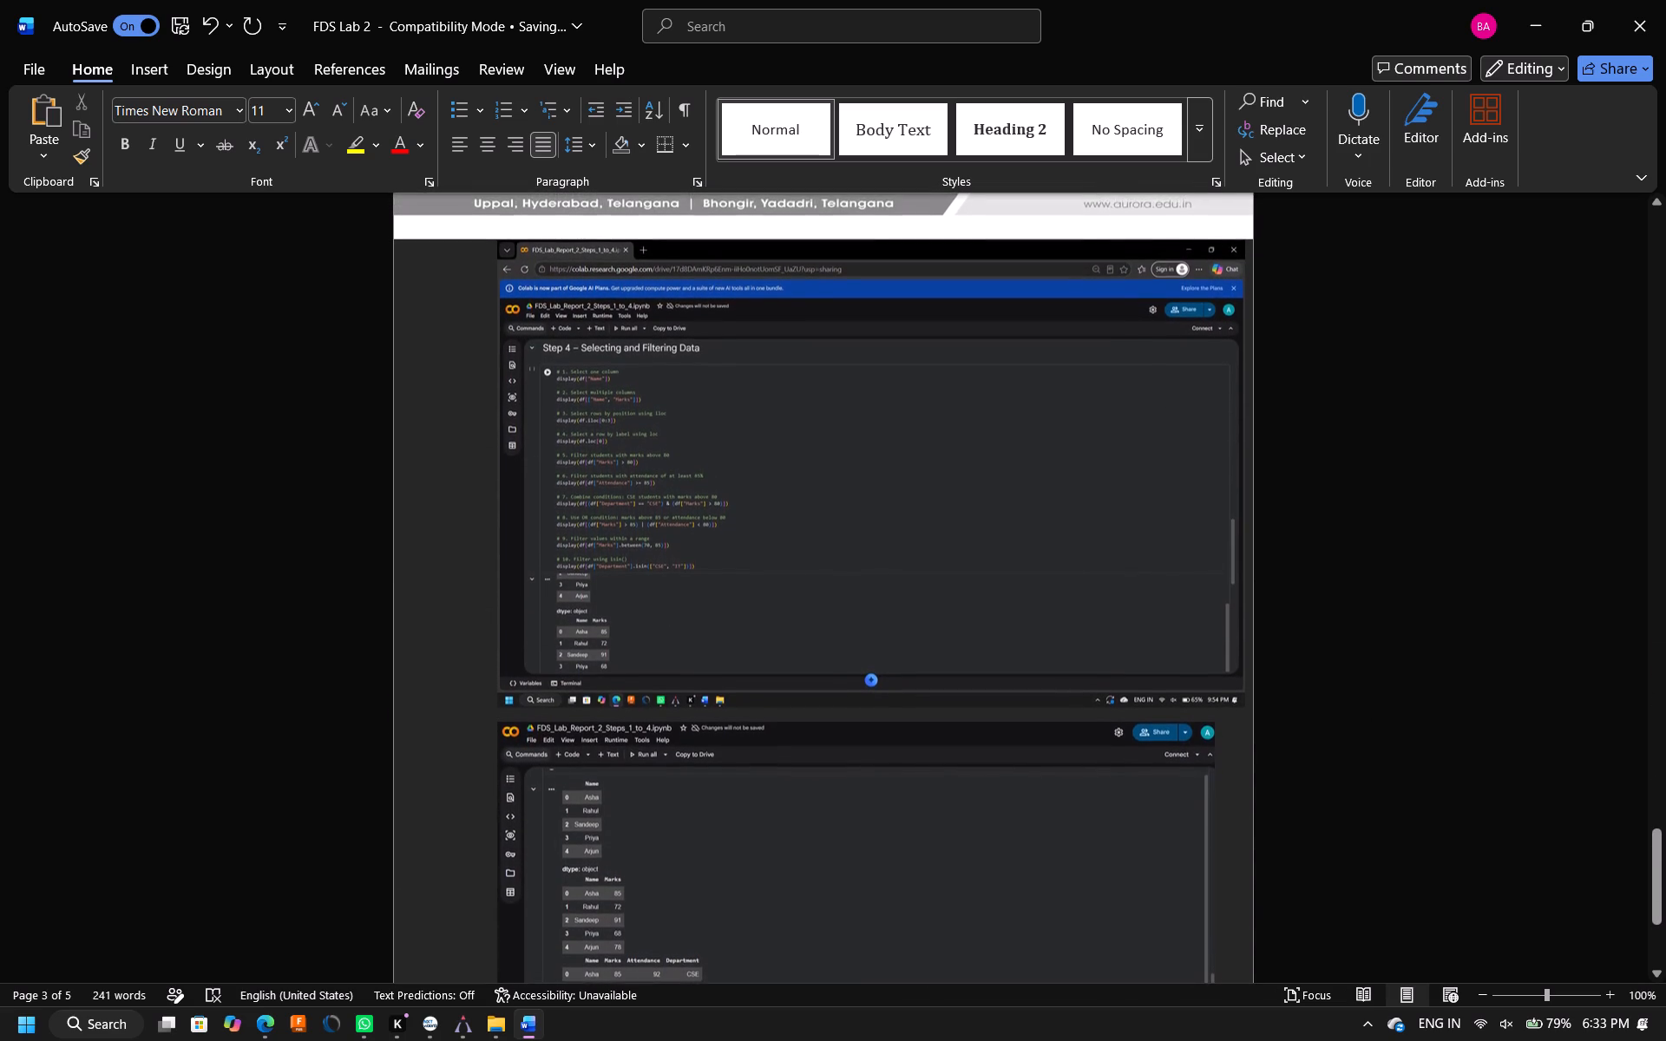
{"action": "scroll", "coordinate": [824, 708], "scroll_direction": "up", "scroll_amount": 1}
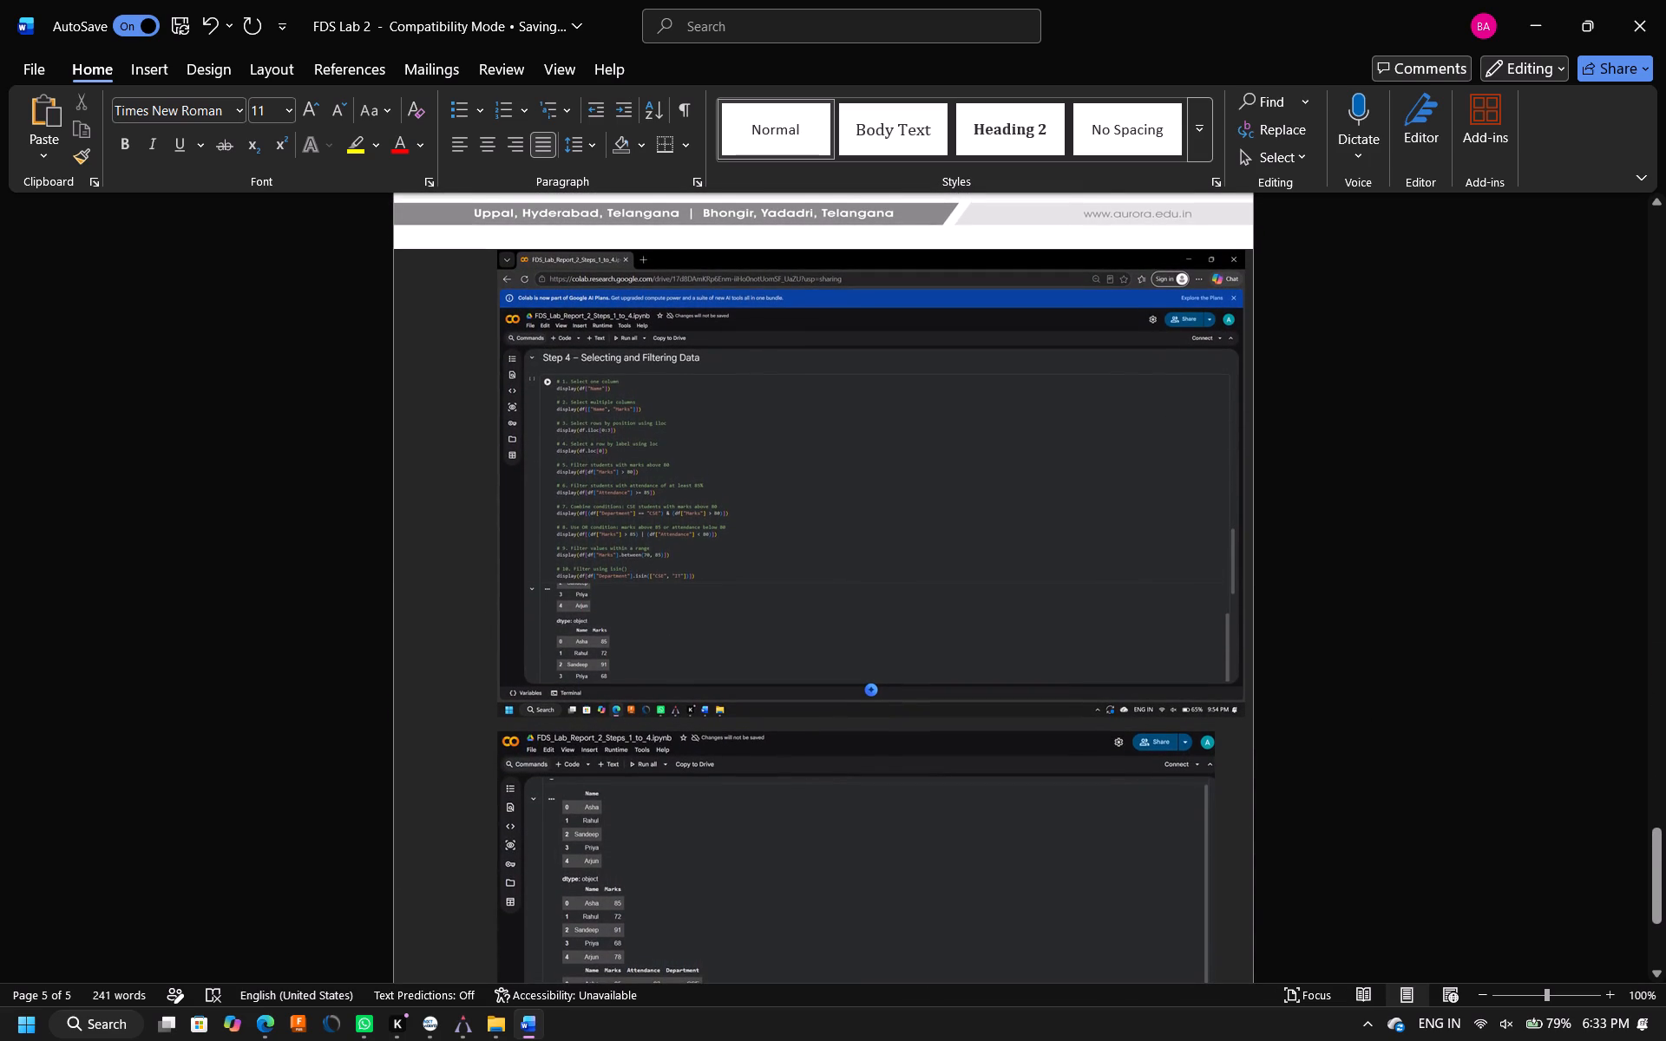
{"action": "scroll", "coordinate": [824, 708], "scroll_direction": "up", "scroll_amount": 7}
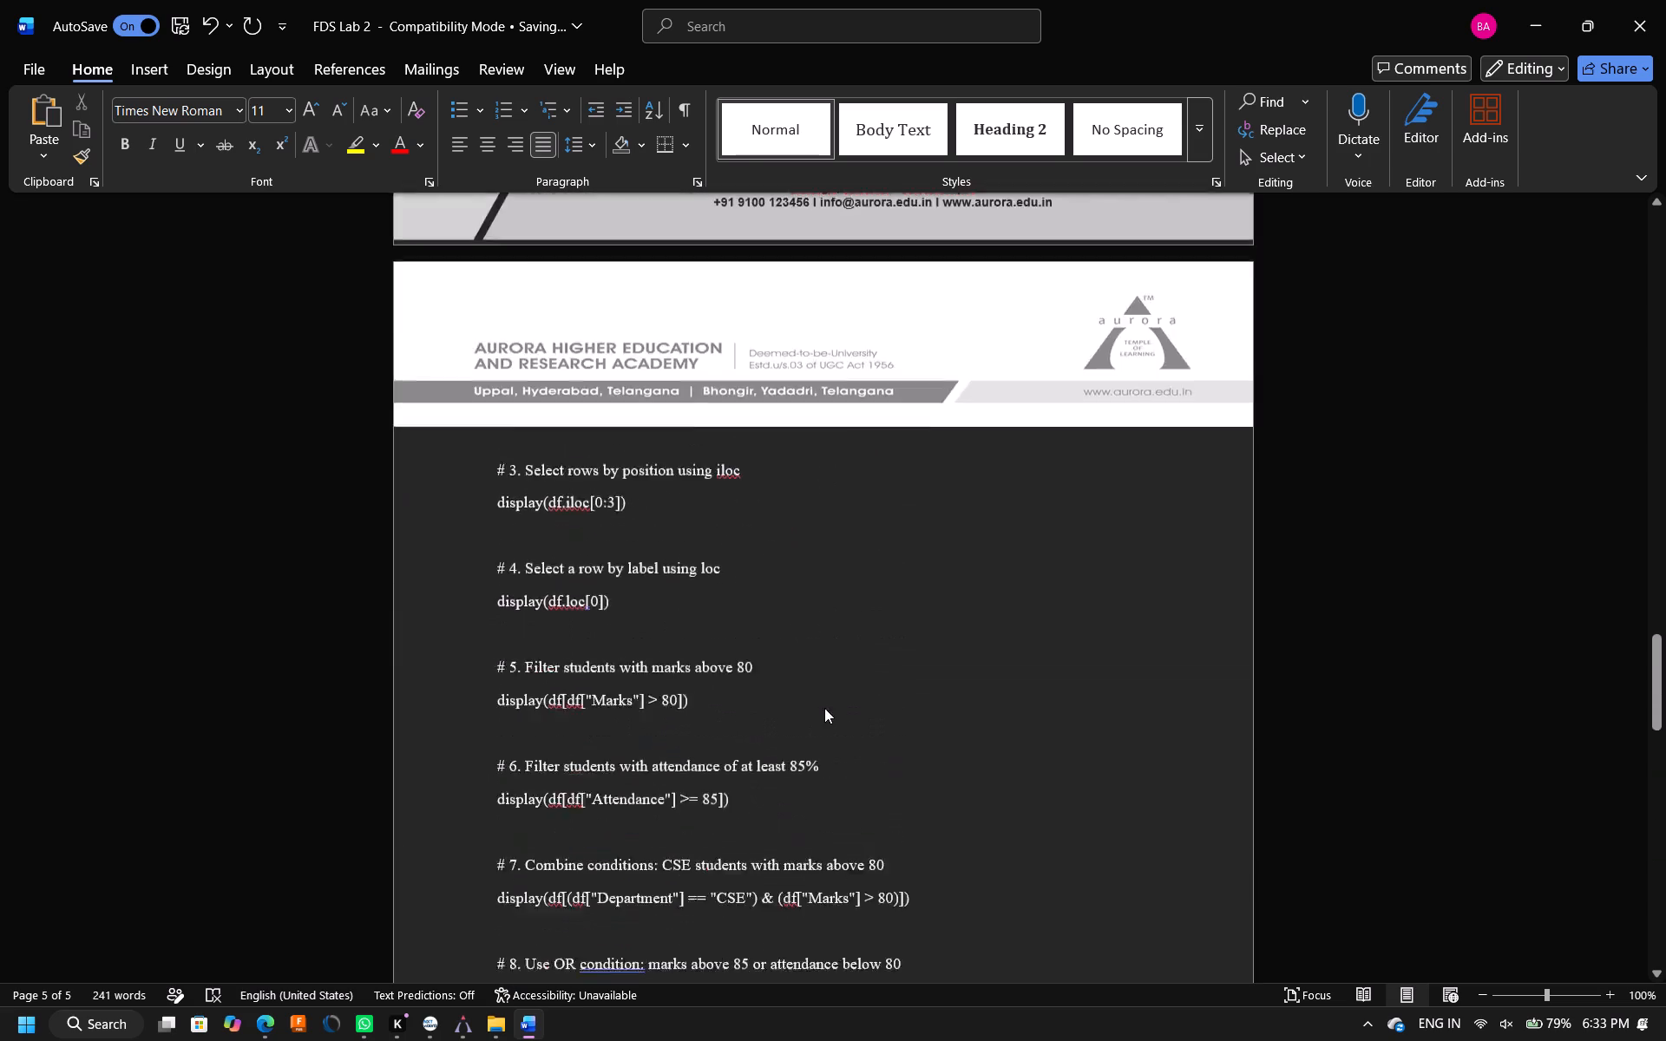
{"action": "scroll", "coordinate": [824, 708], "scroll_direction": "up", "scroll_amount": 12}
{"action": "scroll", "coordinate": [824, 708], "scroll_direction": "down", "scroll_amount": 2}
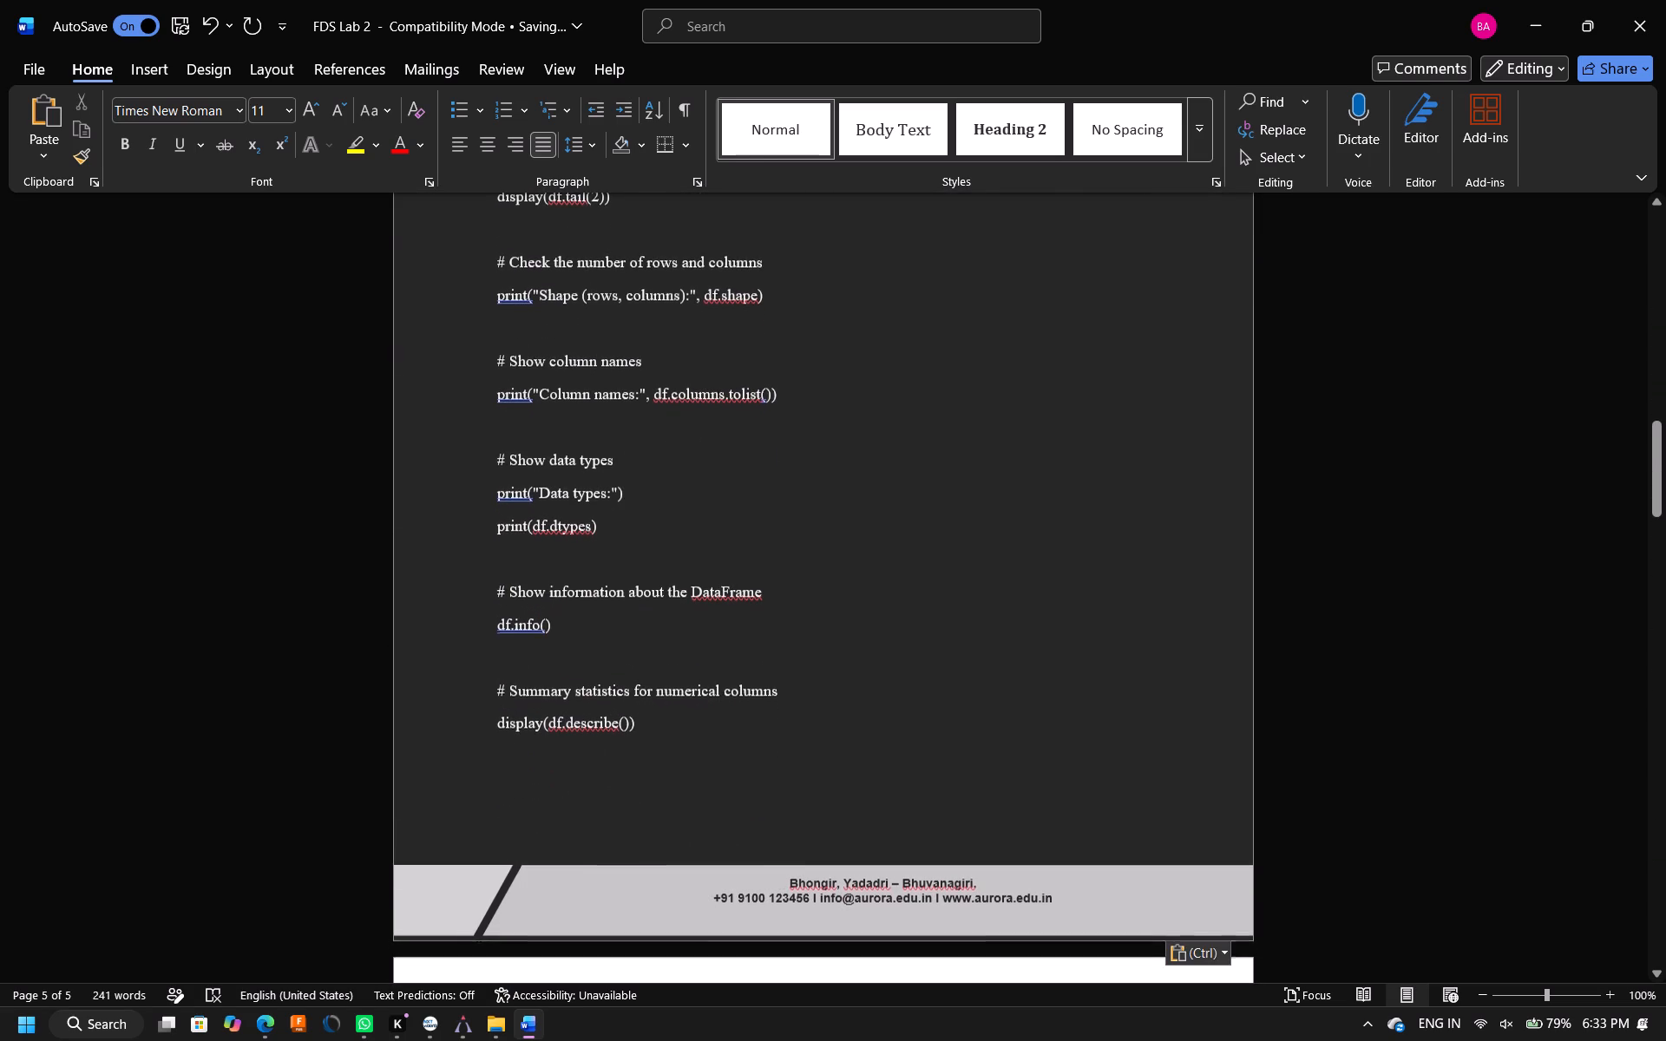
{"action": "scroll", "coordinate": [824, 708], "scroll_direction": "down", "scroll_amount": 4}
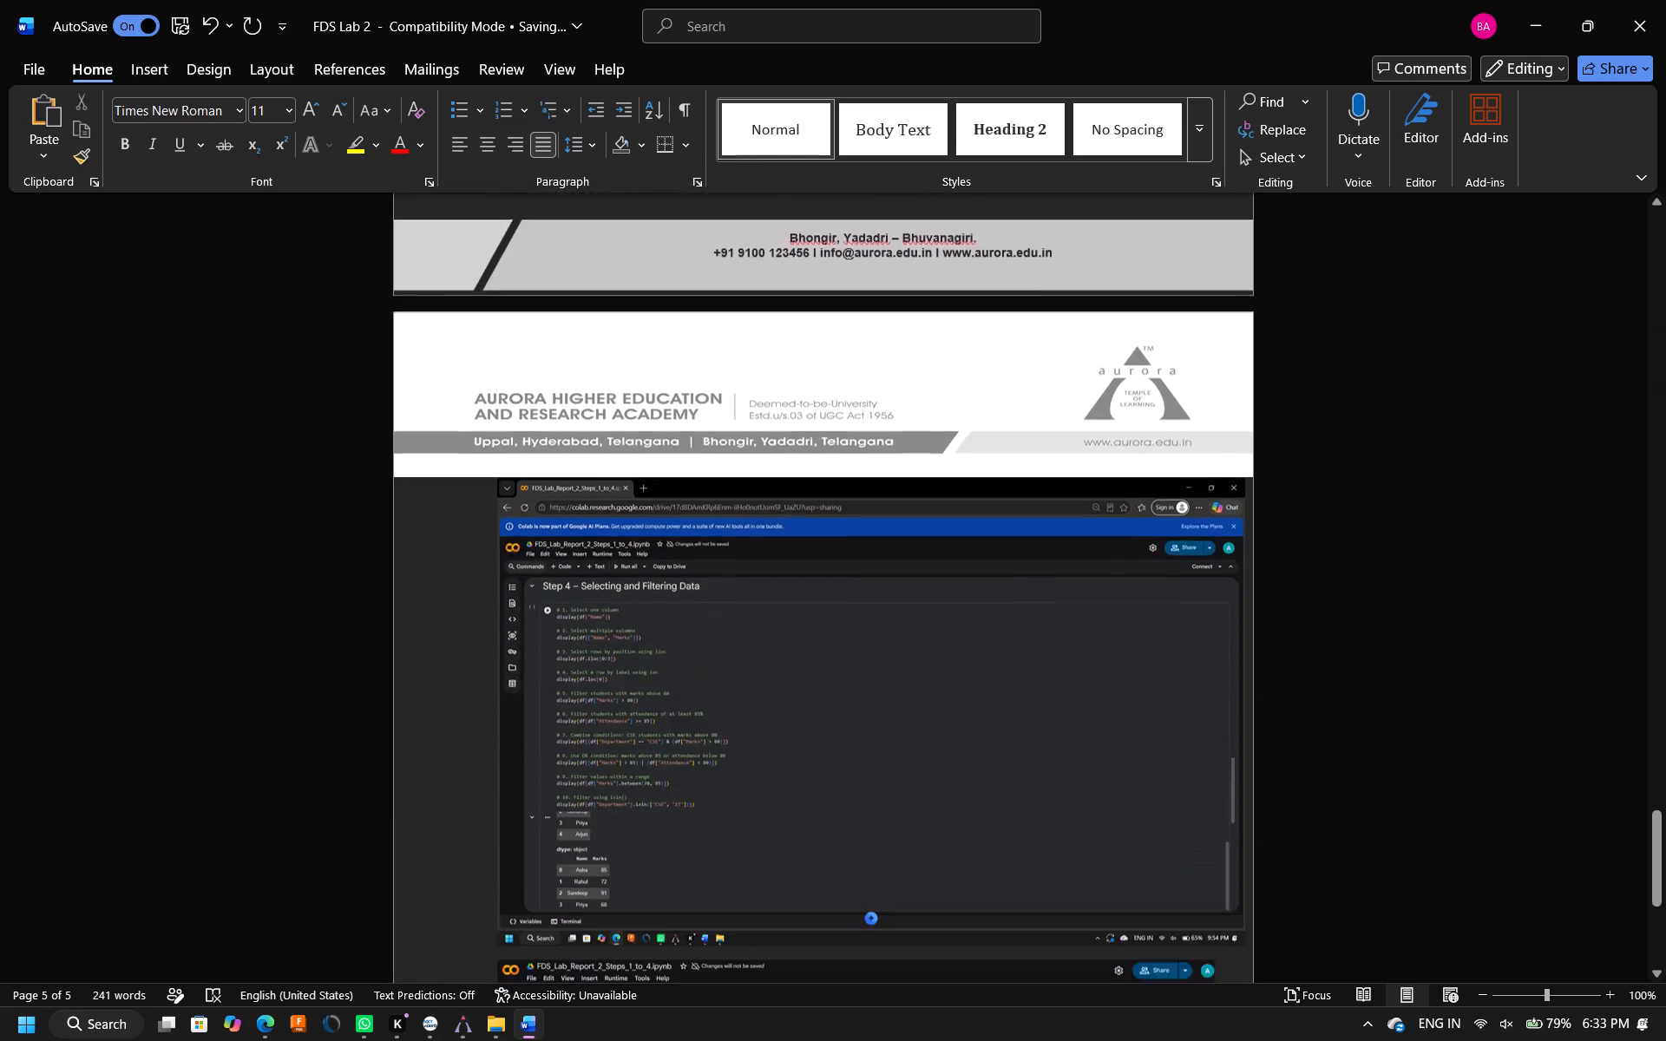
{"action": "scroll", "coordinate": [824, 708], "scroll_direction": "down", "scroll_amount": 1}
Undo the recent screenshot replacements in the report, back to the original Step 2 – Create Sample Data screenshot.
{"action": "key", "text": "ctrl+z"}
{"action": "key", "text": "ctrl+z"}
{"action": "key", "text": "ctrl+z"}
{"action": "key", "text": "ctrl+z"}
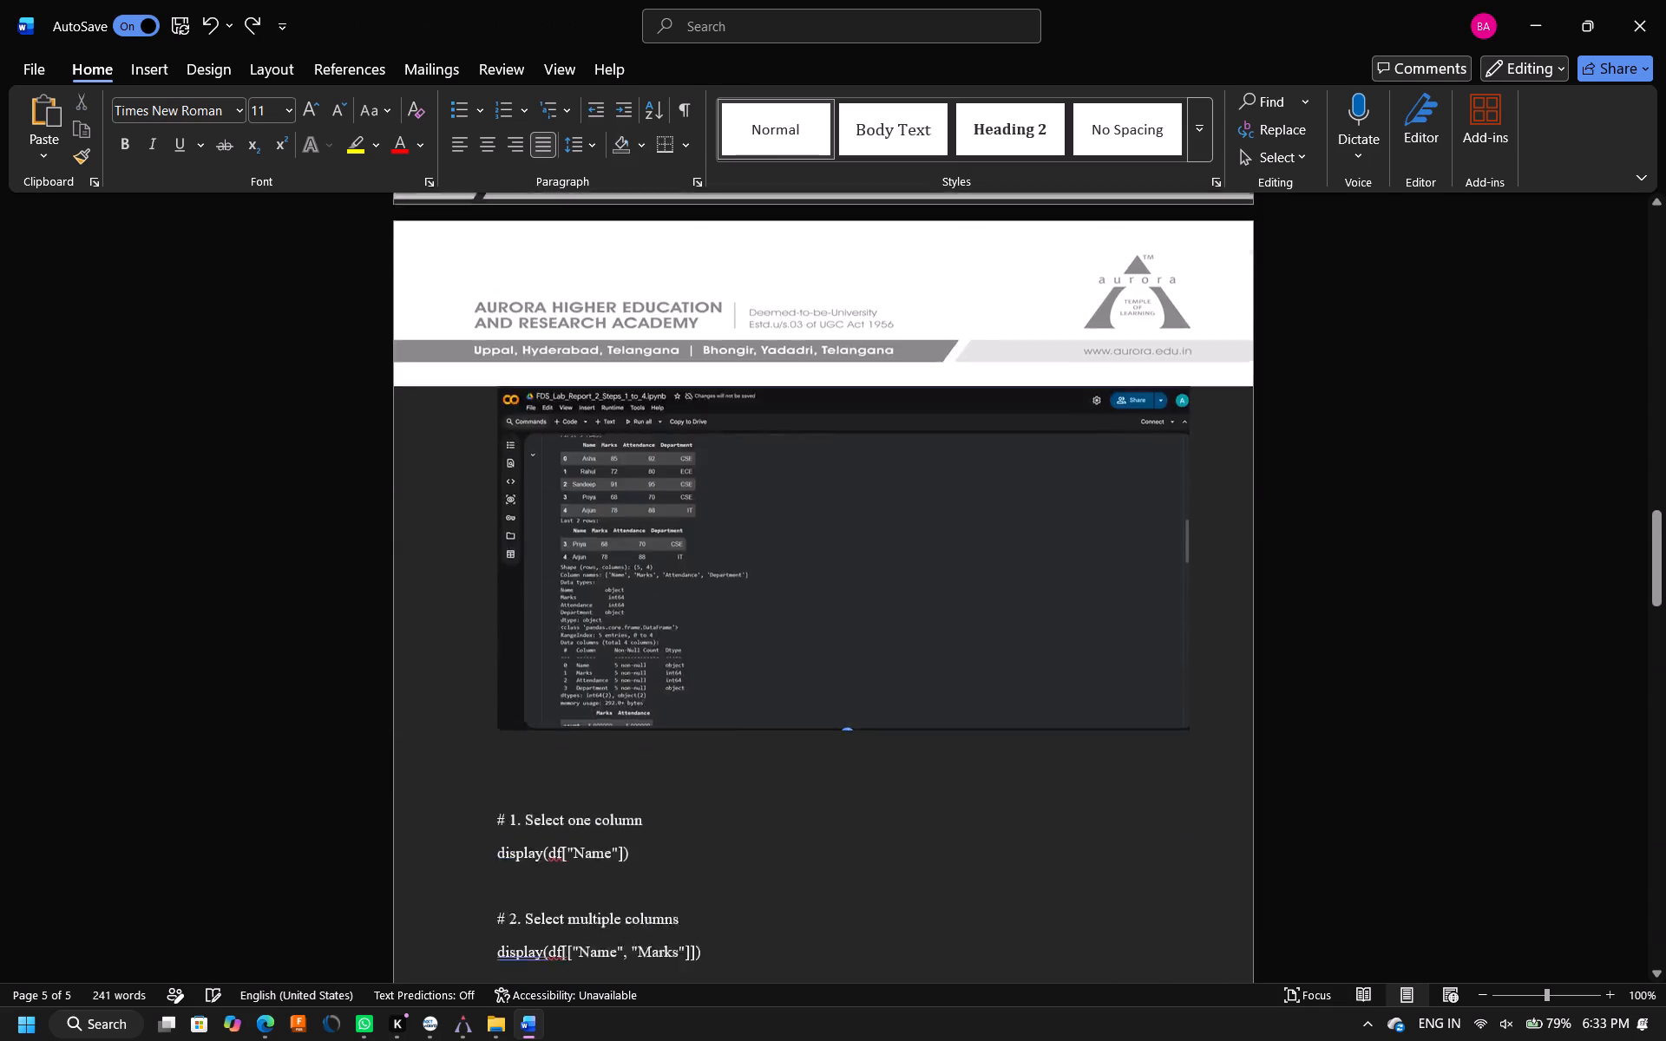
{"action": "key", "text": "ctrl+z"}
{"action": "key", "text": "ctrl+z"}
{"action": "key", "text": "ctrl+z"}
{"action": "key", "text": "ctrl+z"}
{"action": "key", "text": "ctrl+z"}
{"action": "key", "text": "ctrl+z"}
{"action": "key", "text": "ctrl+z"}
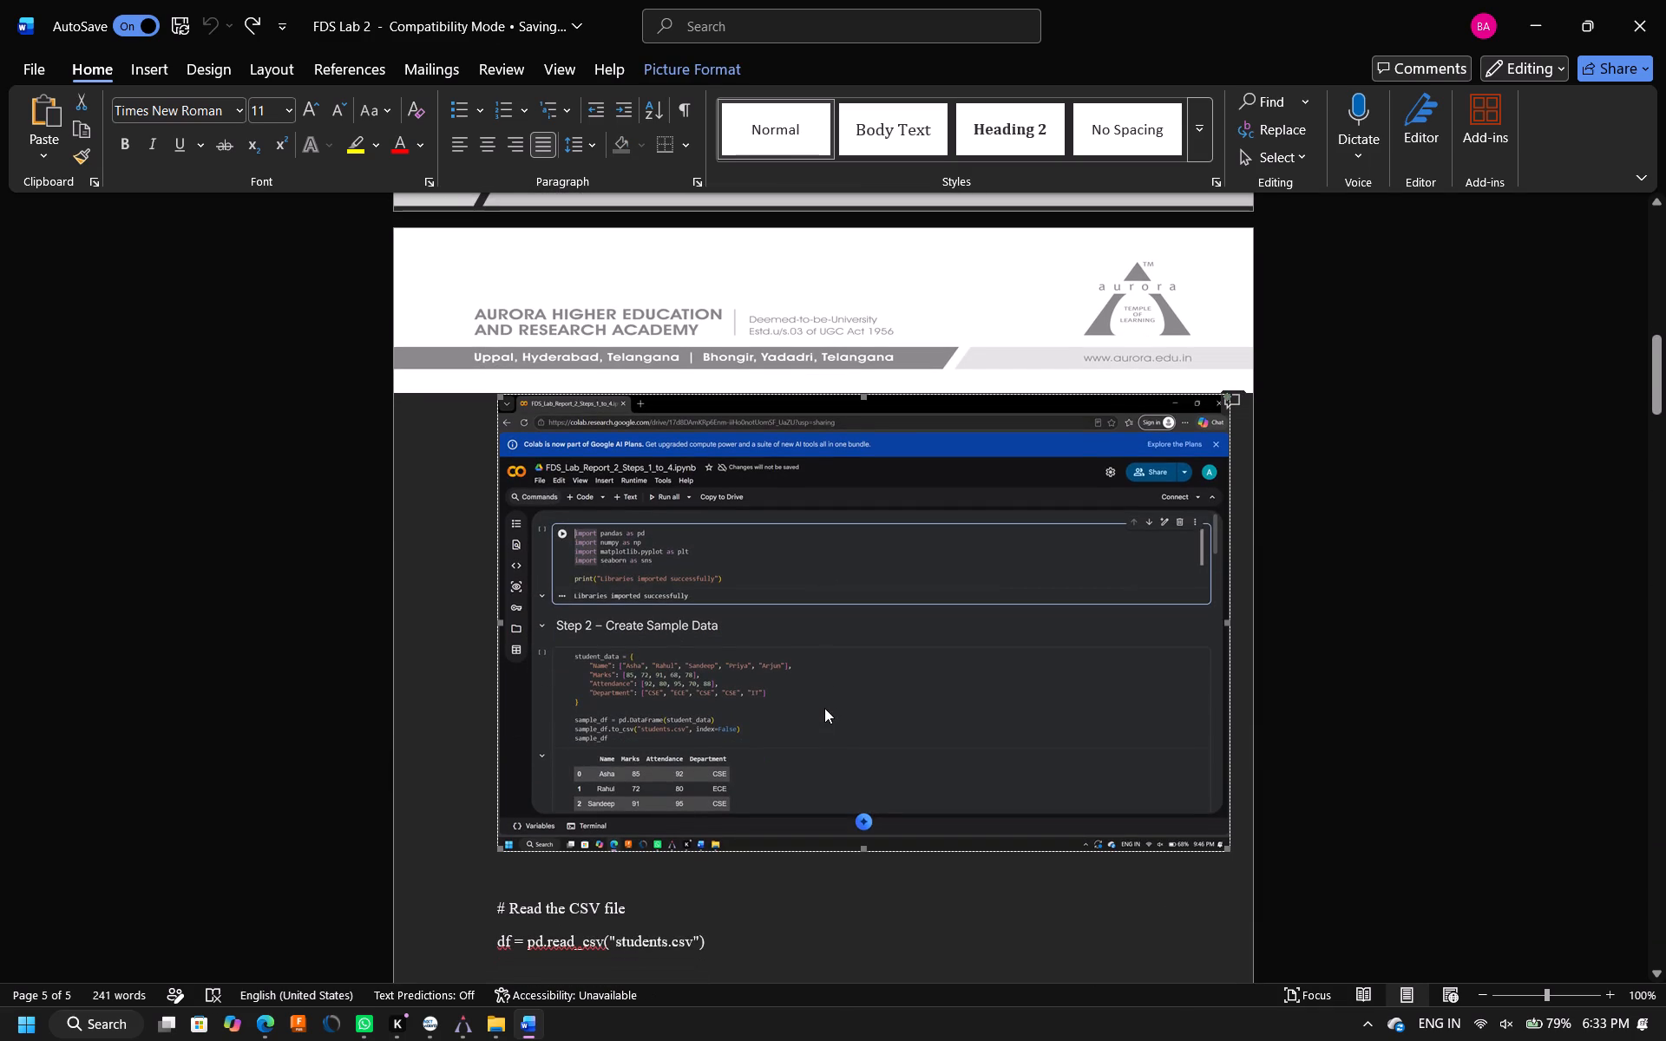
Switch to the File Explorer Gallery and copy the new Step 2 – Create Sample Data capture from its opened image, closing it after copying.
{"action": "scroll", "coordinate": [824, 708], "scroll_direction": "up", "scroll_amount": 10}
{"action": "scroll", "coordinate": [824, 708], "scroll_direction": "down", "scroll_amount": 3}
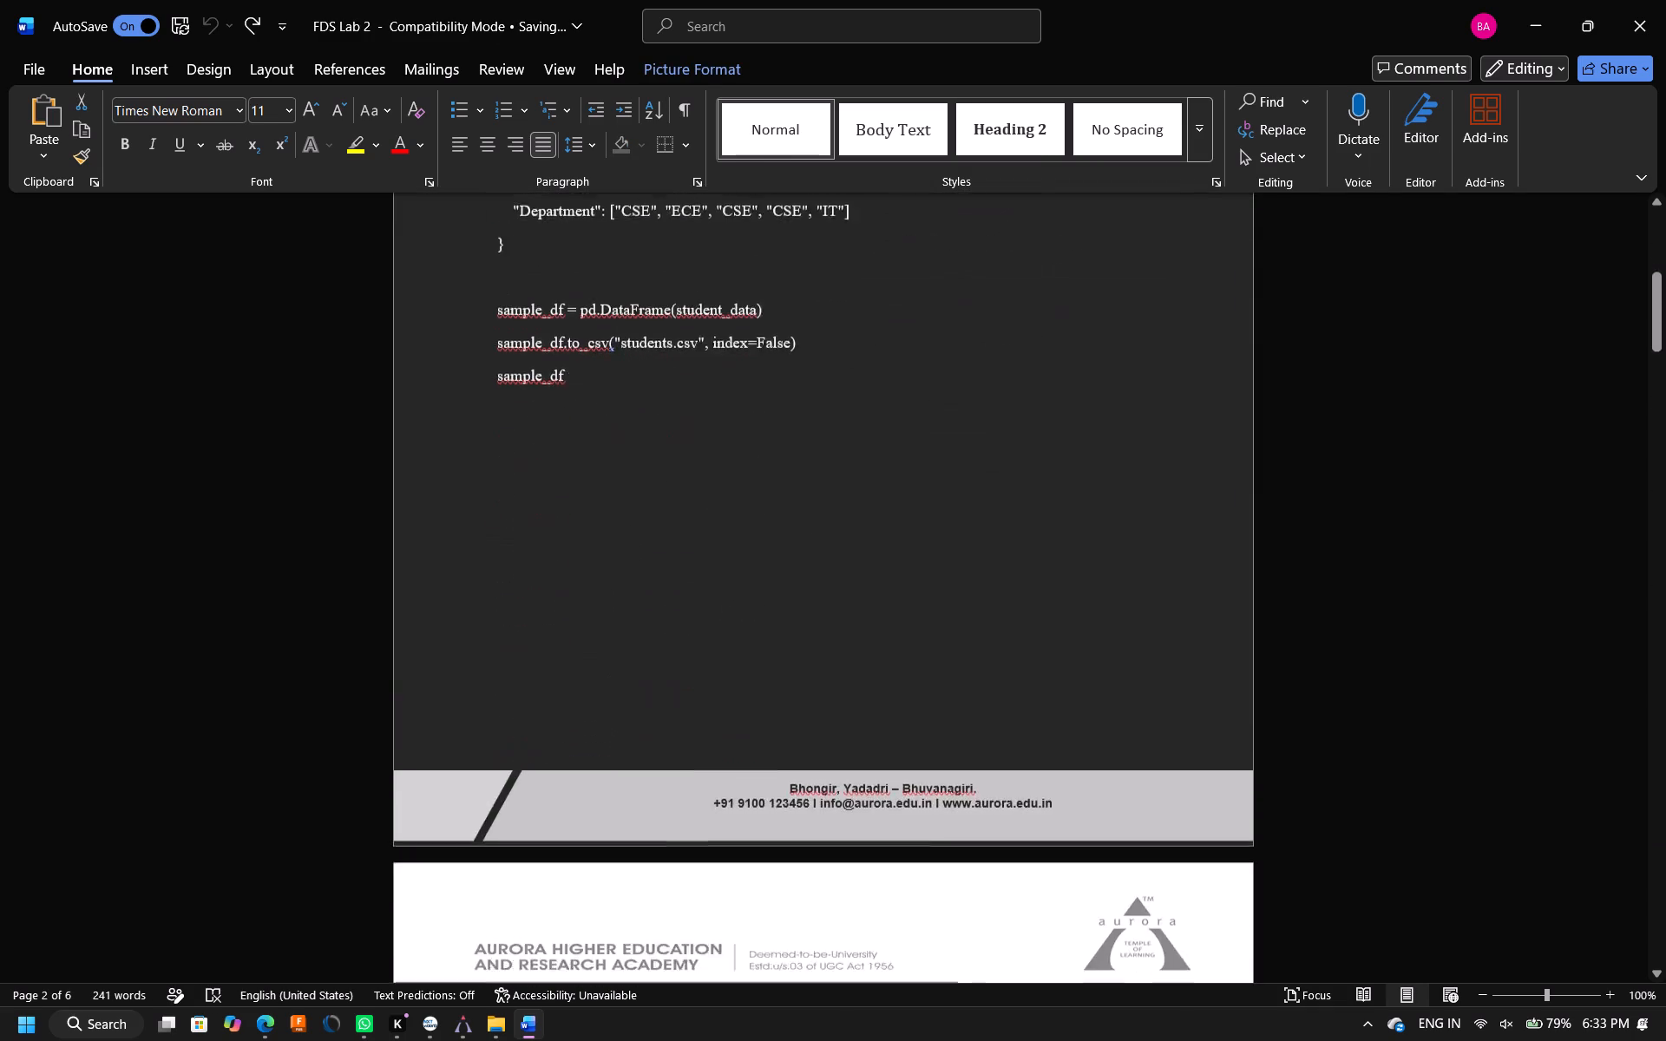
{"action": "scroll", "coordinate": [824, 708], "scroll_direction": "down", "scroll_amount": 2}
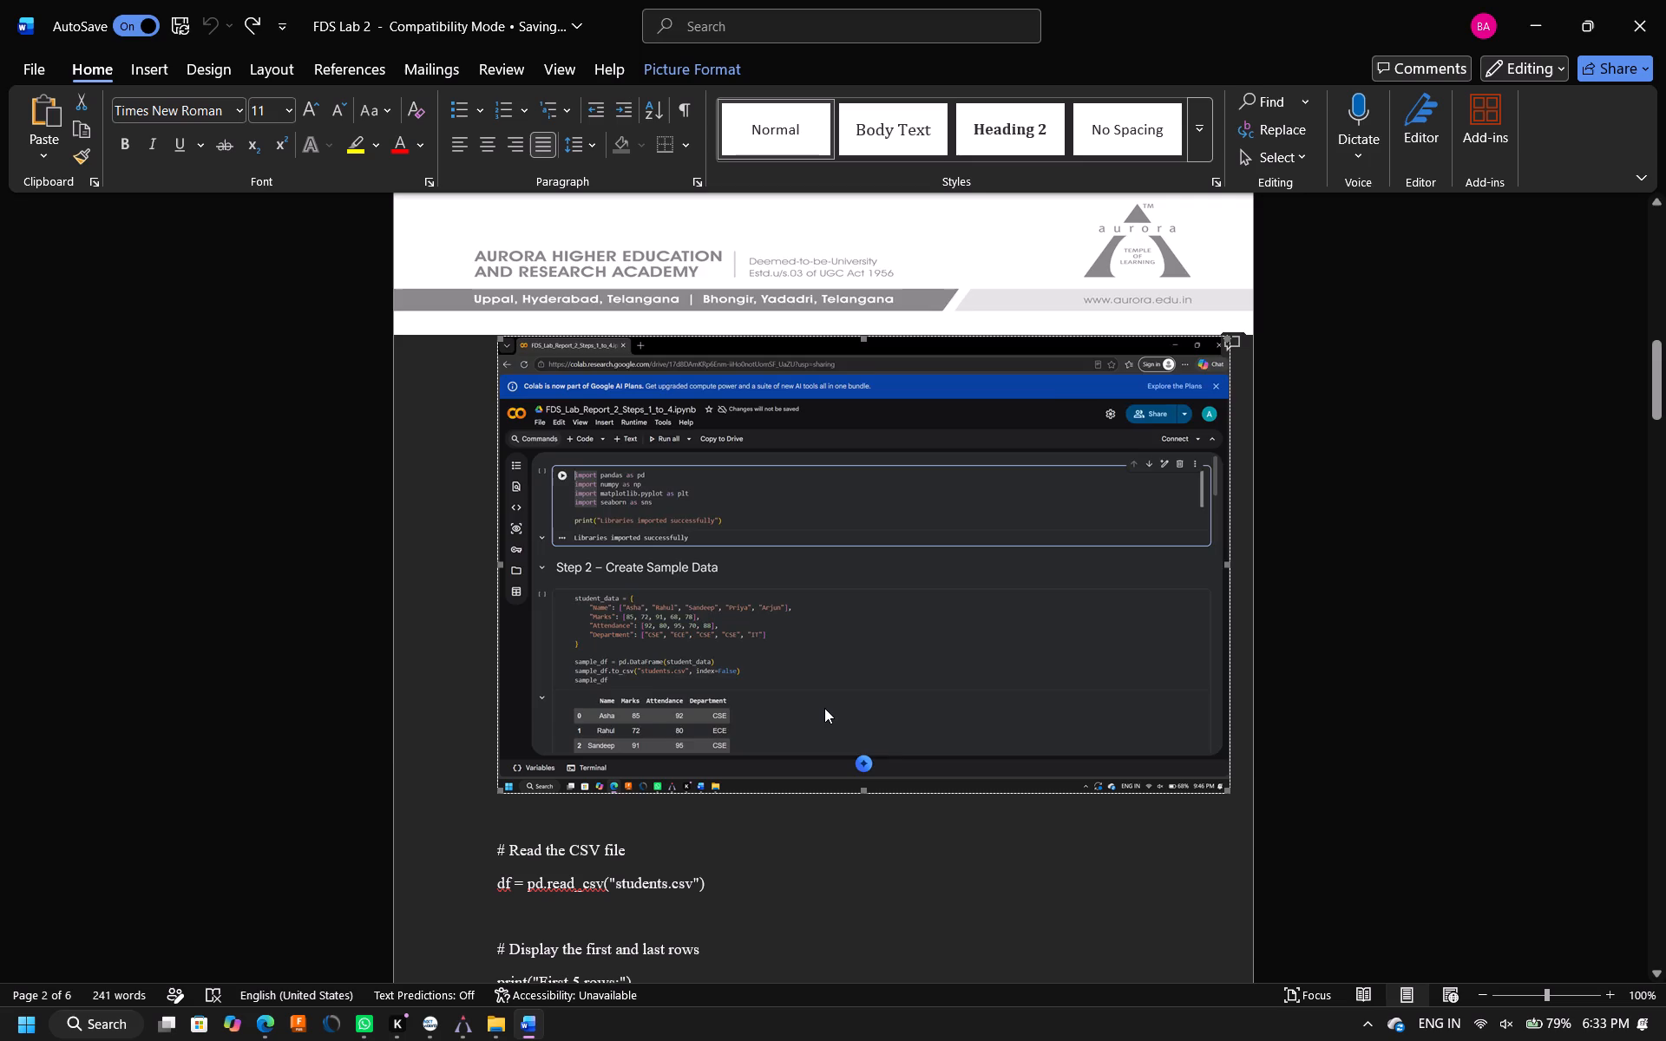
{"action": "key", "text": "alt+Tab"}
{"action": "key", "text": "alt+Tab"}
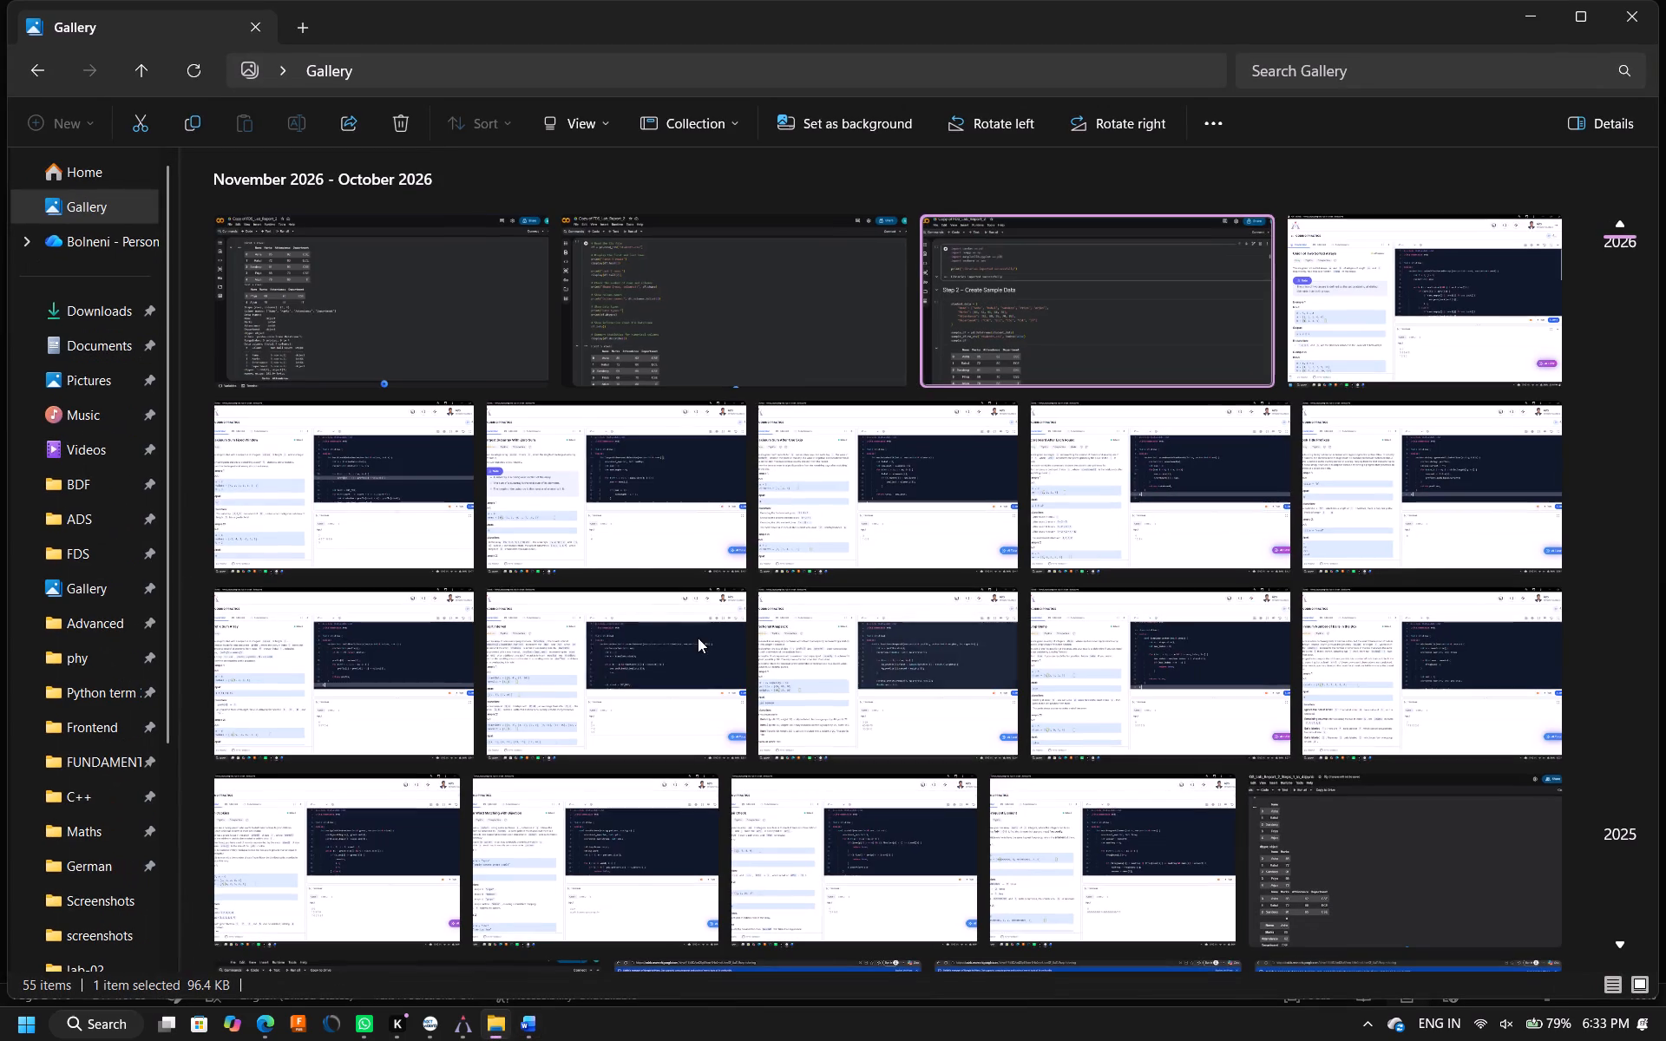
{"action": "double_click", "coordinate": [1004, 334]}
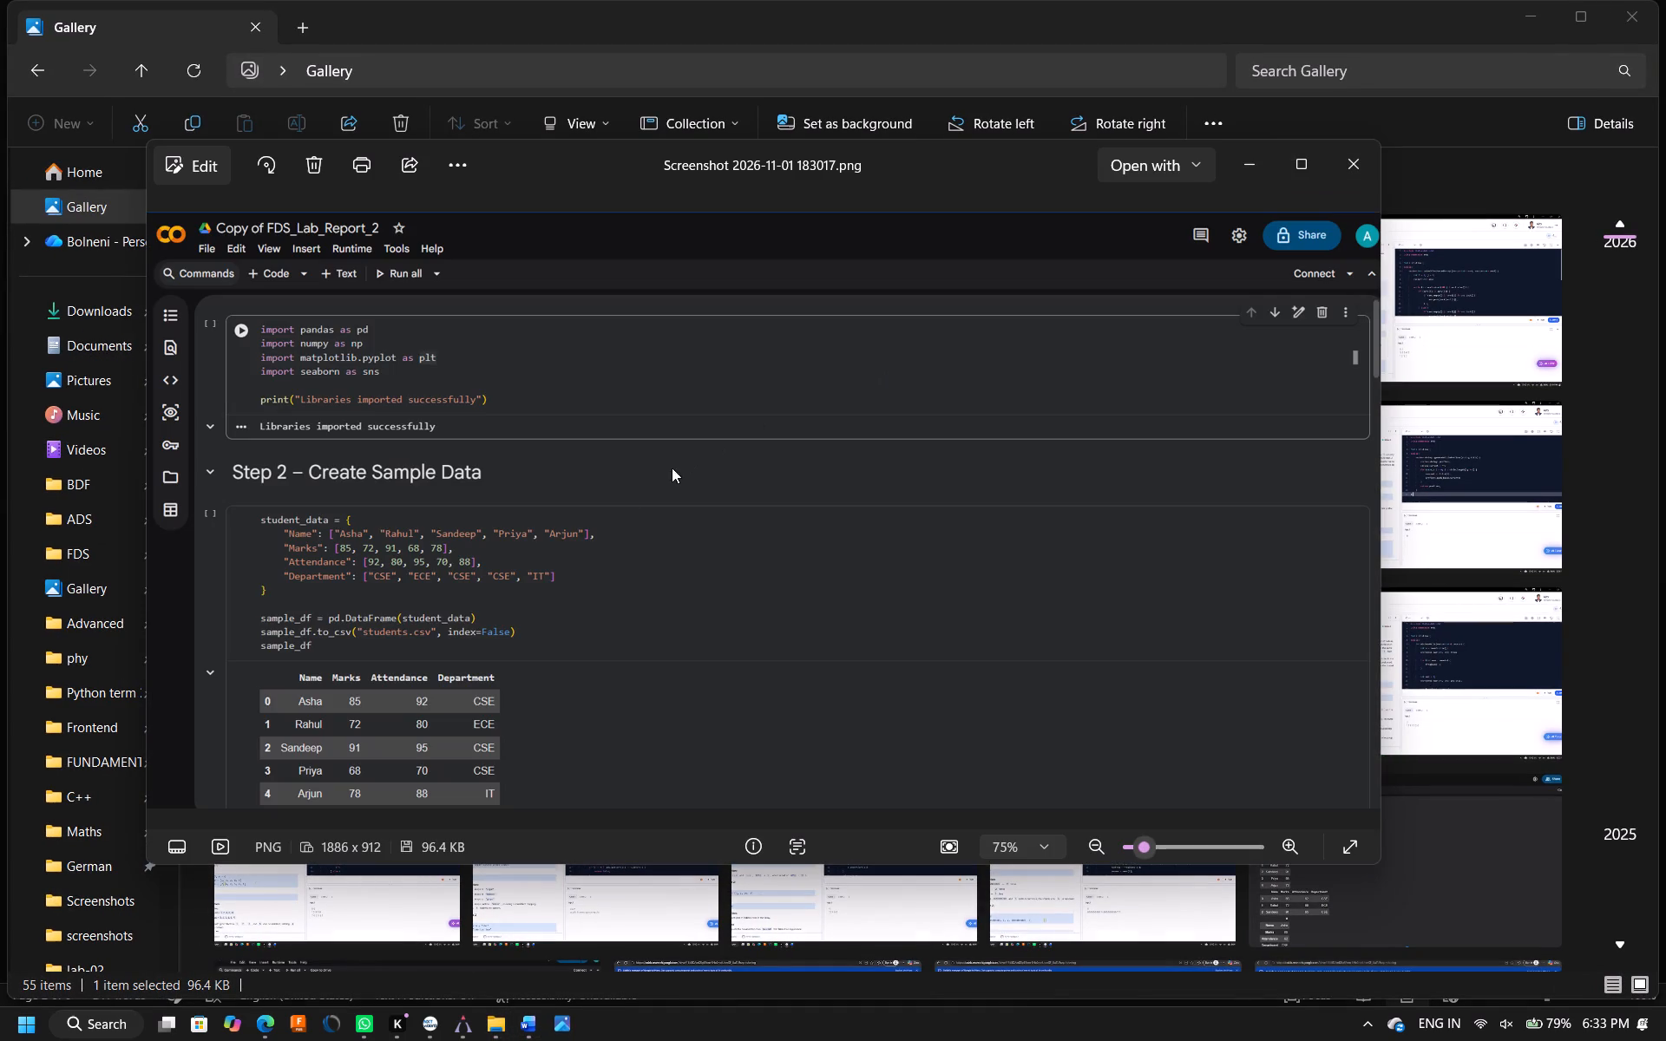
{"action": "key", "text": "ctrl+c"}
{"action": "key", "text": "ctrl+c"}
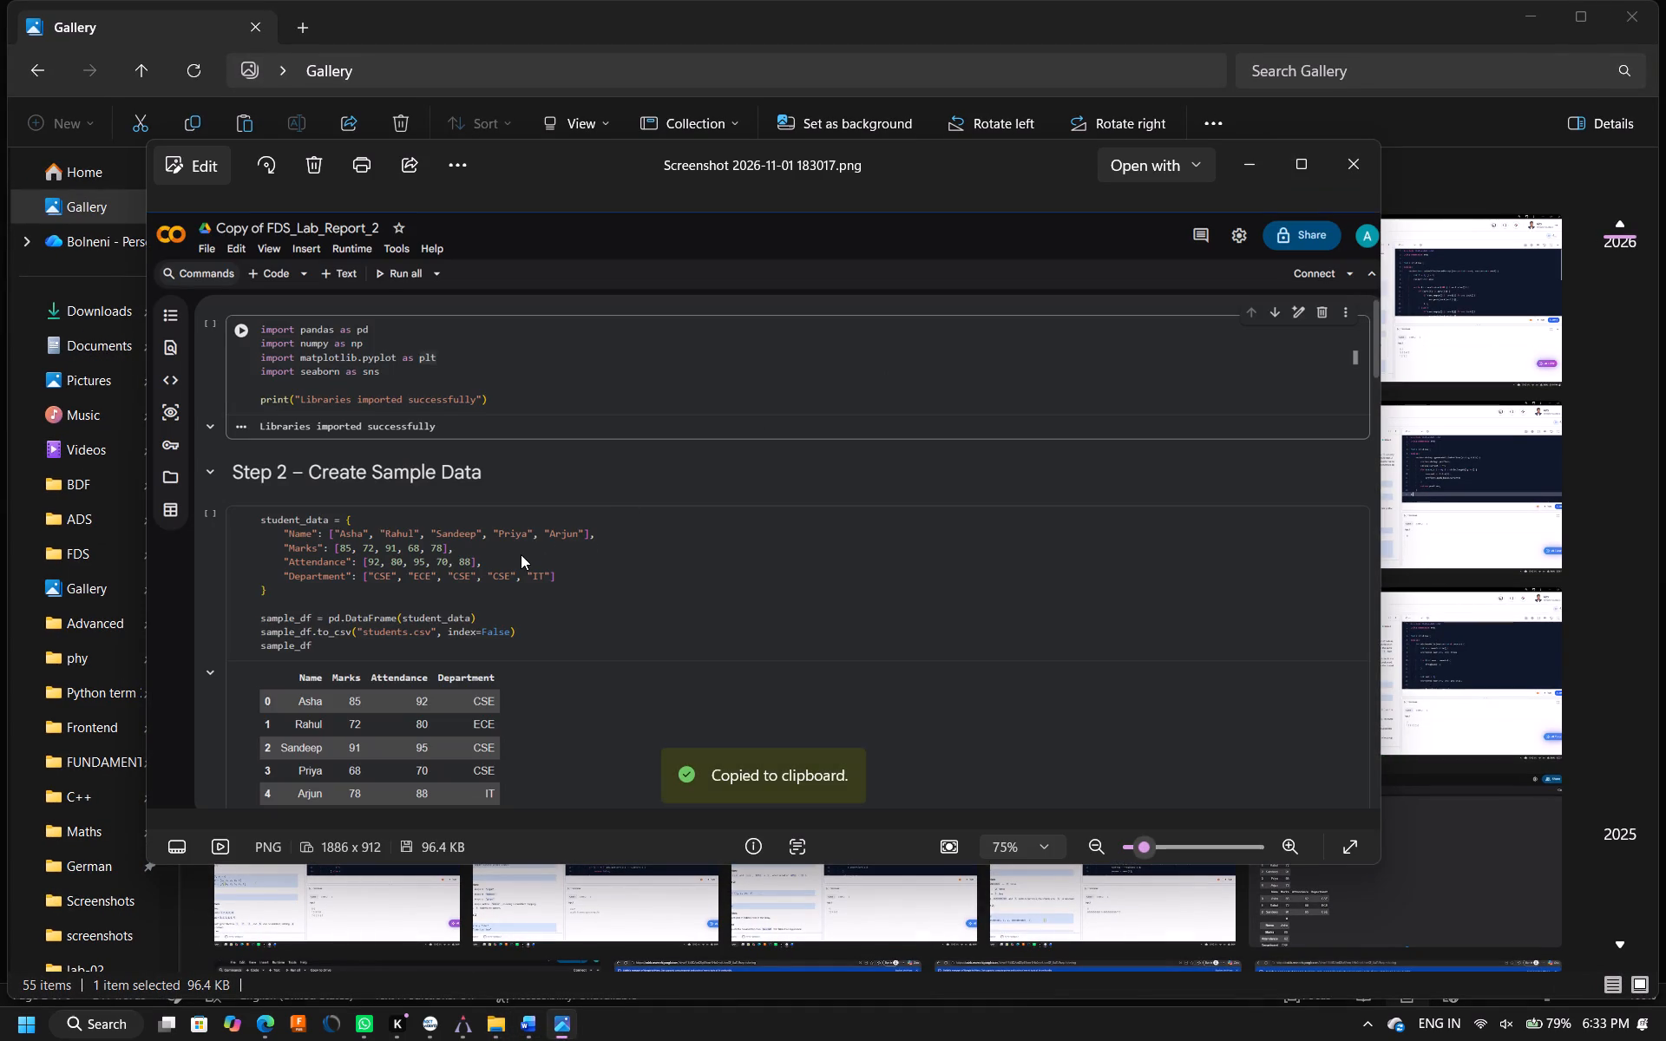
{"action": "left_click", "coordinate": [1341, 176], "text": "alt"}
Switch to the FDS Lab 2 Word report and replace the old Step 2 – Create Sample Data screenshot with the copied capture.
{"action": "key", "text": "alt+Tab"}
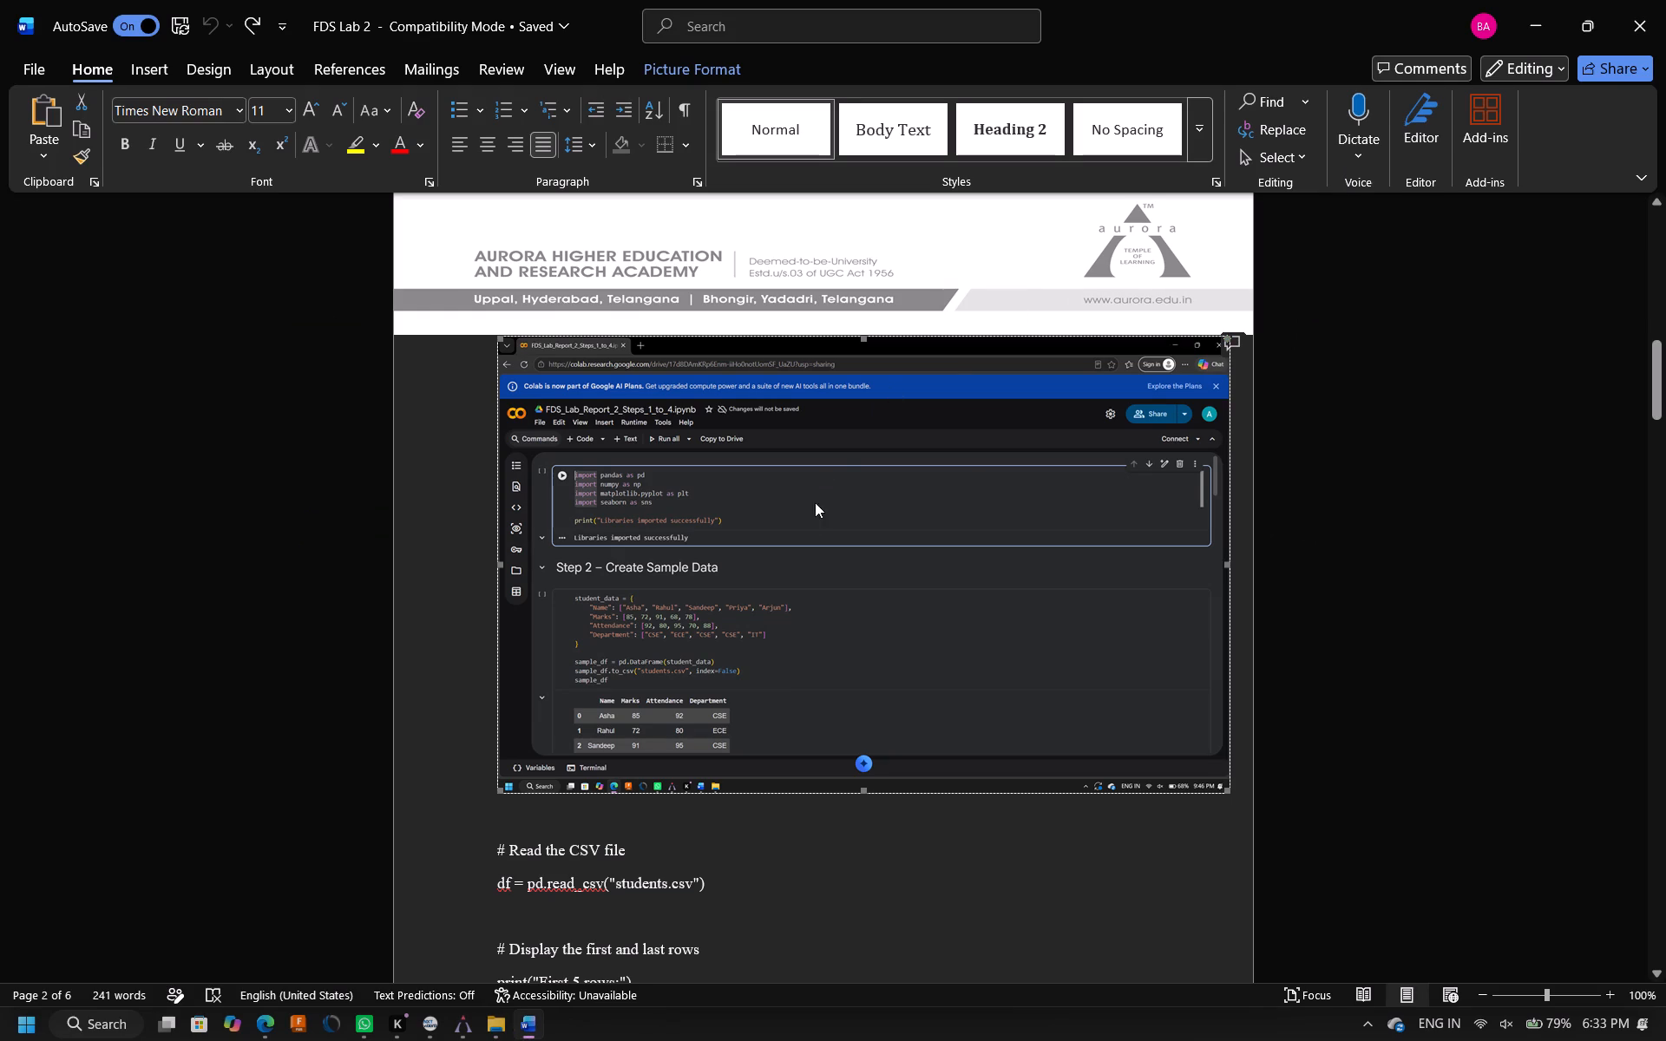
{"action": "scroll", "coordinate": [800, 561], "scroll_direction": "down", "scroll_amount": 1}
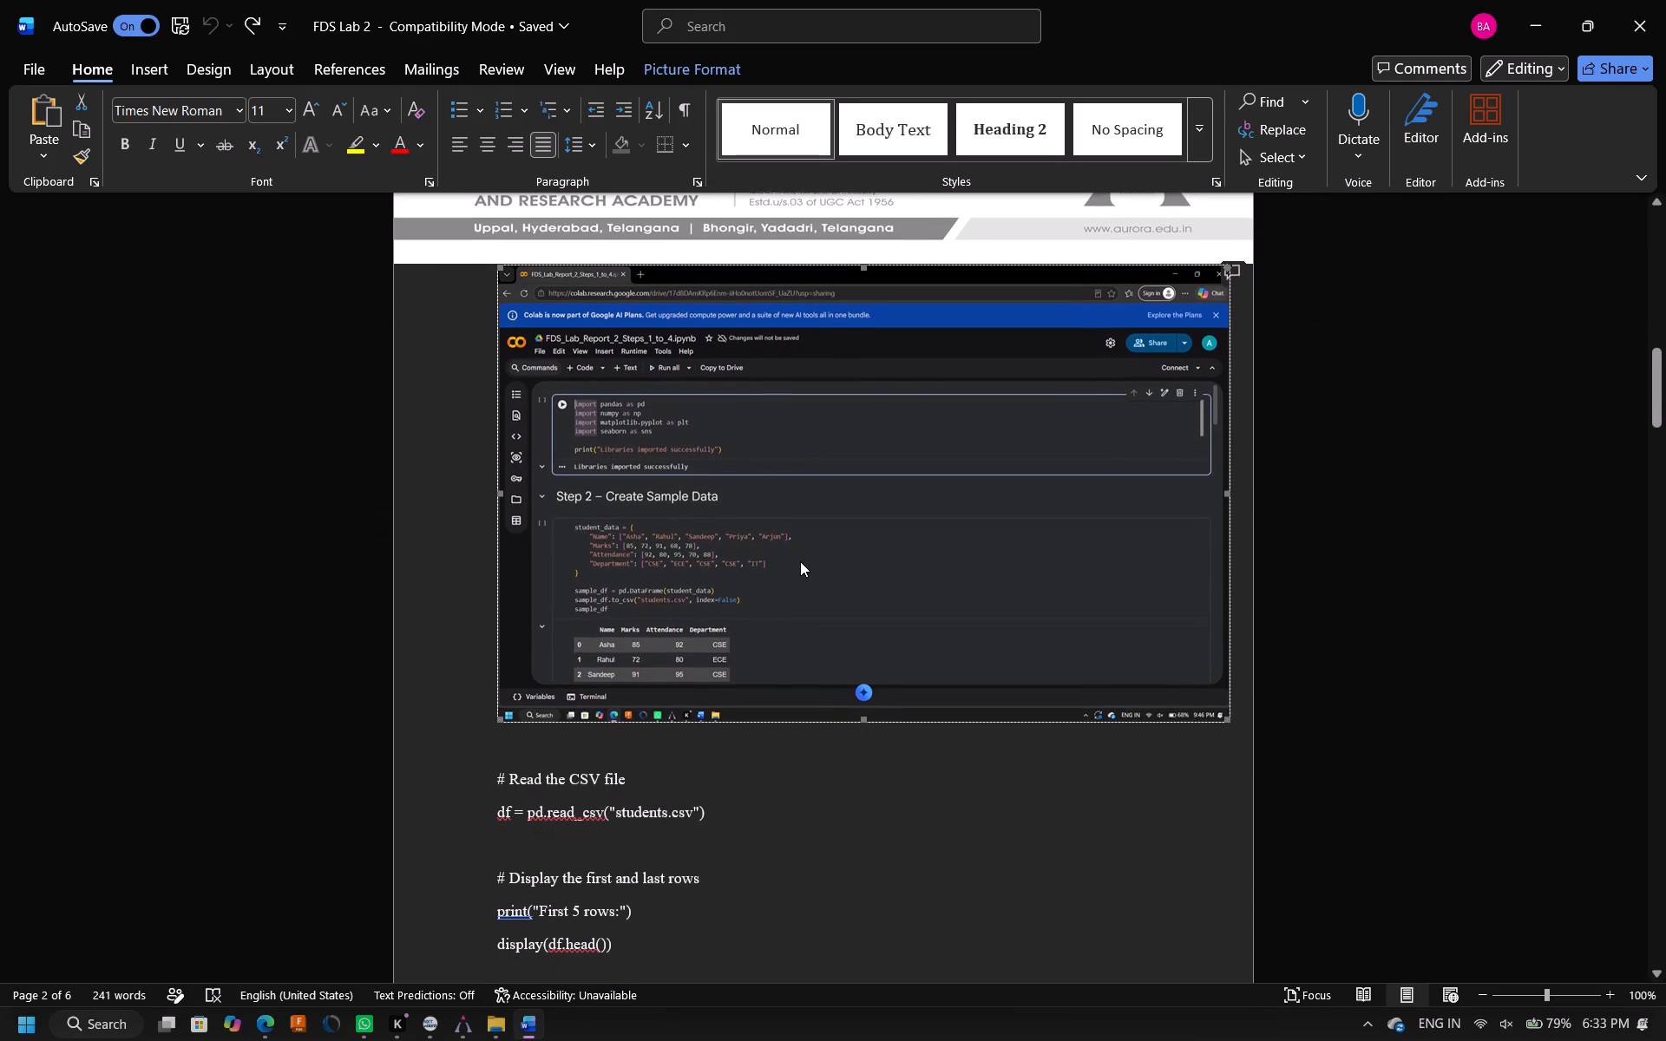
{"action": "scroll", "coordinate": [800, 561], "scroll_direction": "down", "scroll_amount": 2}
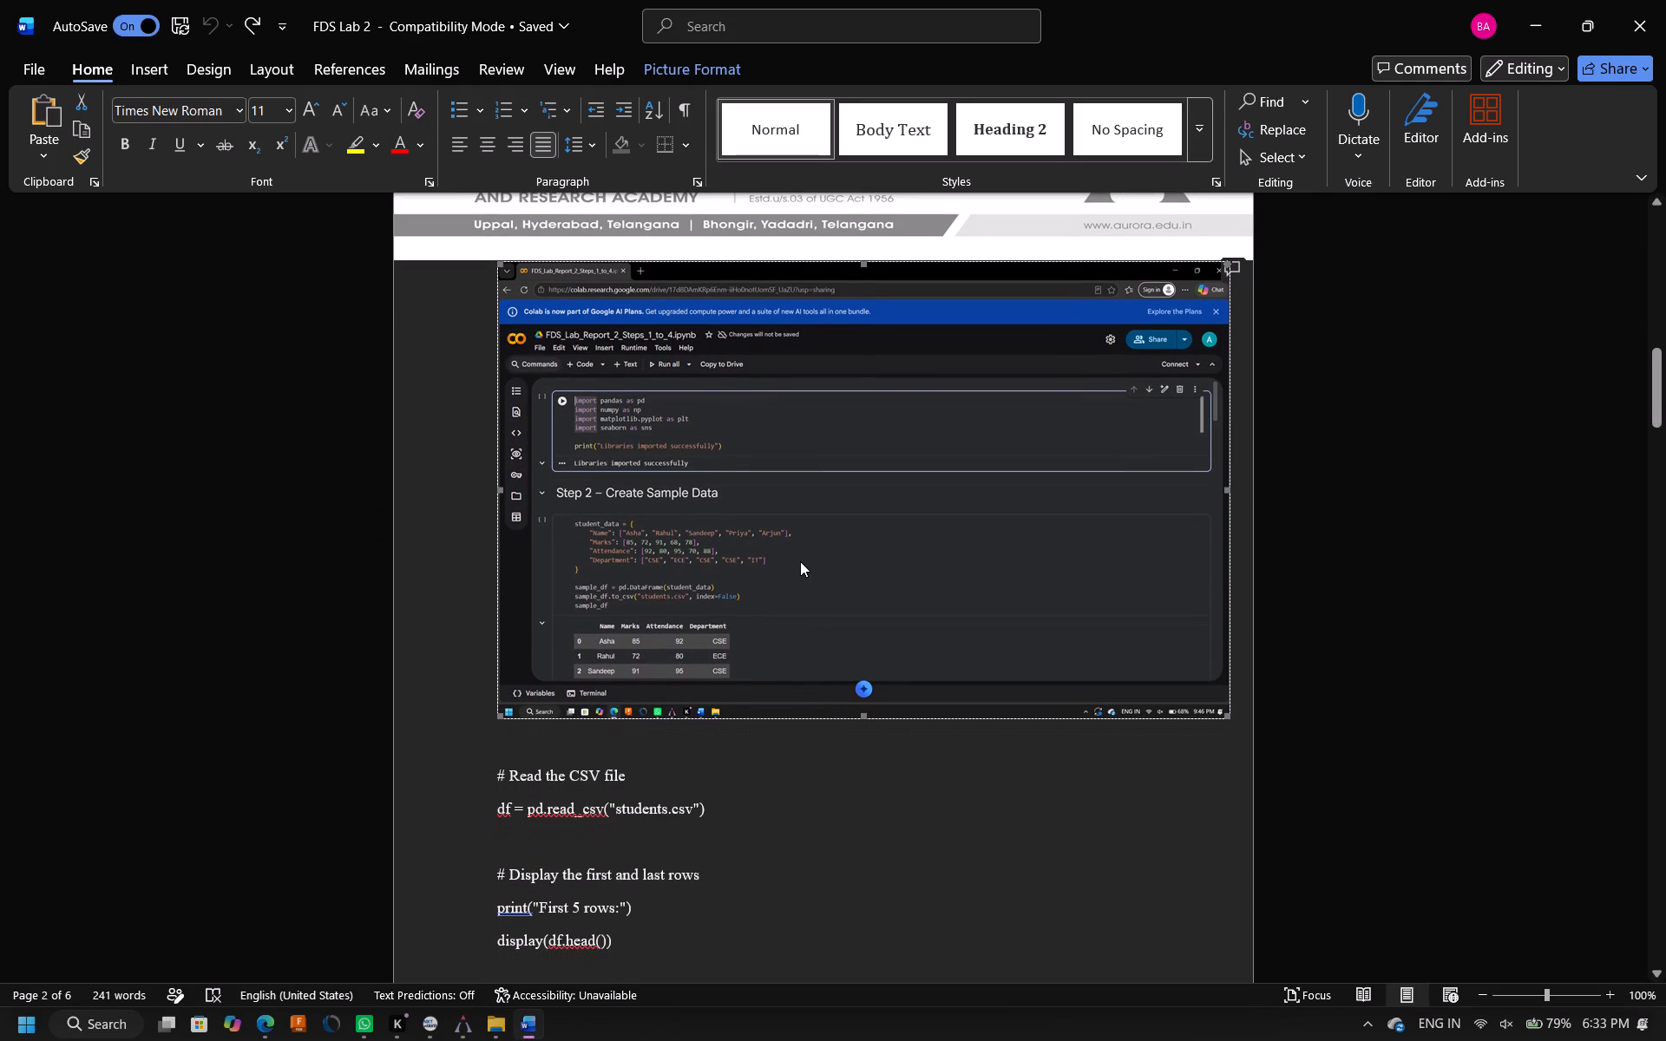
{"action": "key", "text": "BackSpace"}
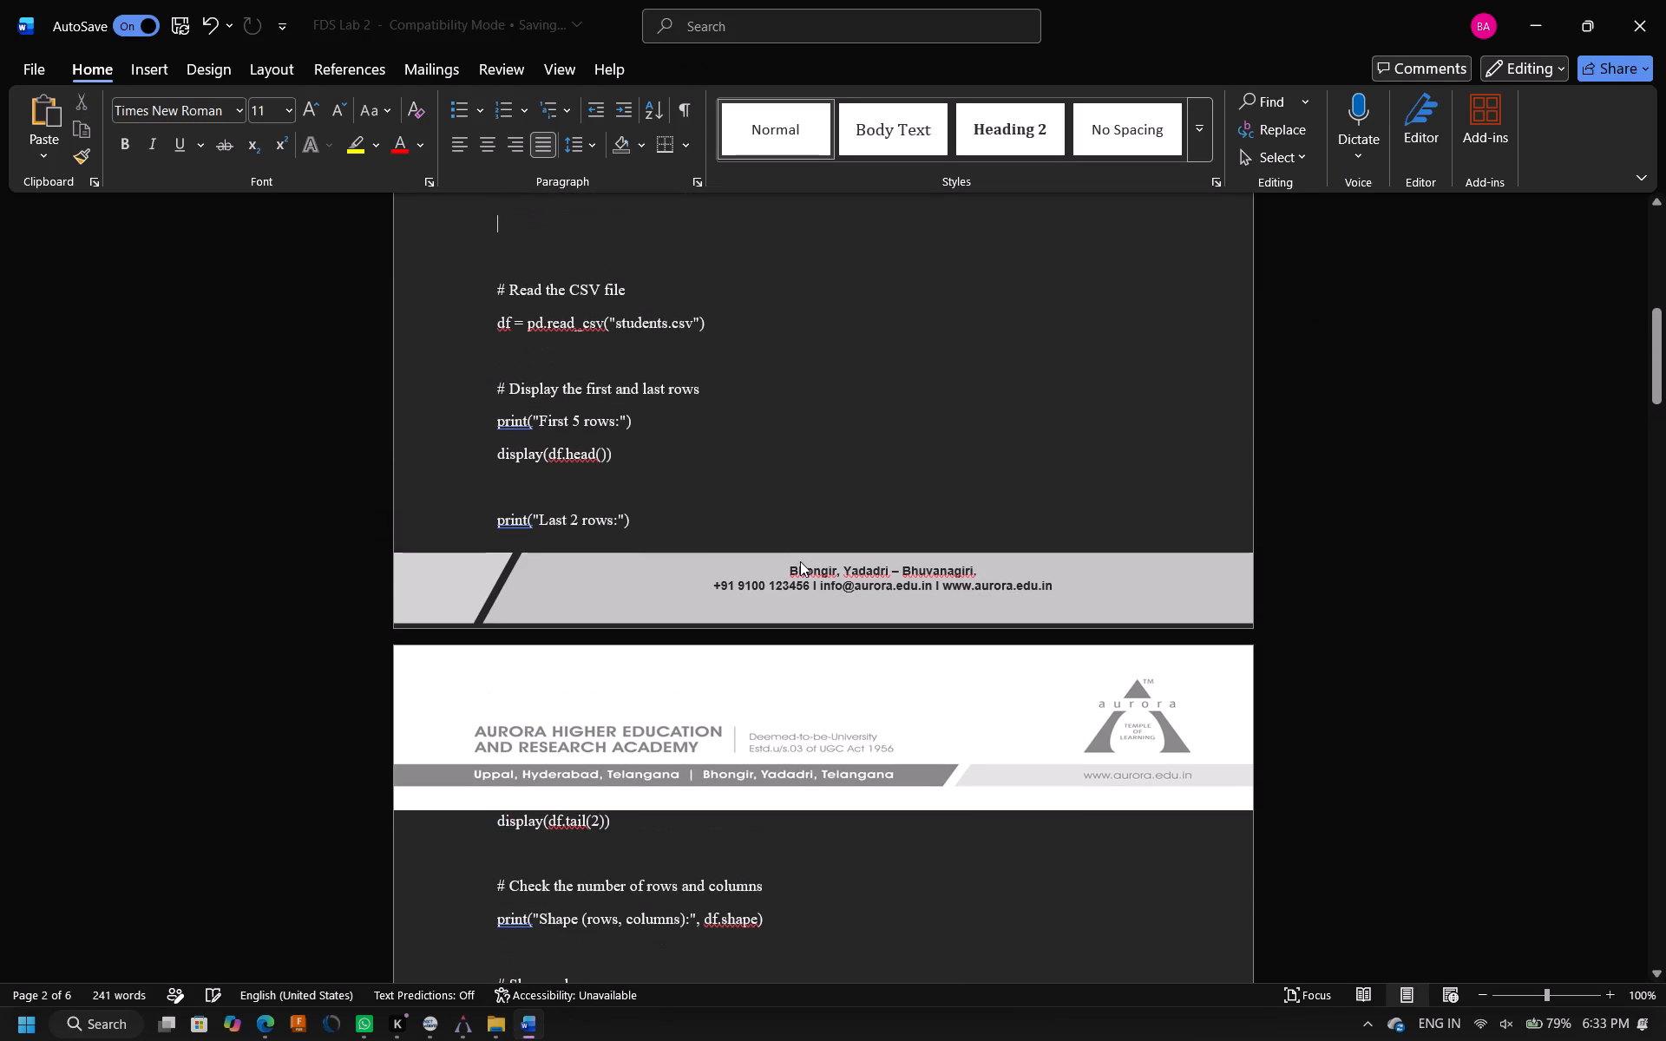
{"action": "key", "text": "ctrl+v"}
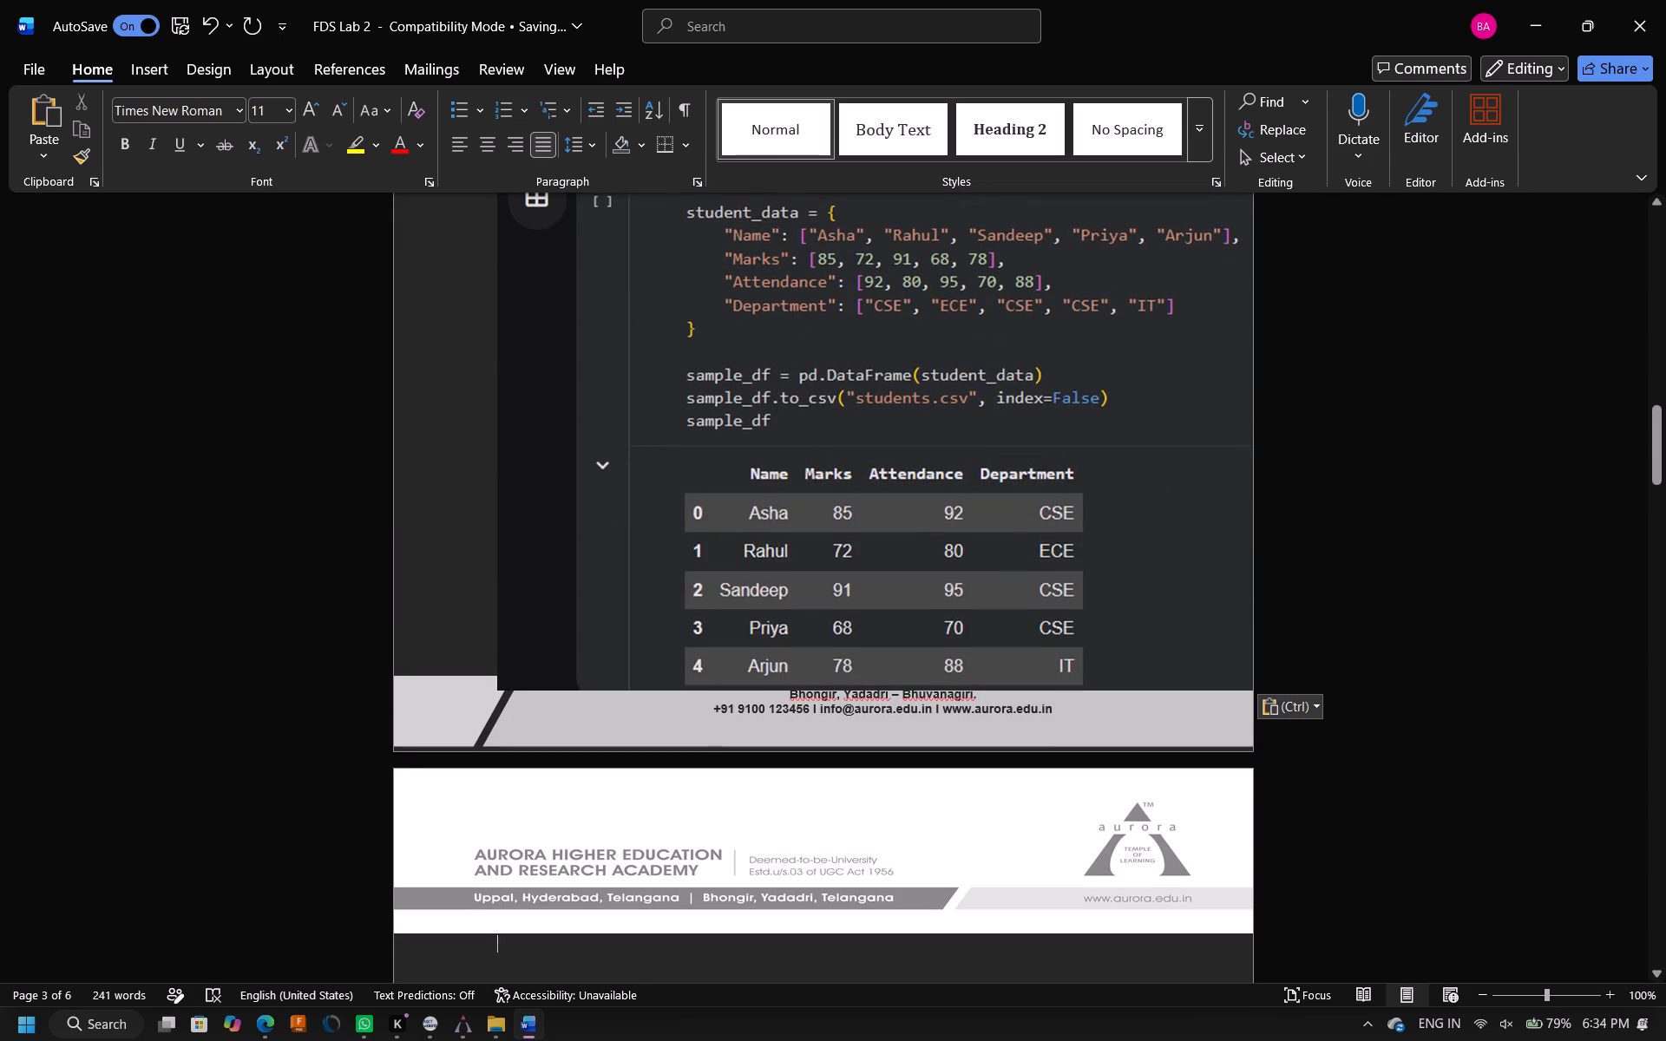
Scale down the pasted Step 2 – Create Sample Data capture until it fits the page width beneath the sample_df code.
{"action": "scroll", "coordinate": [800, 561], "scroll_direction": "up", "scroll_amount": 4}
{"action": "left_click", "coordinate": [554, 431]}
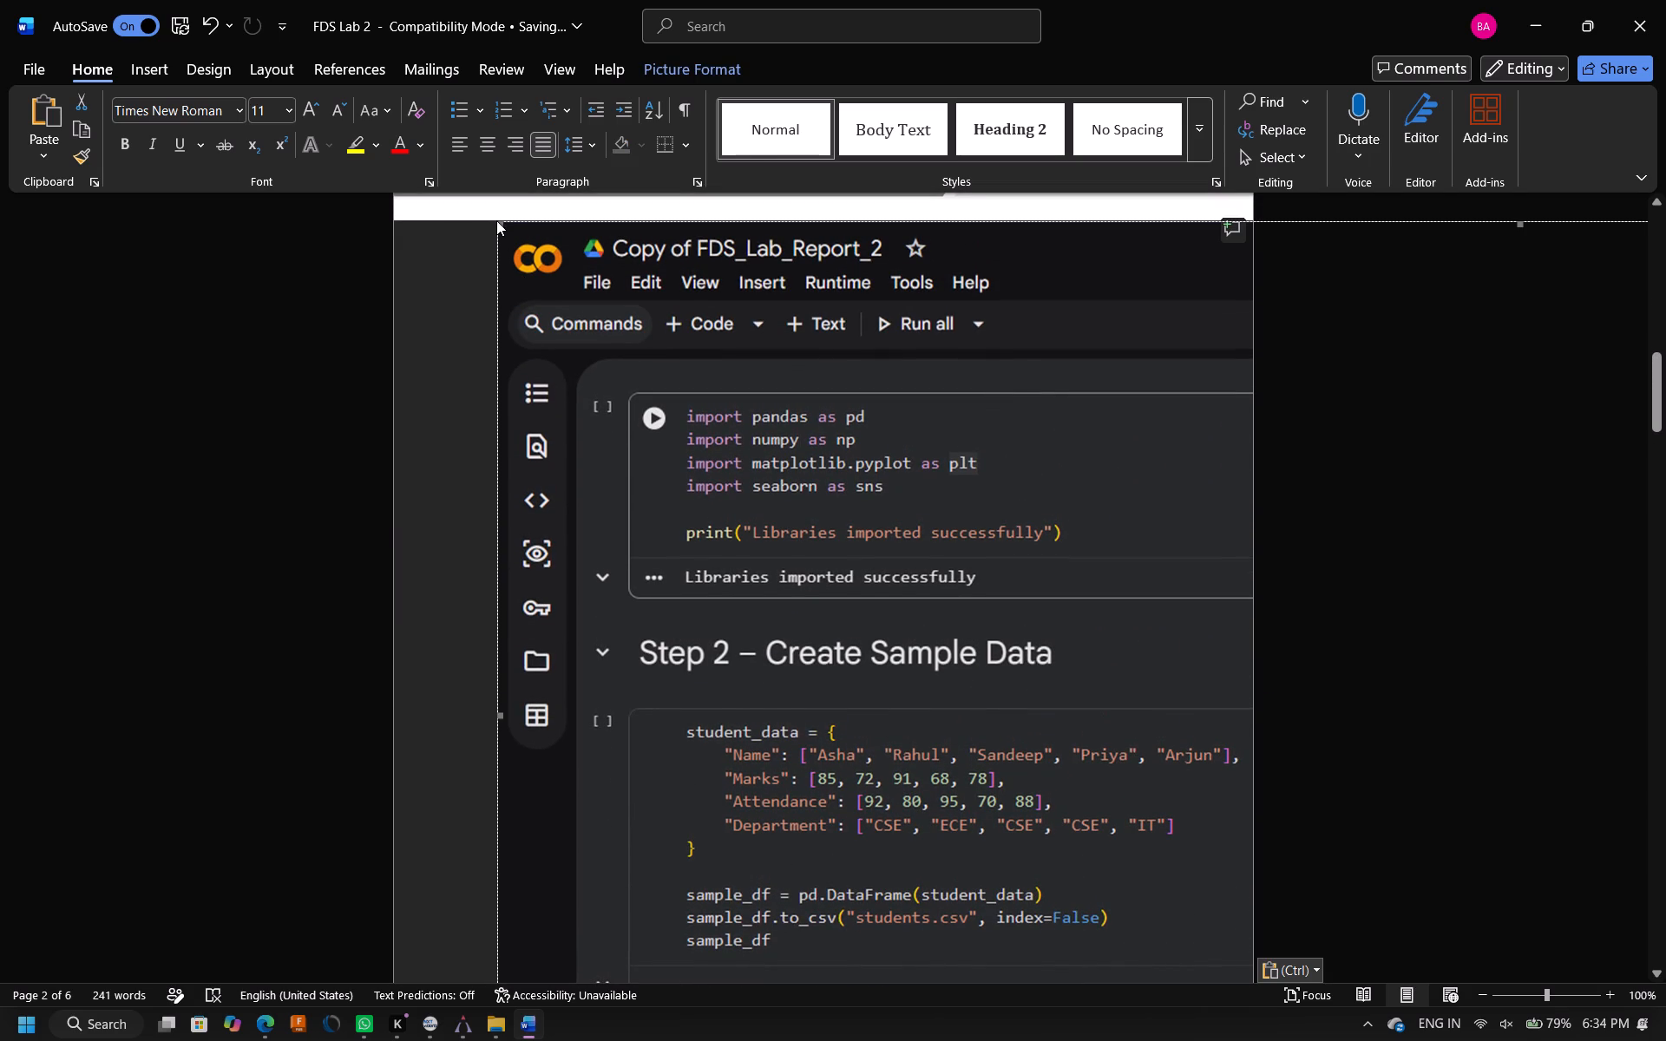
{"action": "left_click_drag", "start_coordinate": [497, 223], "coordinate": [944, 733]}
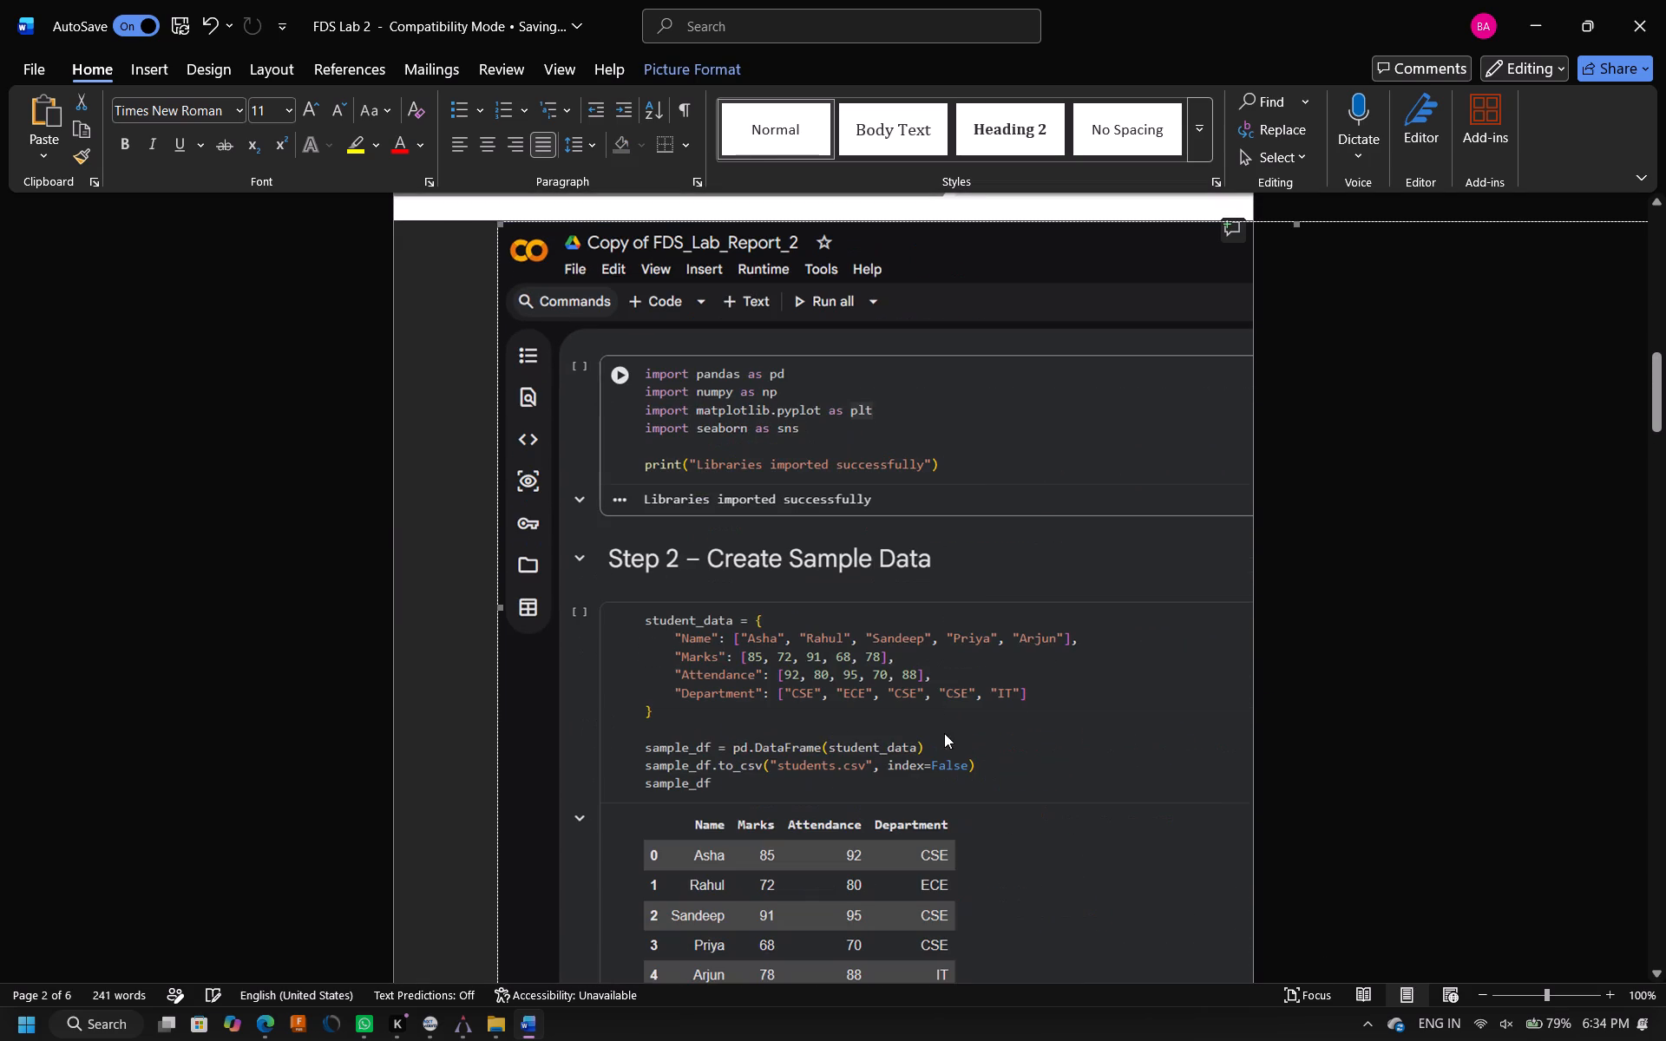
{"action": "left_click_drag", "start_coordinate": [499, 226], "coordinate": [684, 474]}
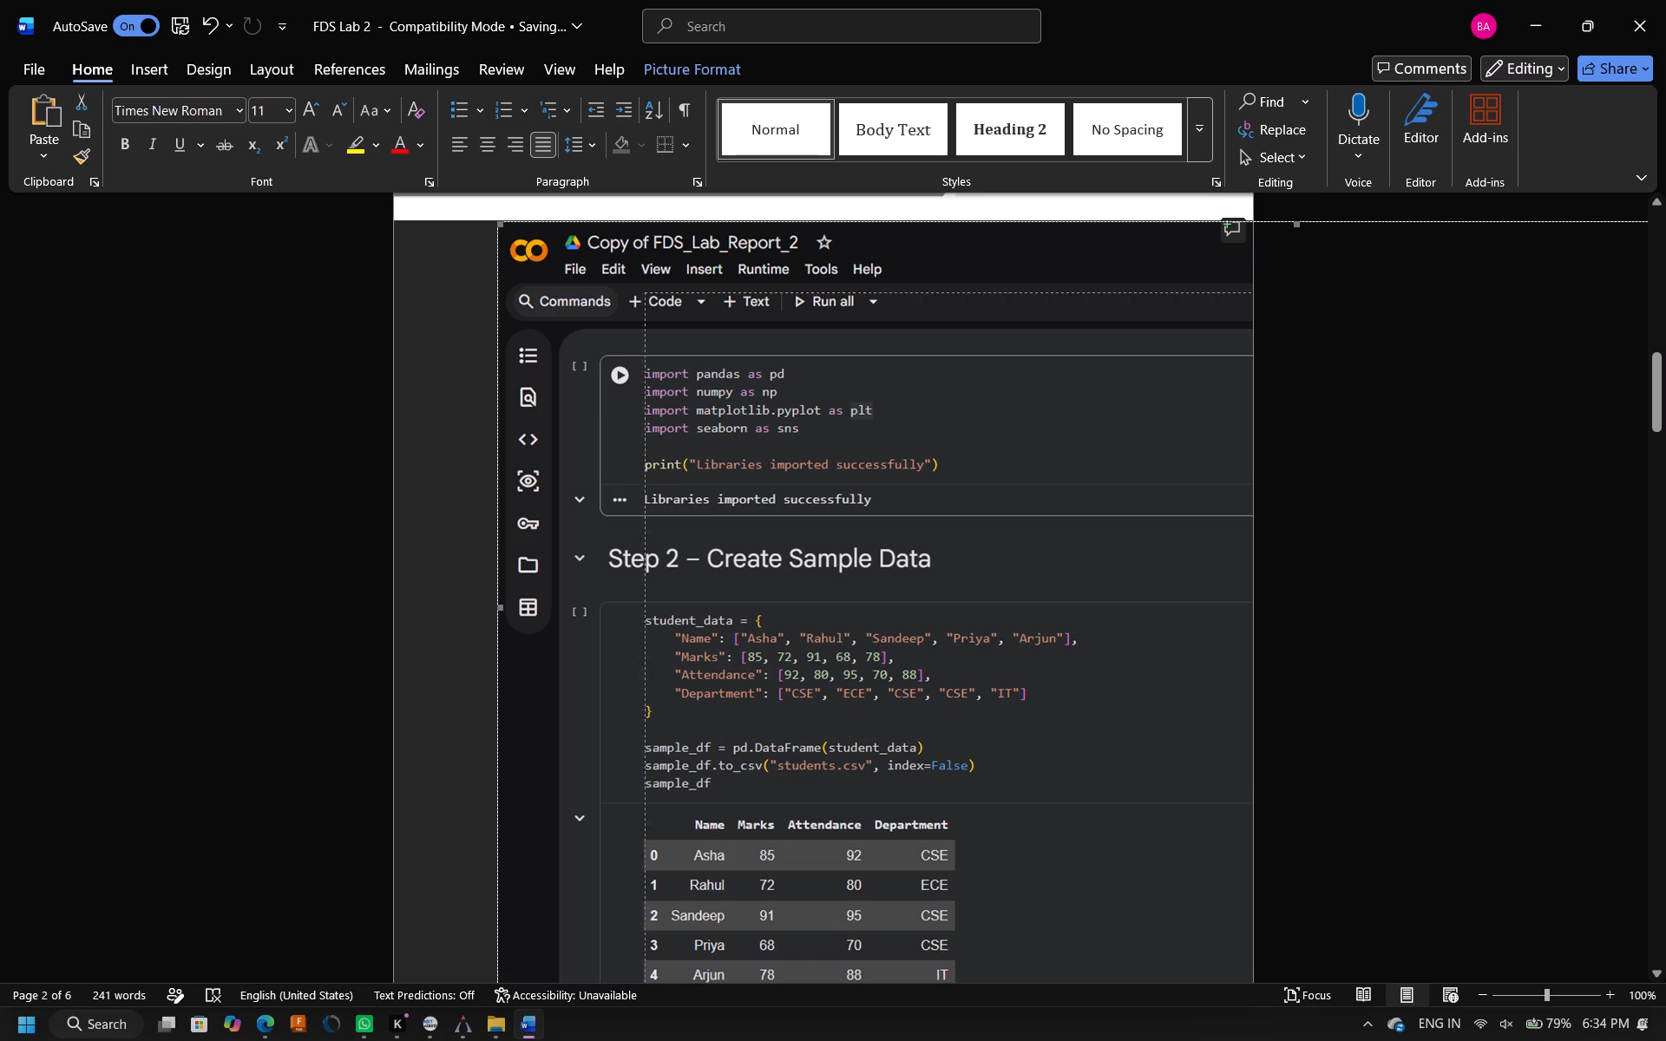
{"action": "left_click_drag", "start_coordinate": [684, 474], "coordinate": [1054, 851]}
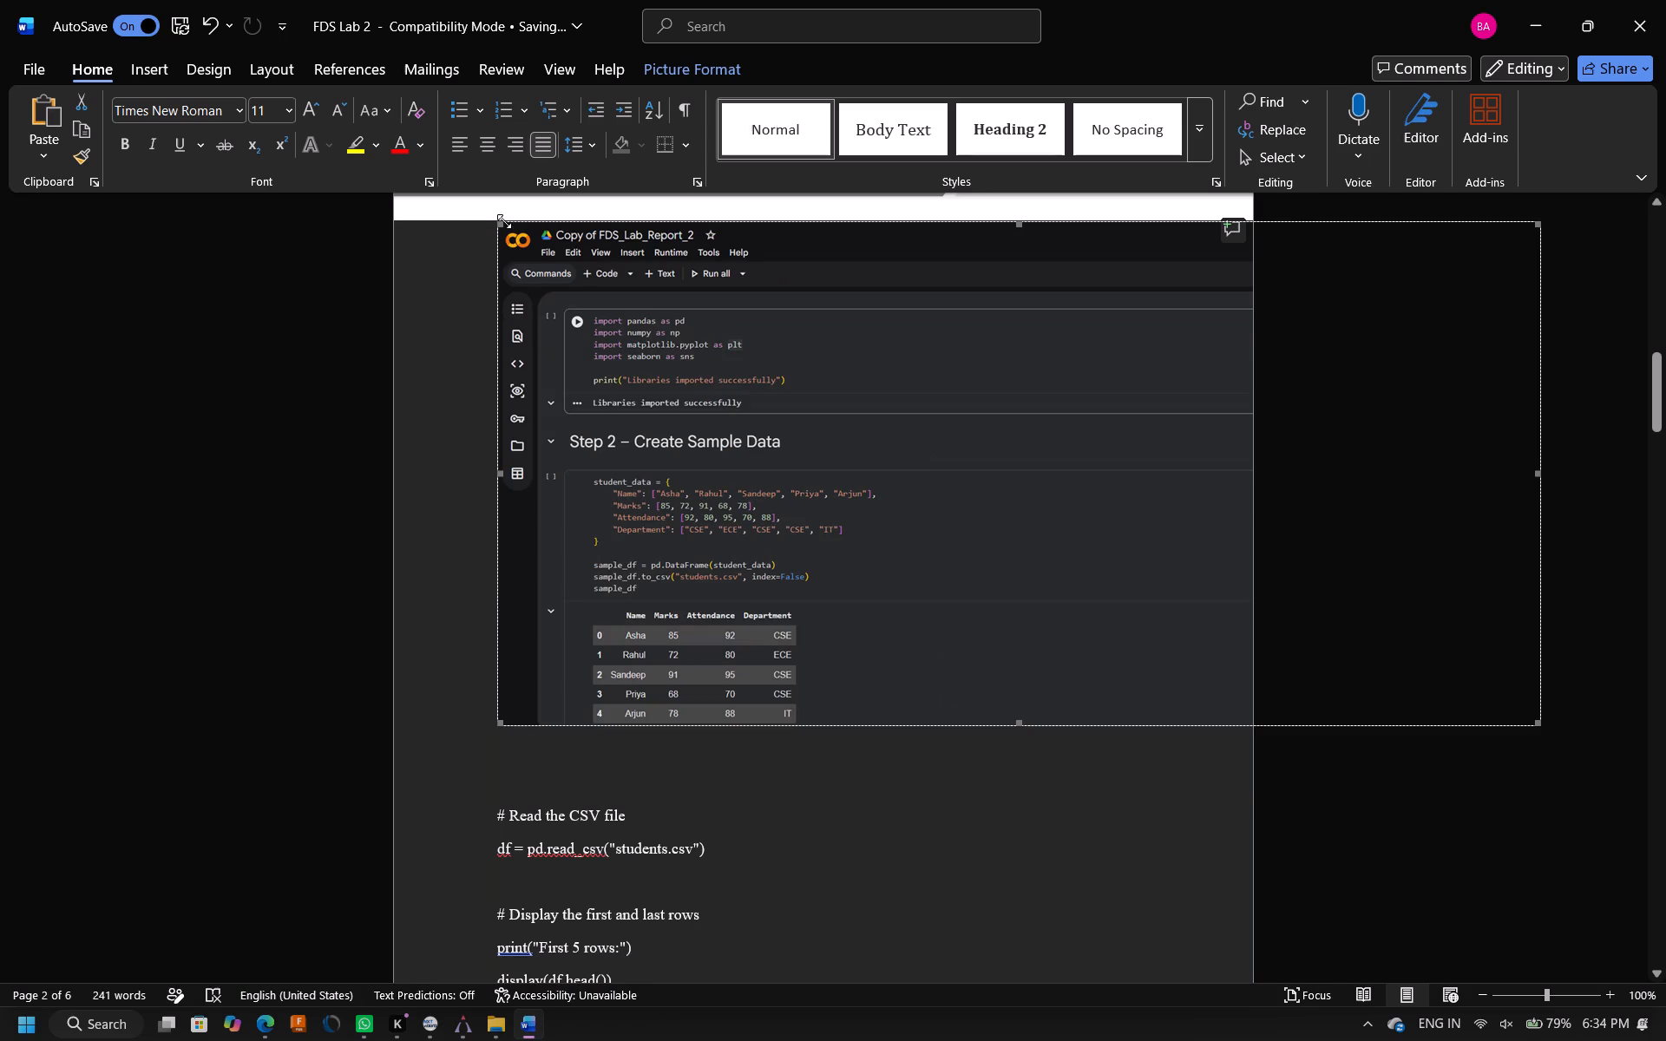
{"action": "left_click_drag", "start_coordinate": [499, 224], "coordinate": [846, 624]}
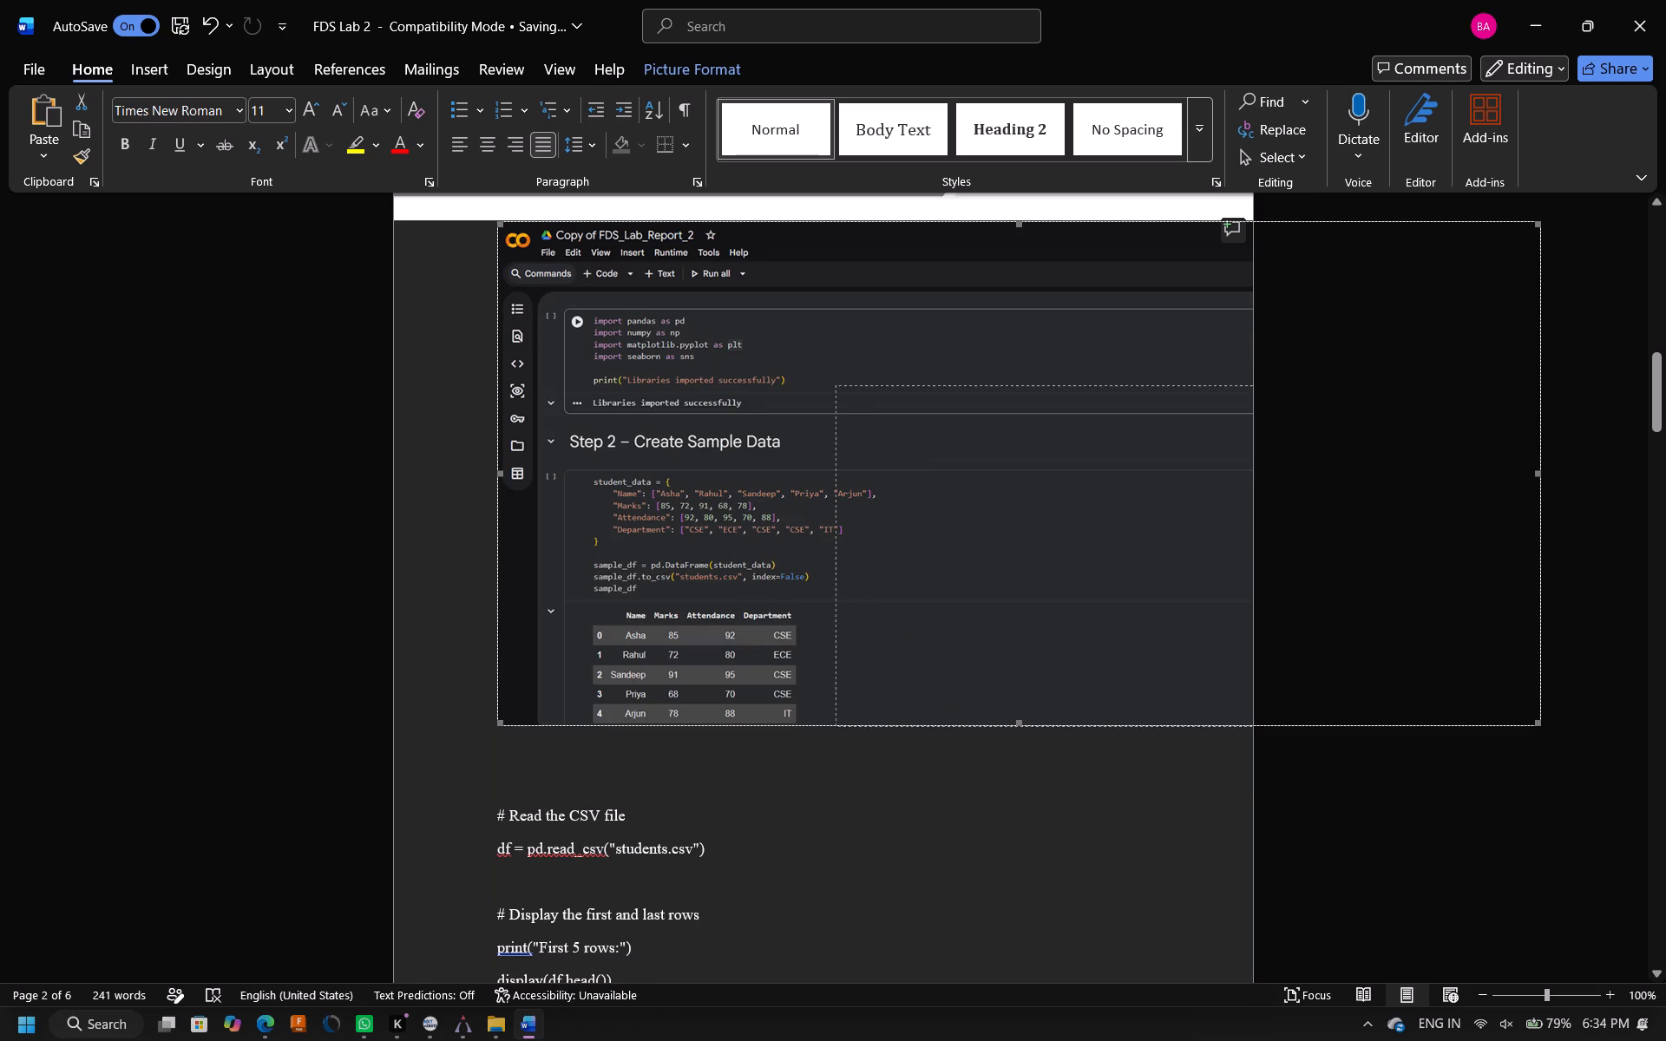
{"action": "left_click_drag", "start_coordinate": [846, 624], "coordinate": [849, 618]}
{"action": "scroll", "coordinate": [651, 497], "scroll_direction": "up", "scroll_amount": 2}
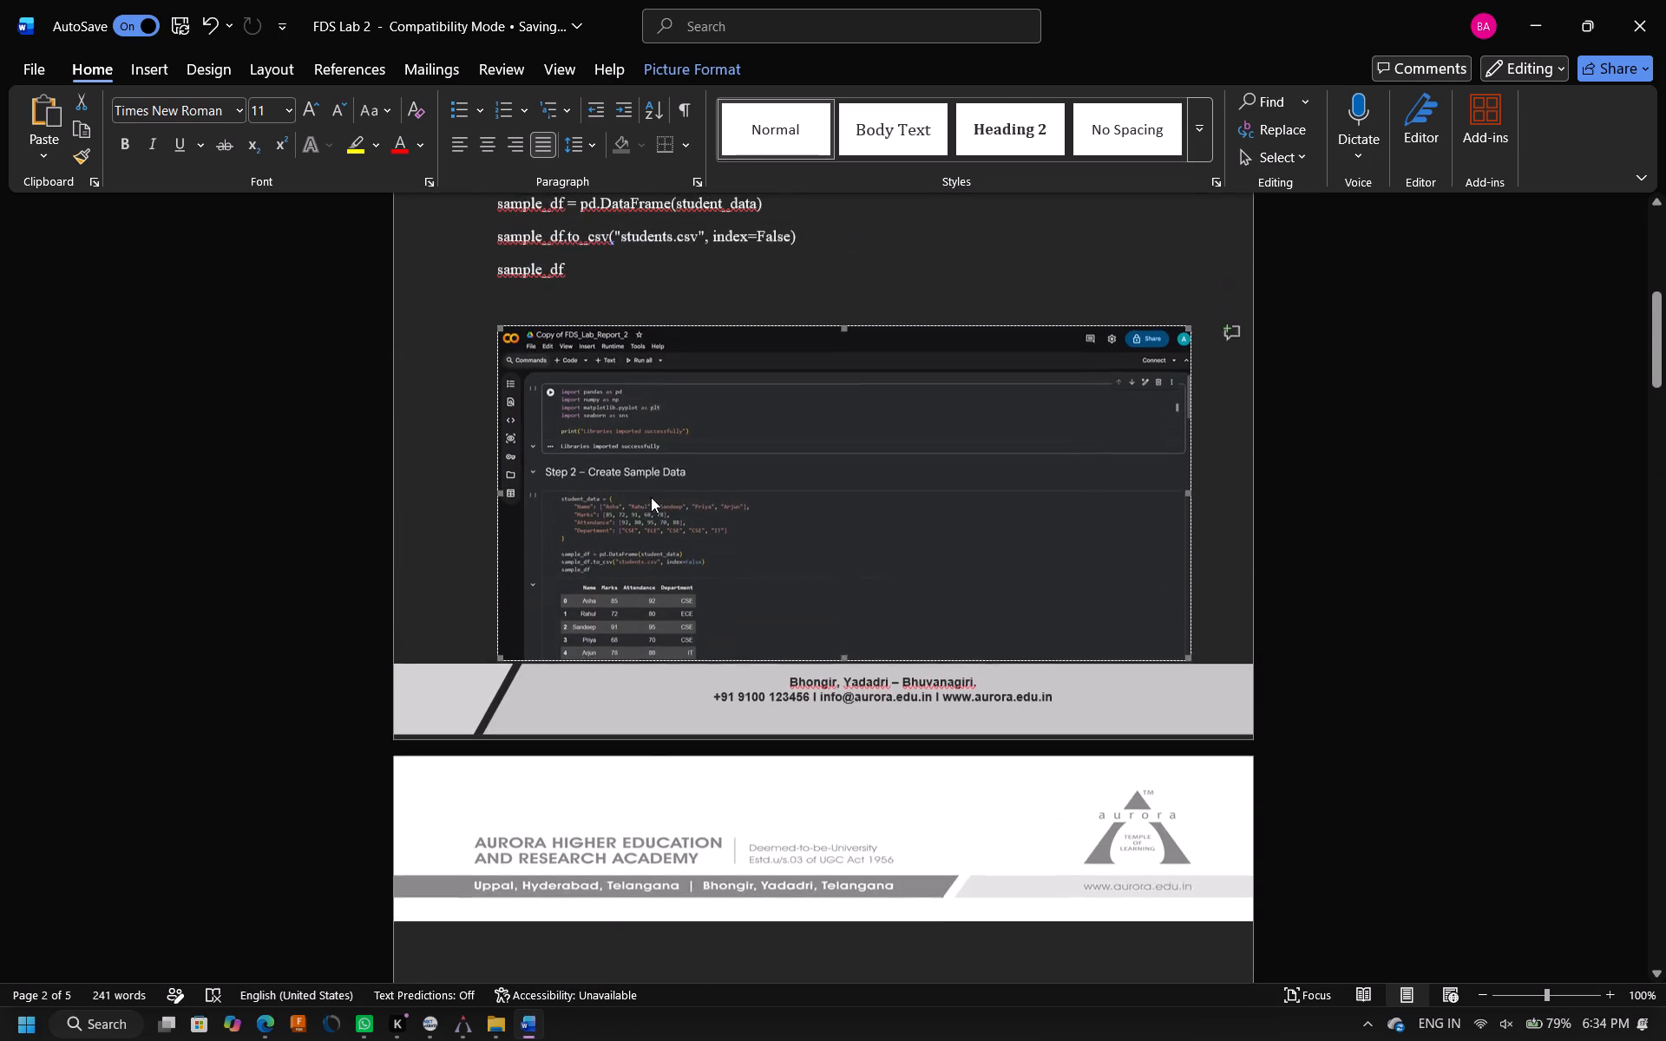
{"action": "scroll", "coordinate": [651, 497], "scroll_direction": "up", "scroll_amount": 1}
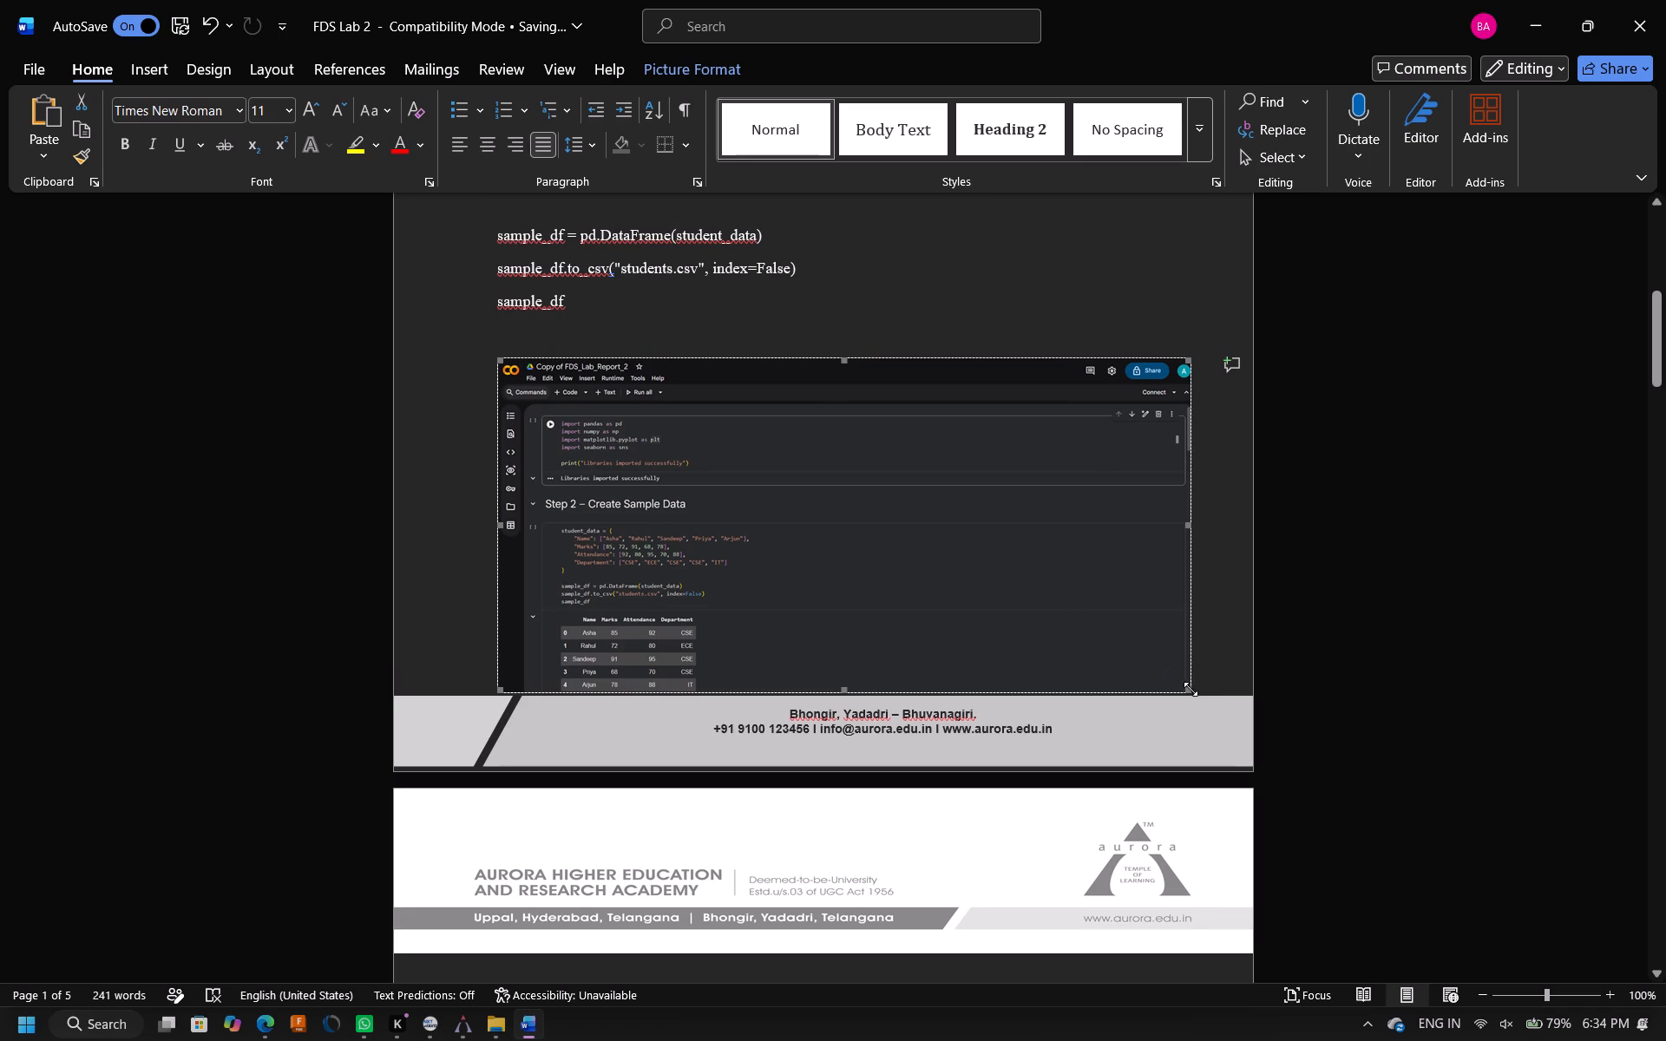
Fine-tune the Step 2 – Create Sample Data capture's size, enlarging it and reducing it again to fit under the sample_df code.
{"action": "left_click_drag", "start_coordinate": [1190, 689], "coordinate": [1239, 765]}
{"action": "scroll", "coordinate": [864, 595], "scroll_direction": "down", "scroll_amount": 2}
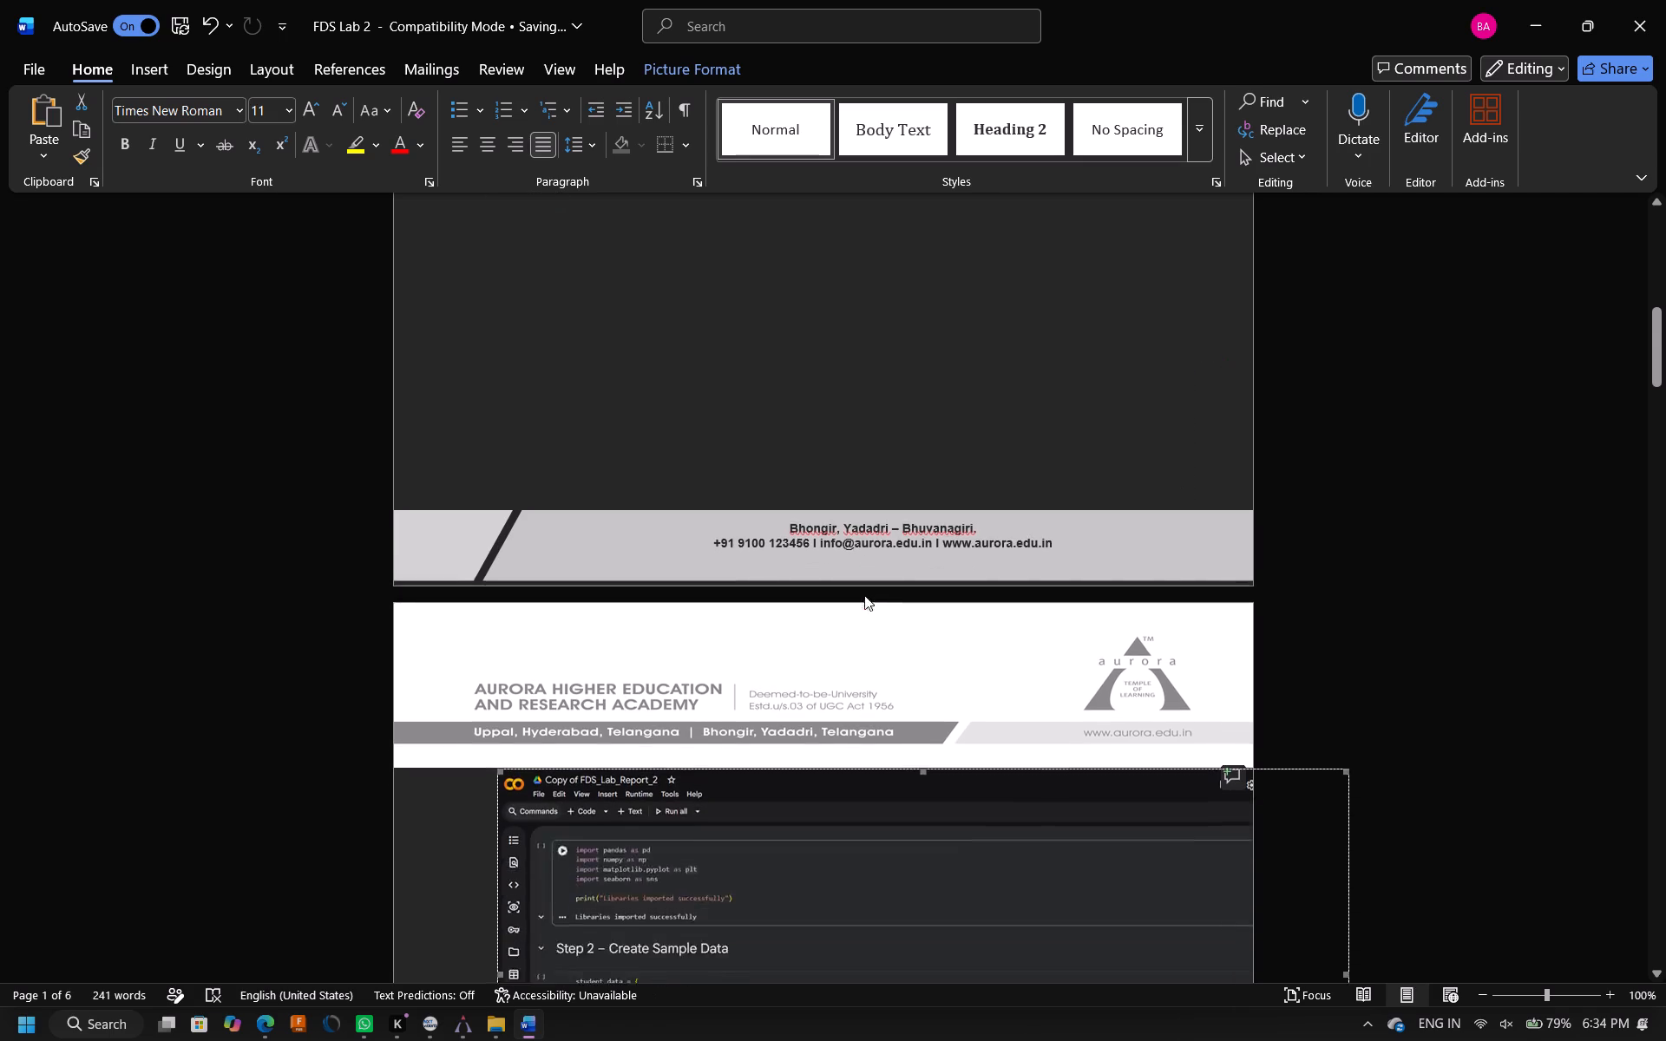
{"action": "scroll", "coordinate": [864, 595], "scroll_direction": "down", "scroll_amount": 3}
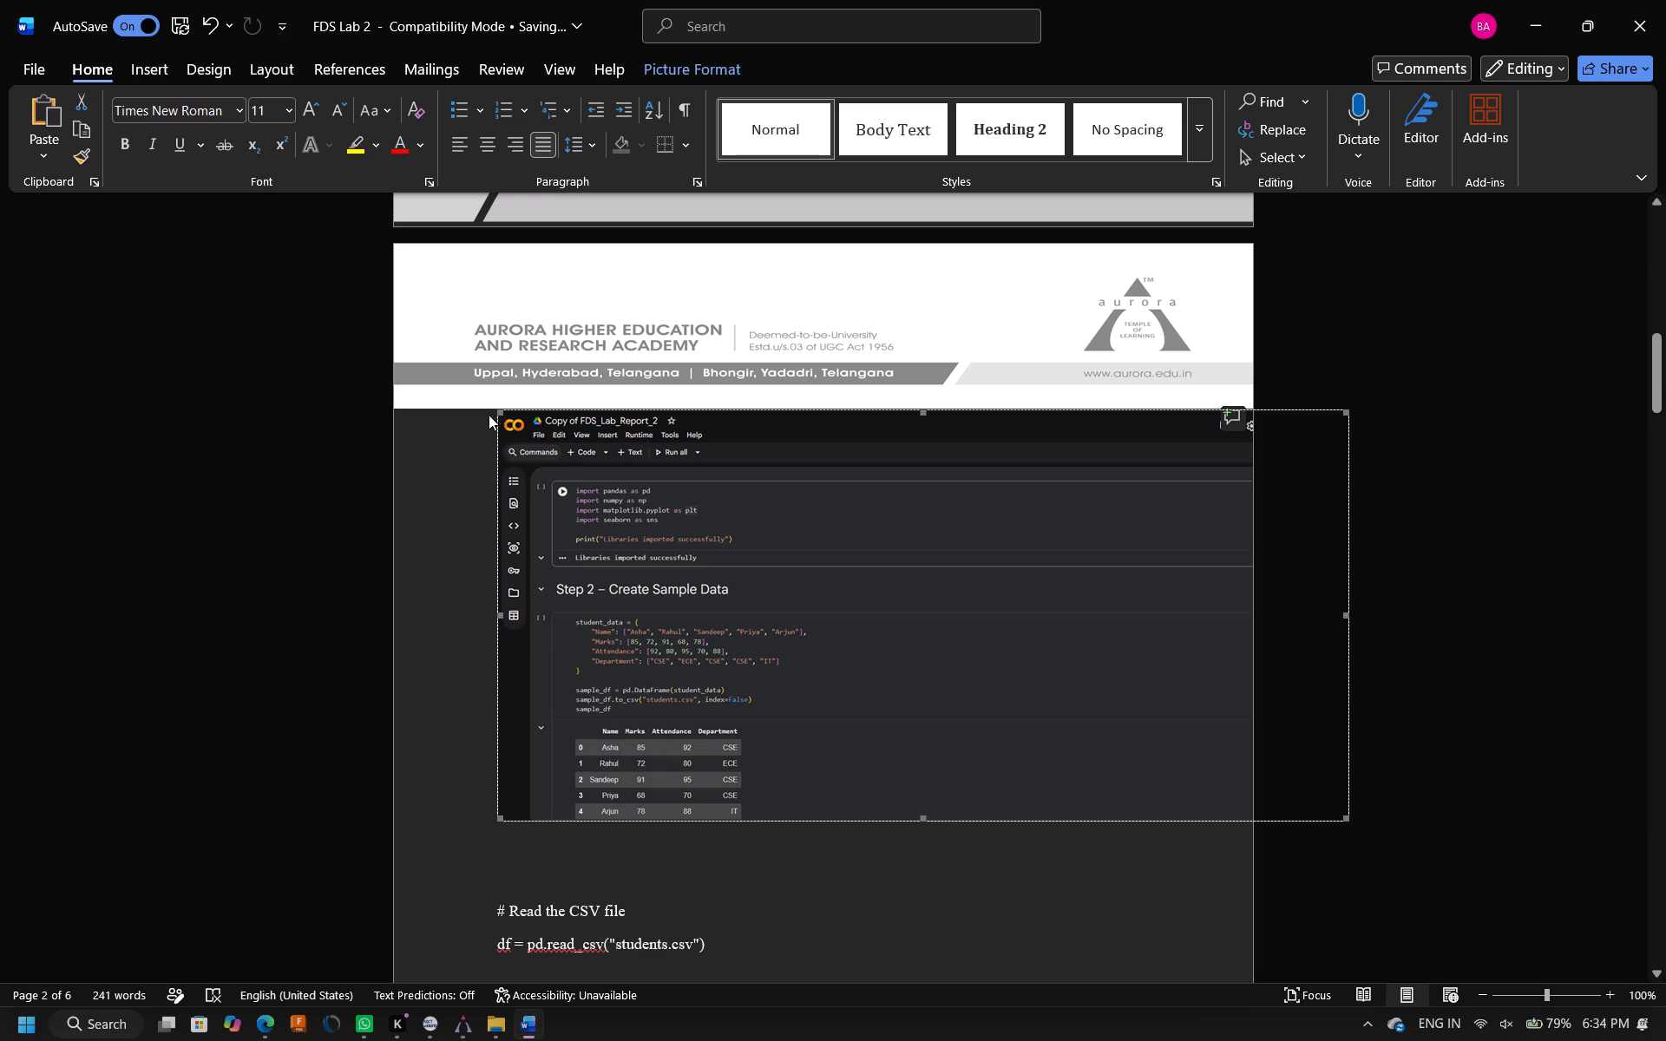
{"action": "left_click_drag", "start_coordinate": [497, 411], "coordinate": [545, 468]}
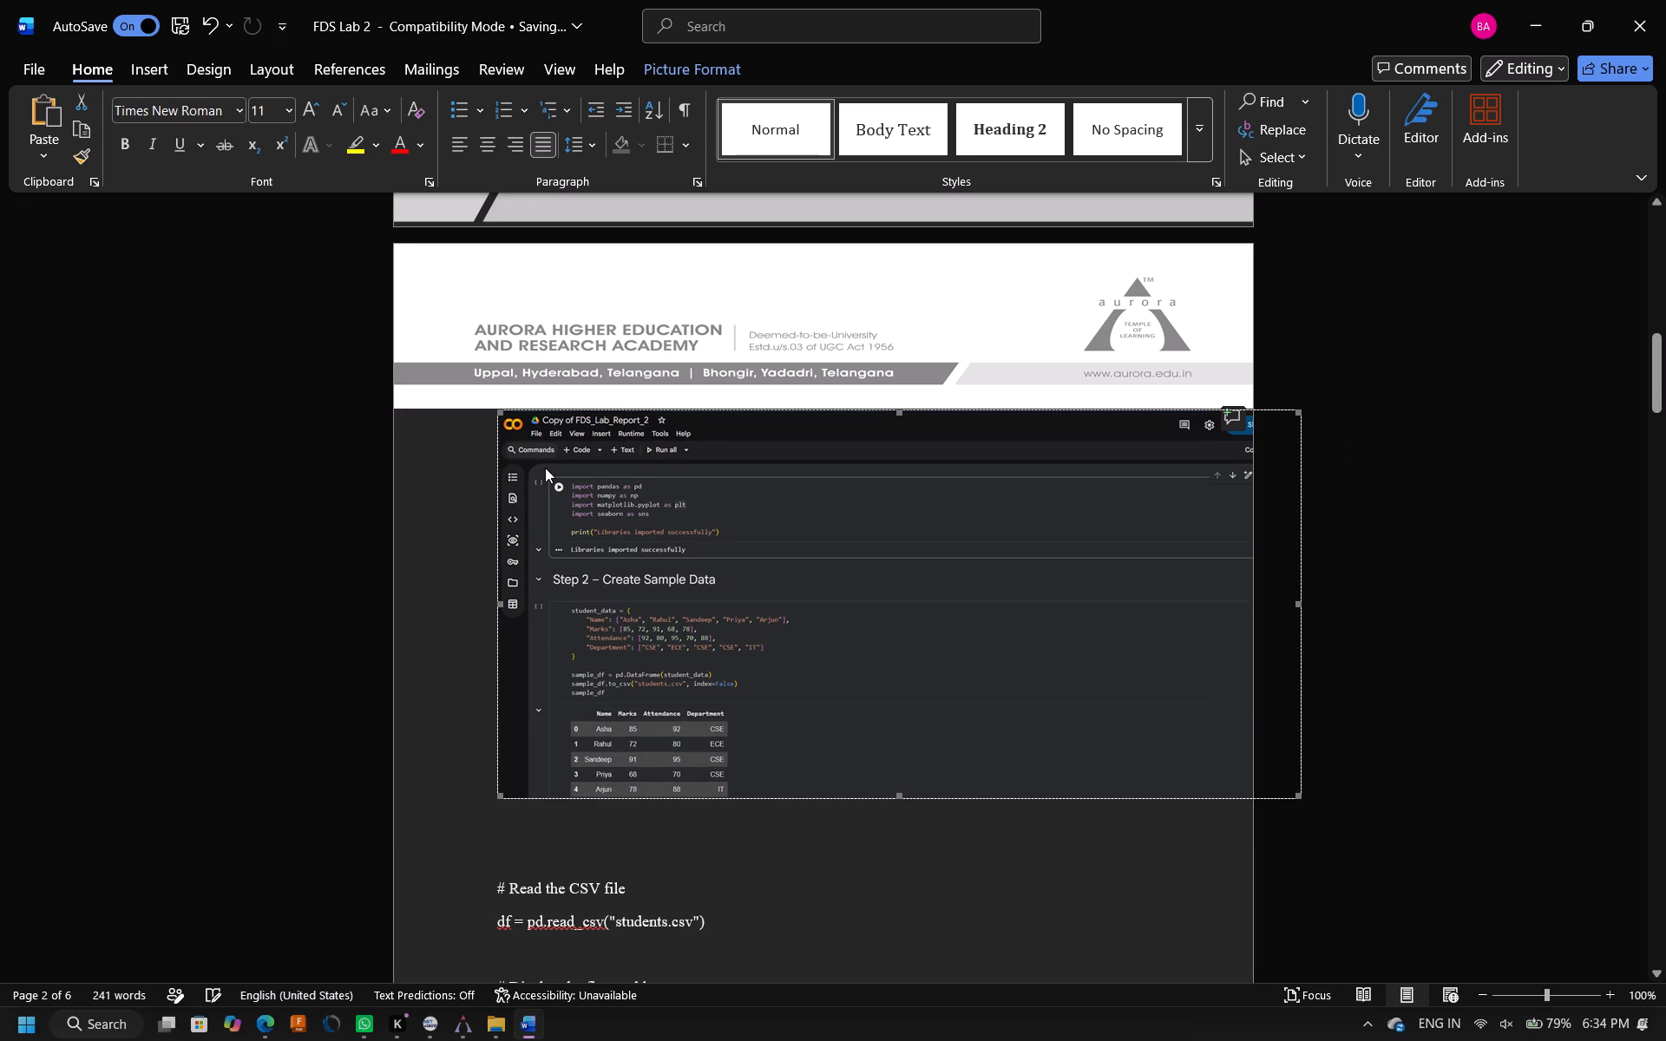
{"action": "left_click_drag", "start_coordinate": [499, 409], "coordinate": [554, 480]}
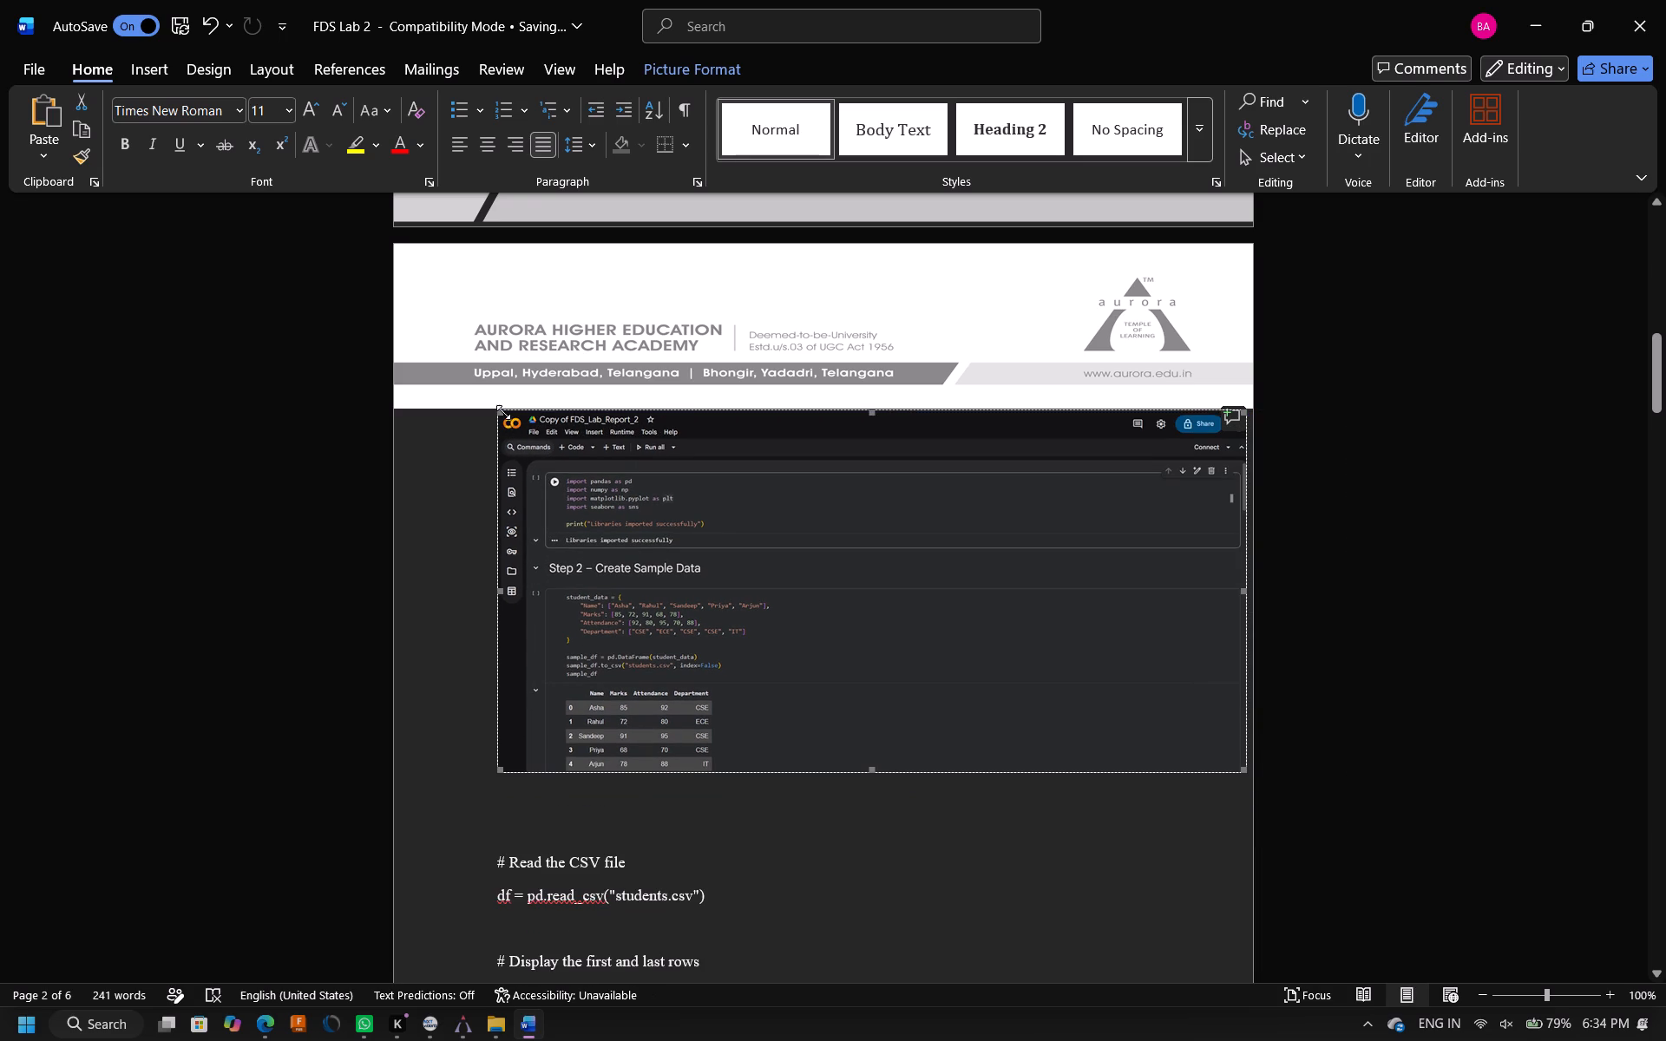
{"action": "left_click_drag", "start_coordinate": [503, 412], "coordinate": [554, 478]}
{"action": "scroll", "coordinate": [625, 511], "scroll_direction": "up", "scroll_amount": 1}
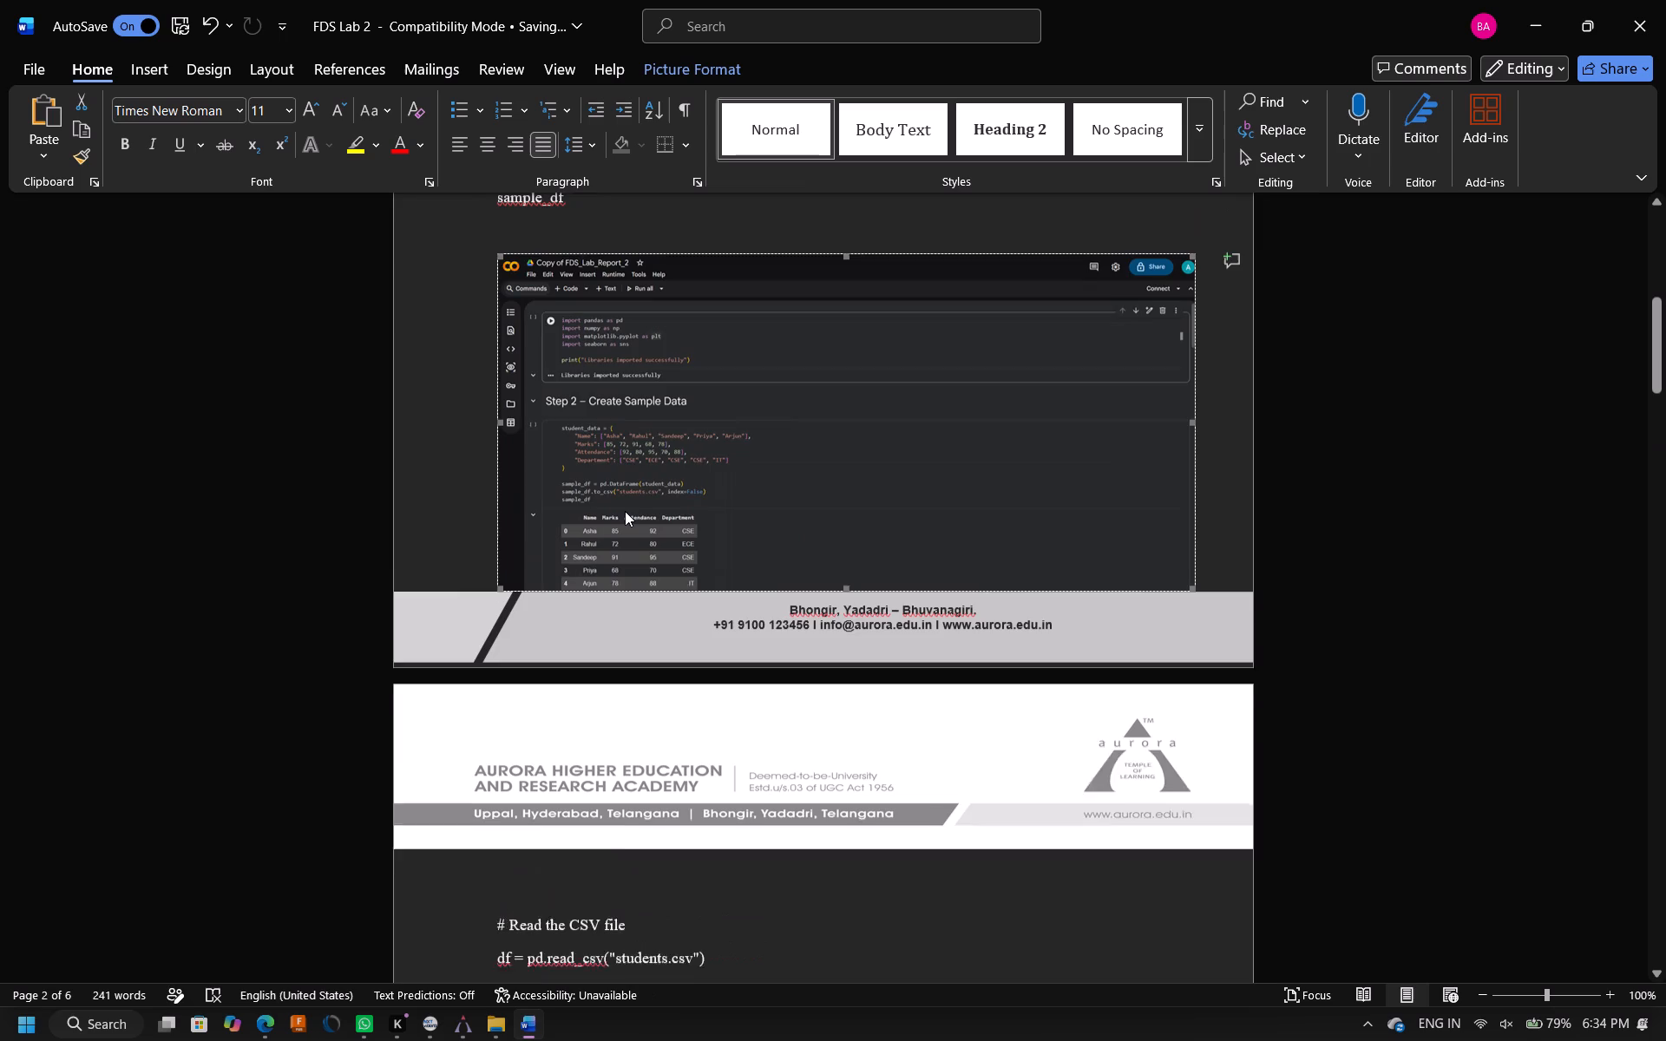
{"action": "scroll", "coordinate": [625, 511], "scroll_direction": "up", "scroll_amount": 4}
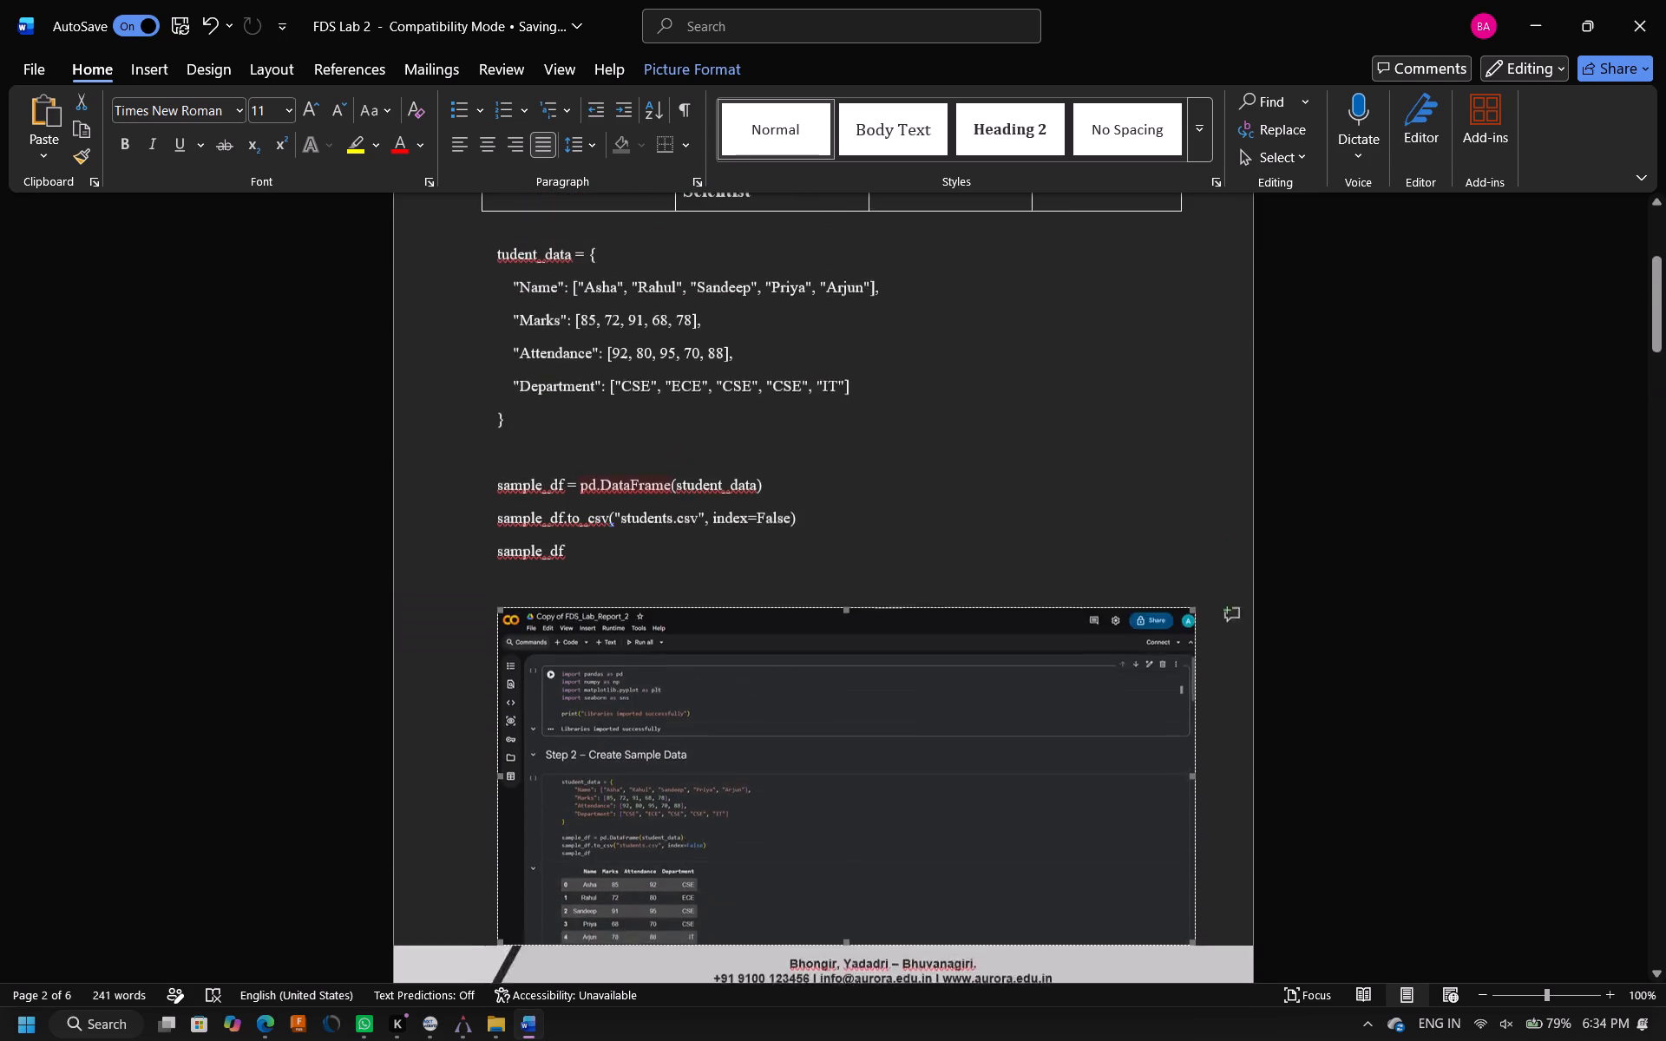
Compare the report's old Step 3 – Reading Data screenshot with the new "Read the CSV file" capture in the File Explorer Gallery.
{"action": "scroll", "coordinate": [625, 511], "scroll_direction": "down", "scroll_amount": 5}
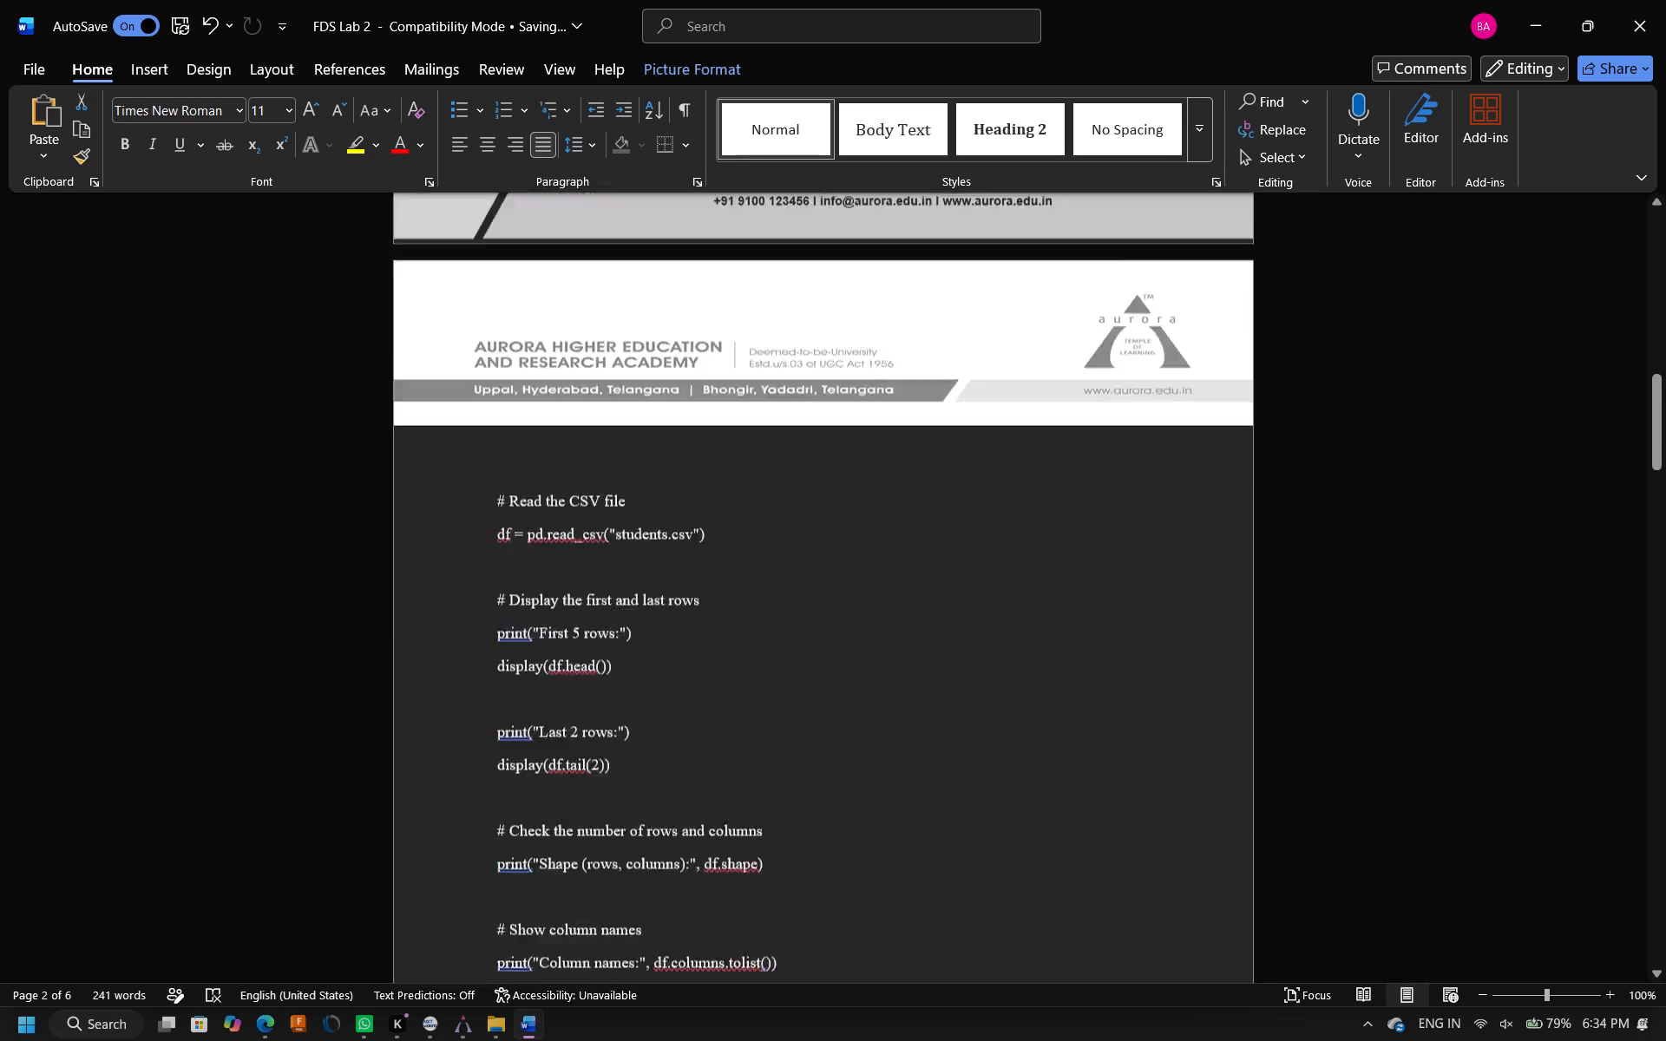
{"action": "scroll", "coordinate": [625, 511], "scroll_direction": "down", "scroll_amount": 2}
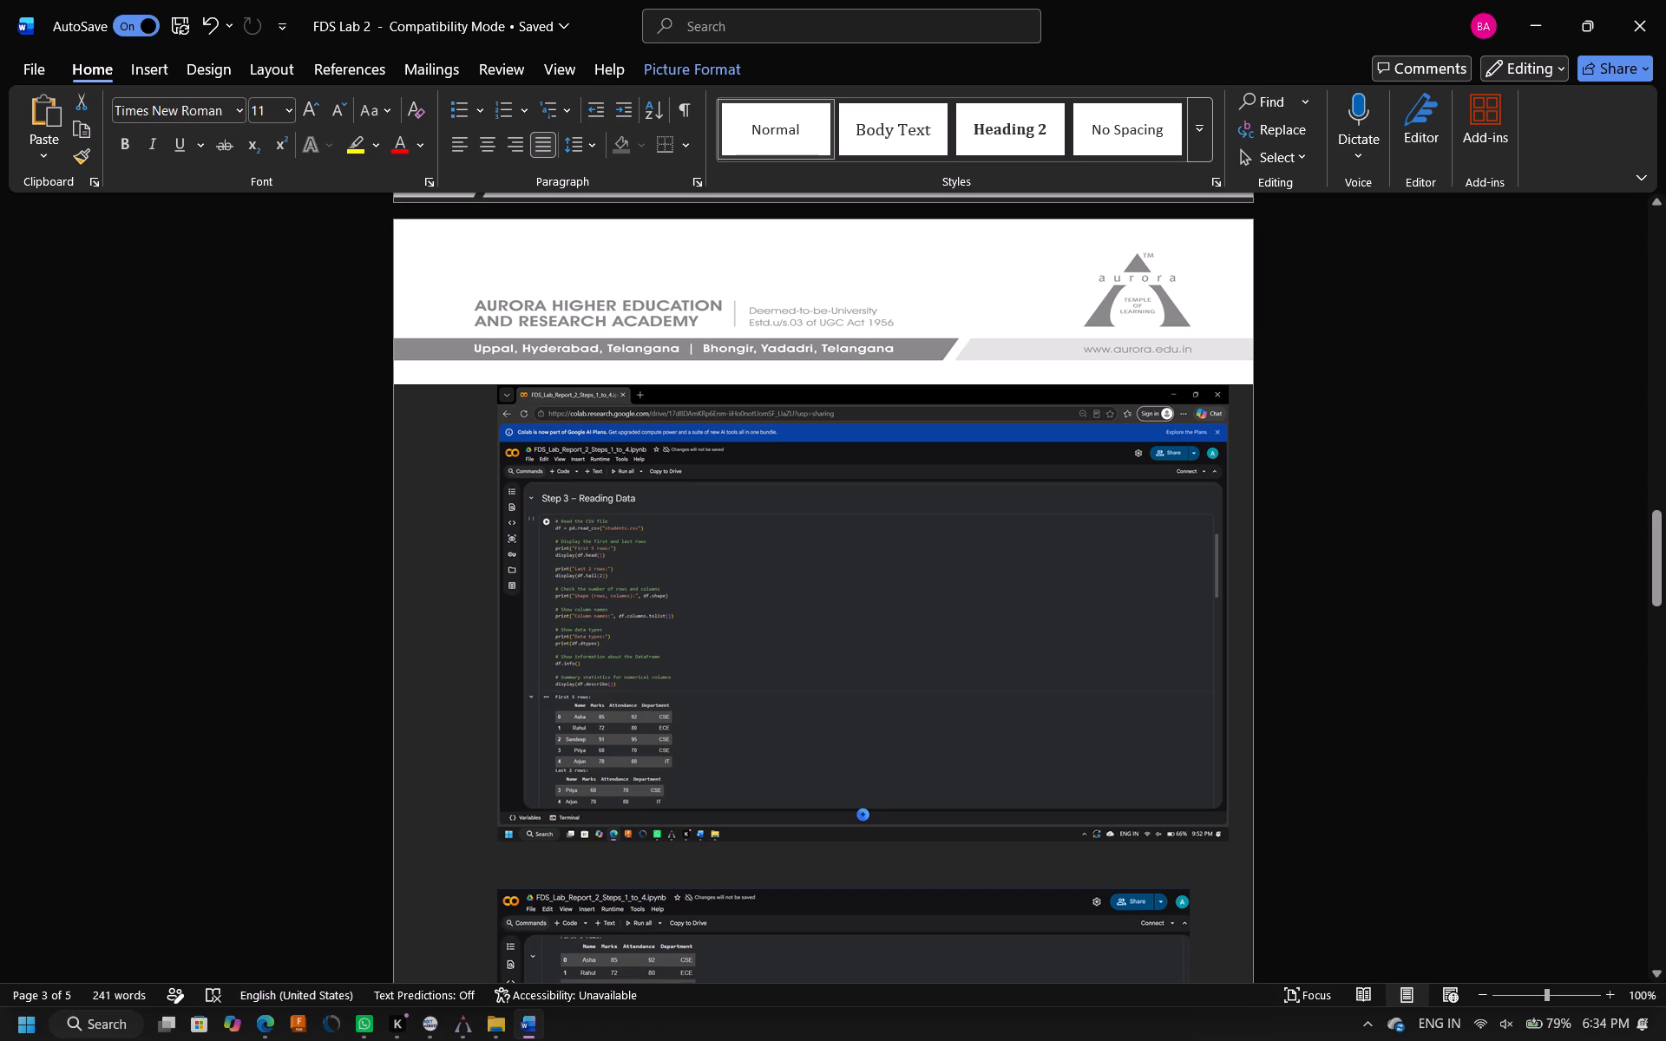
{"action": "key", "text": "alt+Tab"}
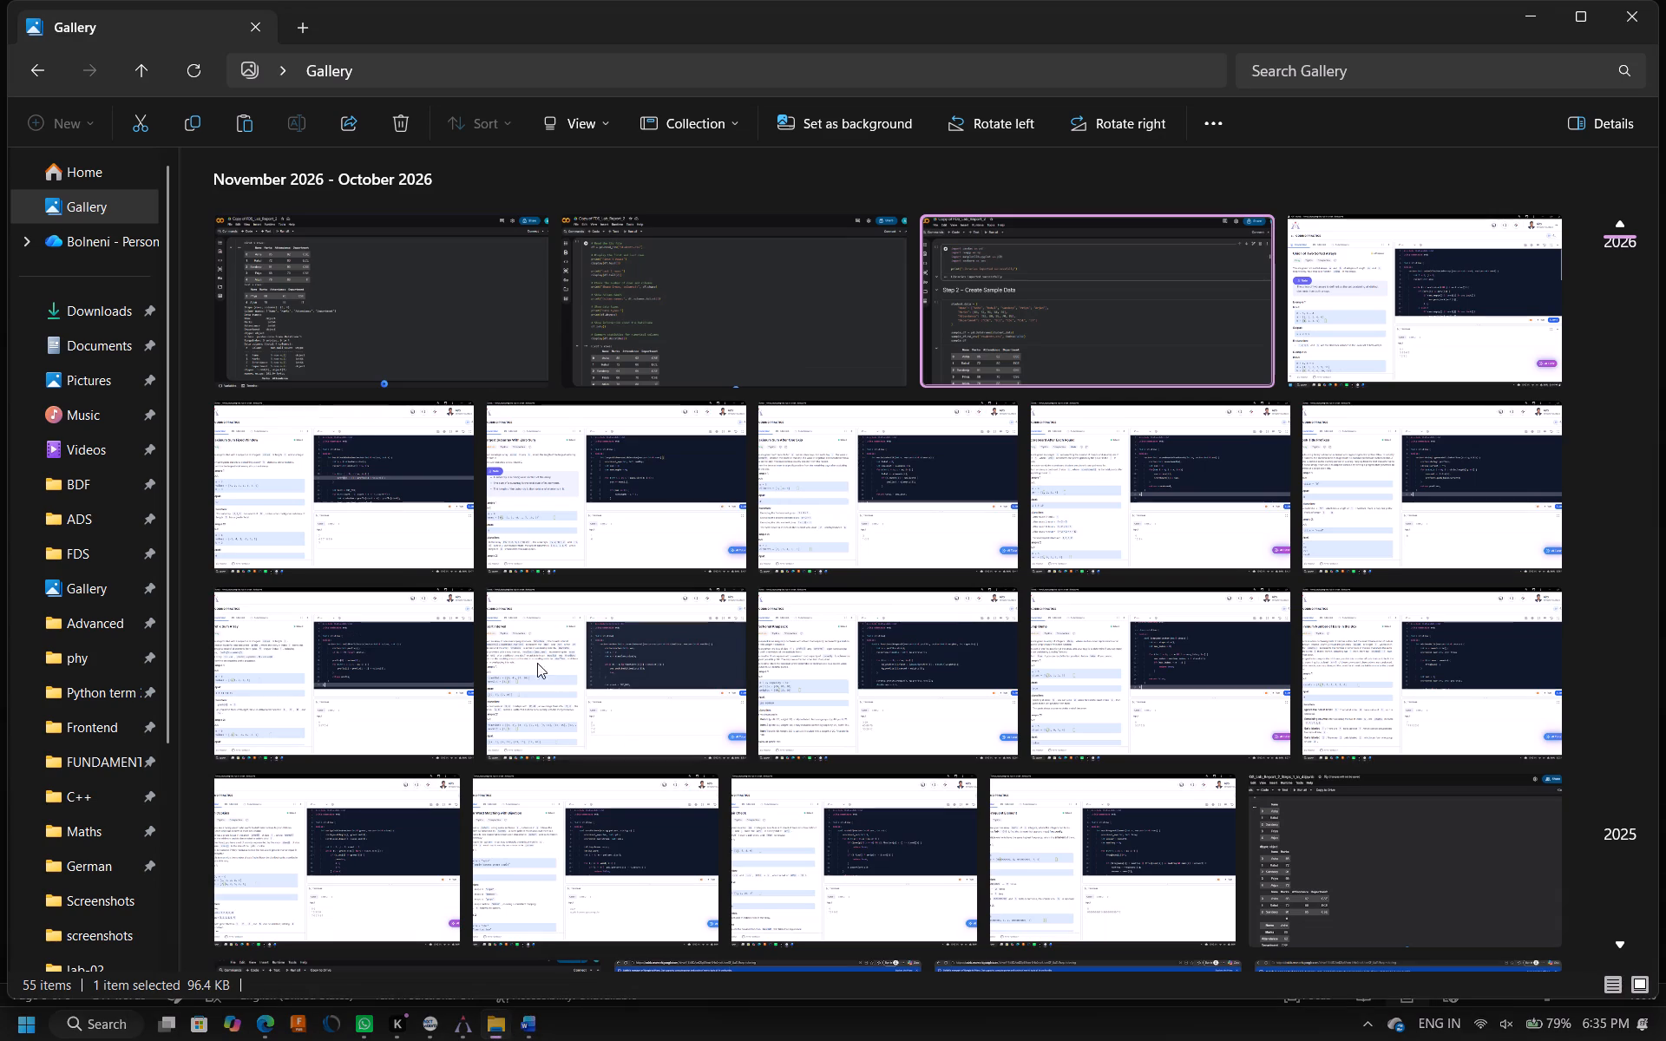
{"action": "key", "text": "alt+Tab"}
{"action": "key", "text": "alt+Tab"}
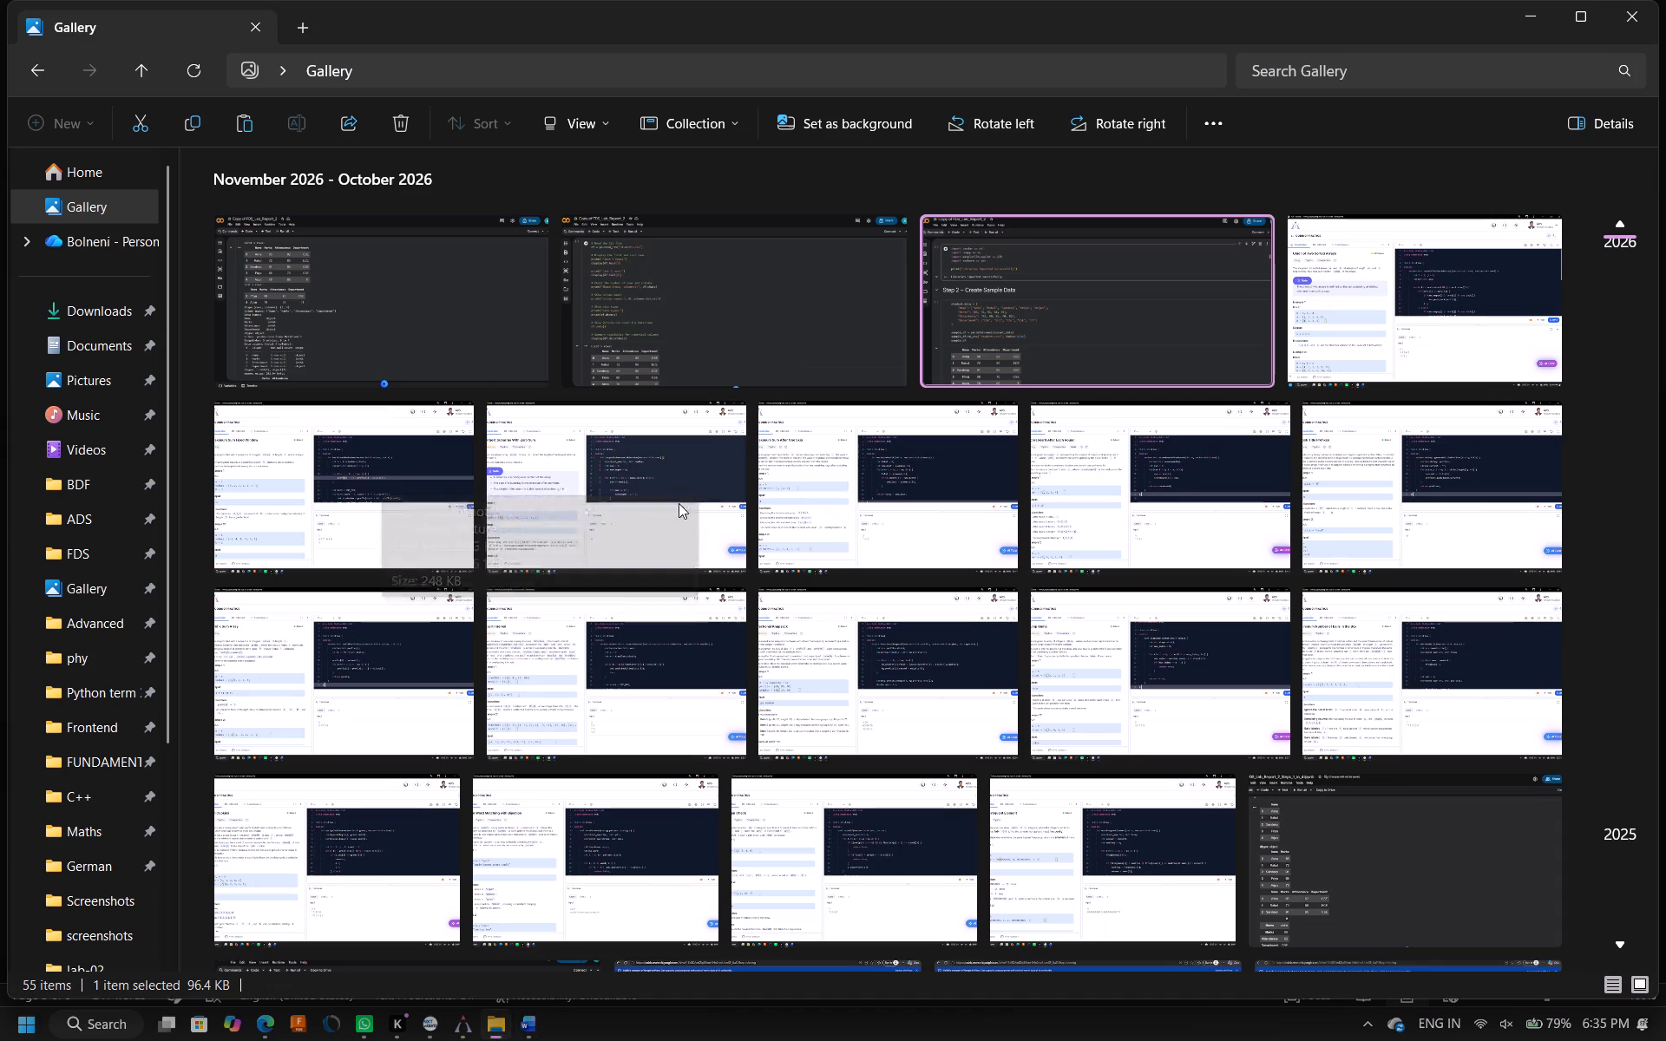
{"action": "double_click", "coordinate": [721, 304]}
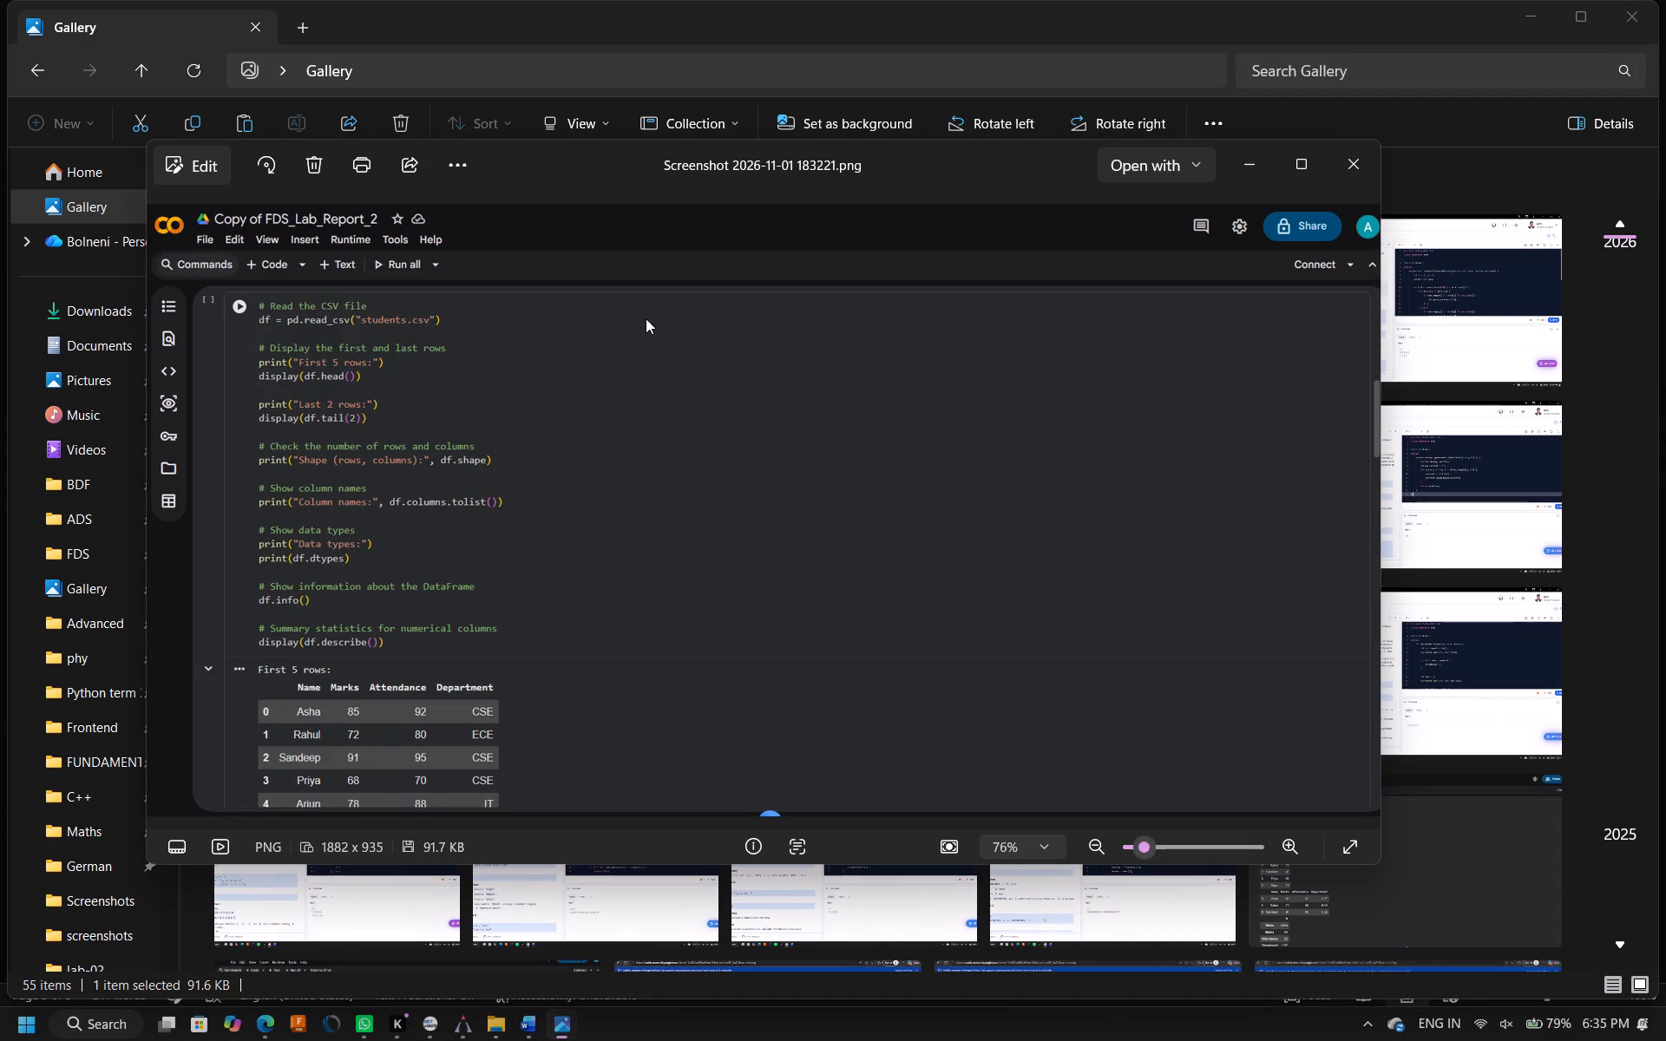
{"action": "scroll", "coordinate": [513, 448], "scroll_direction": "up", "scroll_amount": 3}
{"action": "scroll", "coordinate": [513, 448], "scroll_direction": "down", "scroll_amount": 4}
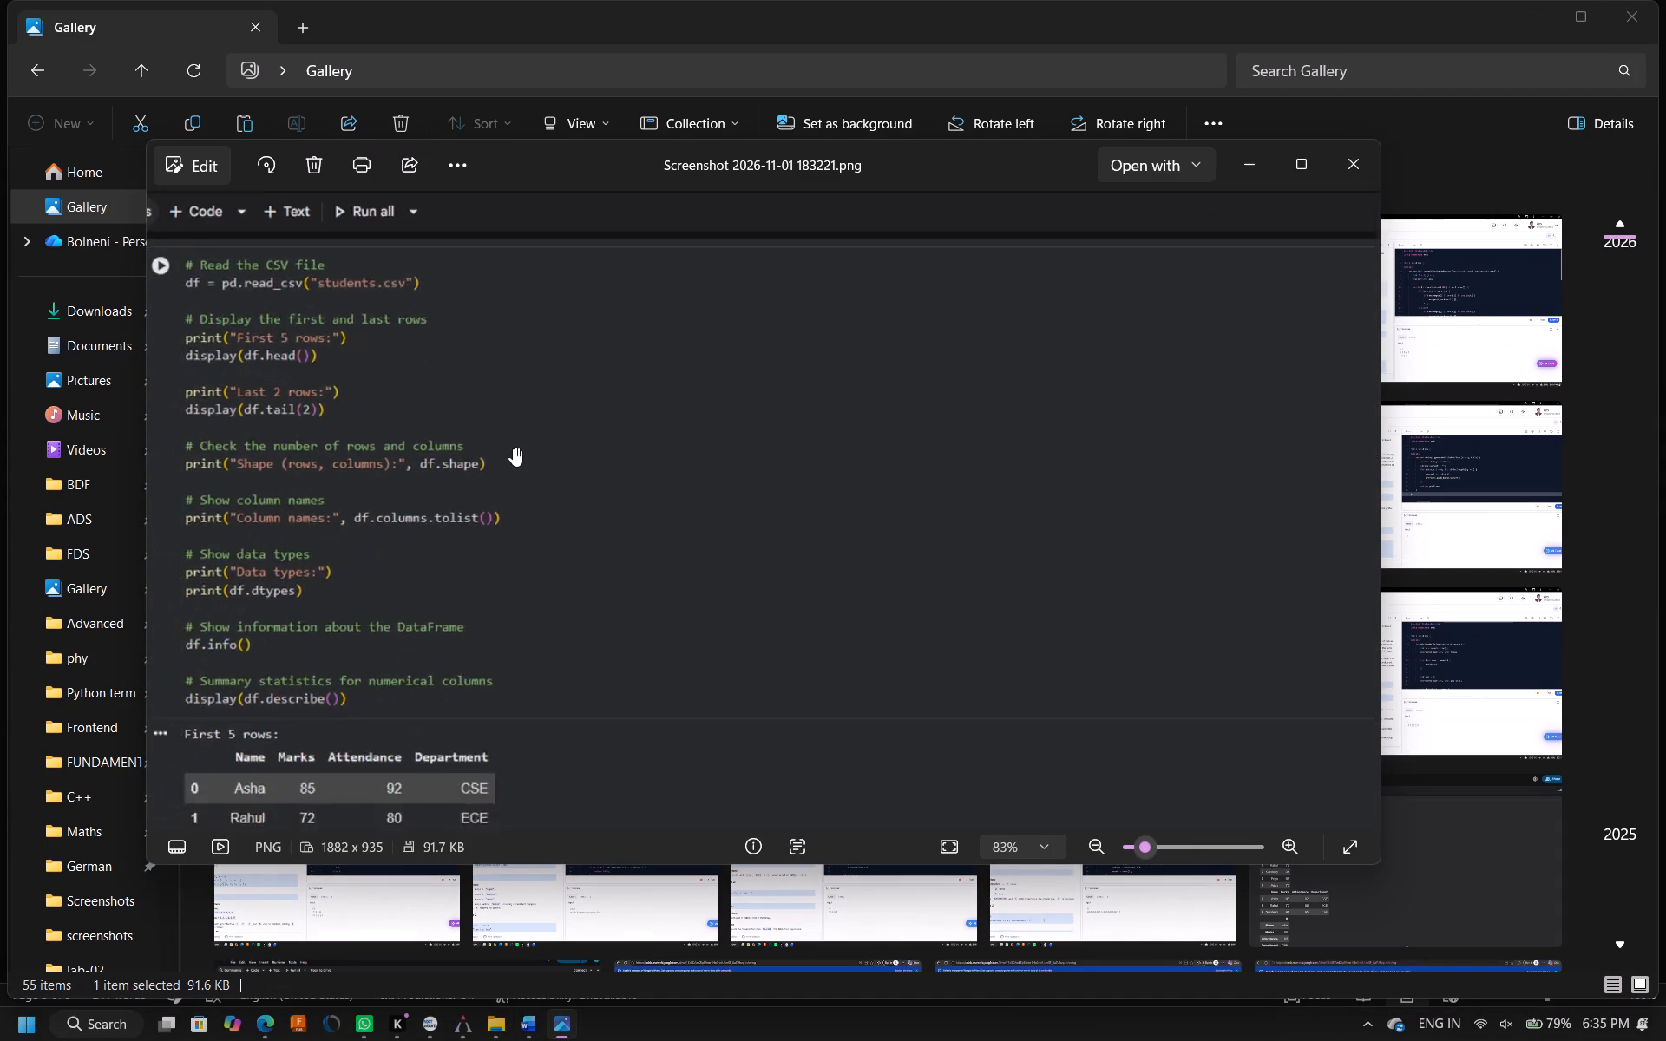
{"action": "scroll", "coordinate": [513, 448], "scroll_direction": "down", "scroll_amount": 2}
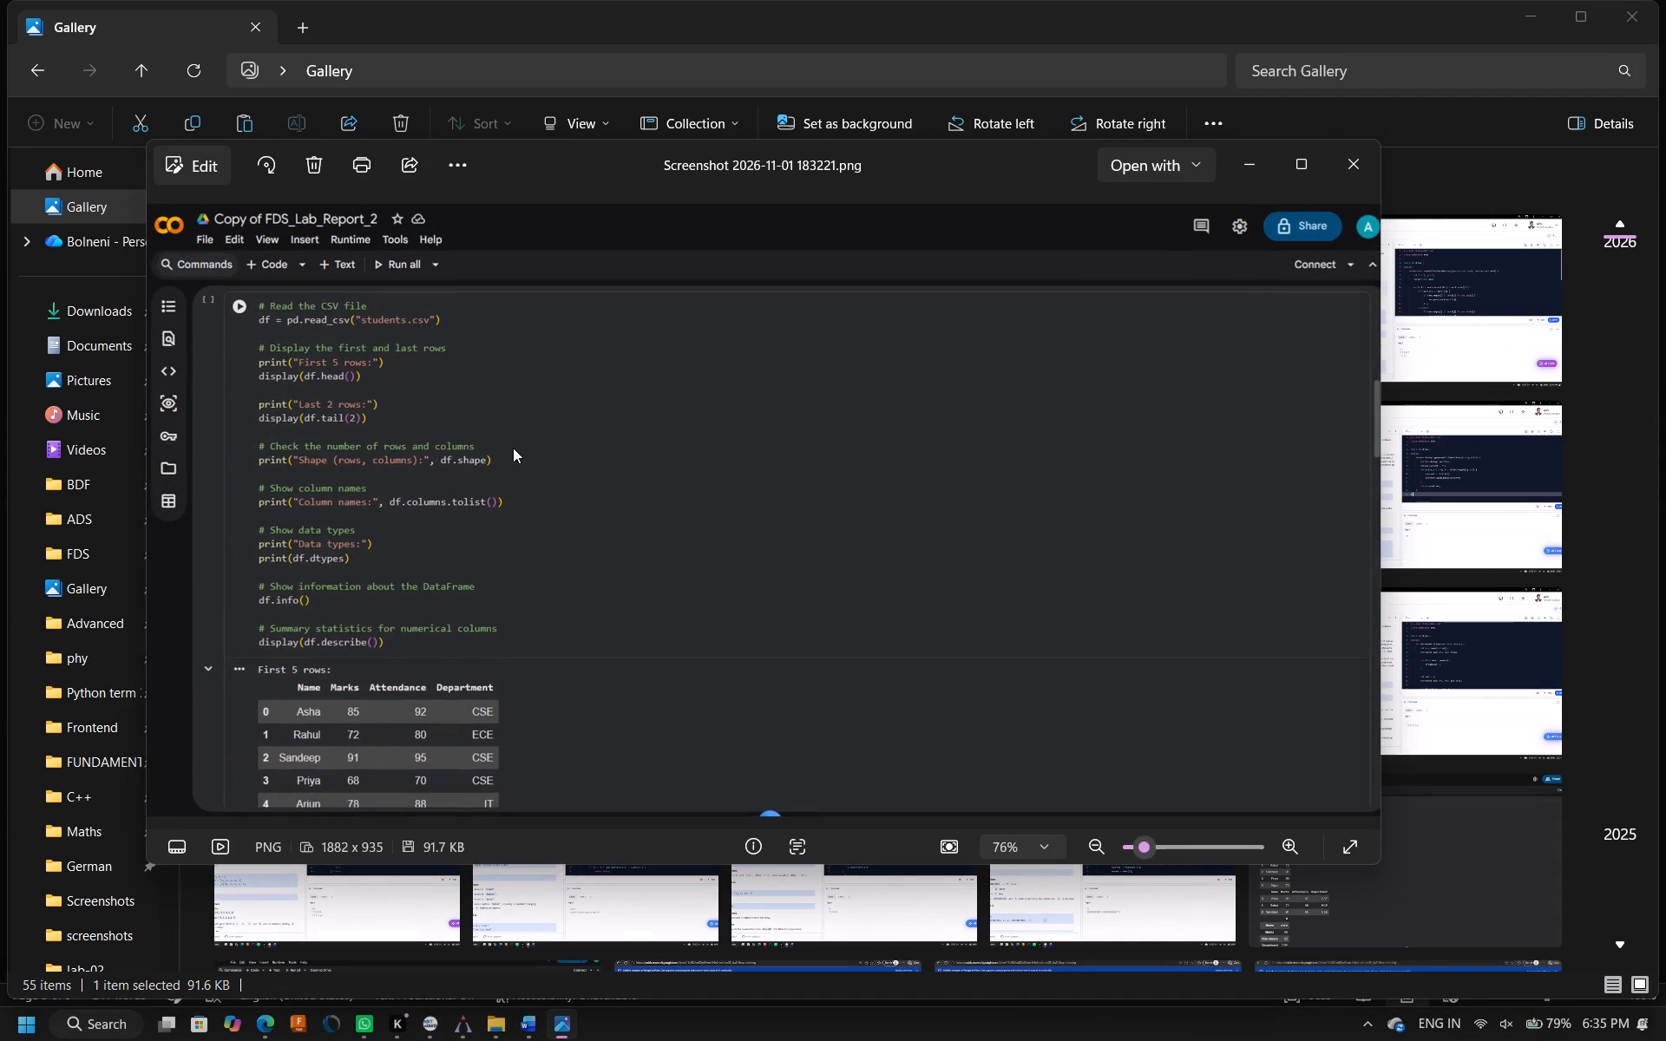
{"action": "key", "text": "alt+Tab"}
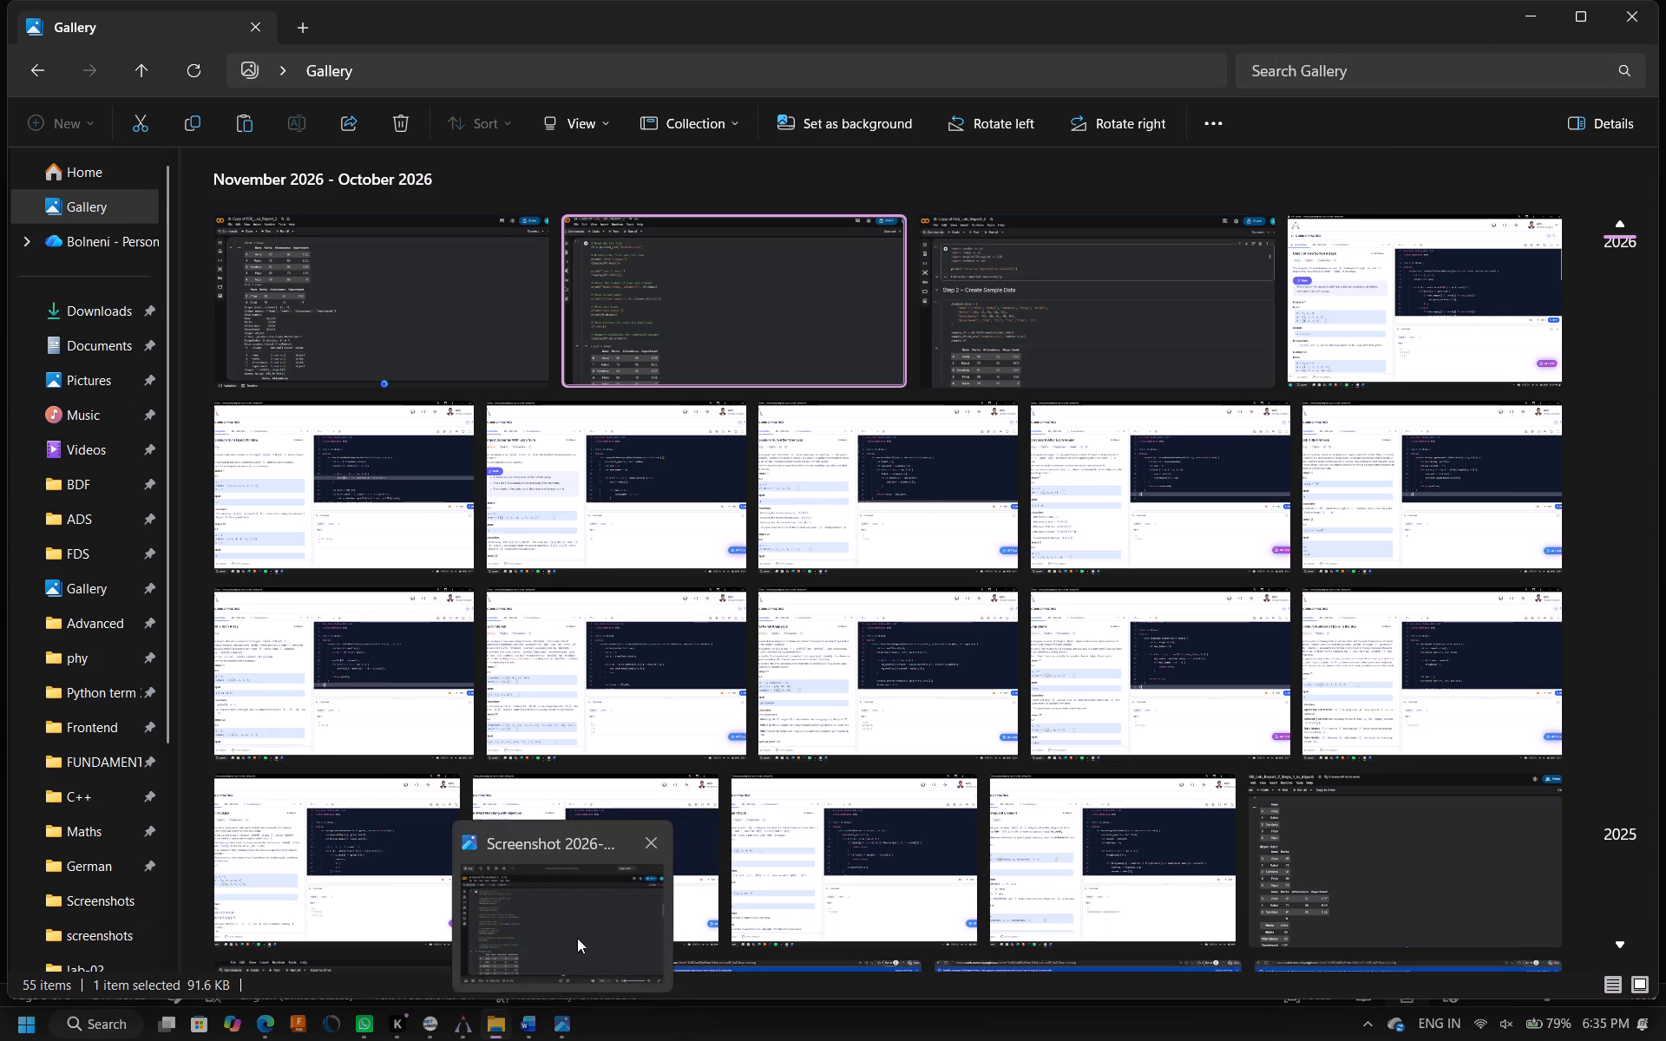
{"action": "left_click", "coordinate": [644, 844]}
{"action": "key", "text": "alt+Tab"}
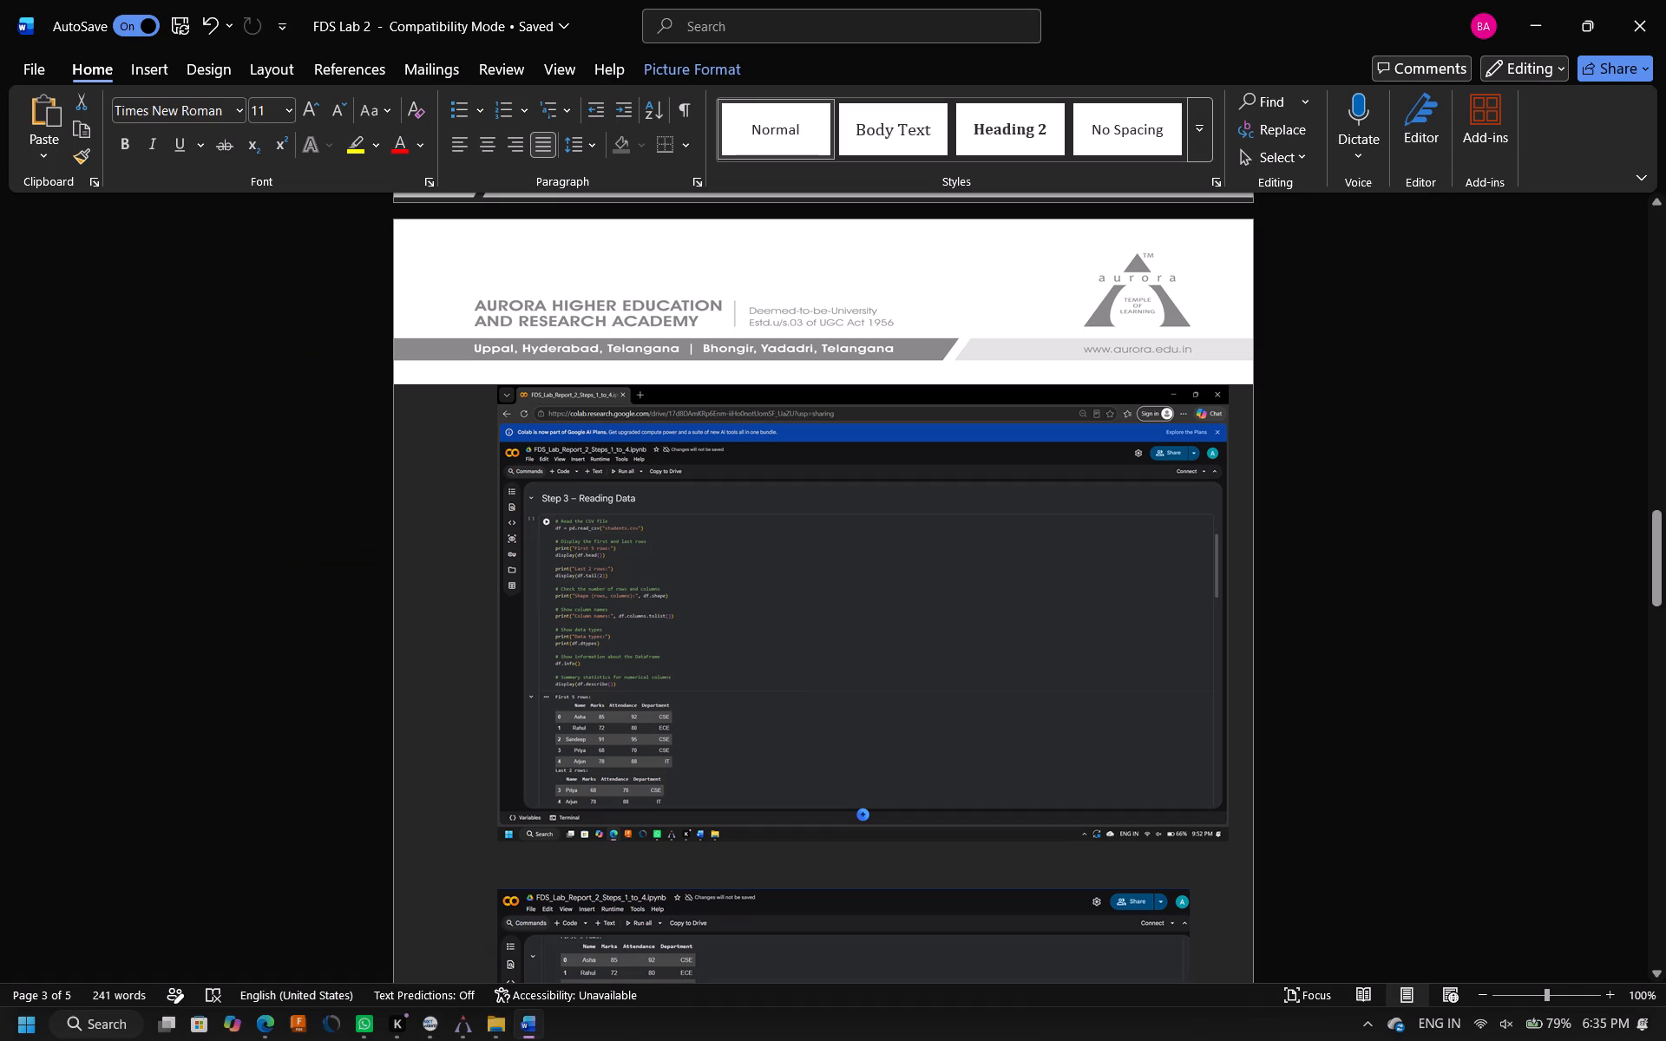
Switch to the File Explorer Gallery and copy the new "Read the CSV file" capture from its opened image, closing it after copying.
{"action": "key", "text": "alt+Tab"}
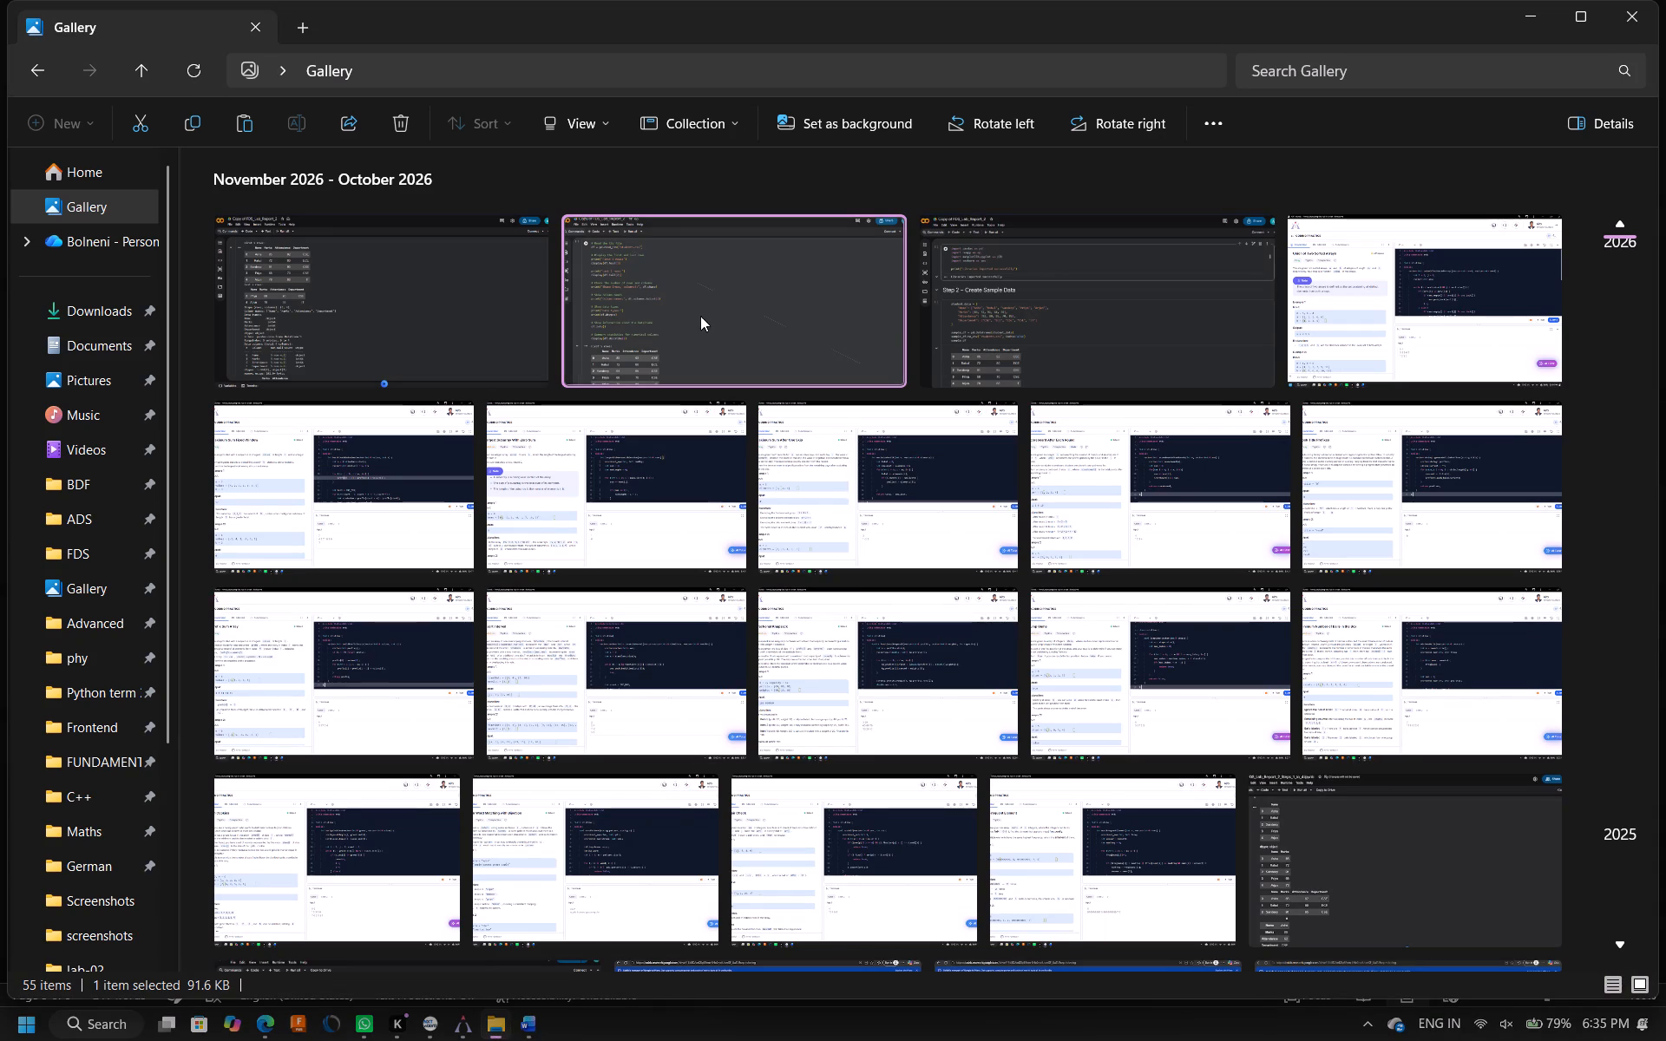
{"action": "double_click", "coordinate": [706, 314]}
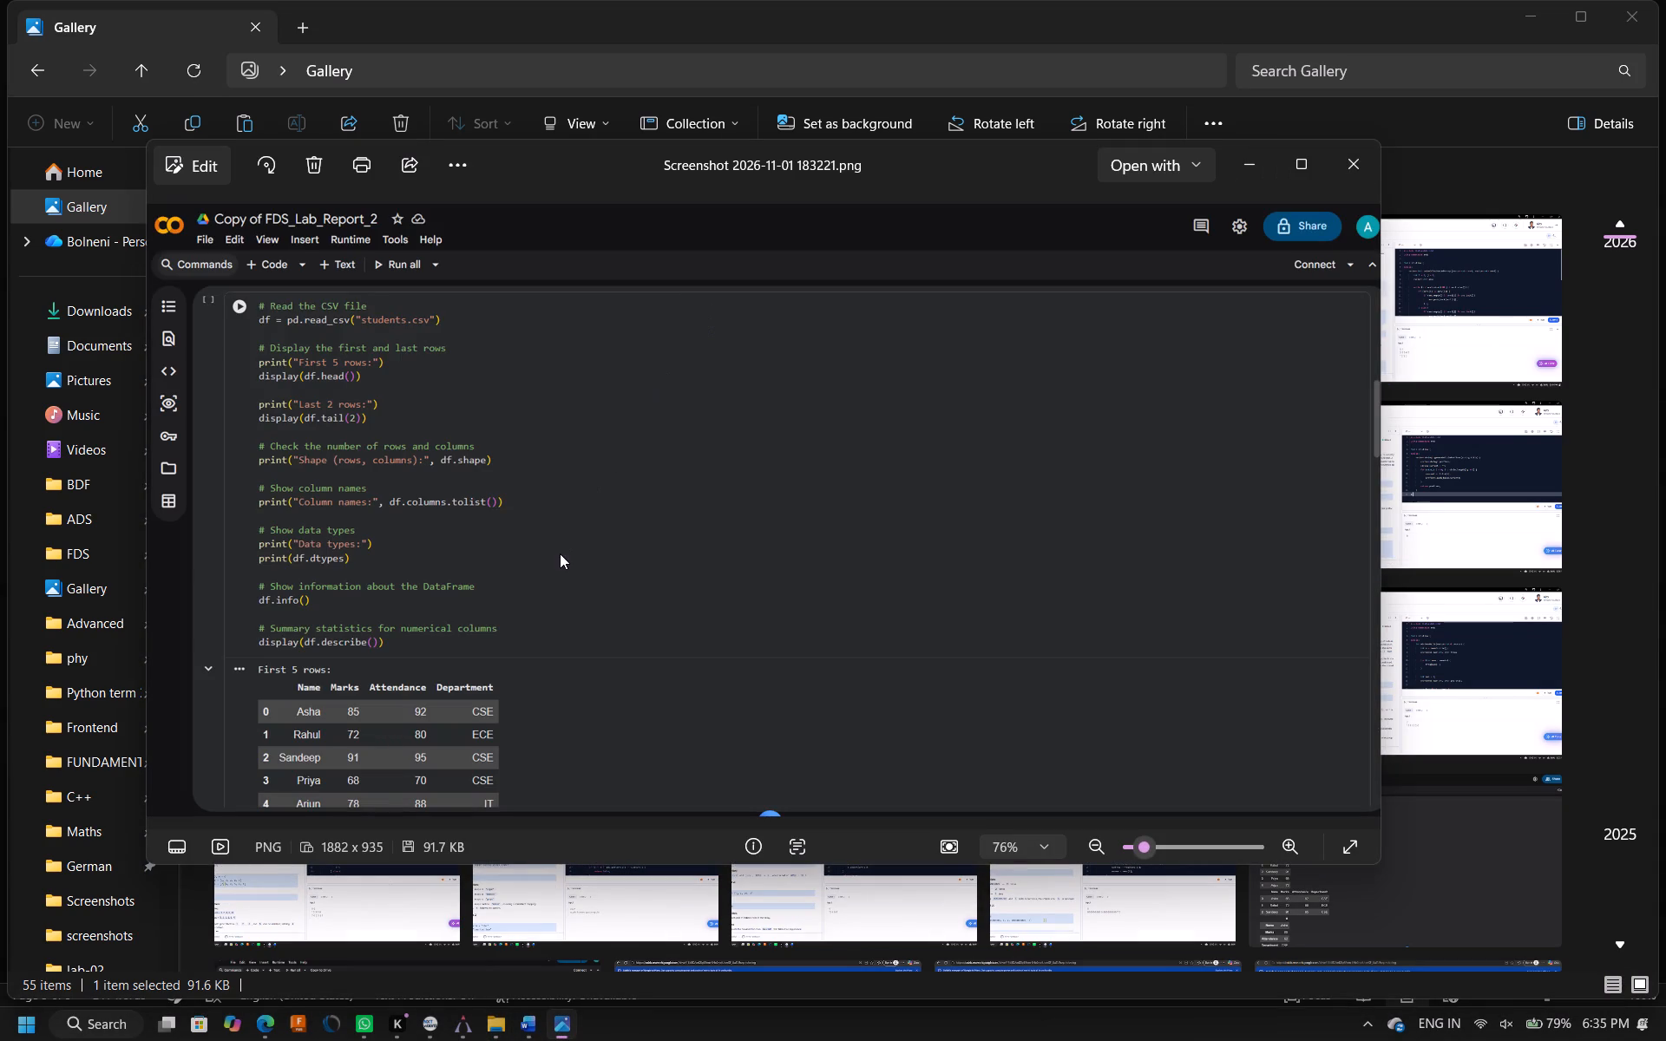
{"action": "key", "text": "ctrl+c"}
{"action": "key", "text": "ctrl+c"}
{"action": "left_click", "coordinate": [1356, 157]}
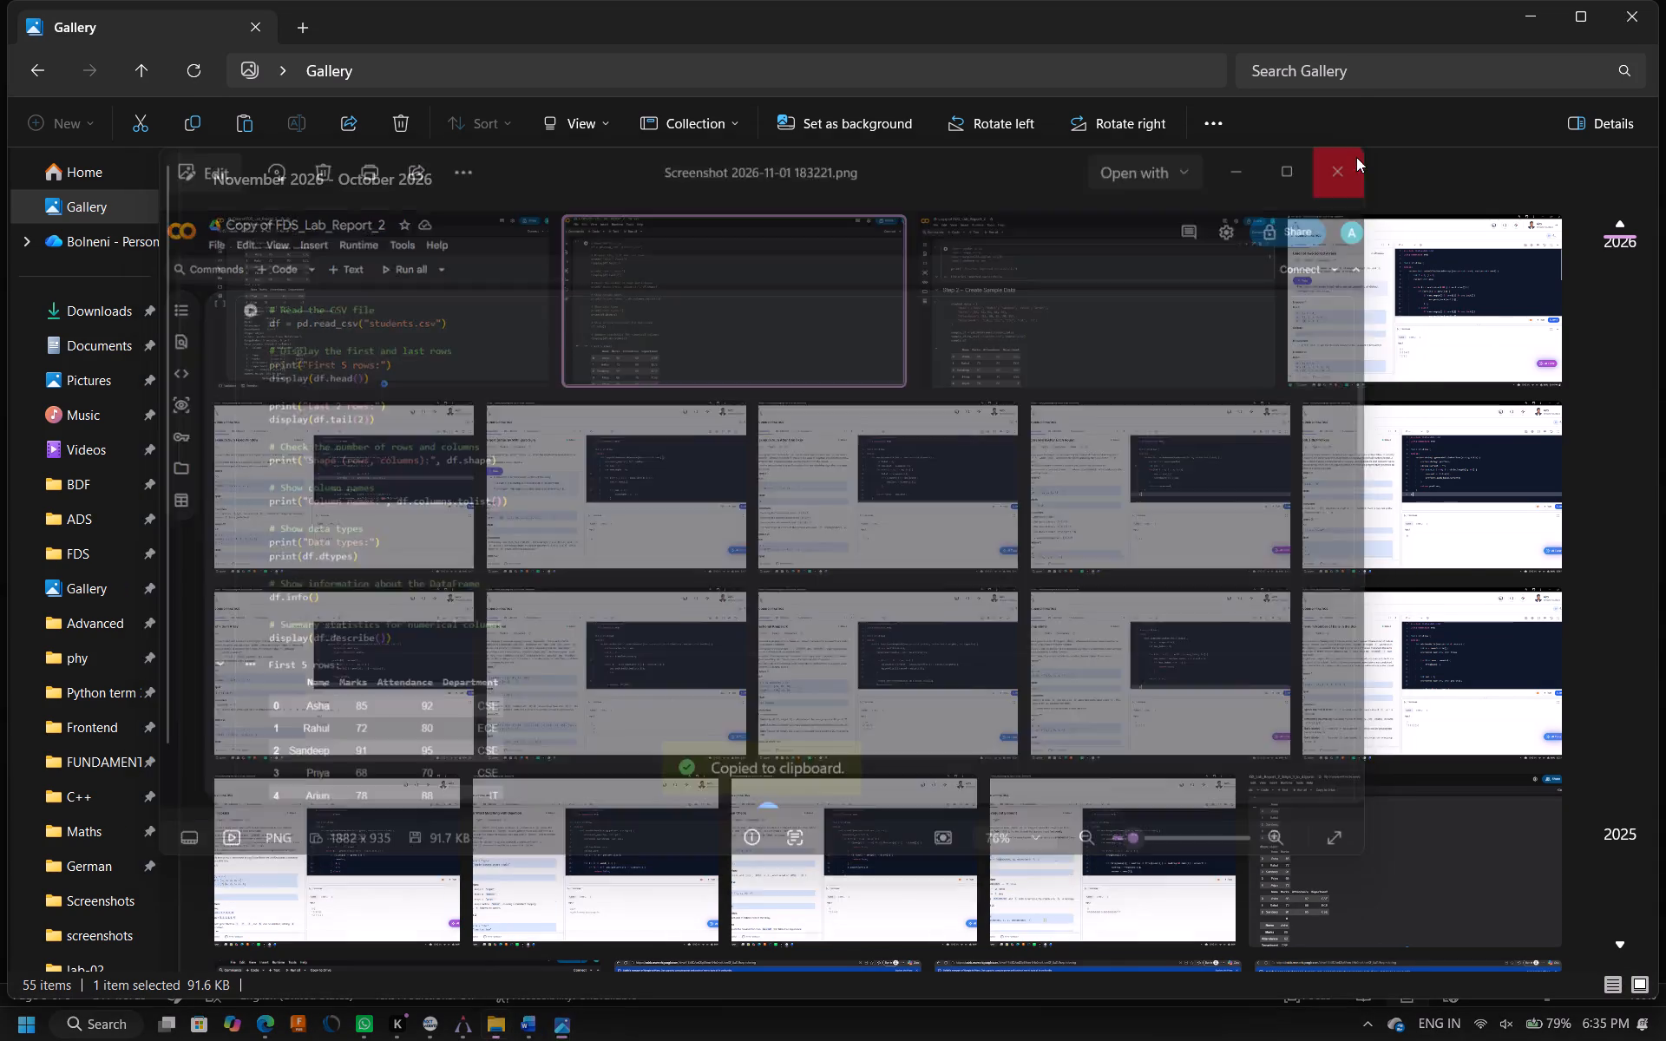
Switch to the FDS Lab 2 Word report and replace the old Step 3 – Reading Data screenshot with the copied capture.
{"action": "key", "text": "alt+Tab"}
{"action": "left_click", "coordinate": [898, 559]}
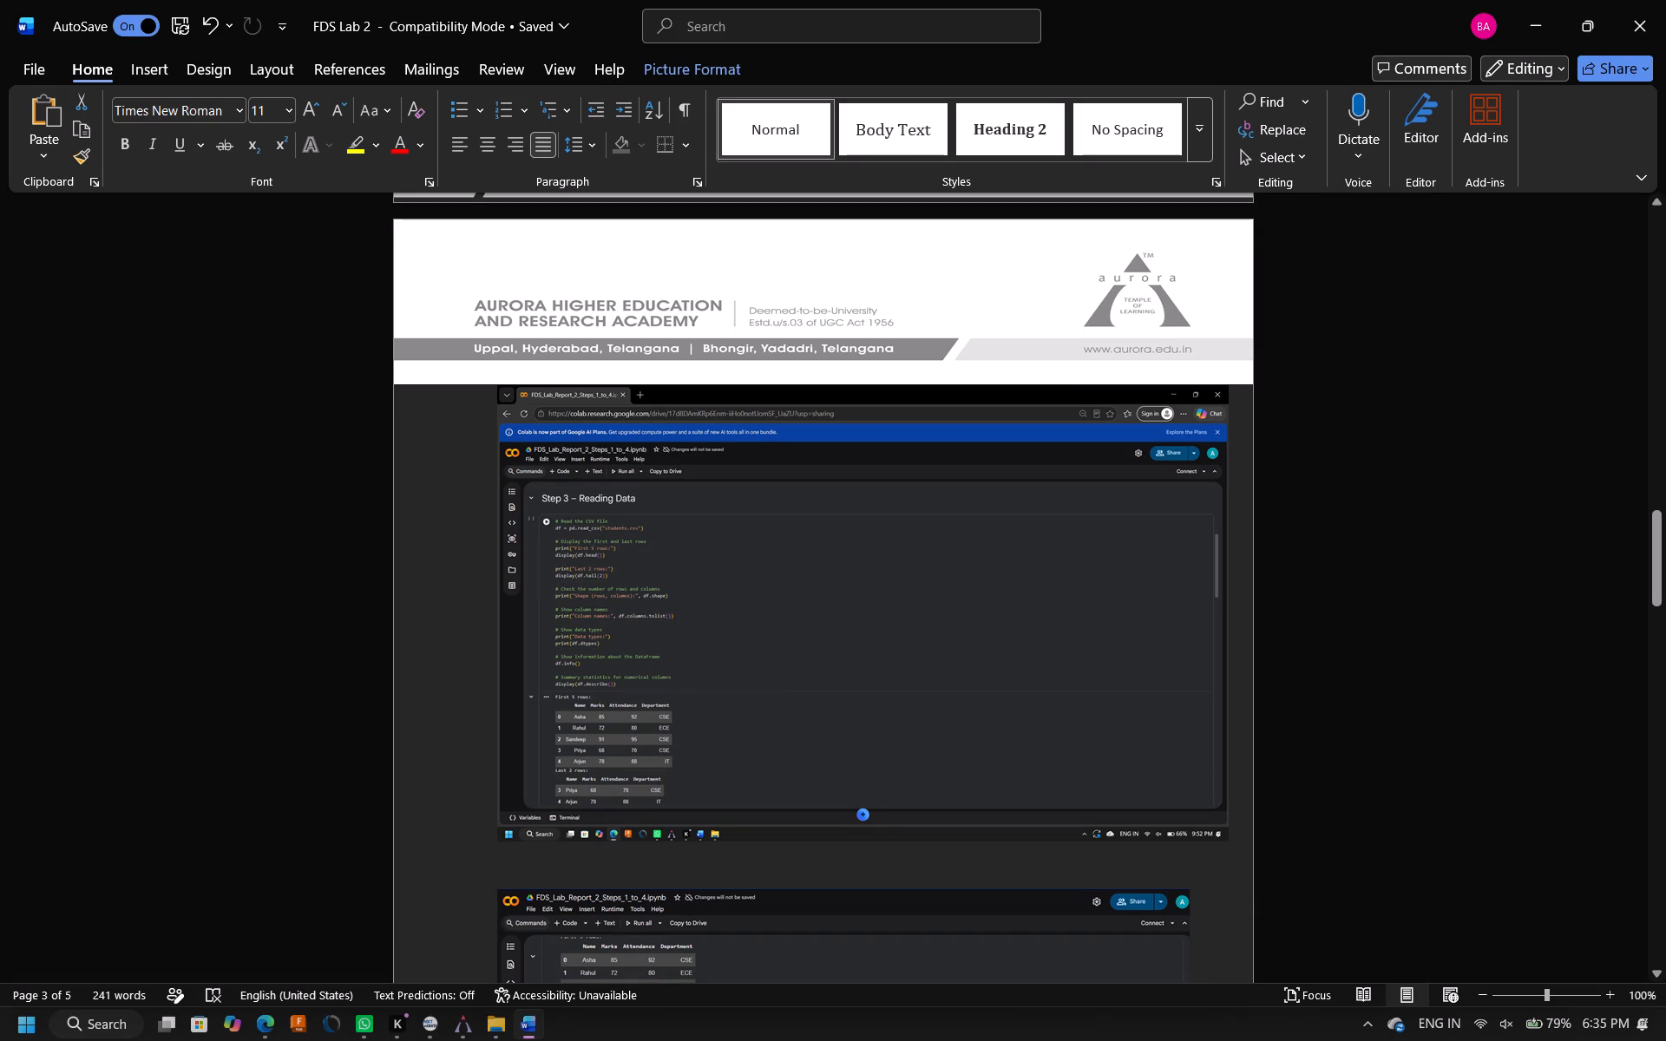
{"action": "key", "text": "BackSpace"}
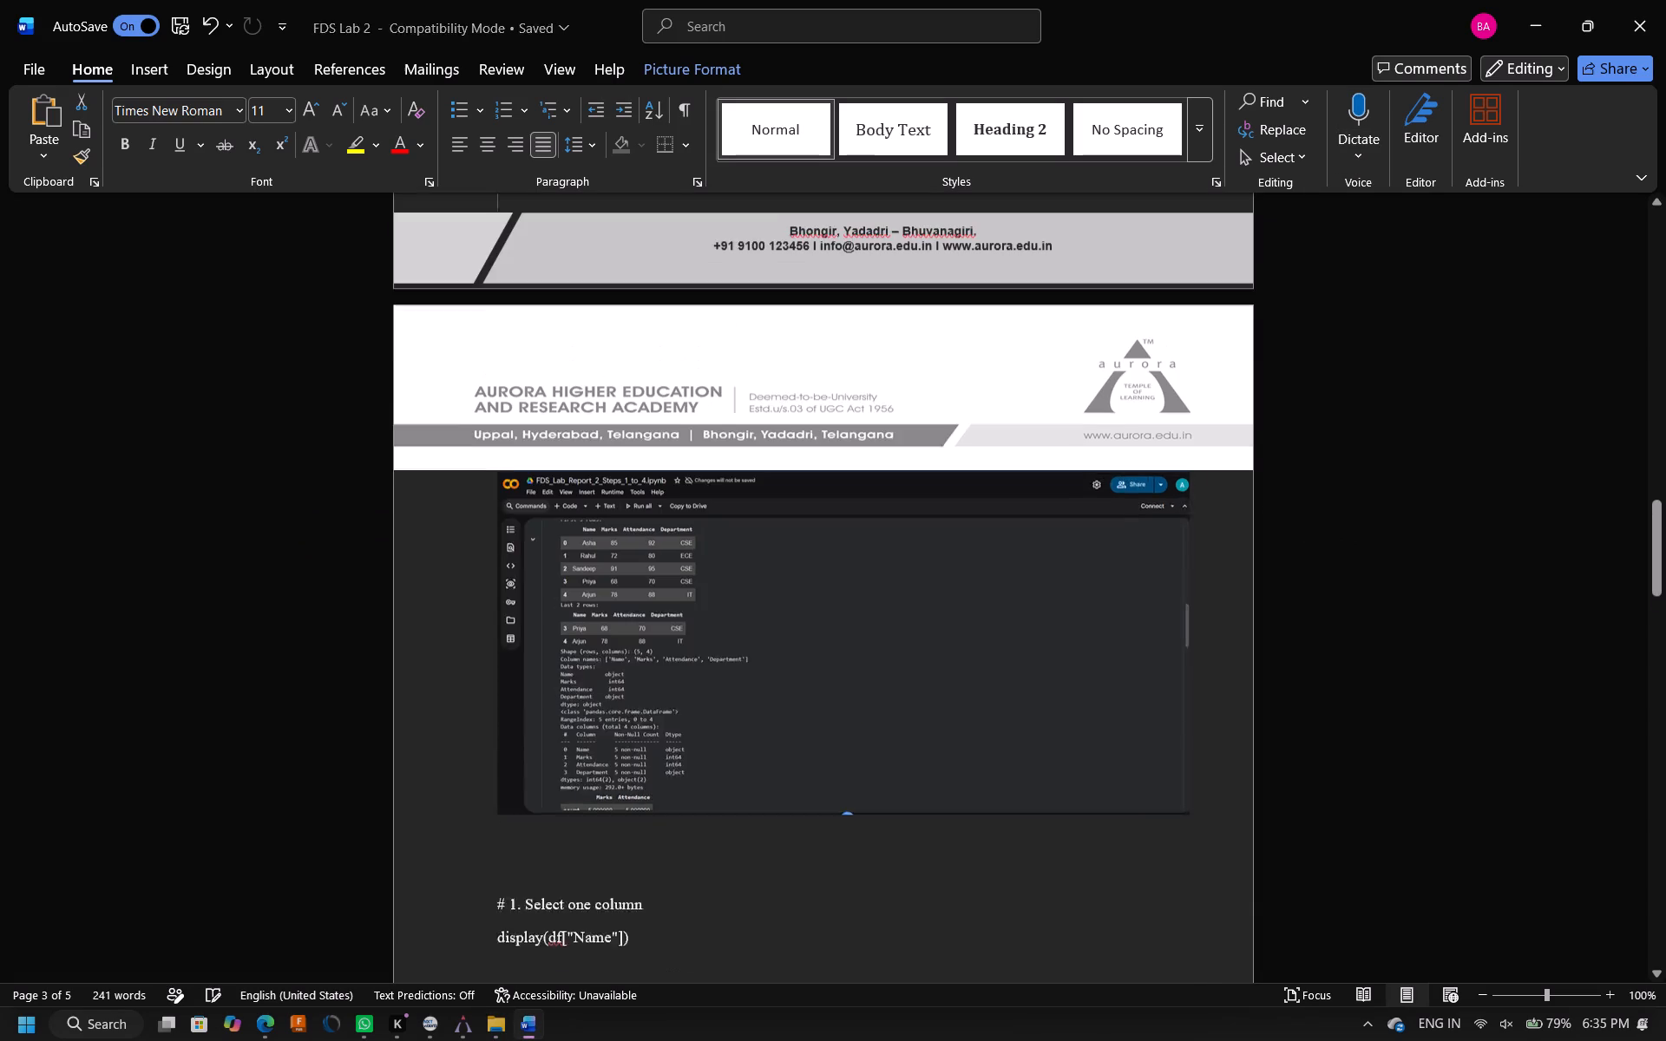
{"action": "key", "text": "ctrl+v"}
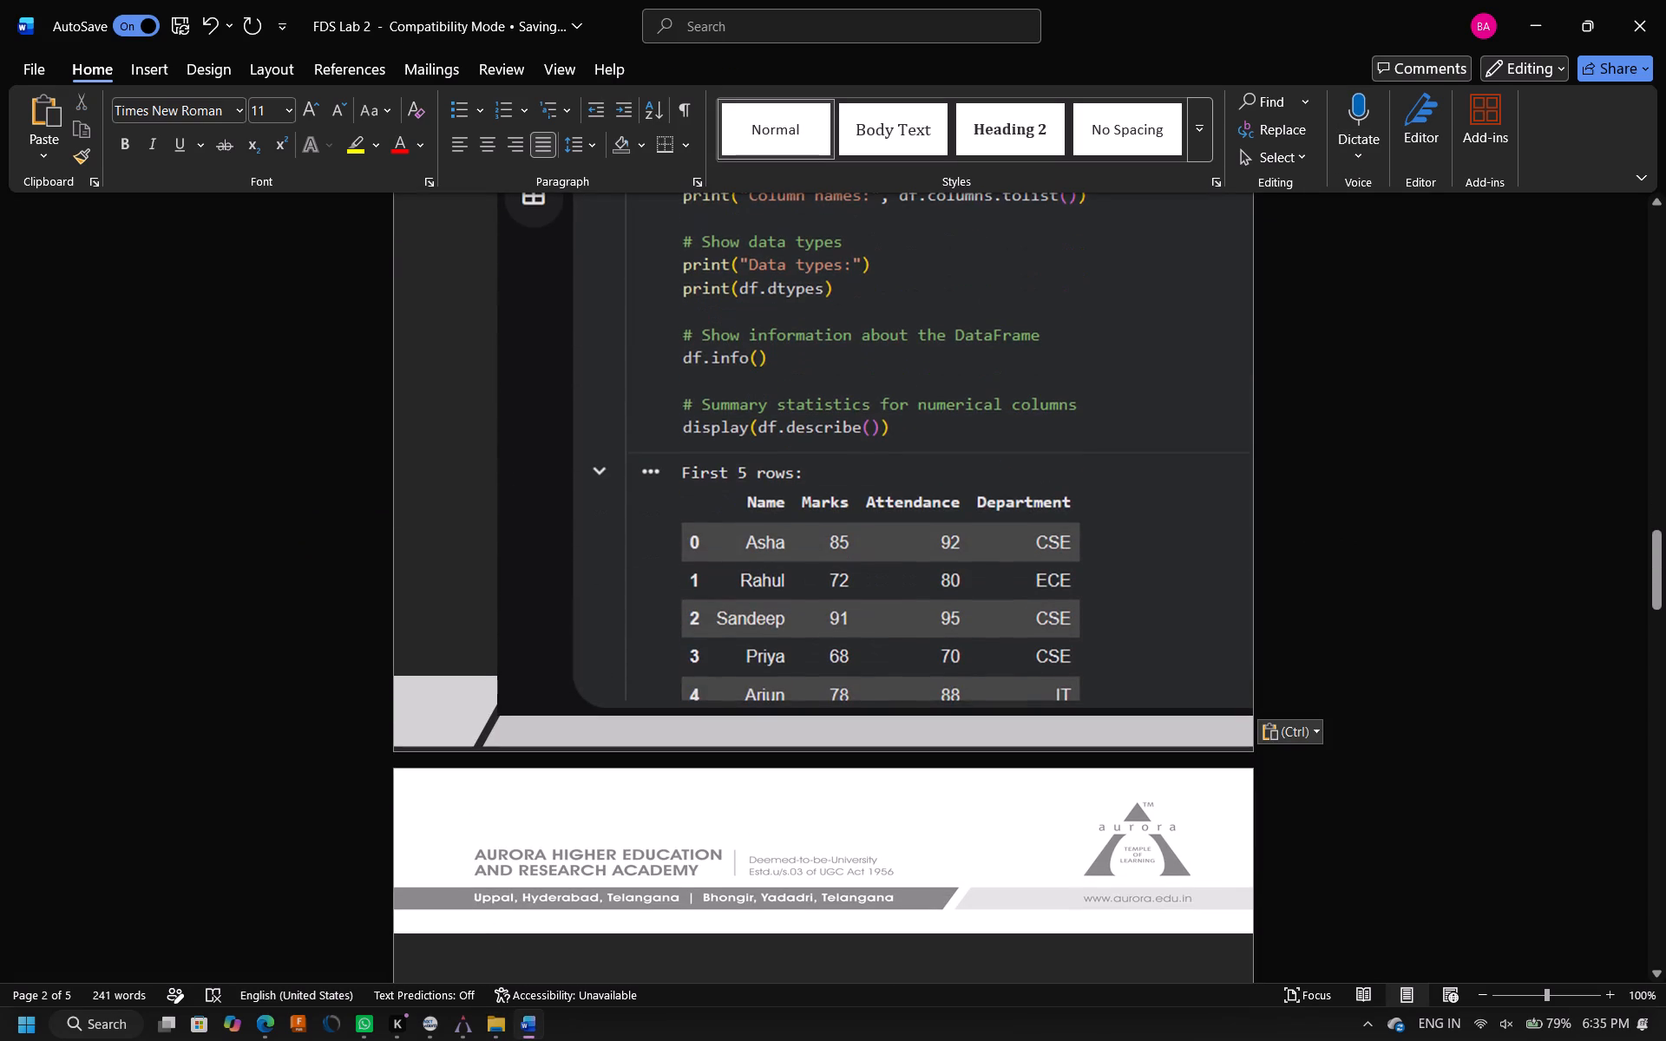
Shrink the pasted "Read the CSV file" capture in stages until its full width fits within the page margins.
{"action": "scroll", "coordinate": [949, 269], "scroll_direction": "up", "scroll_amount": 3}
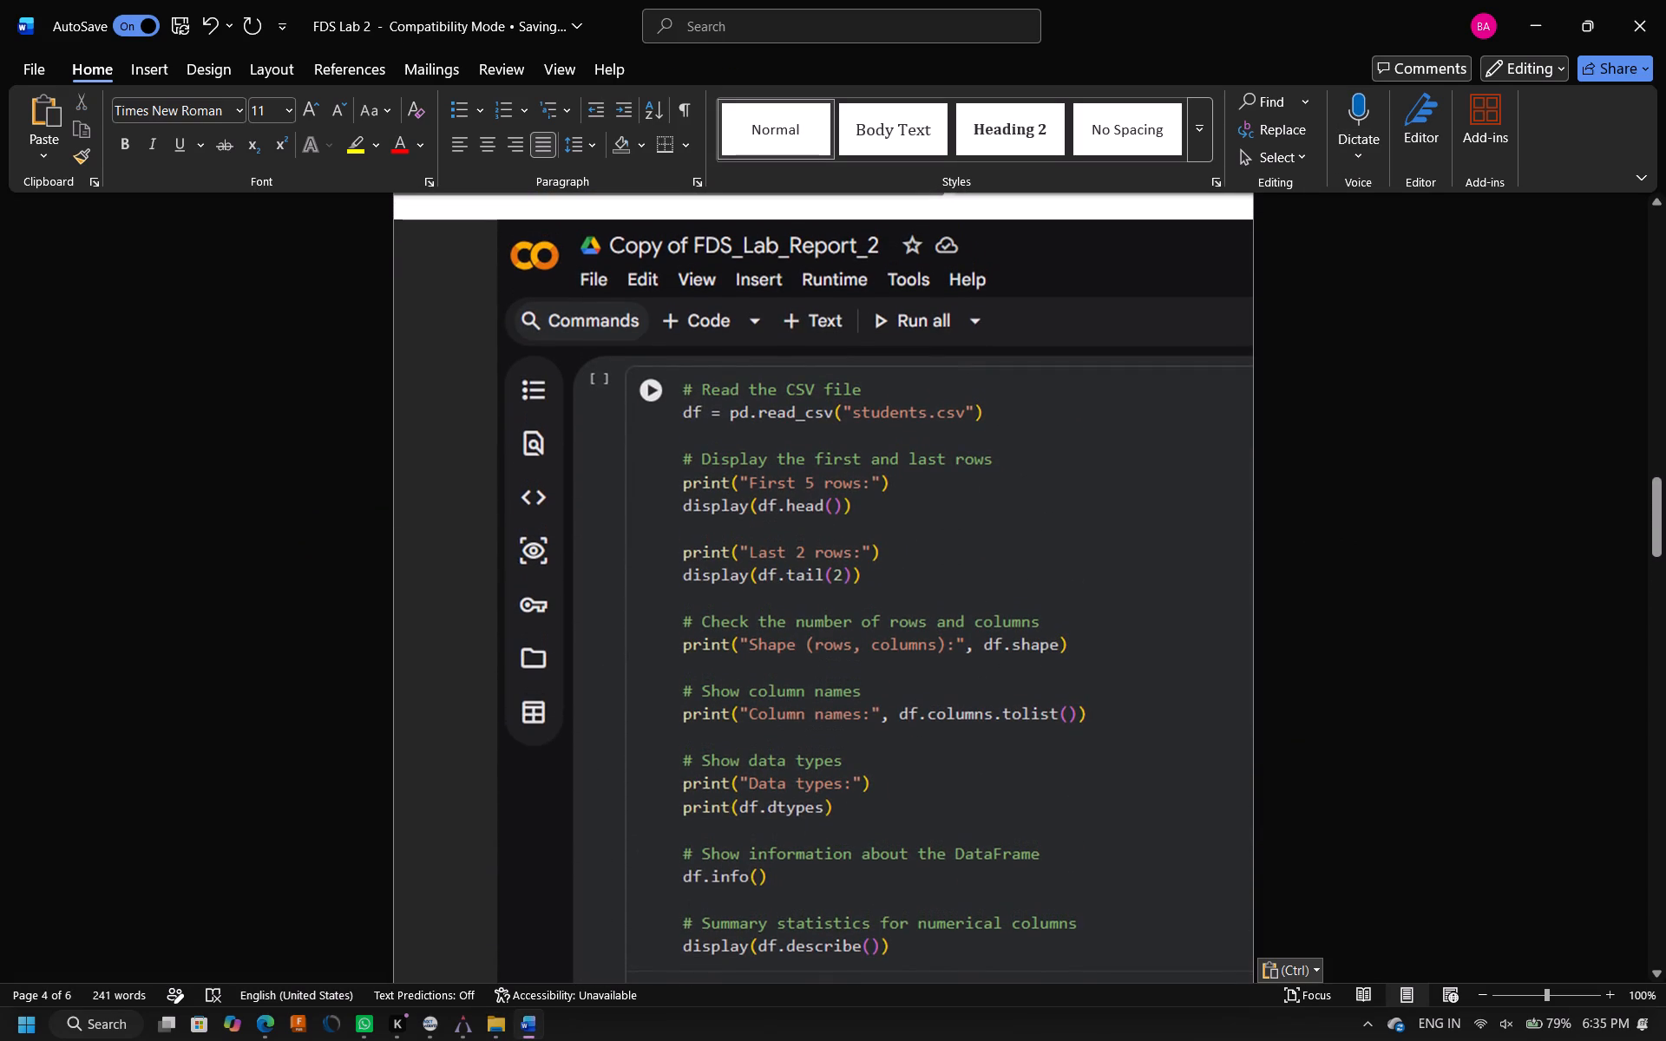
{"action": "left_click", "coordinate": [711, 231]}
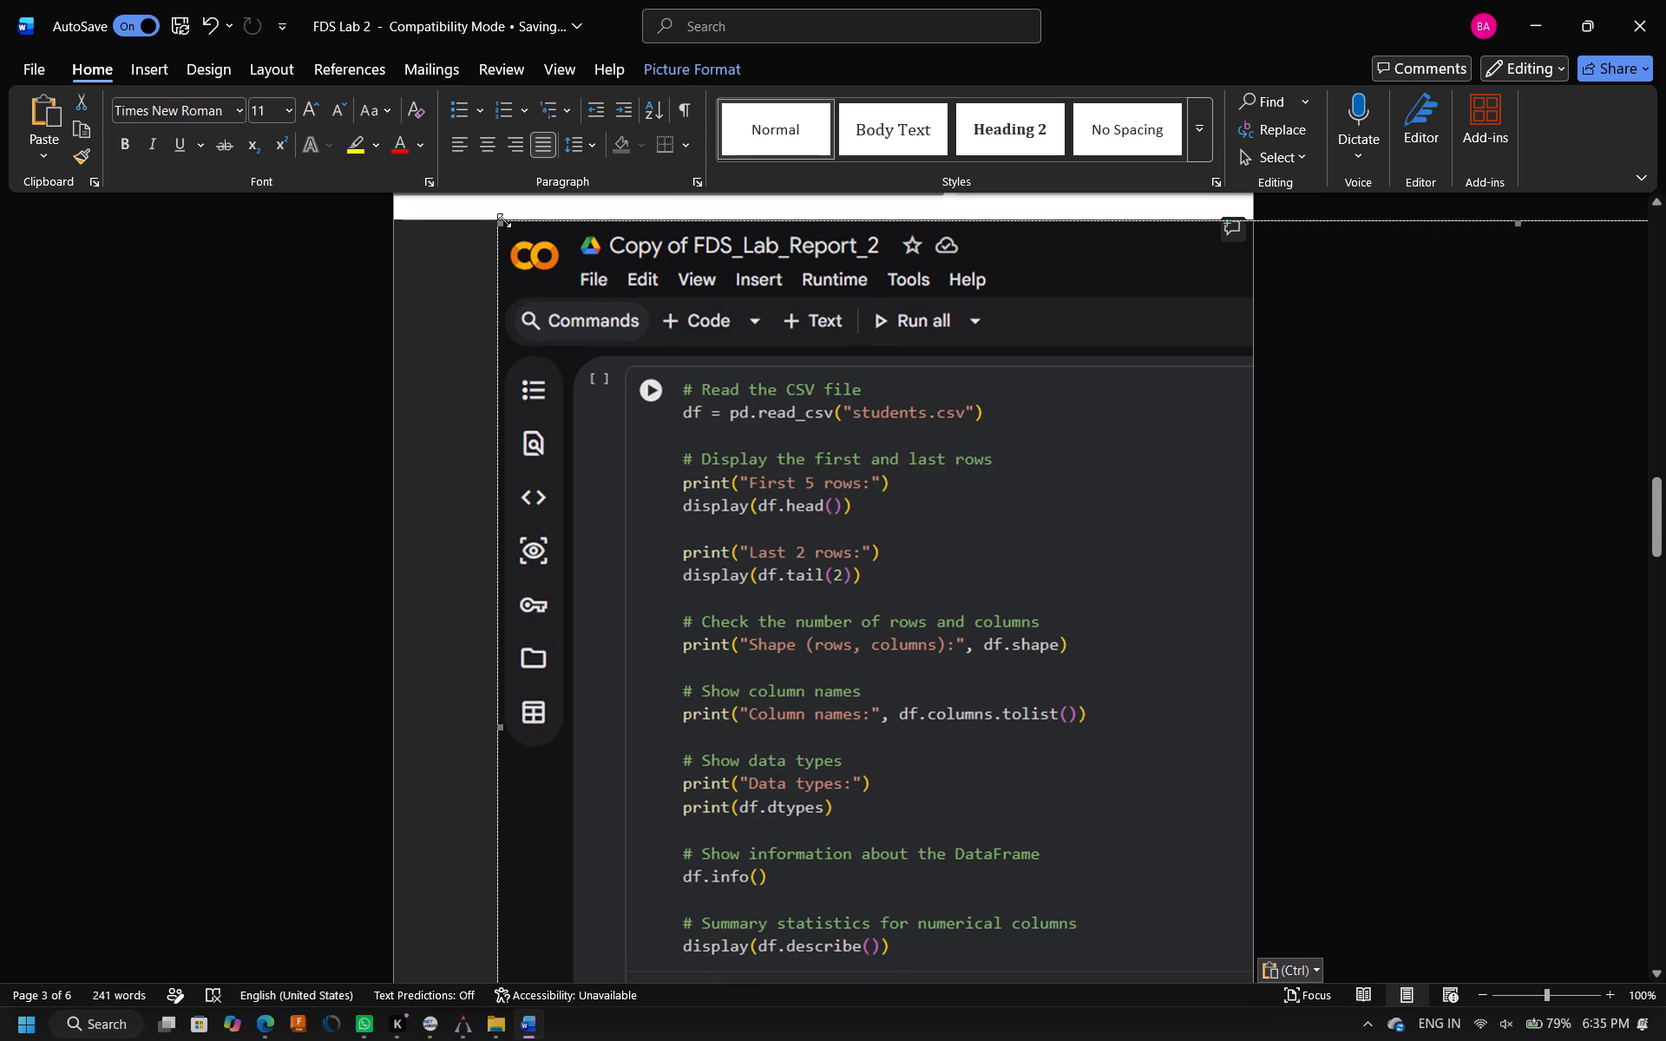
{"action": "left_click_drag", "start_coordinate": [504, 220], "coordinate": [673, 399]}
{"action": "left_click_drag", "start_coordinate": [673, 399], "coordinate": [673, 397]}
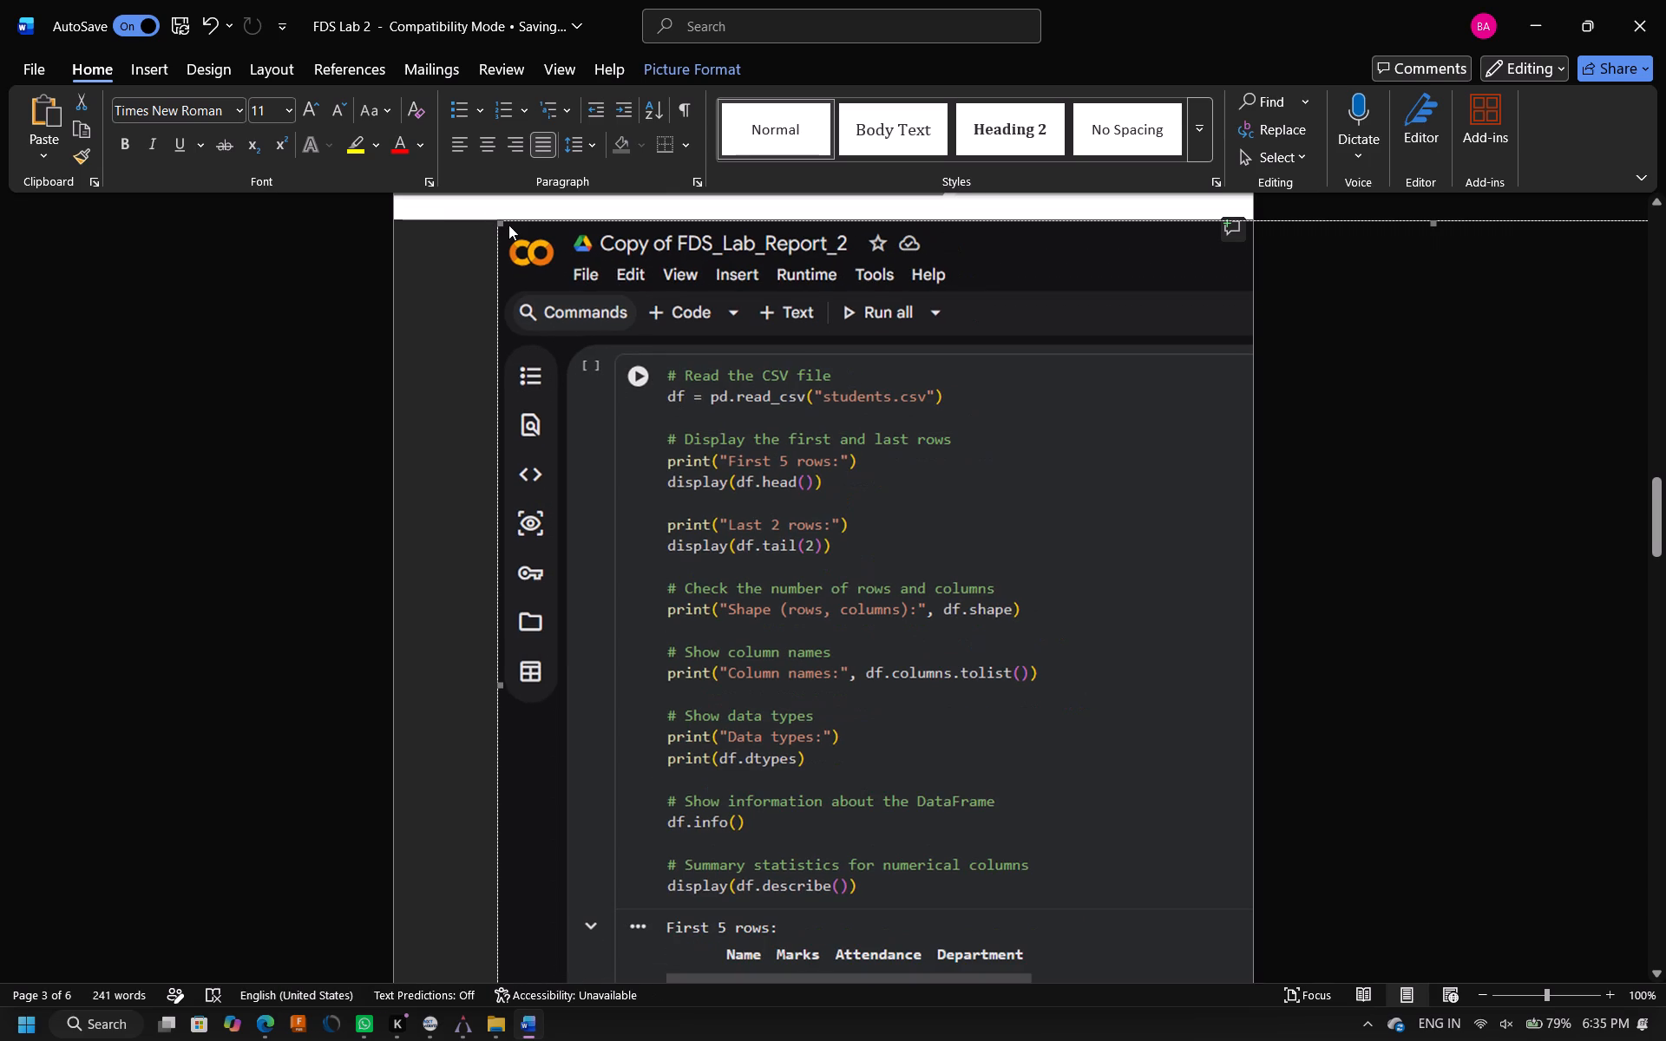
{"action": "left_click_drag", "start_coordinate": [502, 222], "coordinate": [757, 568]}
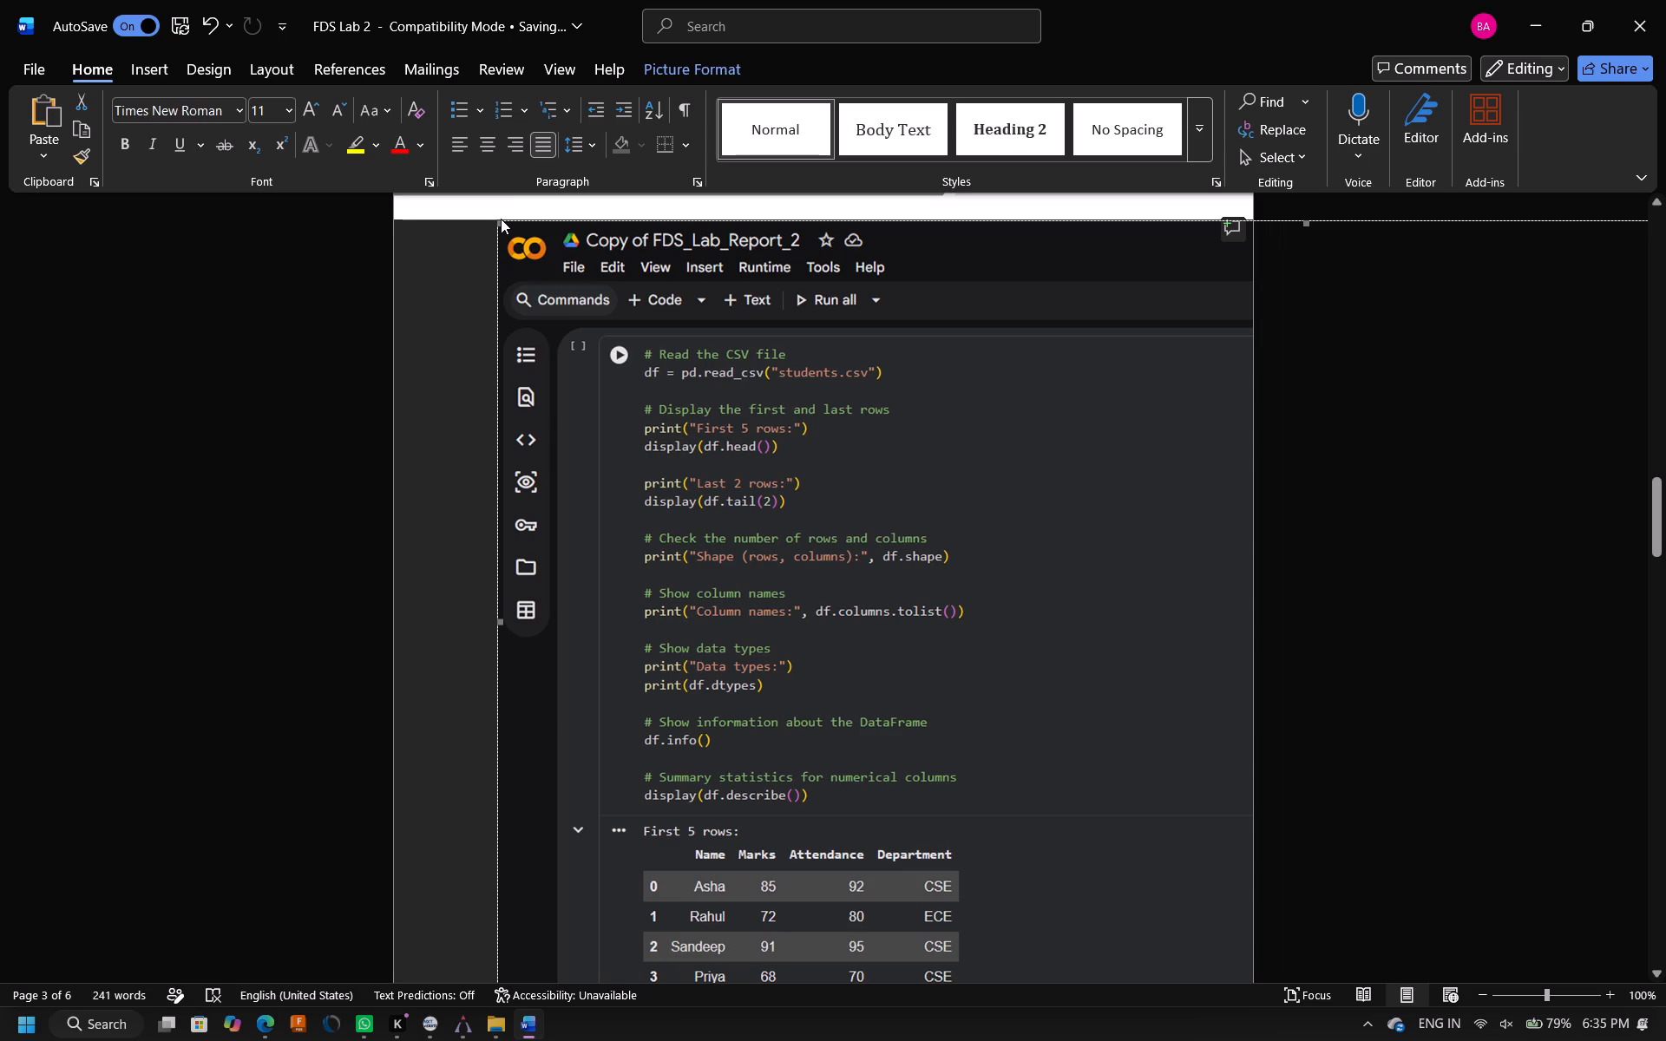
{"action": "left_click_drag", "start_coordinate": [498, 218], "coordinate": [499, 226]}
{"action": "left_click_drag", "start_coordinate": [499, 226], "coordinate": [500, 226]}
{"action": "left_click_drag", "start_coordinate": [500, 226], "coordinate": [912, 751]}
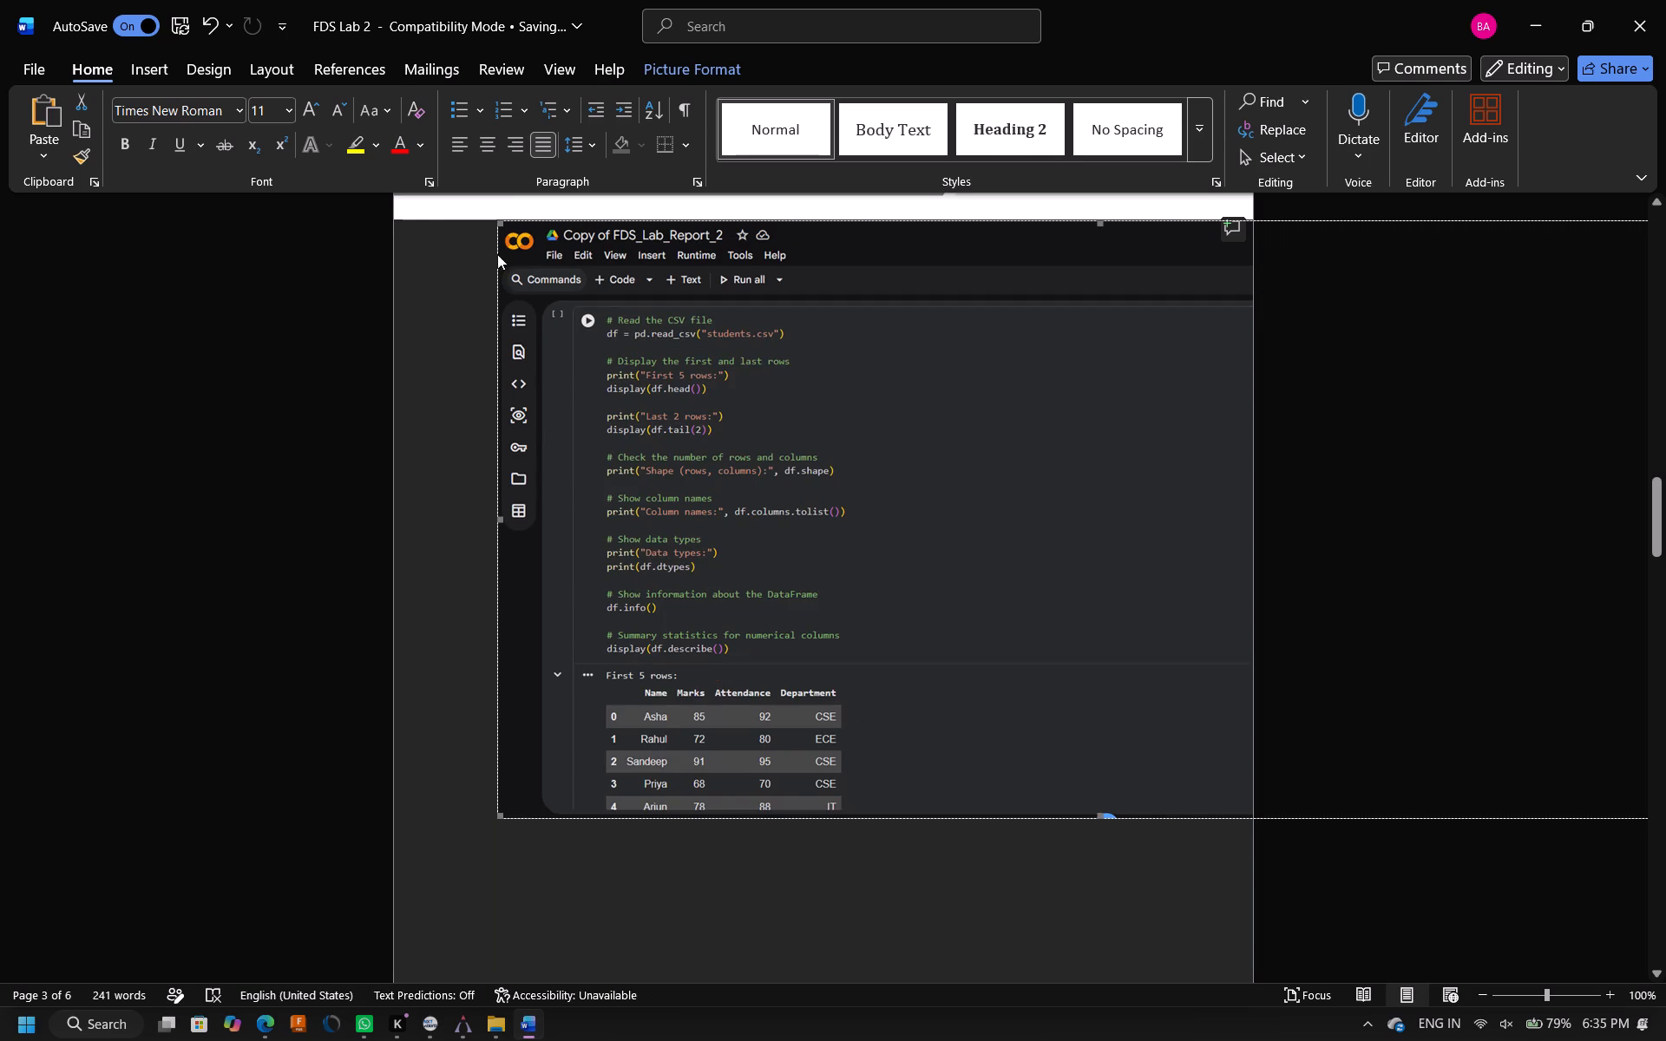
{"action": "left_click_drag", "start_coordinate": [499, 225], "coordinate": [802, 563]}
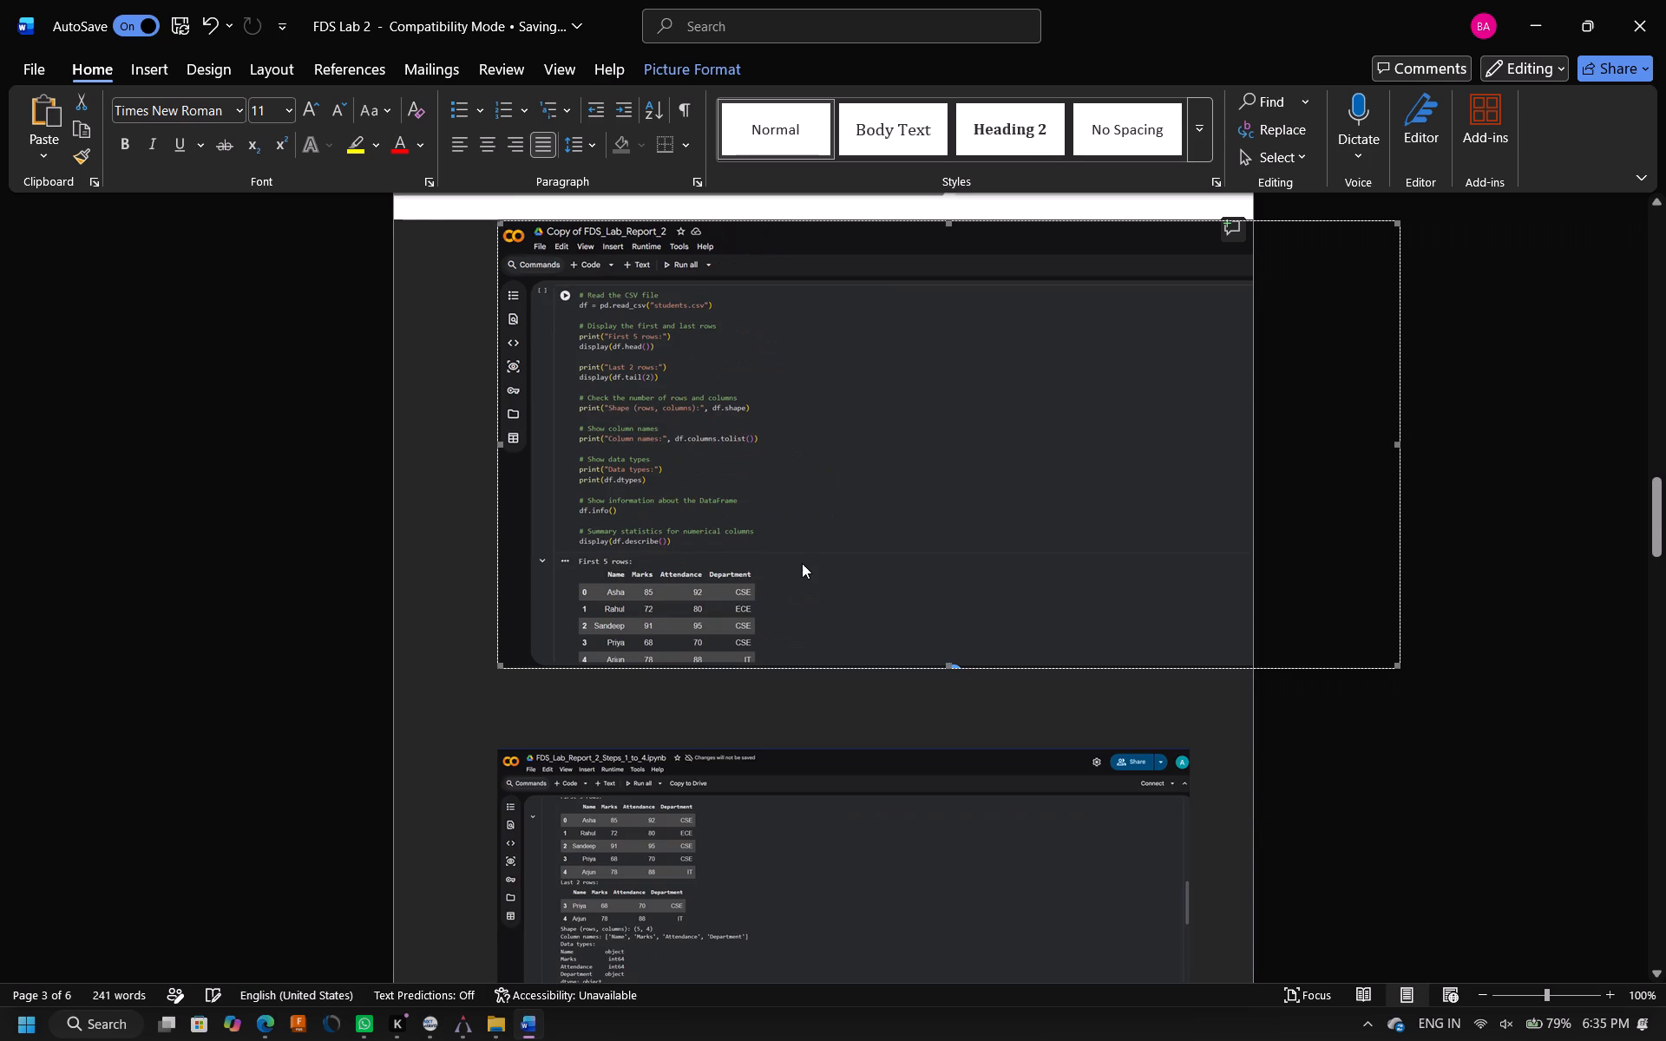
{"action": "left_click_drag", "start_coordinate": [499, 225], "coordinate": [731, 464]}
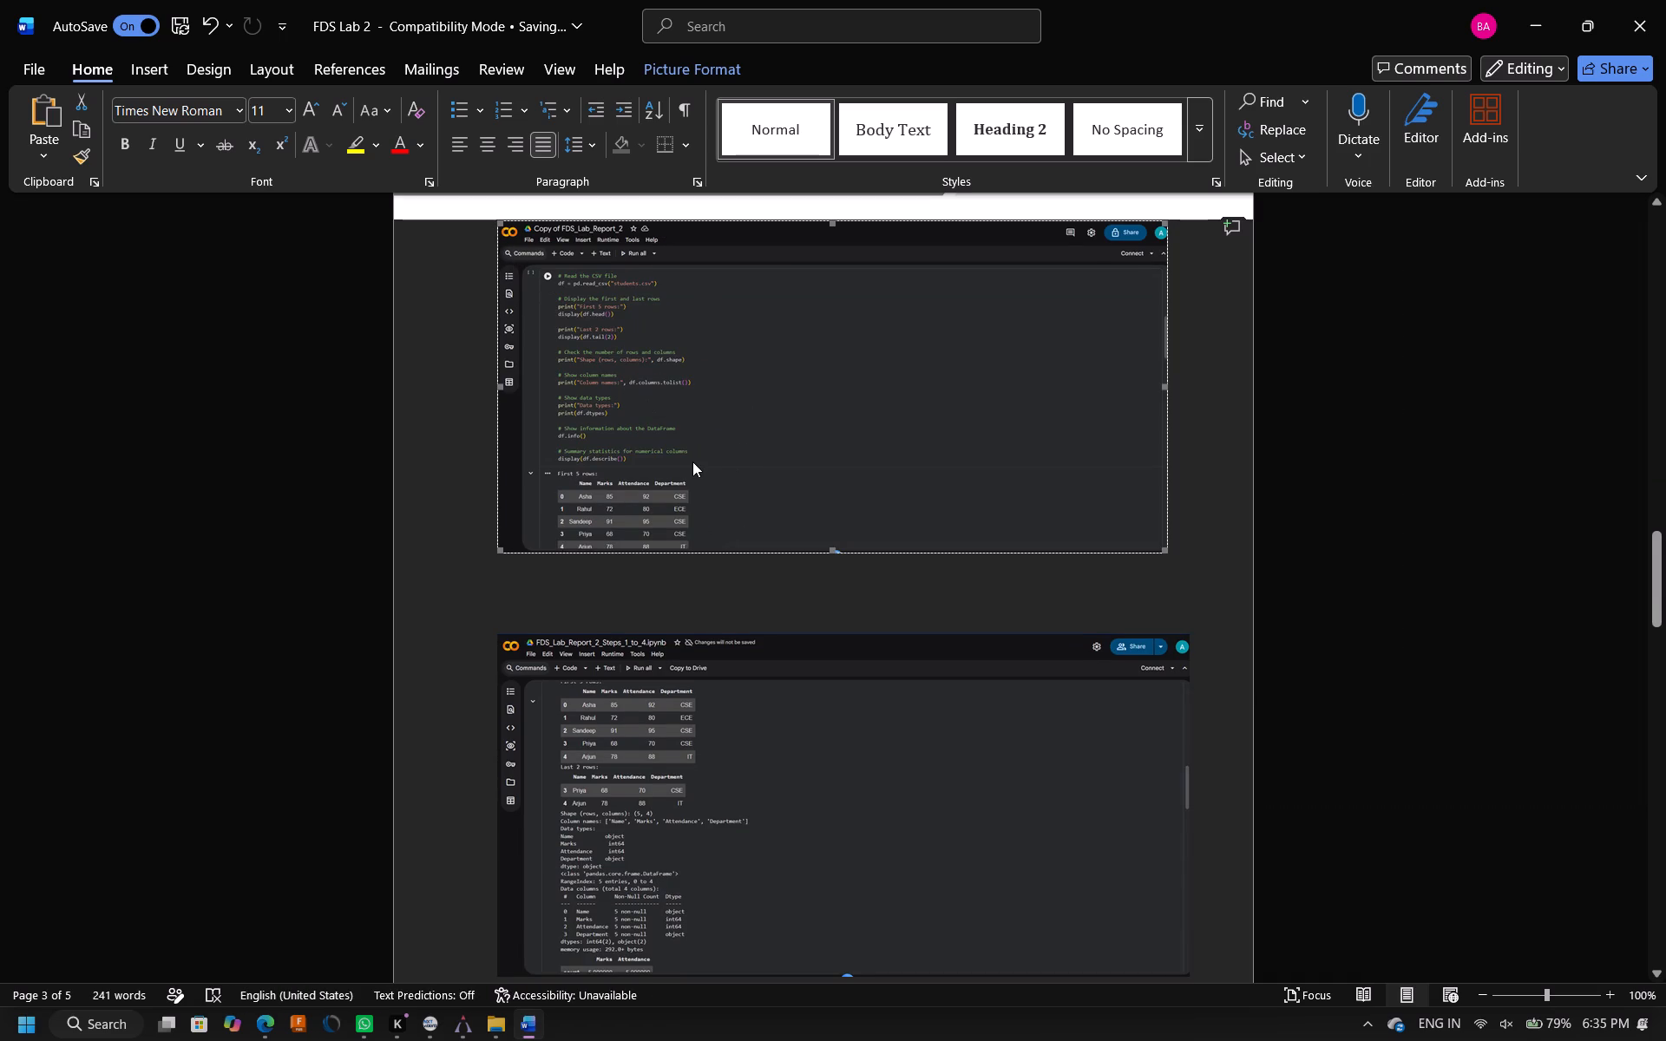
Switch to the File Explorer Gallery and copy the newest capture, showing the first 5 and last 2 rows output, closing its opened image after copying.
{"action": "scroll", "coordinate": [692, 462], "scroll_direction": "down", "scroll_amount": 2}
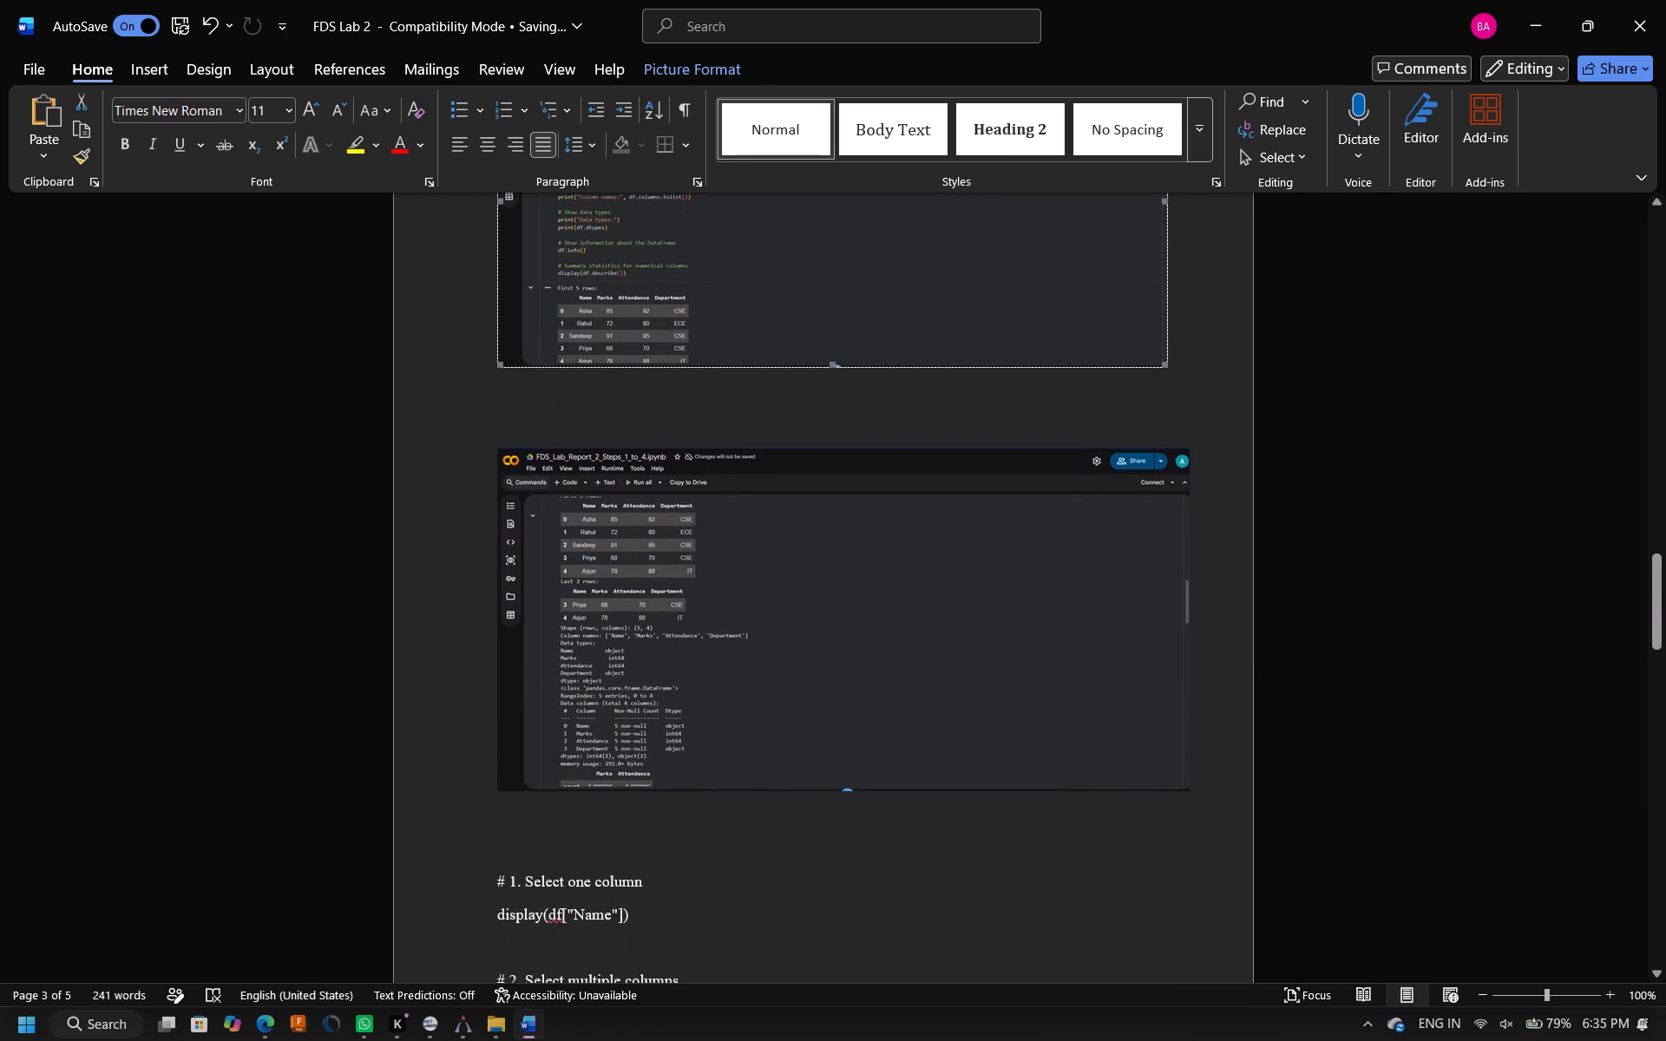
{"action": "key", "text": "alt+Tab"}
{"action": "double_click", "coordinate": [480, 320]}
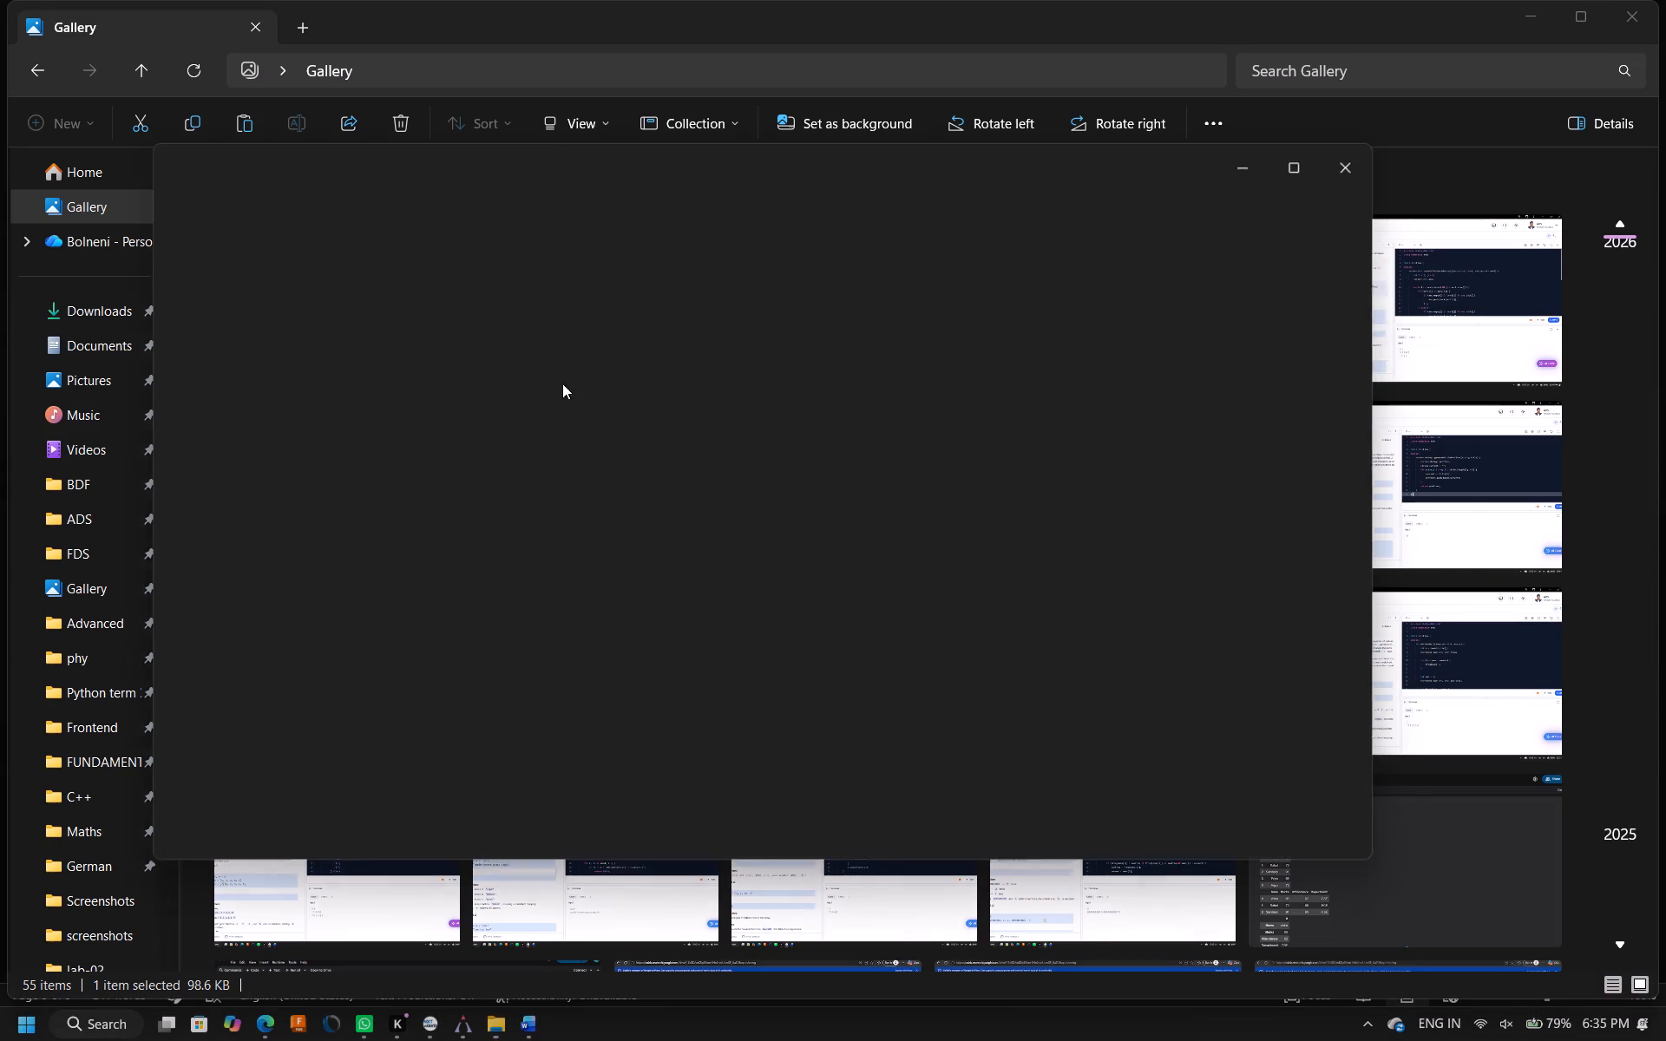
{"action": "key", "text": "ctrl+c"}
{"action": "key", "text": "ctrl+c"}
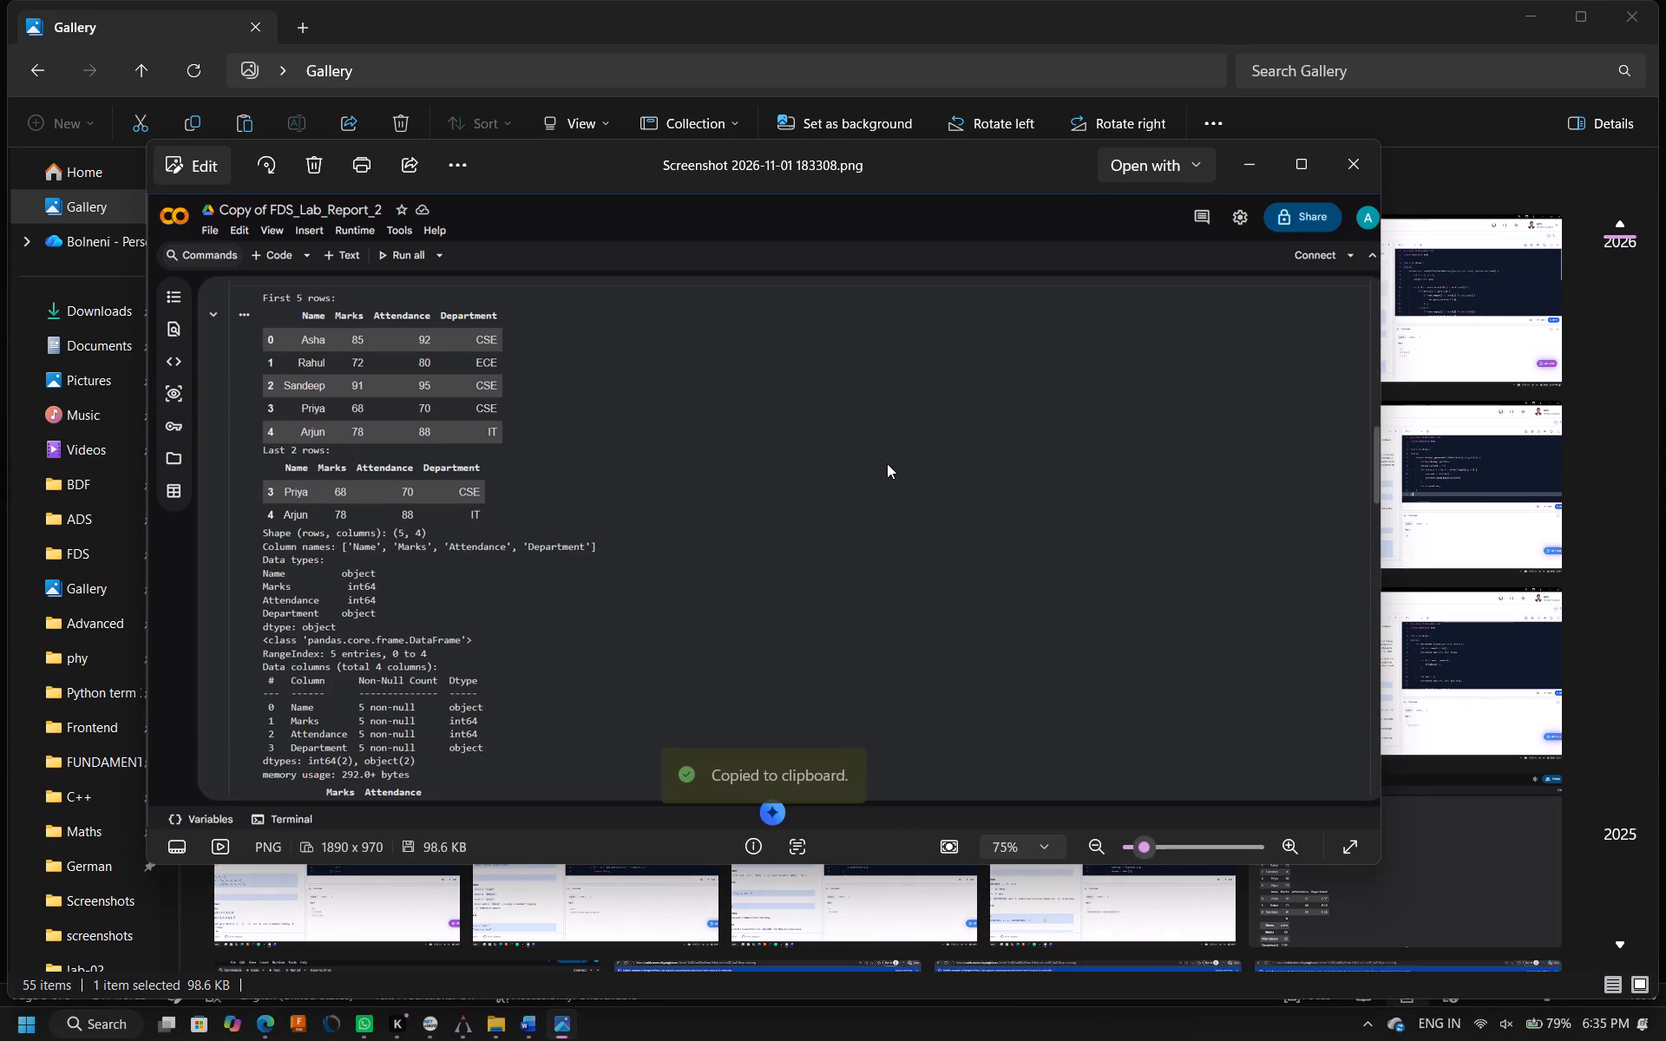
{"action": "left_click", "coordinate": [1353, 167]}
Switch to the FDS Lab 2 Word report and replace the old Step 3 output screenshot above "# 1. Select one column" with the copied capture.
{"action": "key", "text": "alt+Tab"}
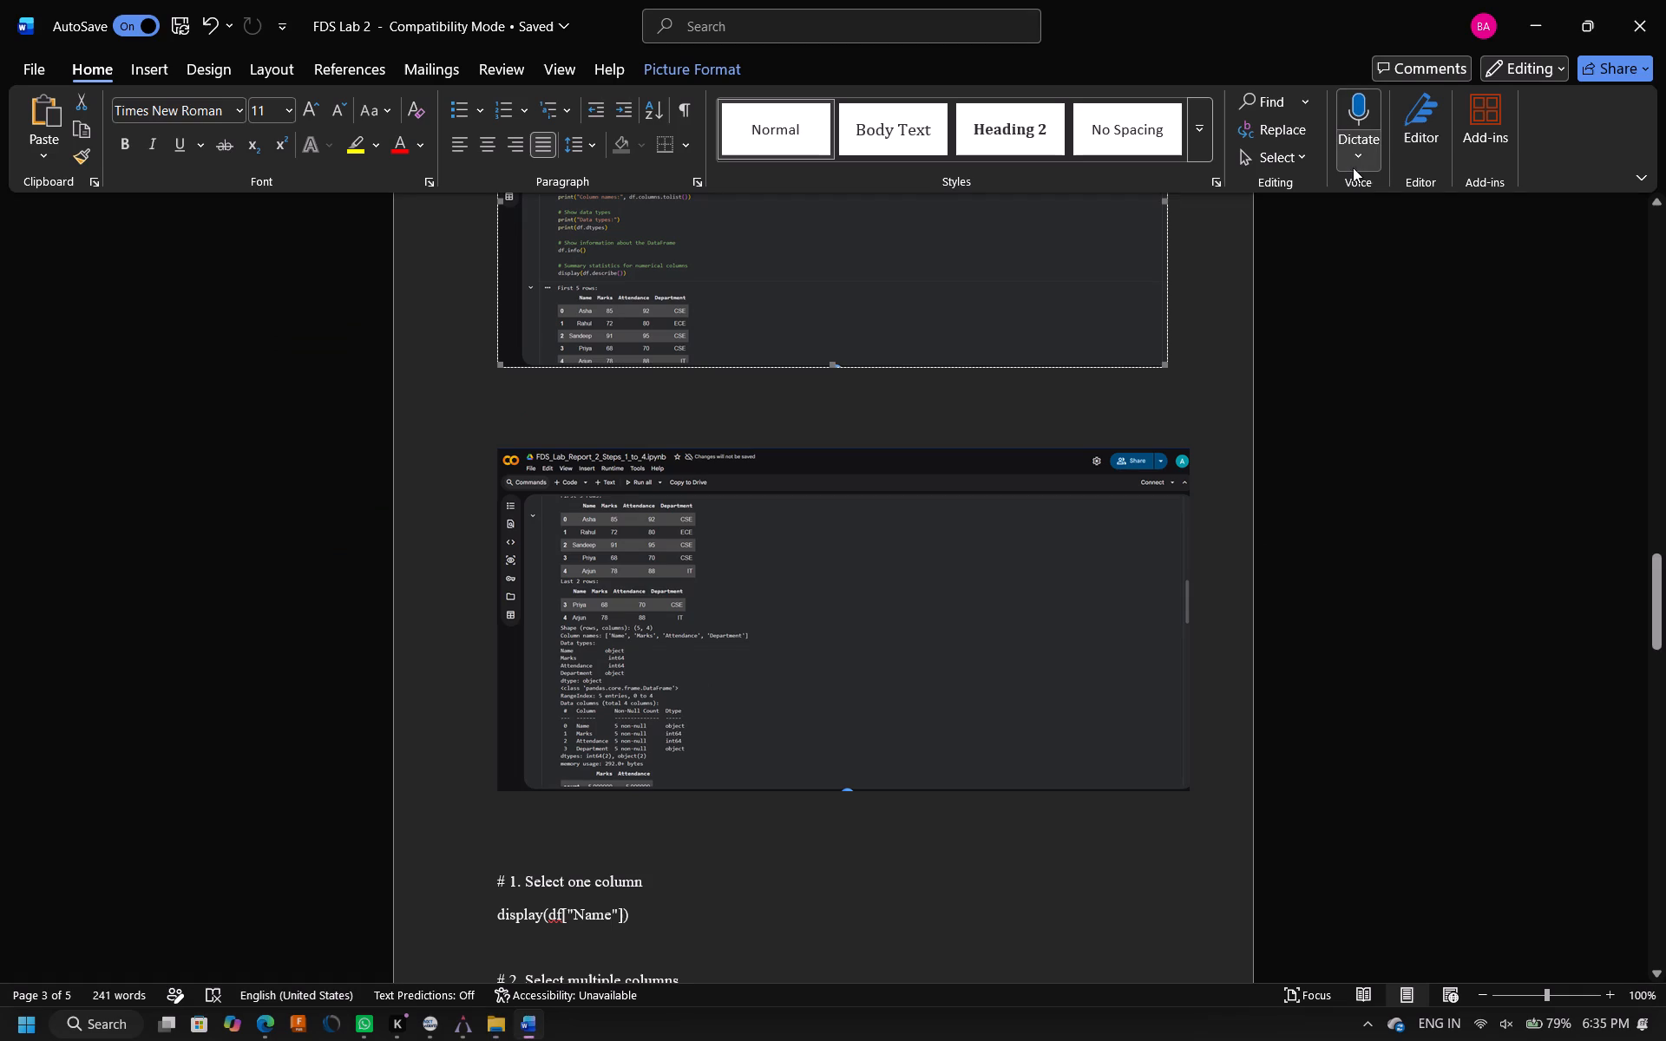
{"action": "left_click", "coordinate": [916, 641]}
{"action": "key", "text": "BackSpace"}
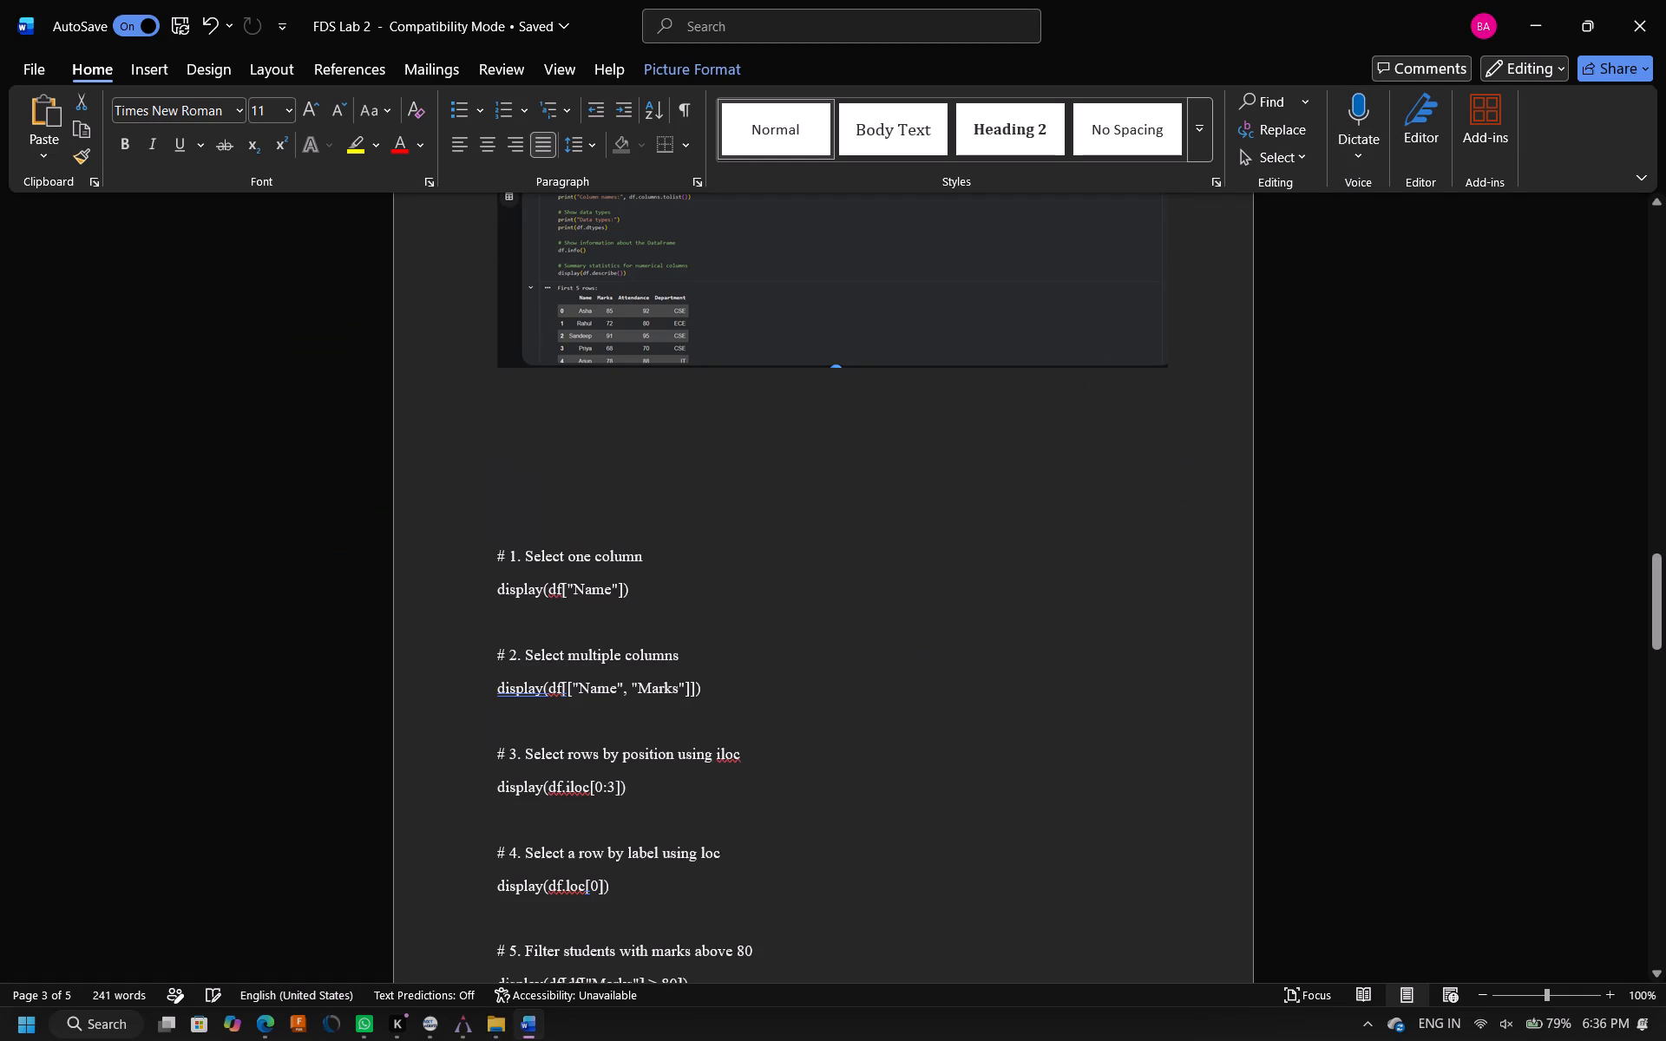
{"action": "key", "text": "ctrl+v"}
Shrink the pasted Step 3 output capture until it matches the width of the "Read the CSV file" capture above it.
{"action": "scroll", "coordinate": [916, 641], "scroll_direction": "up", "scroll_amount": 5}
{"action": "left_click", "coordinate": [746, 520]}
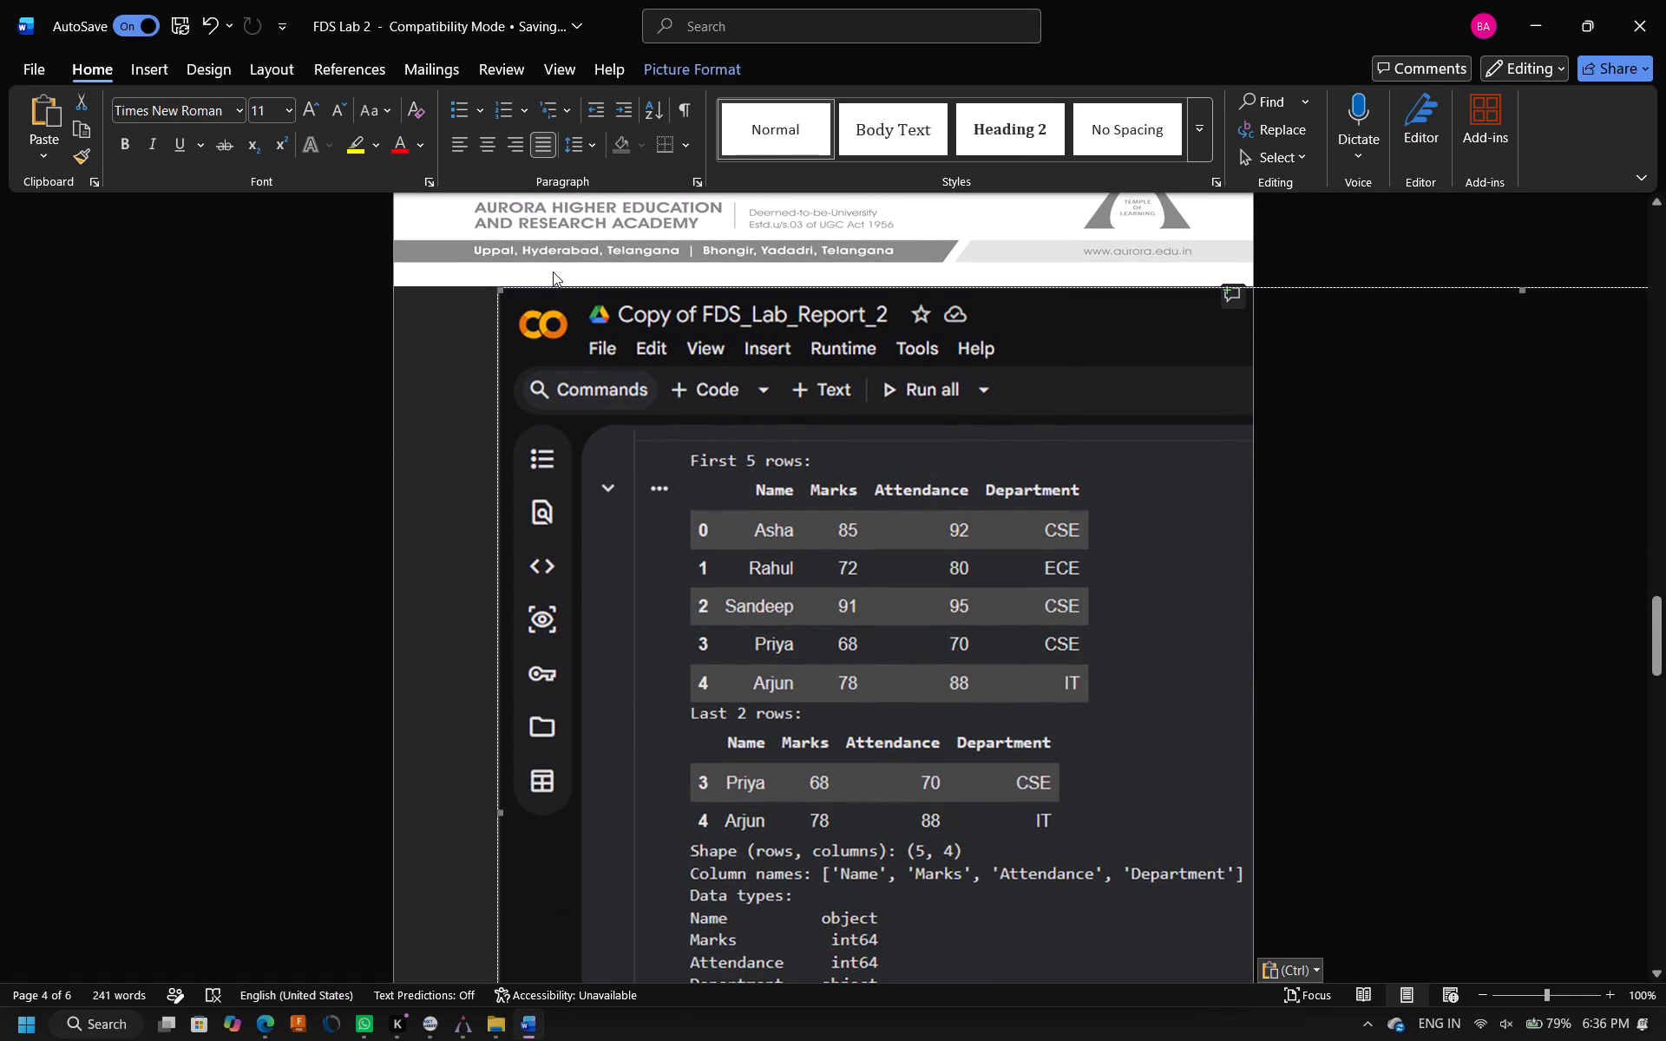
{"action": "left_click_drag", "start_coordinate": [501, 291], "coordinate": [840, 669]}
{"action": "left_click_drag", "start_coordinate": [840, 669], "coordinate": [845, 671]}
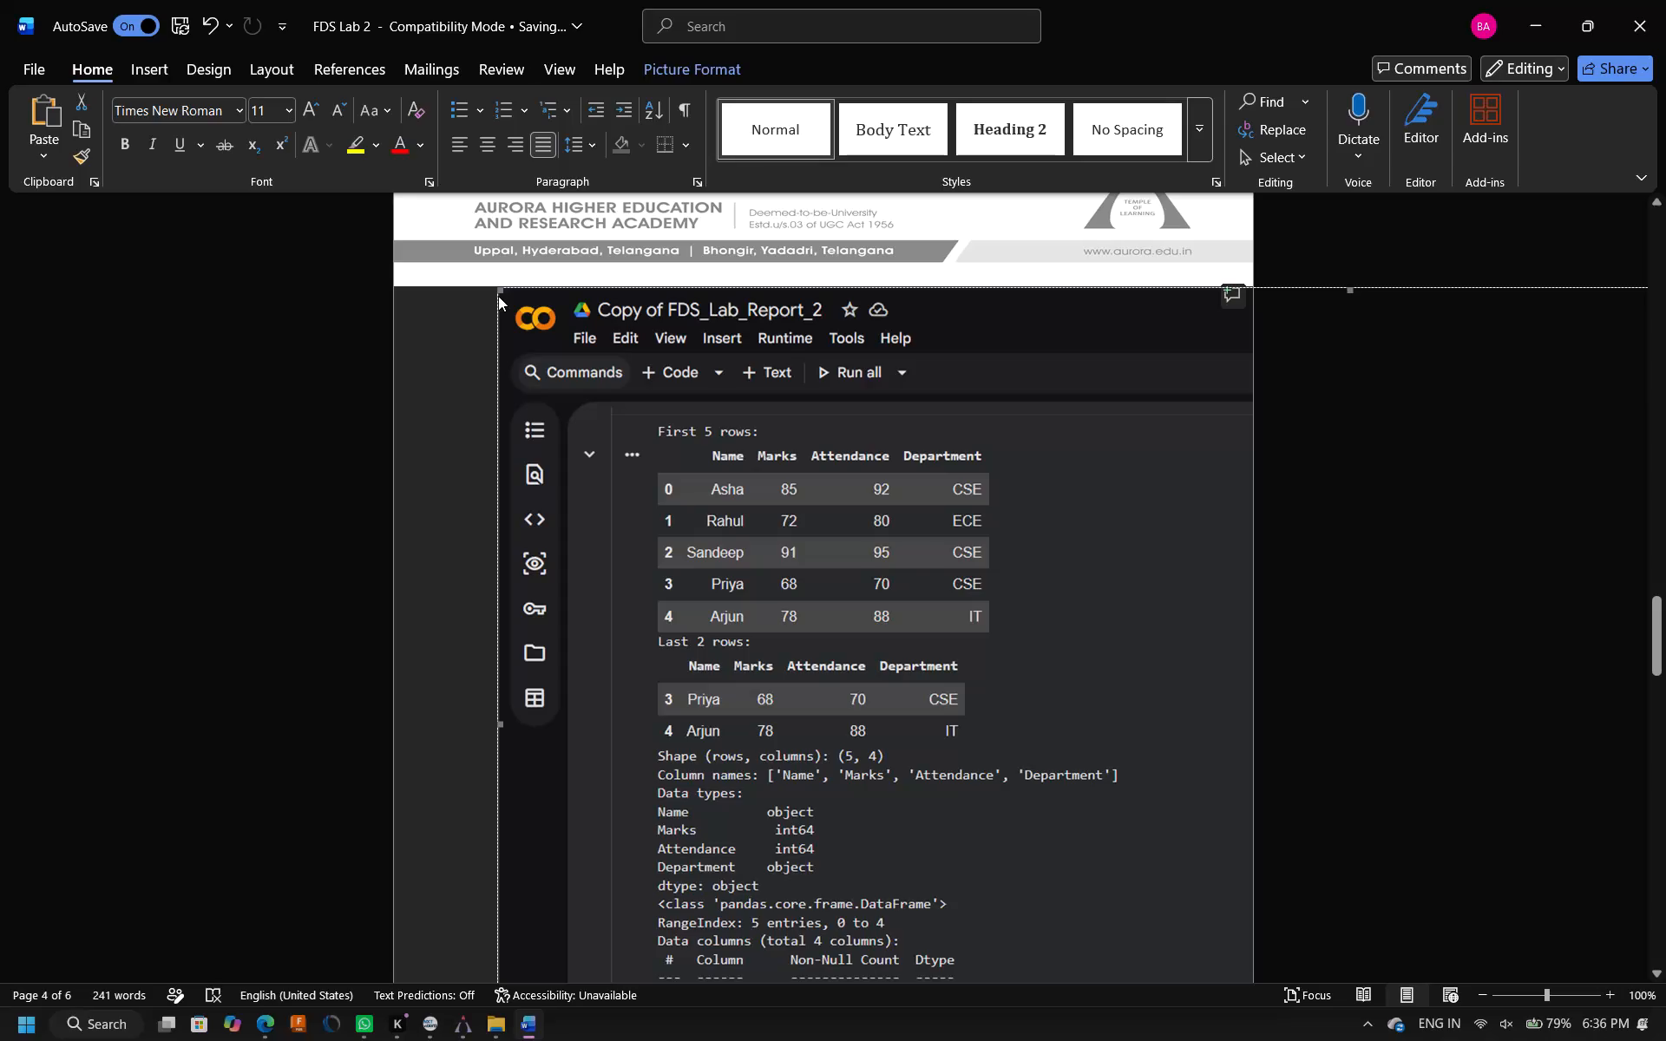
{"action": "left_click", "coordinate": [503, 285]}
{"action": "left_click_drag", "start_coordinate": [503, 290], "coordinate": [901, 702]}
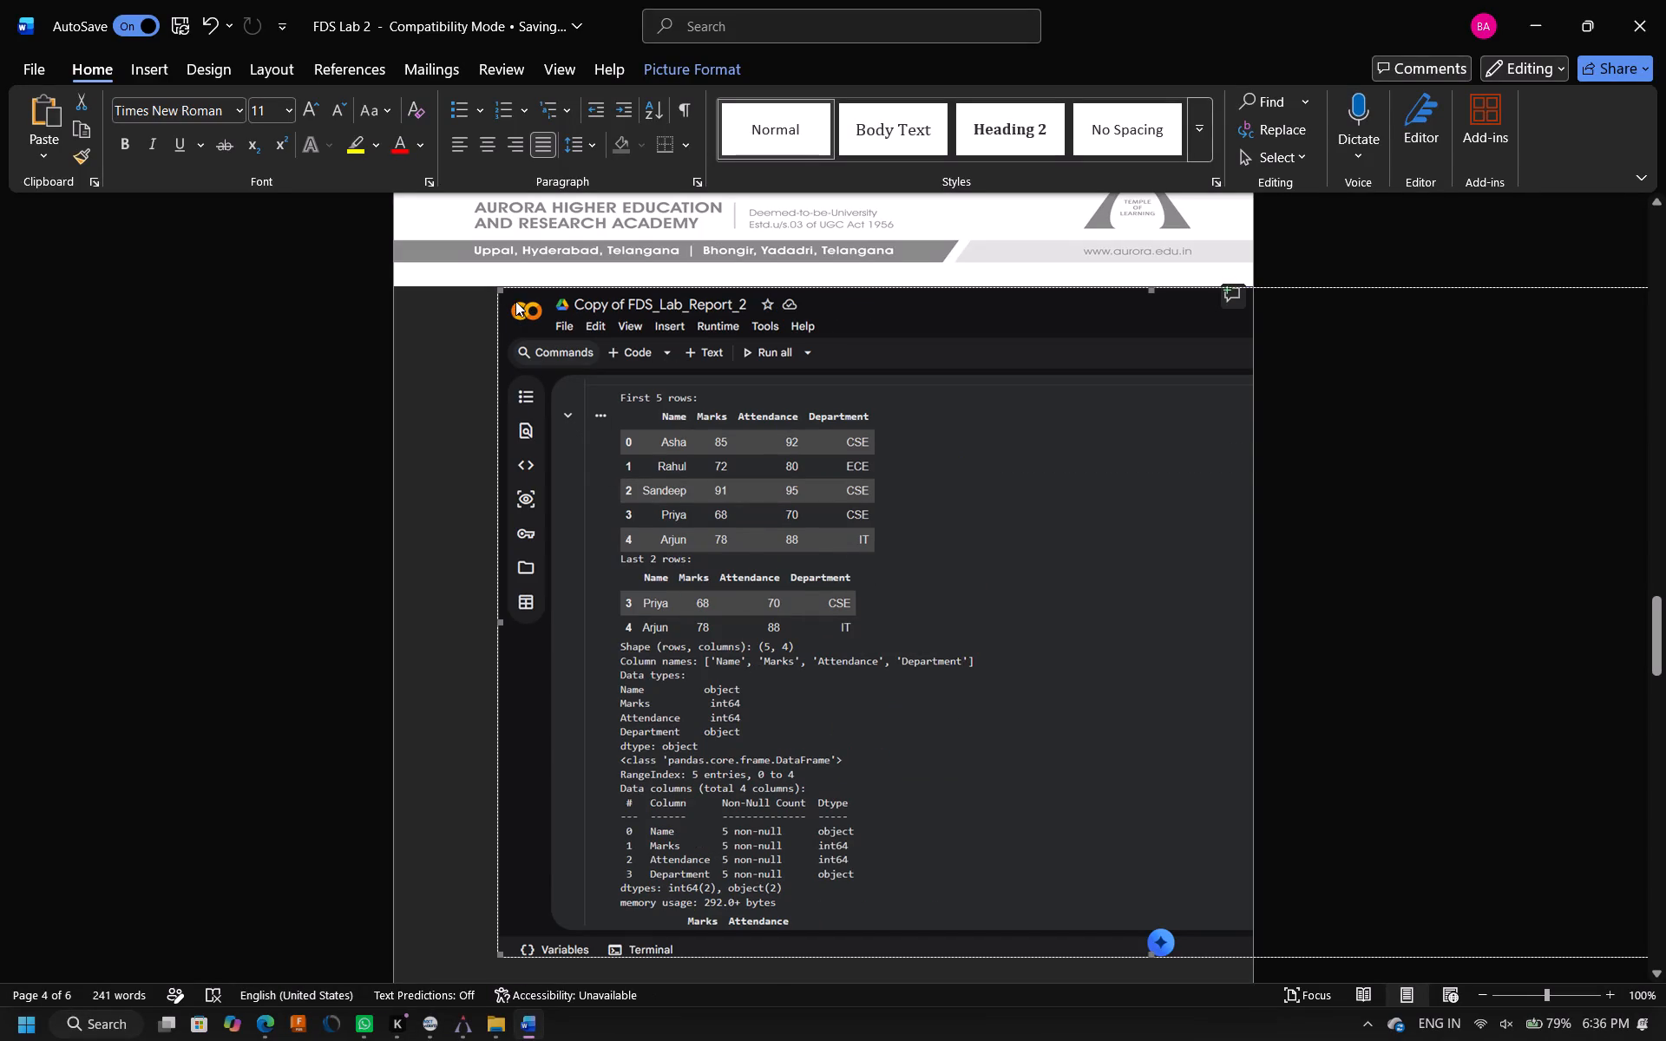
{"action": "left_click_drag", "start_coordinate": [497, 289], "coordinate": [1074, 888]}
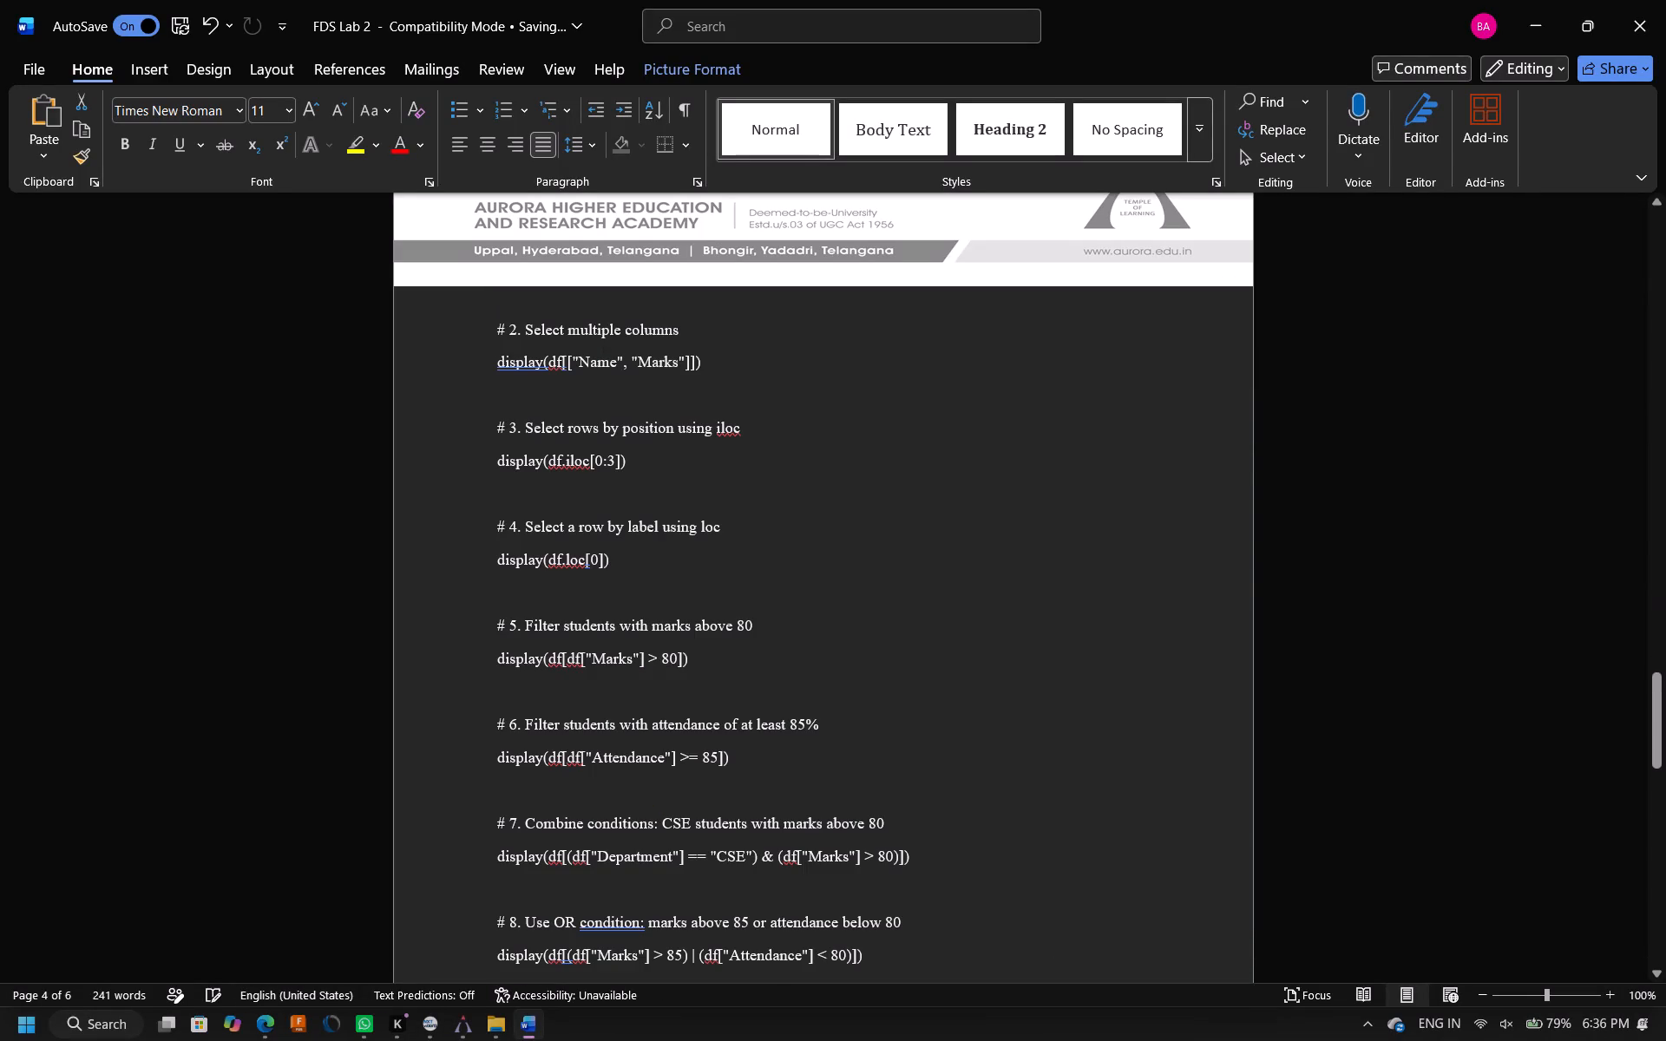
{"action": "scroll", "coordinate": [723, 554], "scroll_direction": "up", "scroll_amount": 5}
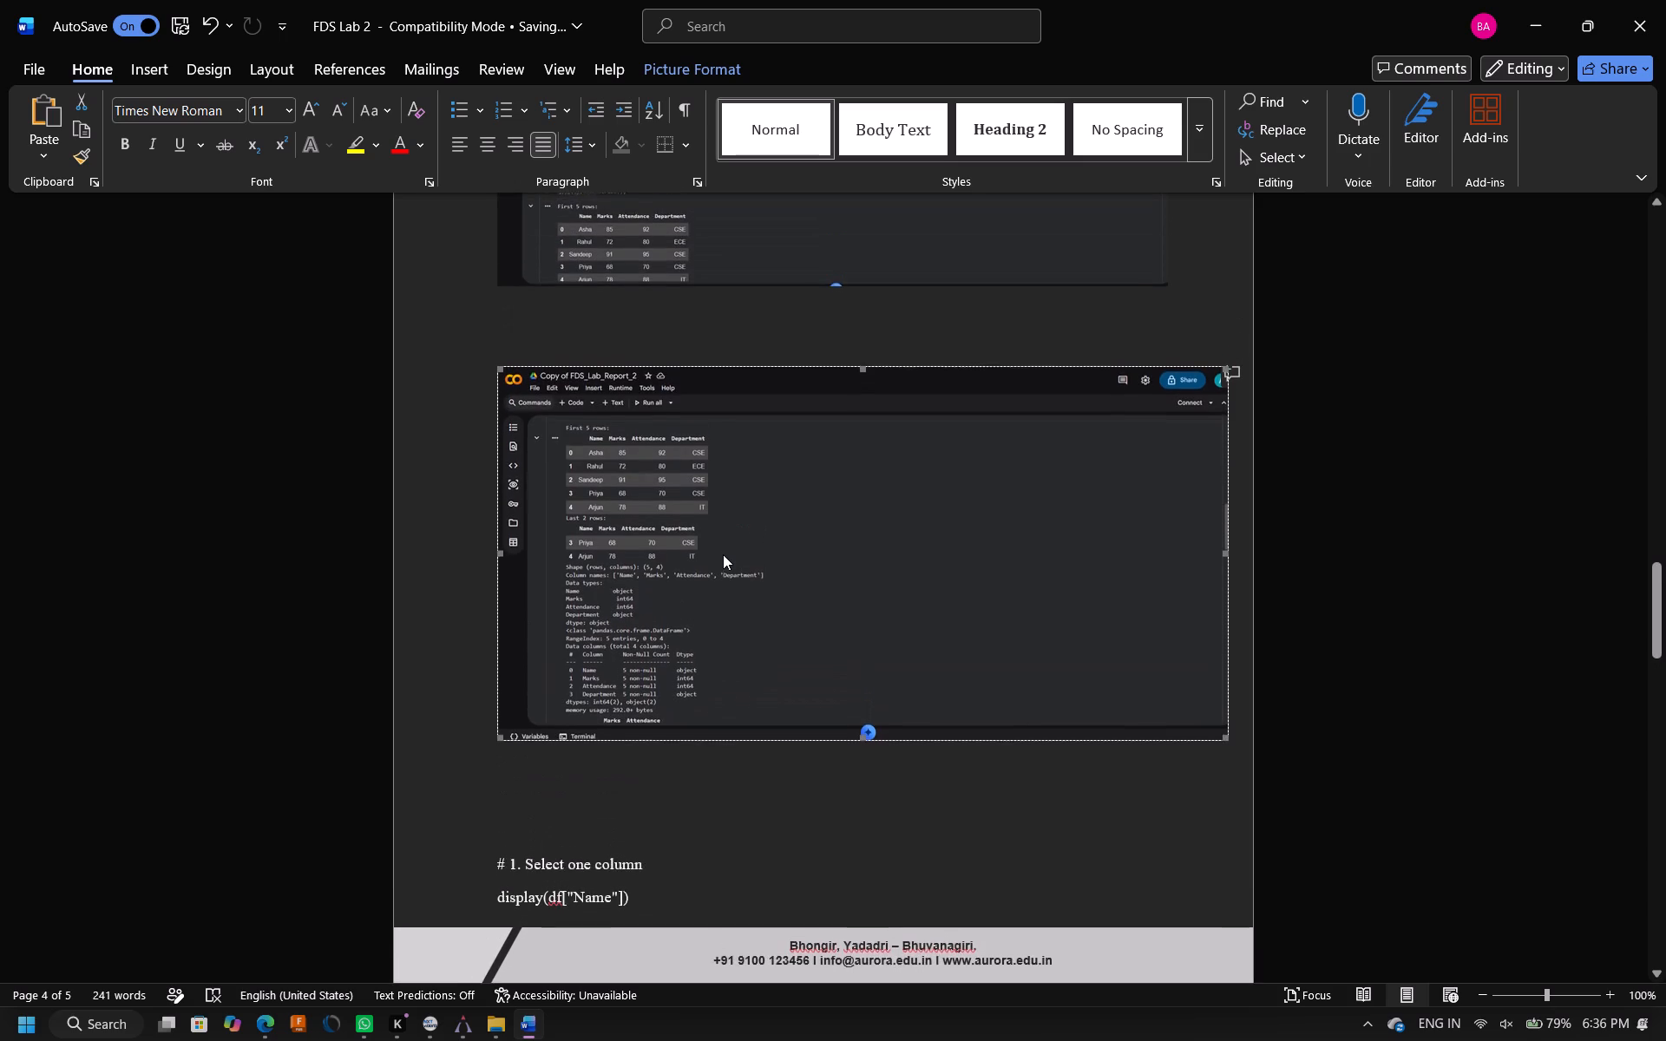
{"action": "scroll", "coordinate": [723, 554], "scroll_direction": "up", "scroll_amount": 1}
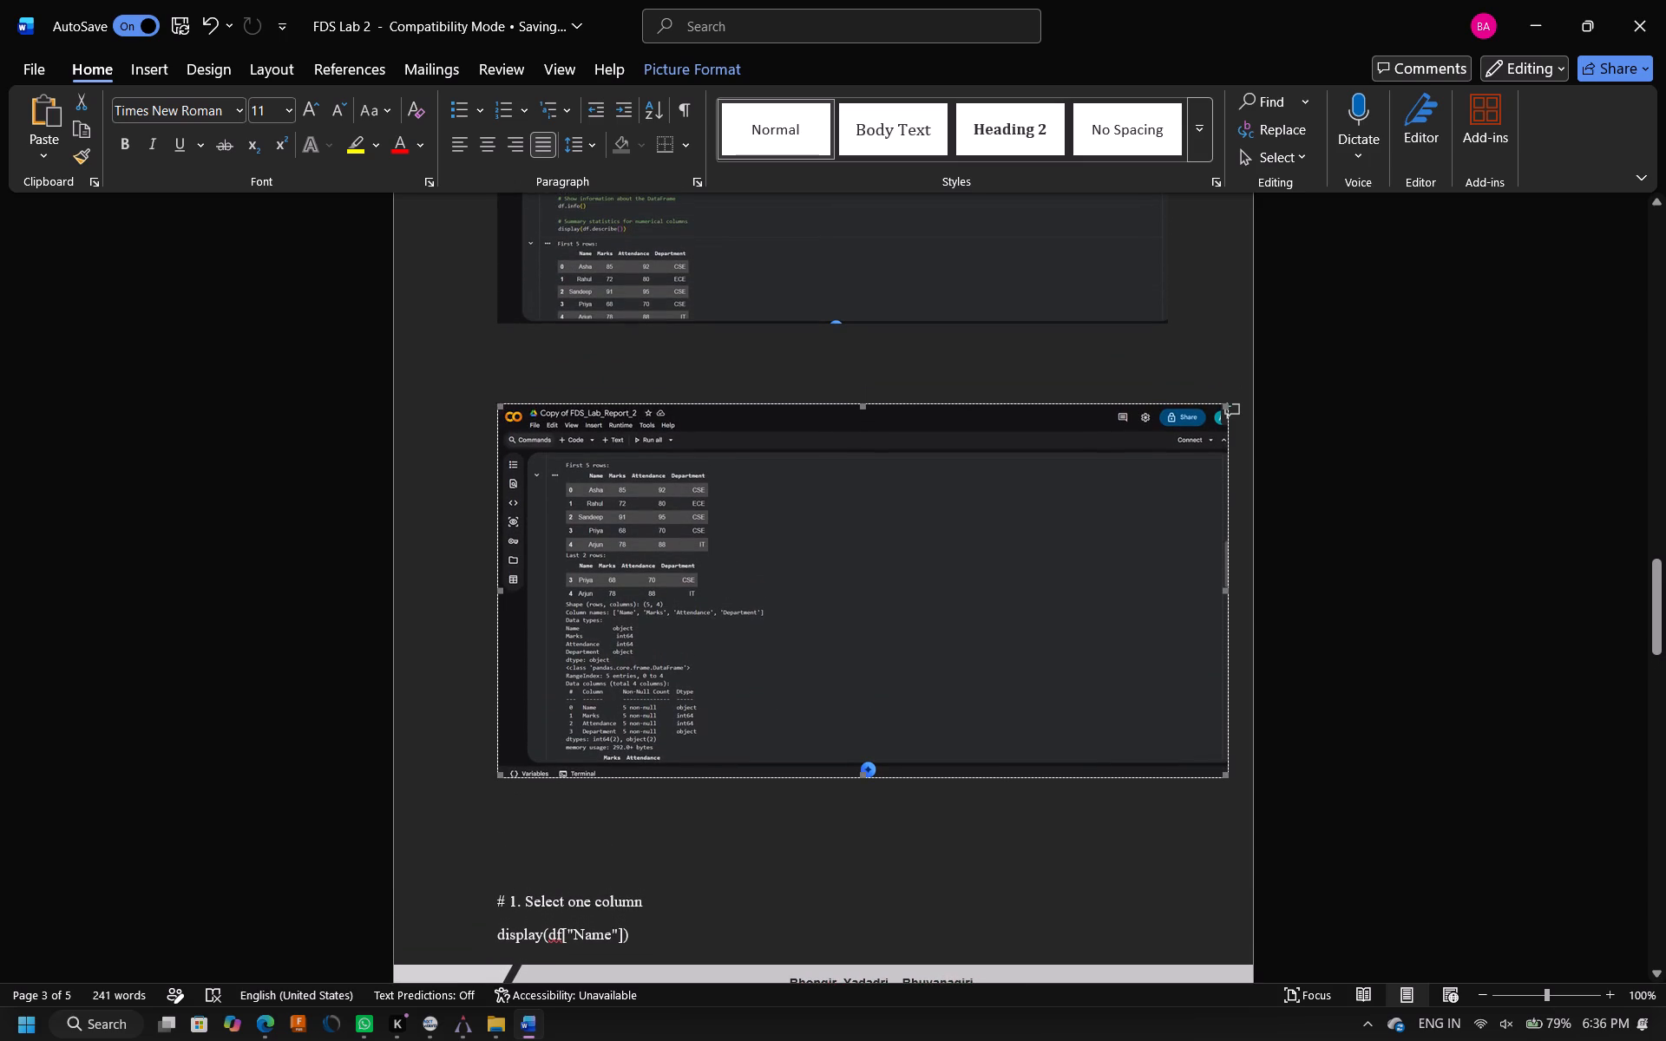
{"action": "left_click_drag", "start_coordinate": [501, 403], "coordinate": [600, 496]}
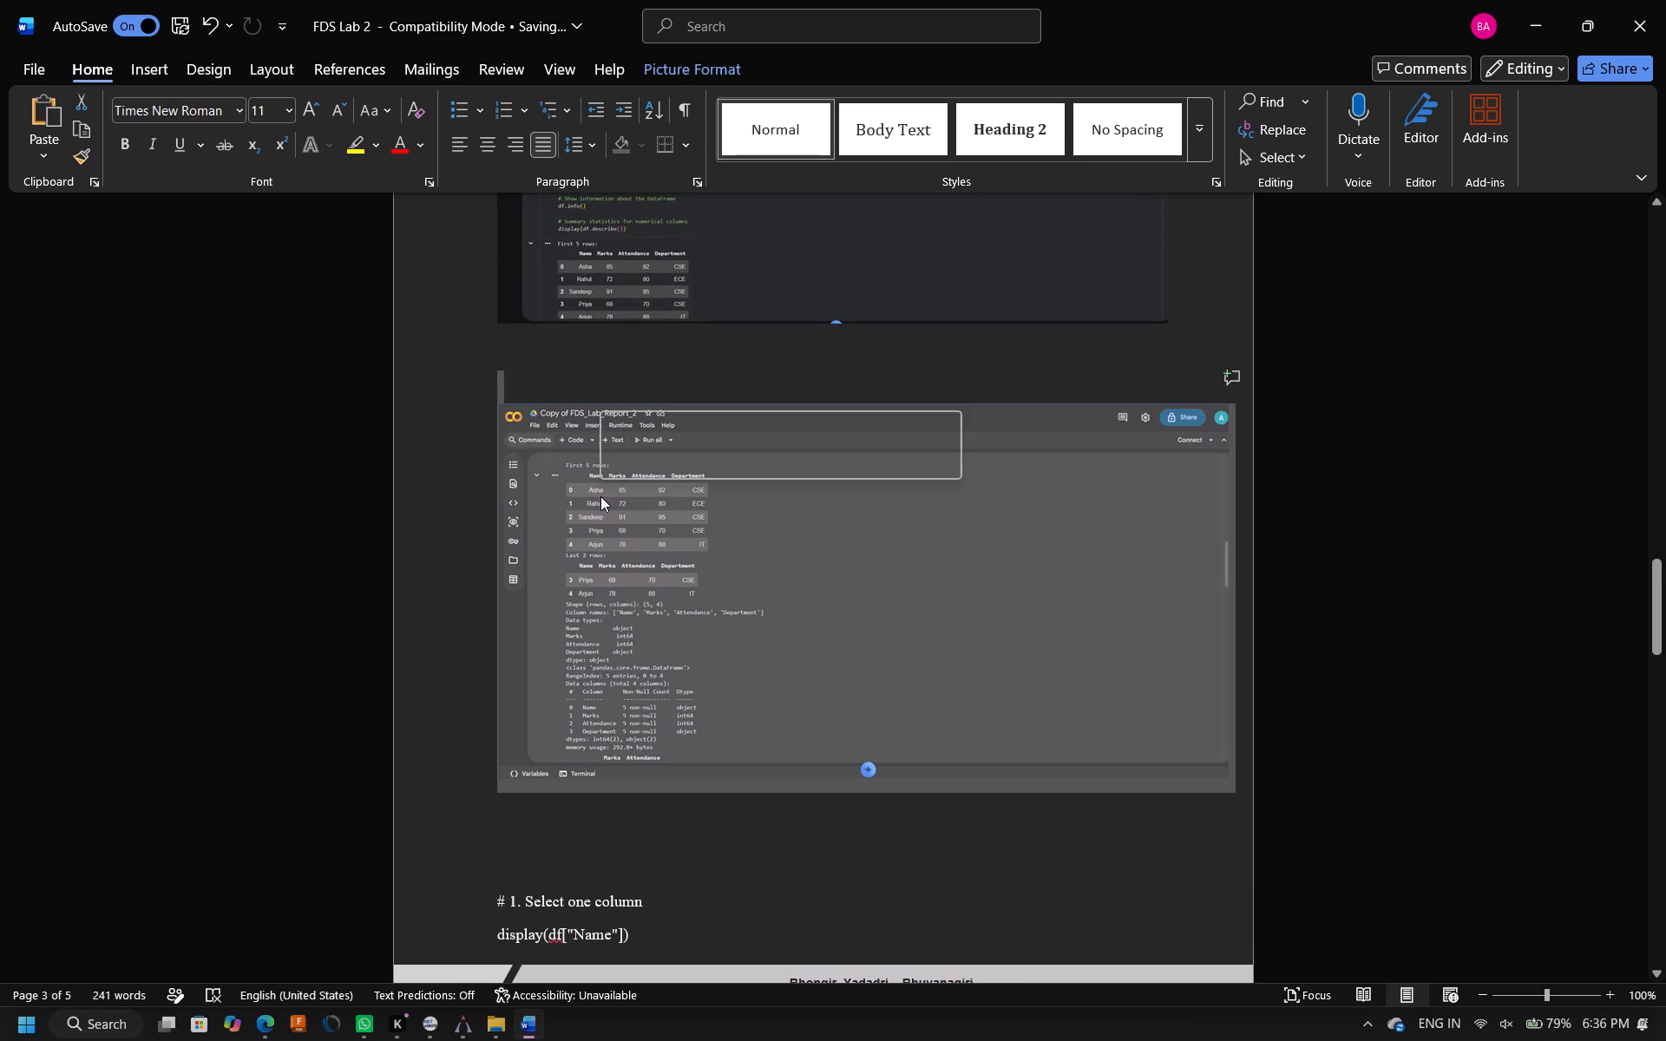
{"action": "left_click", "coordinate": [1316, 499]}
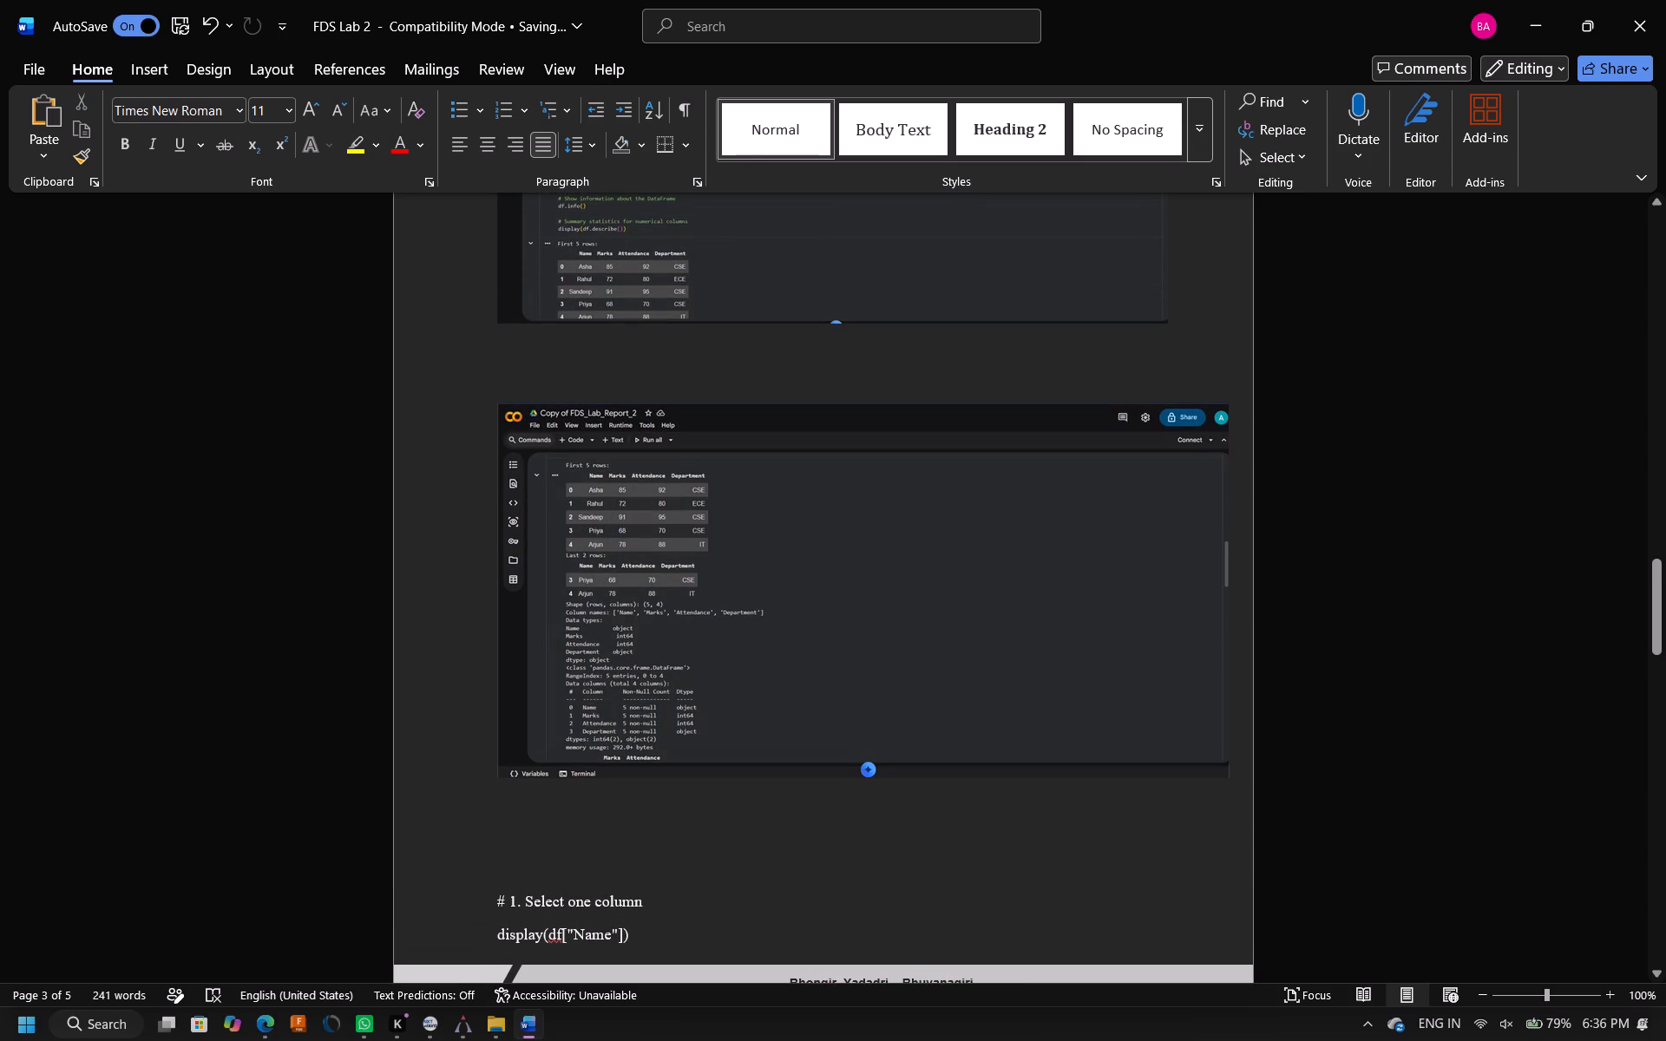
{"action": "left_click", "coordinate": [508, 407]}
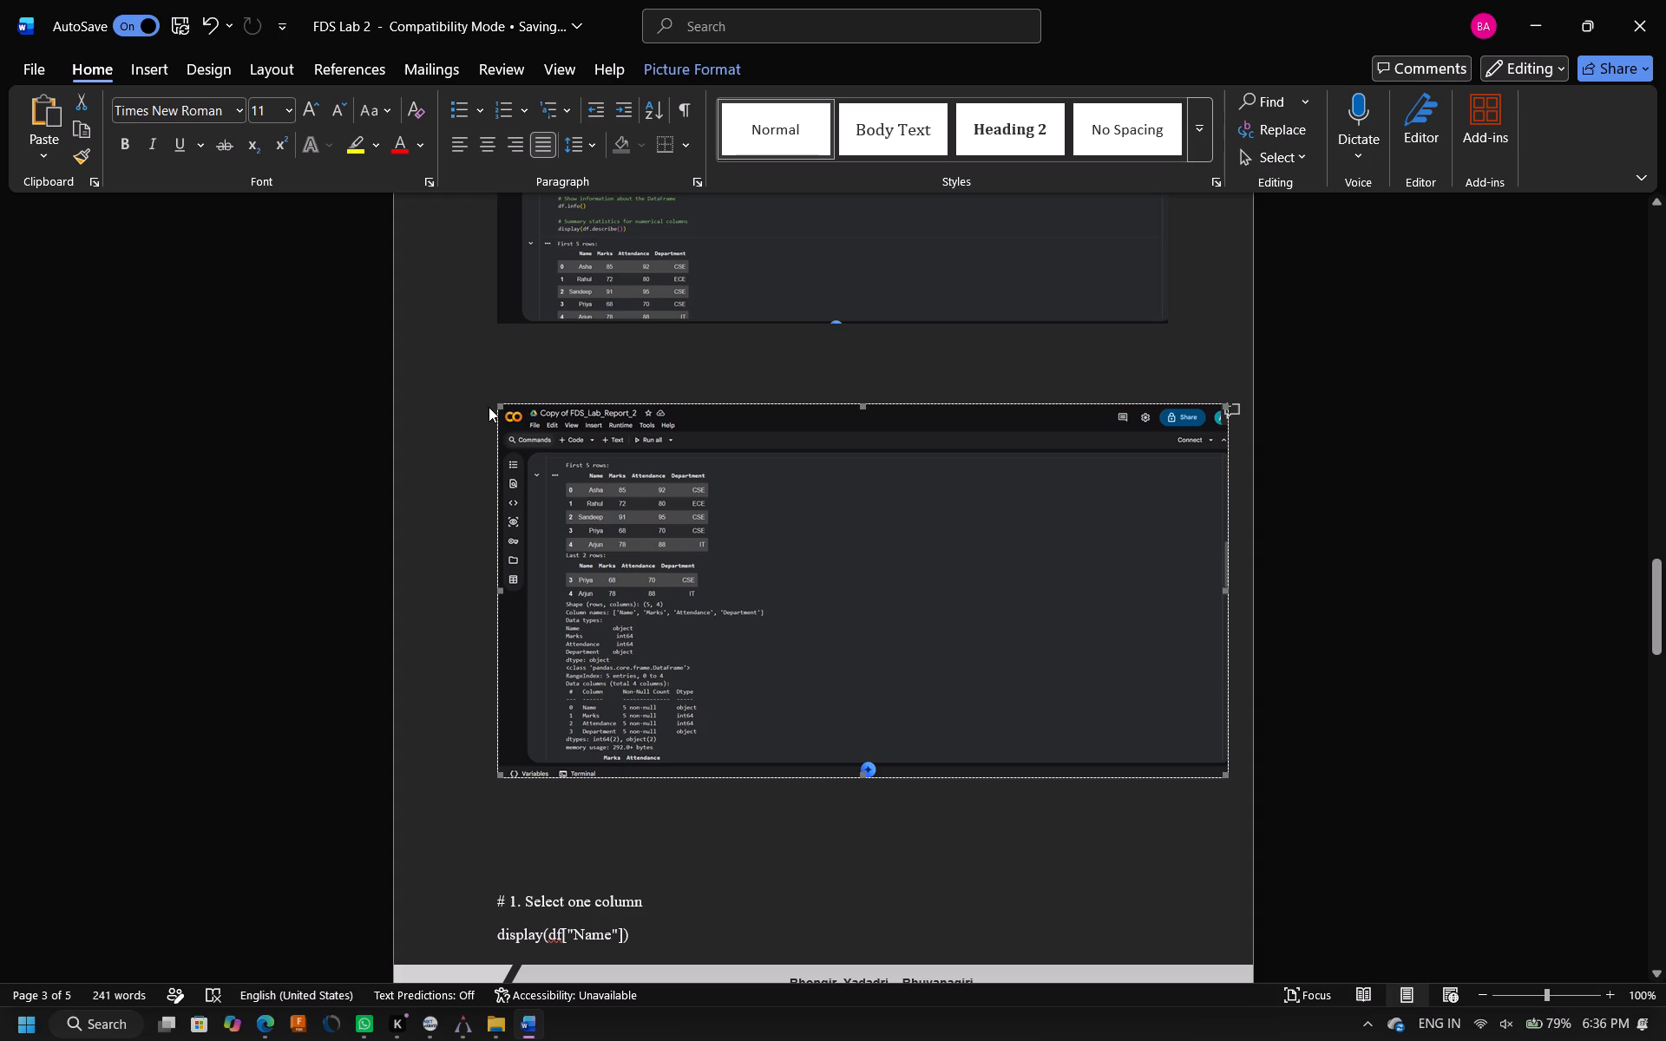
{"action": "left_click_drag", "start_coordinate": [498, 405], "coordinate": [550, 468]}
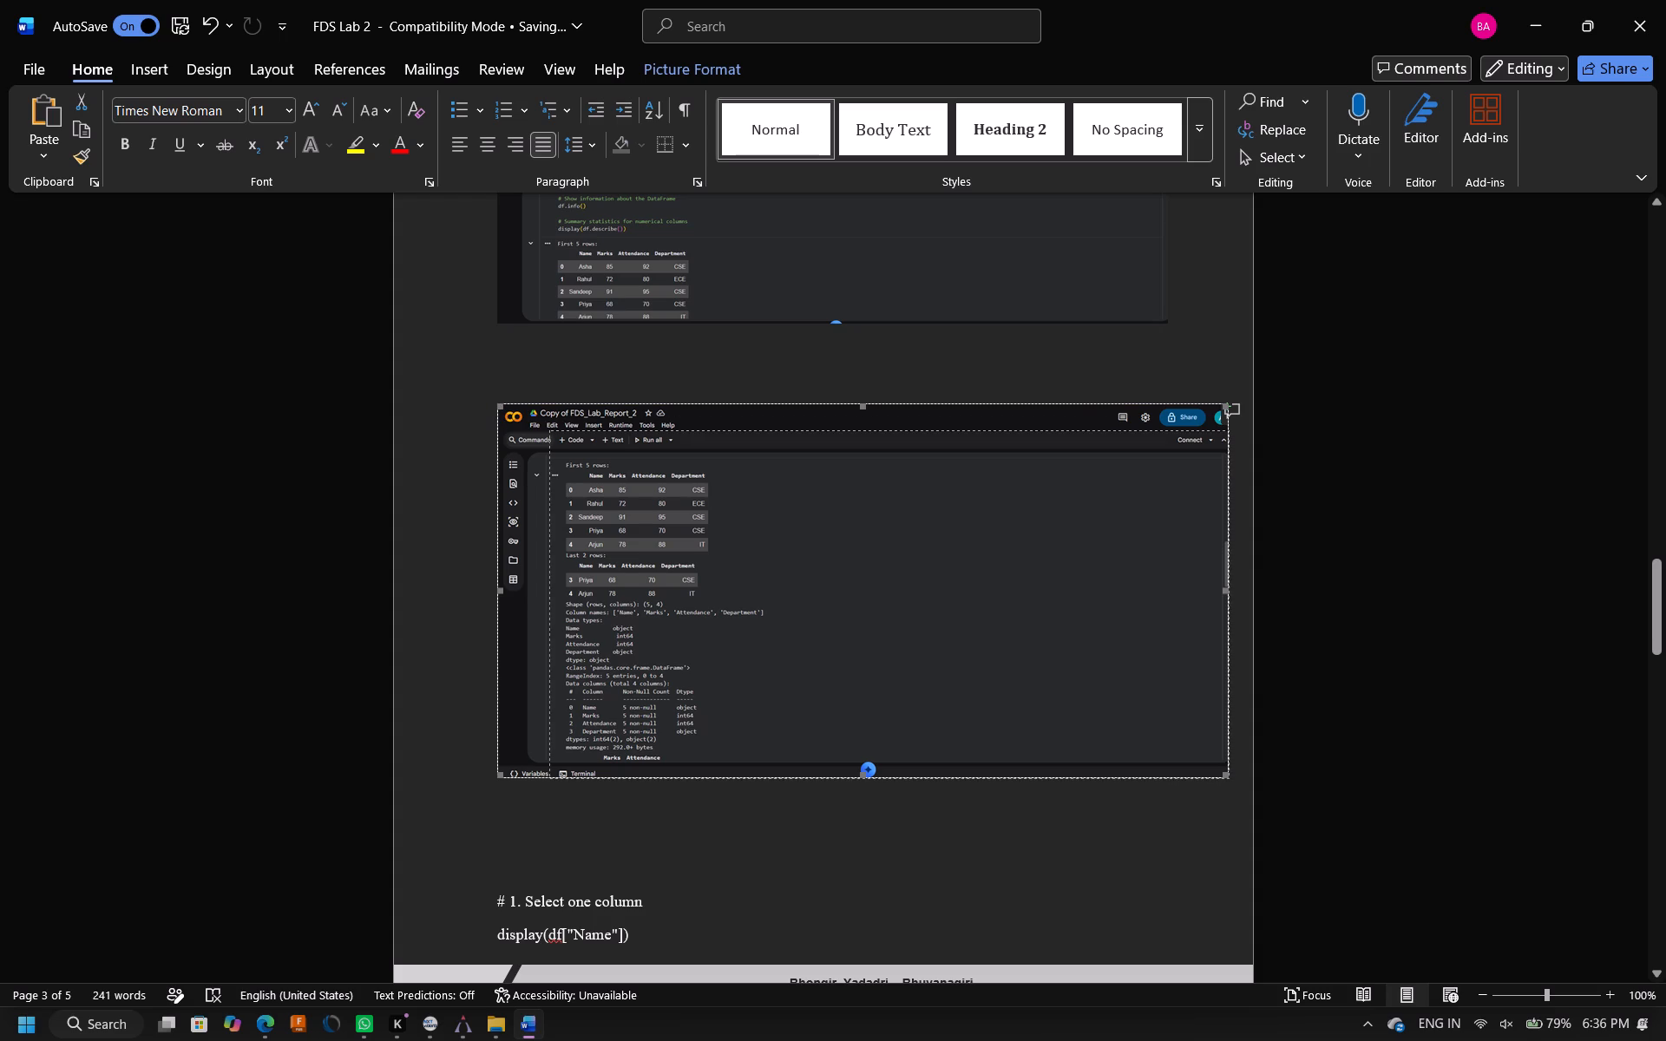
{"action": "left_click_drag", "start_coordinate": [550, 468], "coordinate": [550, 464]}
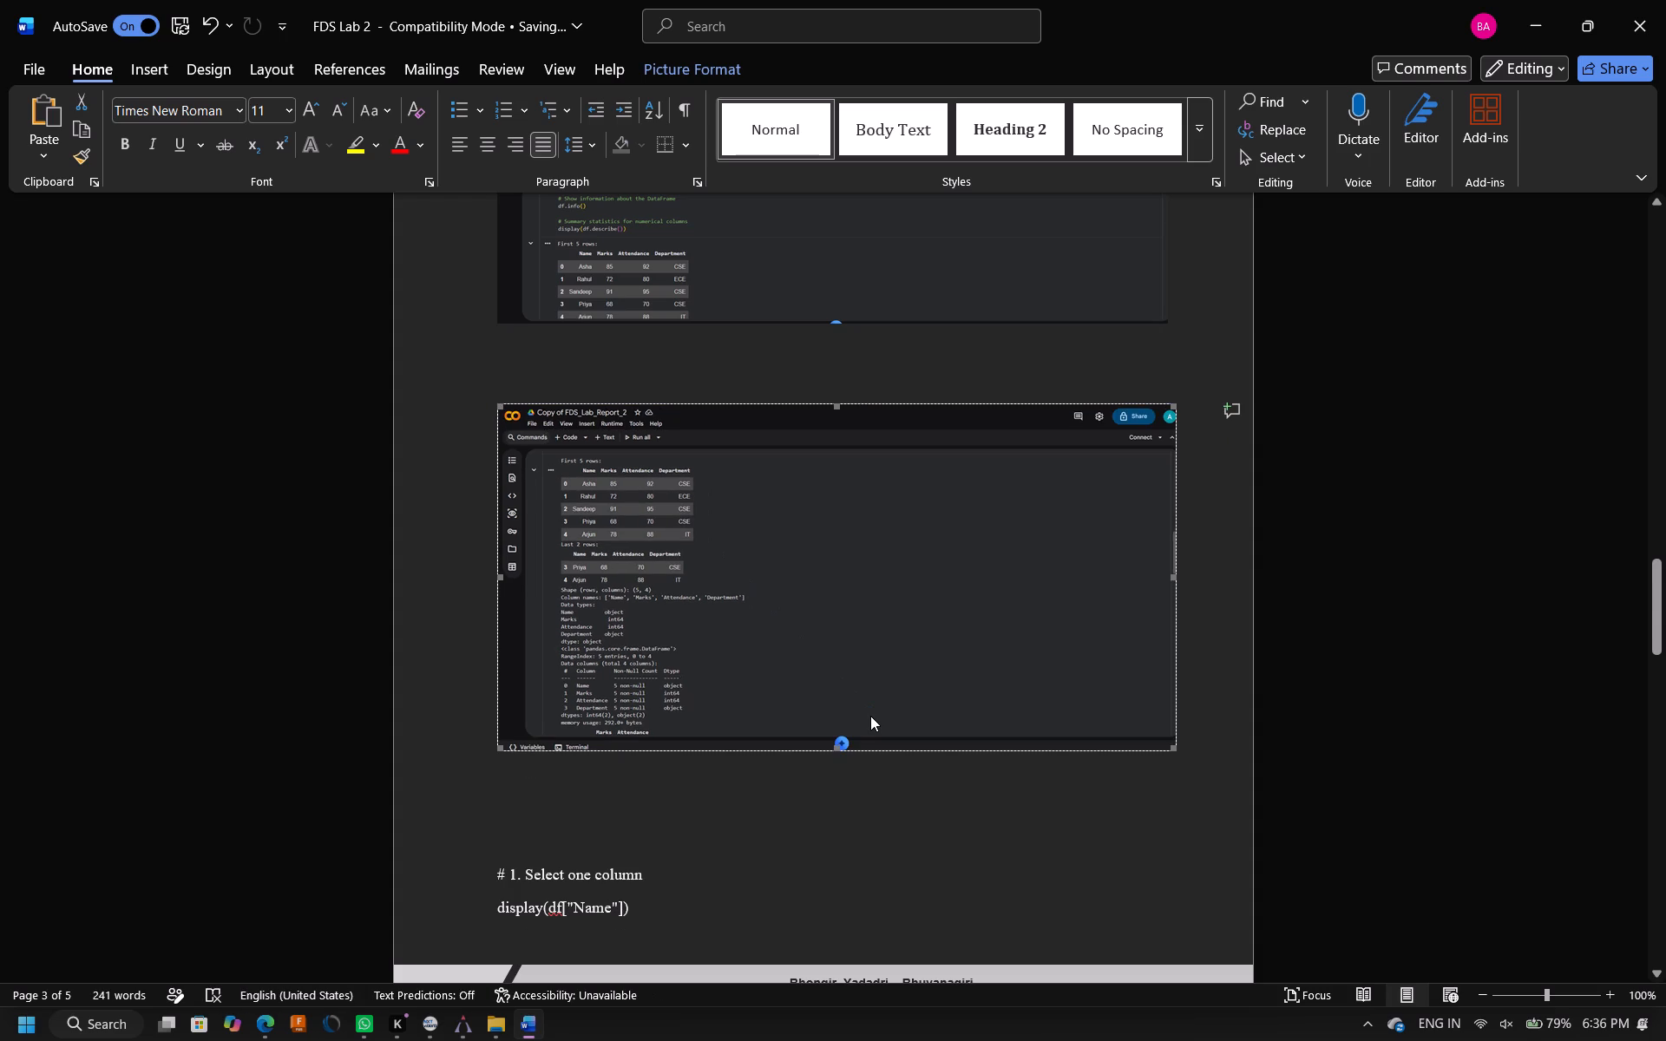
Examine the report's remaining old Colab screenshots for Step 4 – Selecting and Filtering Data on the last page.
{"action": "scroll", "coordinate": [870, 716], "scroll_direction": "down", "scroll_amount": 5}
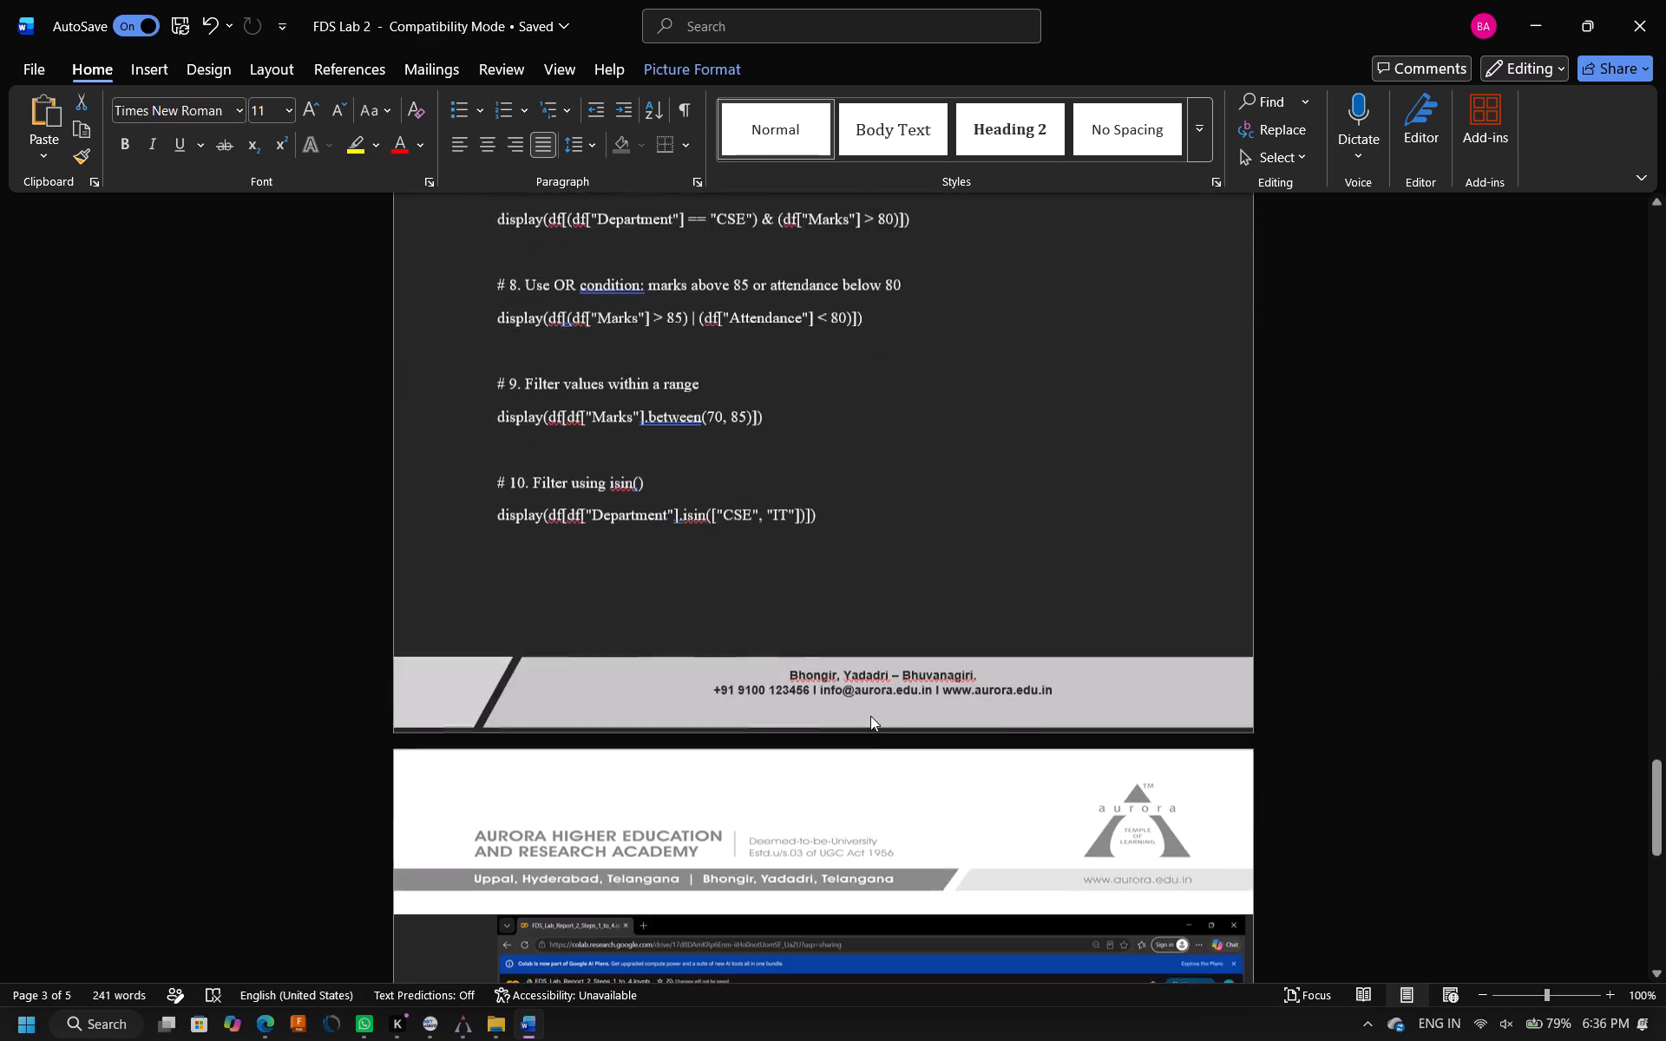
{"action": "scroll", "coordinate": [870, 716], "scroll_direction": "right", "scroll_amount": 2}
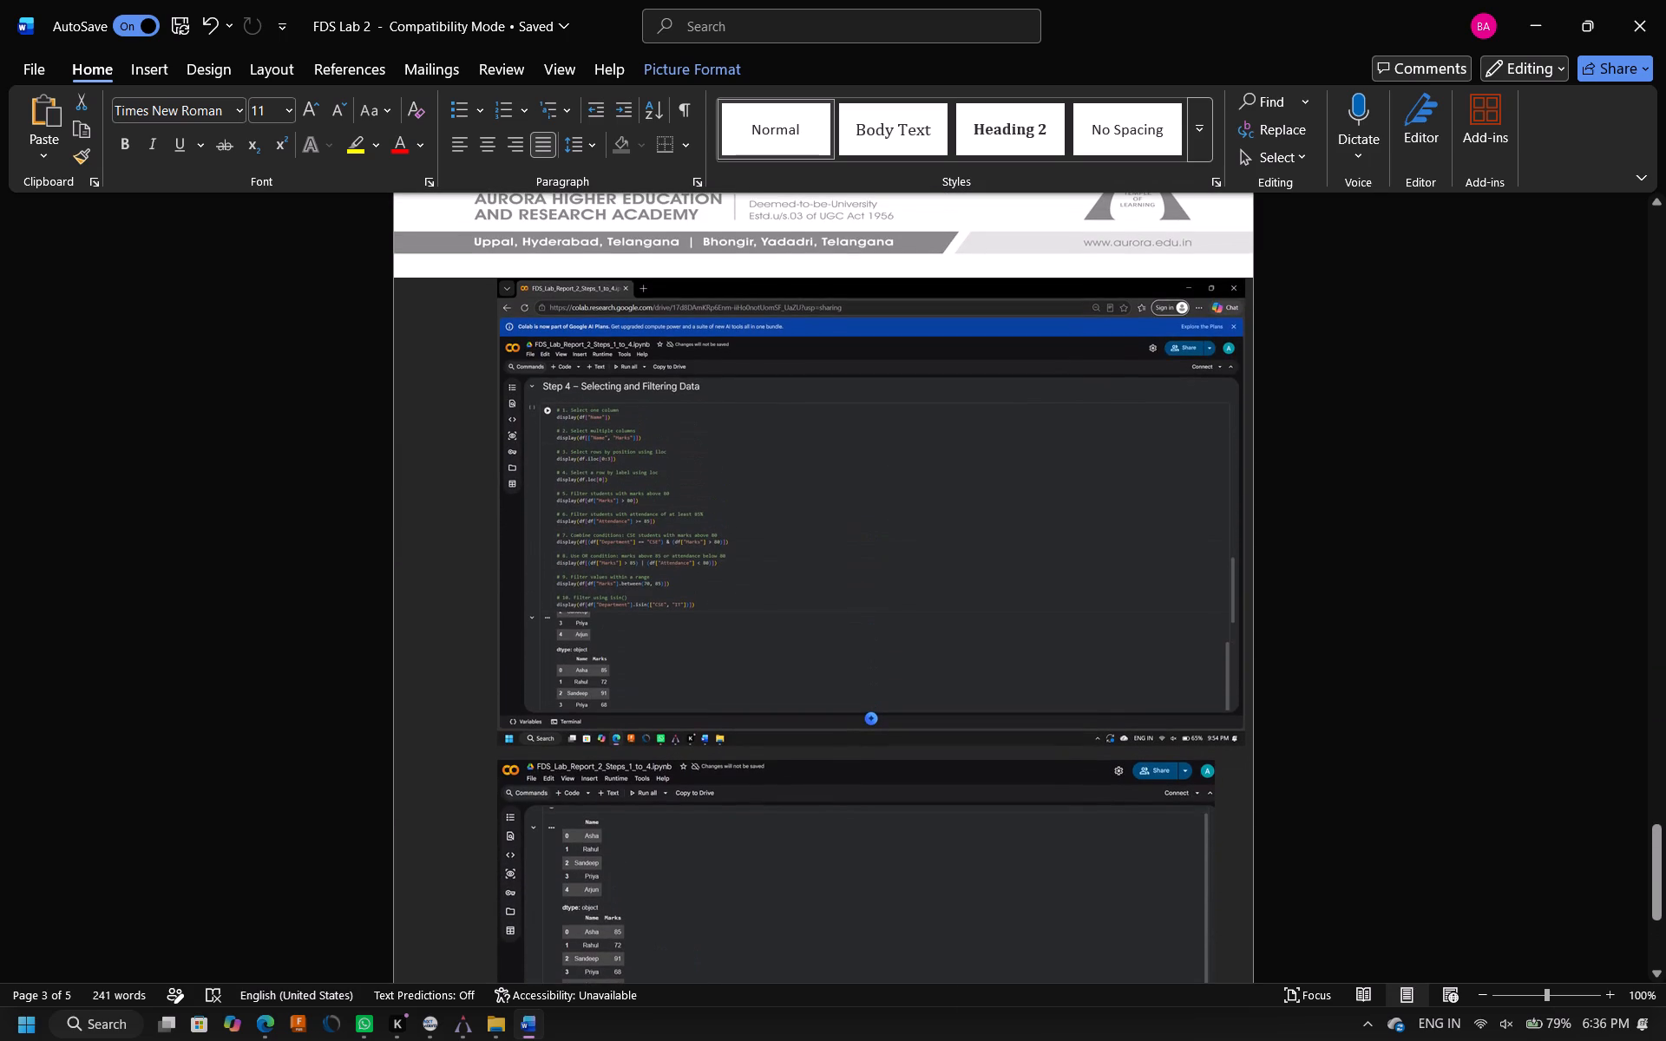
{"action": "scroll", "coordinate": [870, 716], "scroll_direction": "right", "scroll_amount": 1}
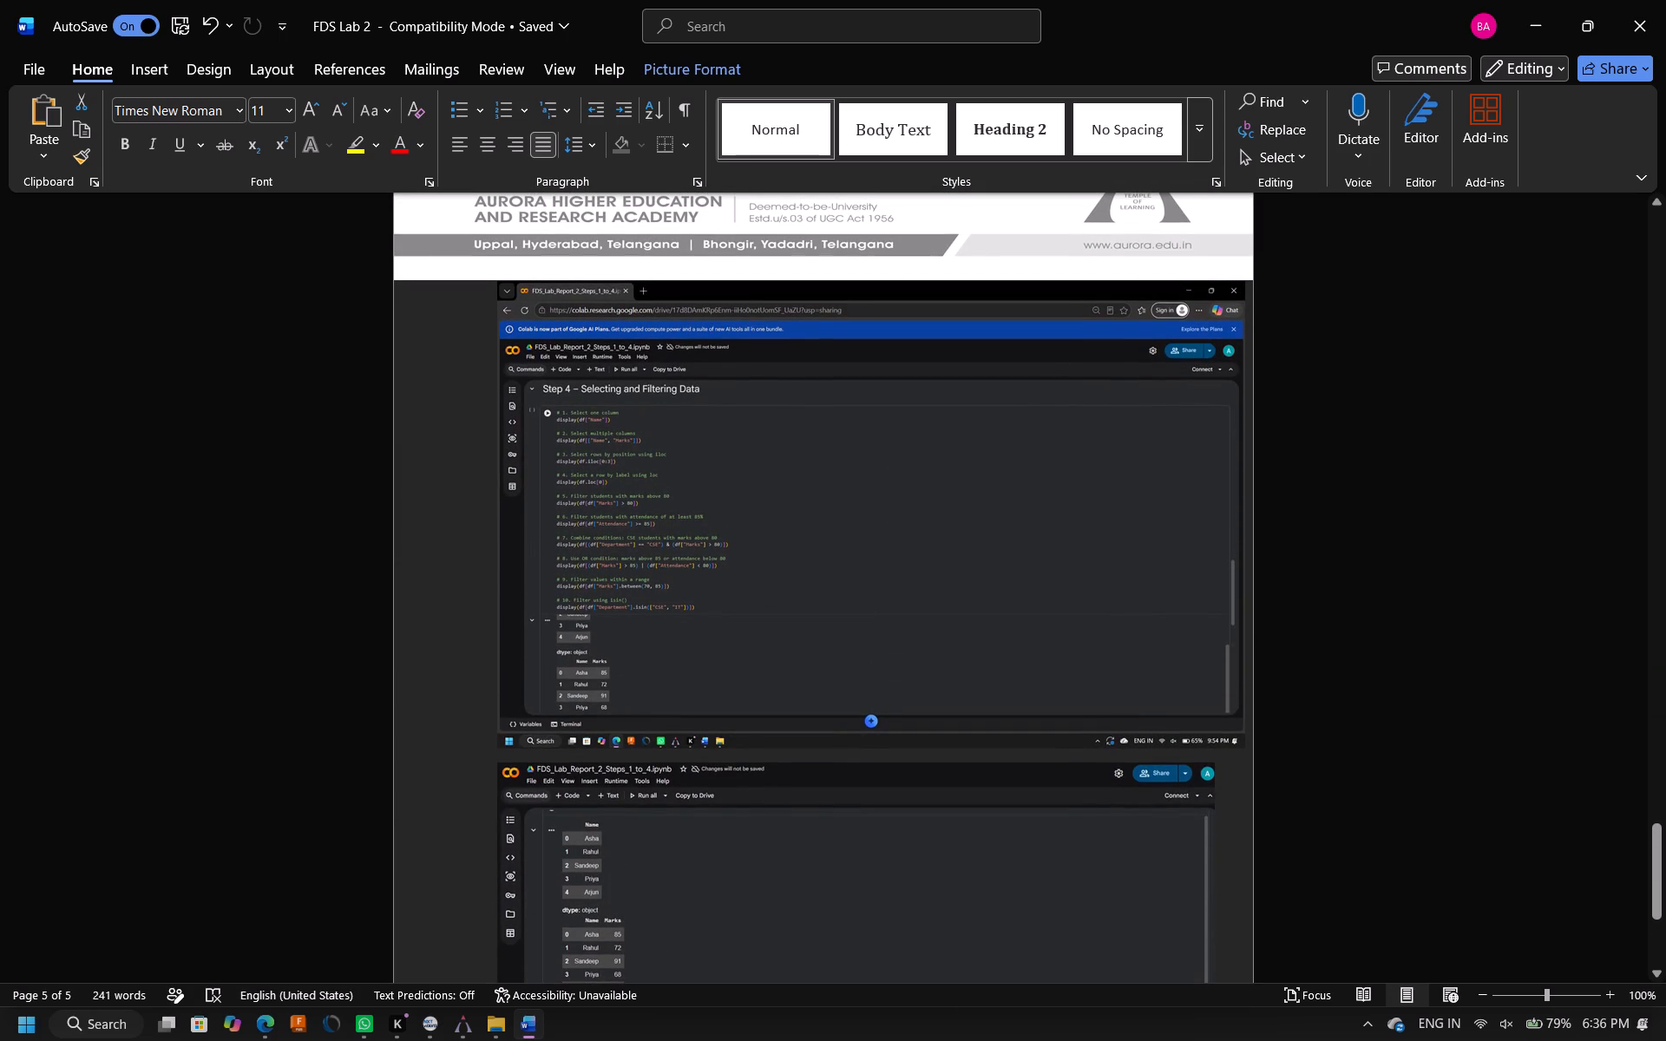
{"action": "scroll", "coordinate": [870, 716], "scroll_direction": "right", "scroll_amount": 1}
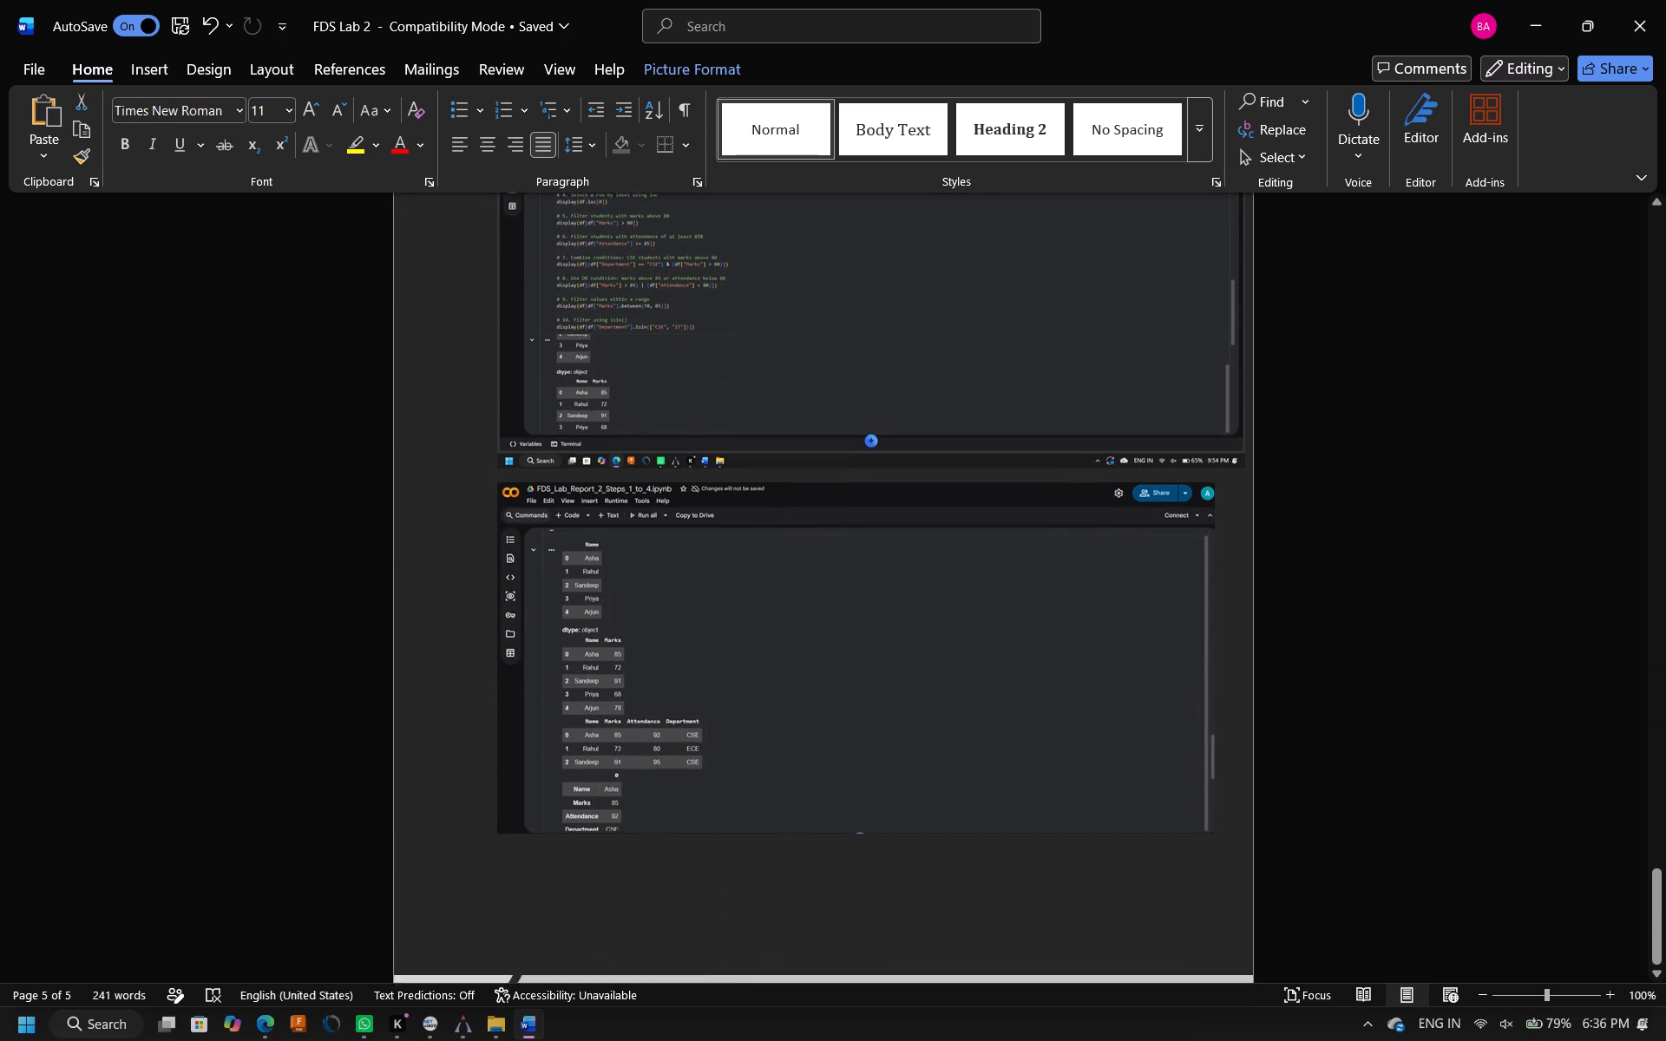
{"action": "scroll", "coordinate": [870, 716], "scroll_direction": "down", "scroll_amount": 5}
{"action": "scroll", "coordinate": [870, 716], "scroll_direction": "up", "scroll_amount": 3}
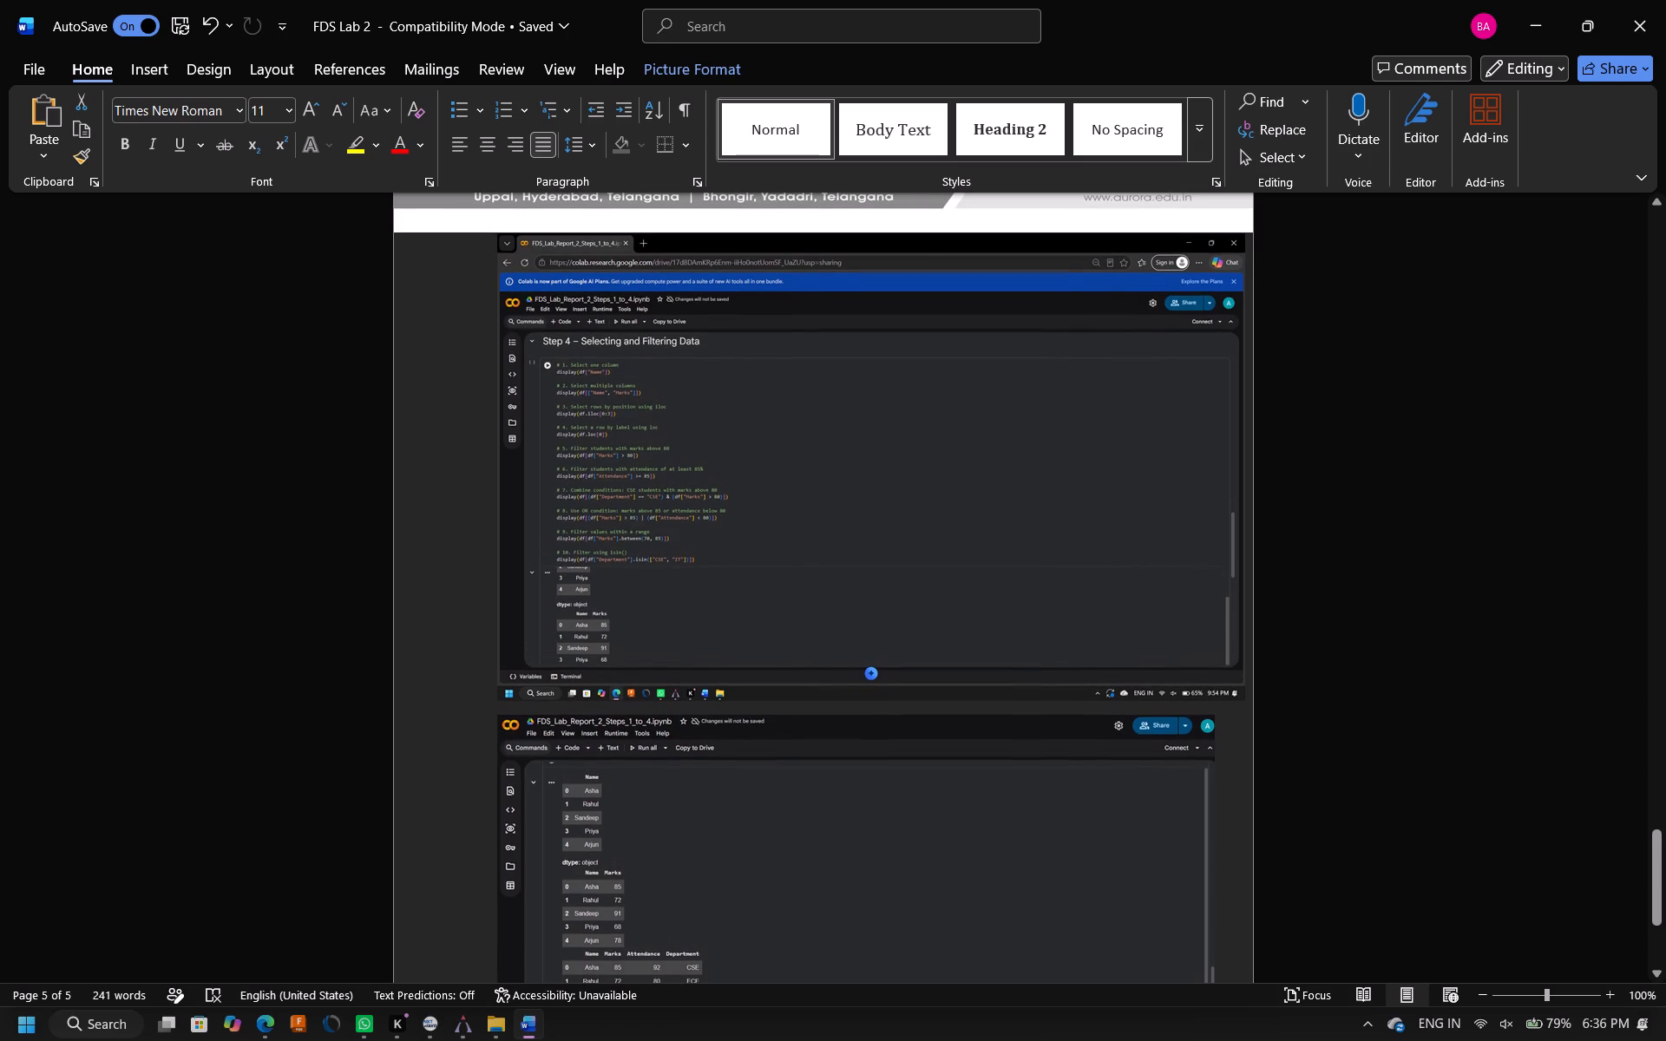
Minimize the File Explorer Gallery and switch to the Copy of FDS_Lab_Report_2 Colab notebook in the browser.
{"action": "key", "text": "alt+Tab"}
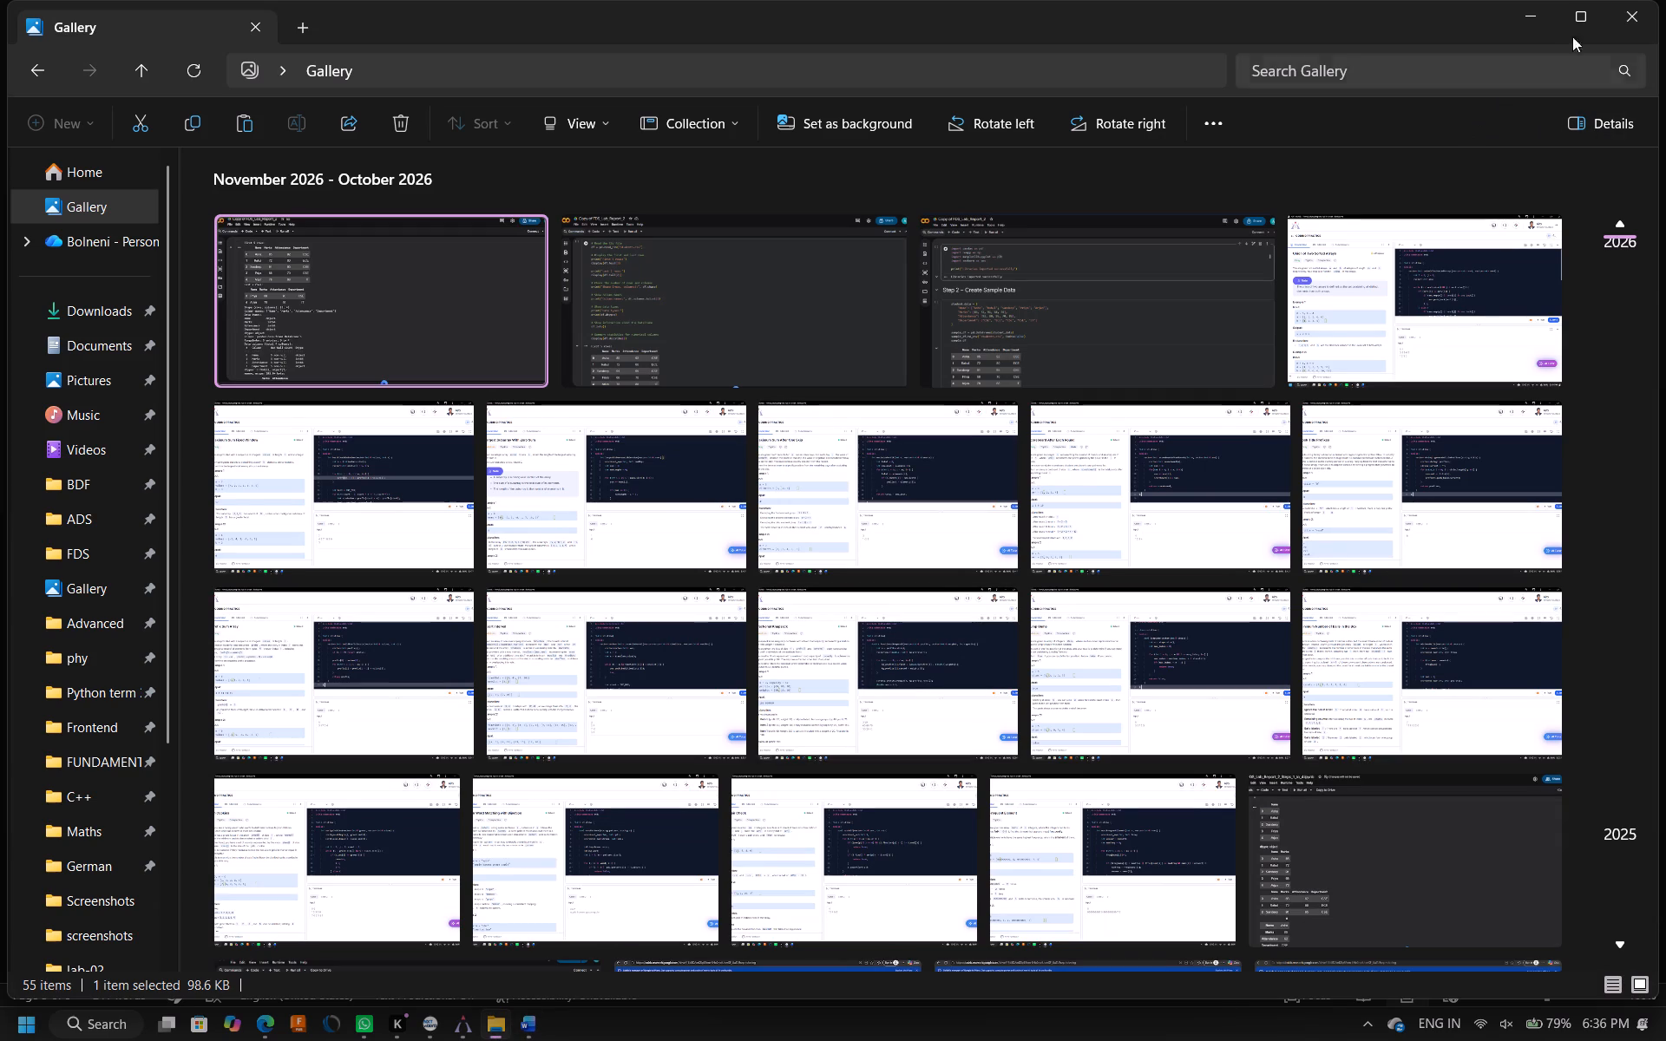
{"action": "left_click", "coordinate": [1544, 15]}
{"action": "key", "text": "alt+Tab"}
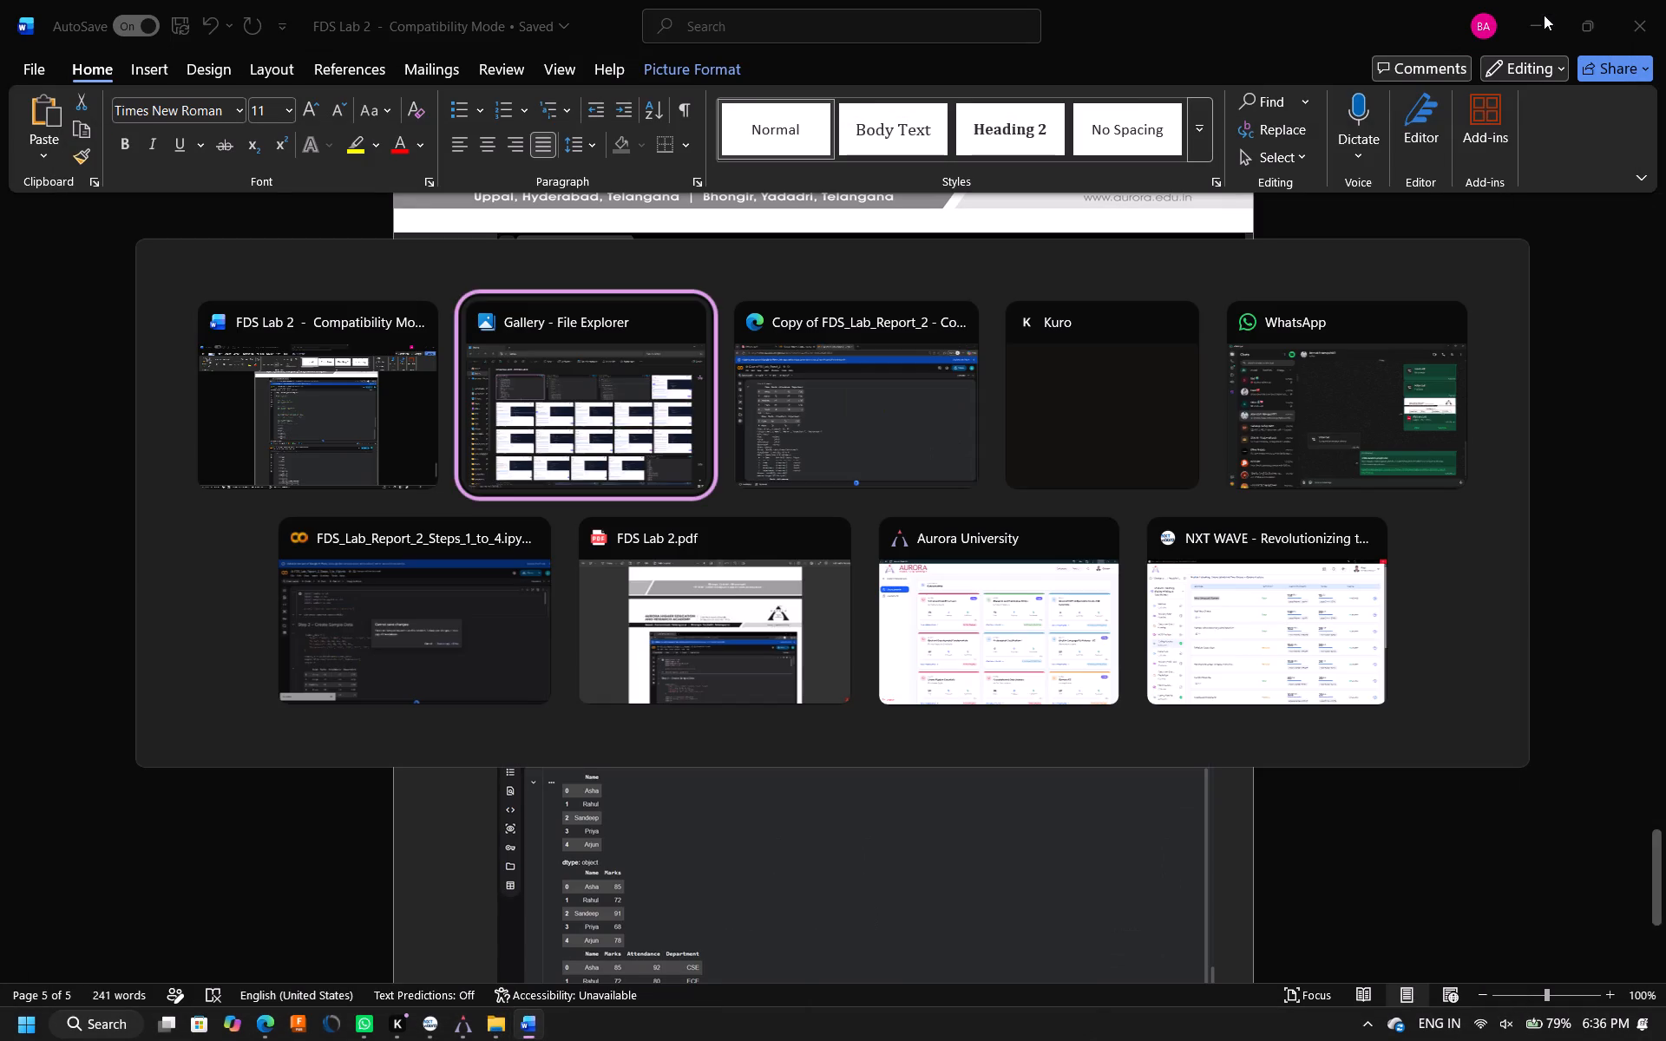
{"action": "key", "text": "alt+Tab"}
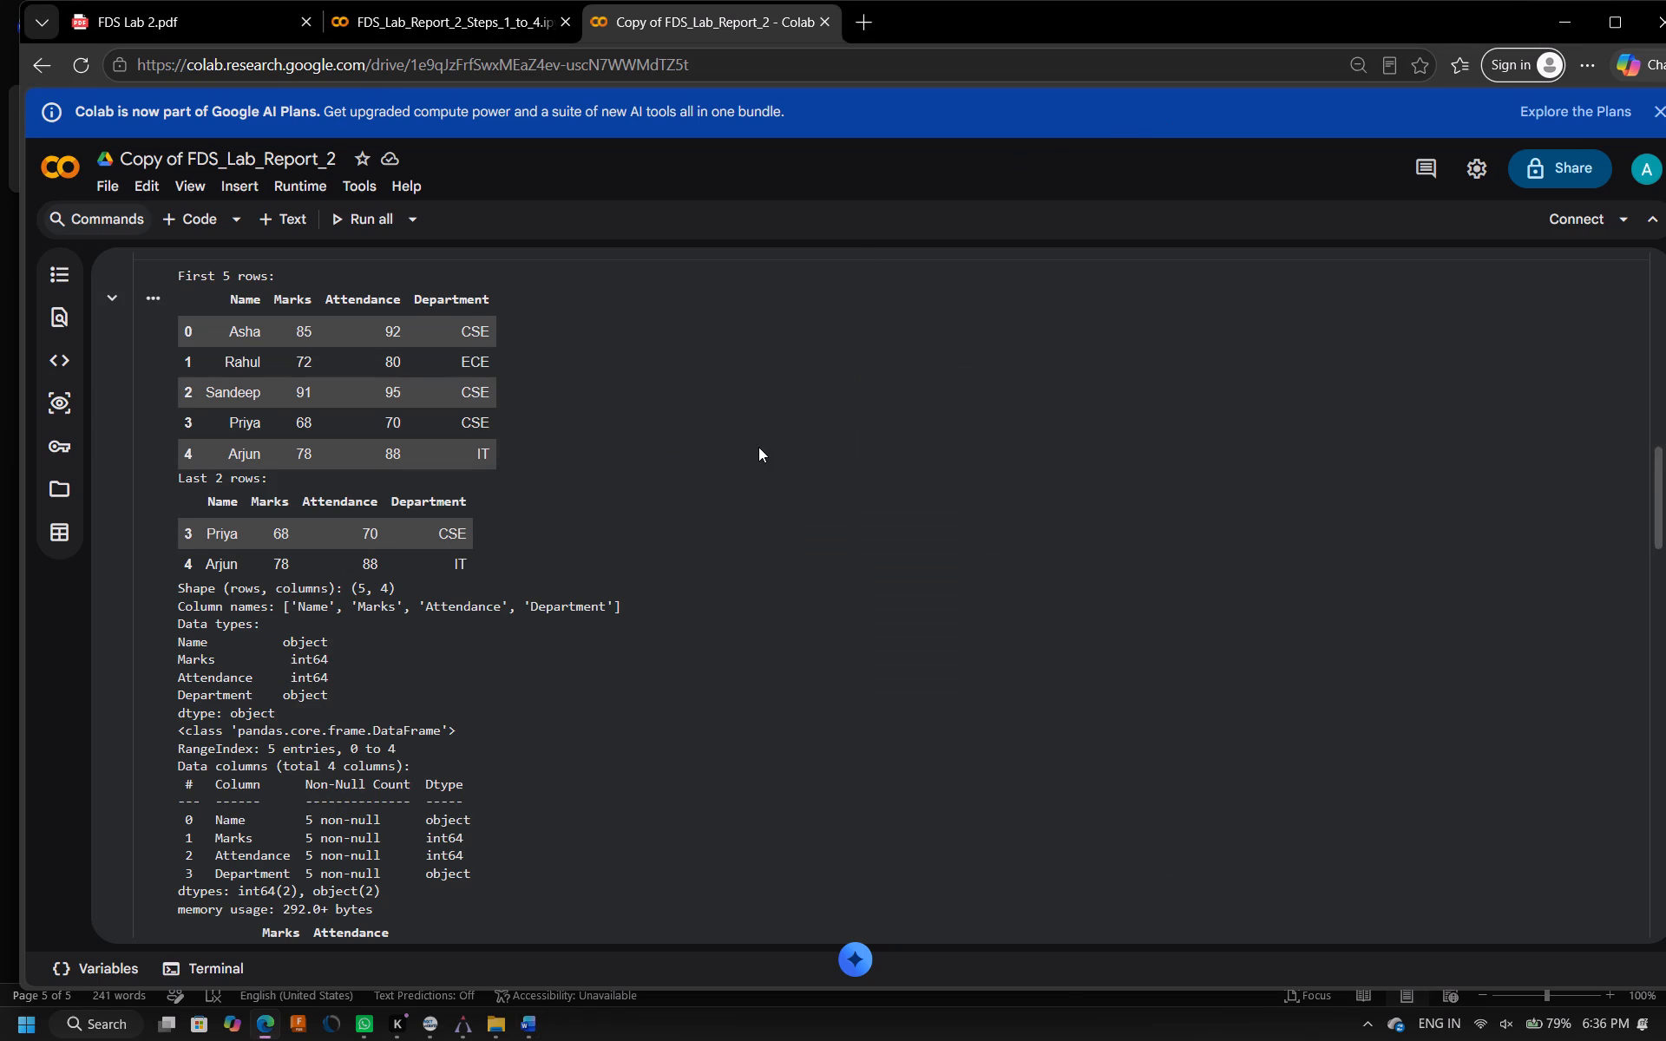
Capture the Step 4 – Selecting and Filtering Data code cell, including the notebook header, and copy the capture.
{"action": "scroll", "coordinate": [758, 447], "scroll_direction": "down", "scroll_amount": 6}
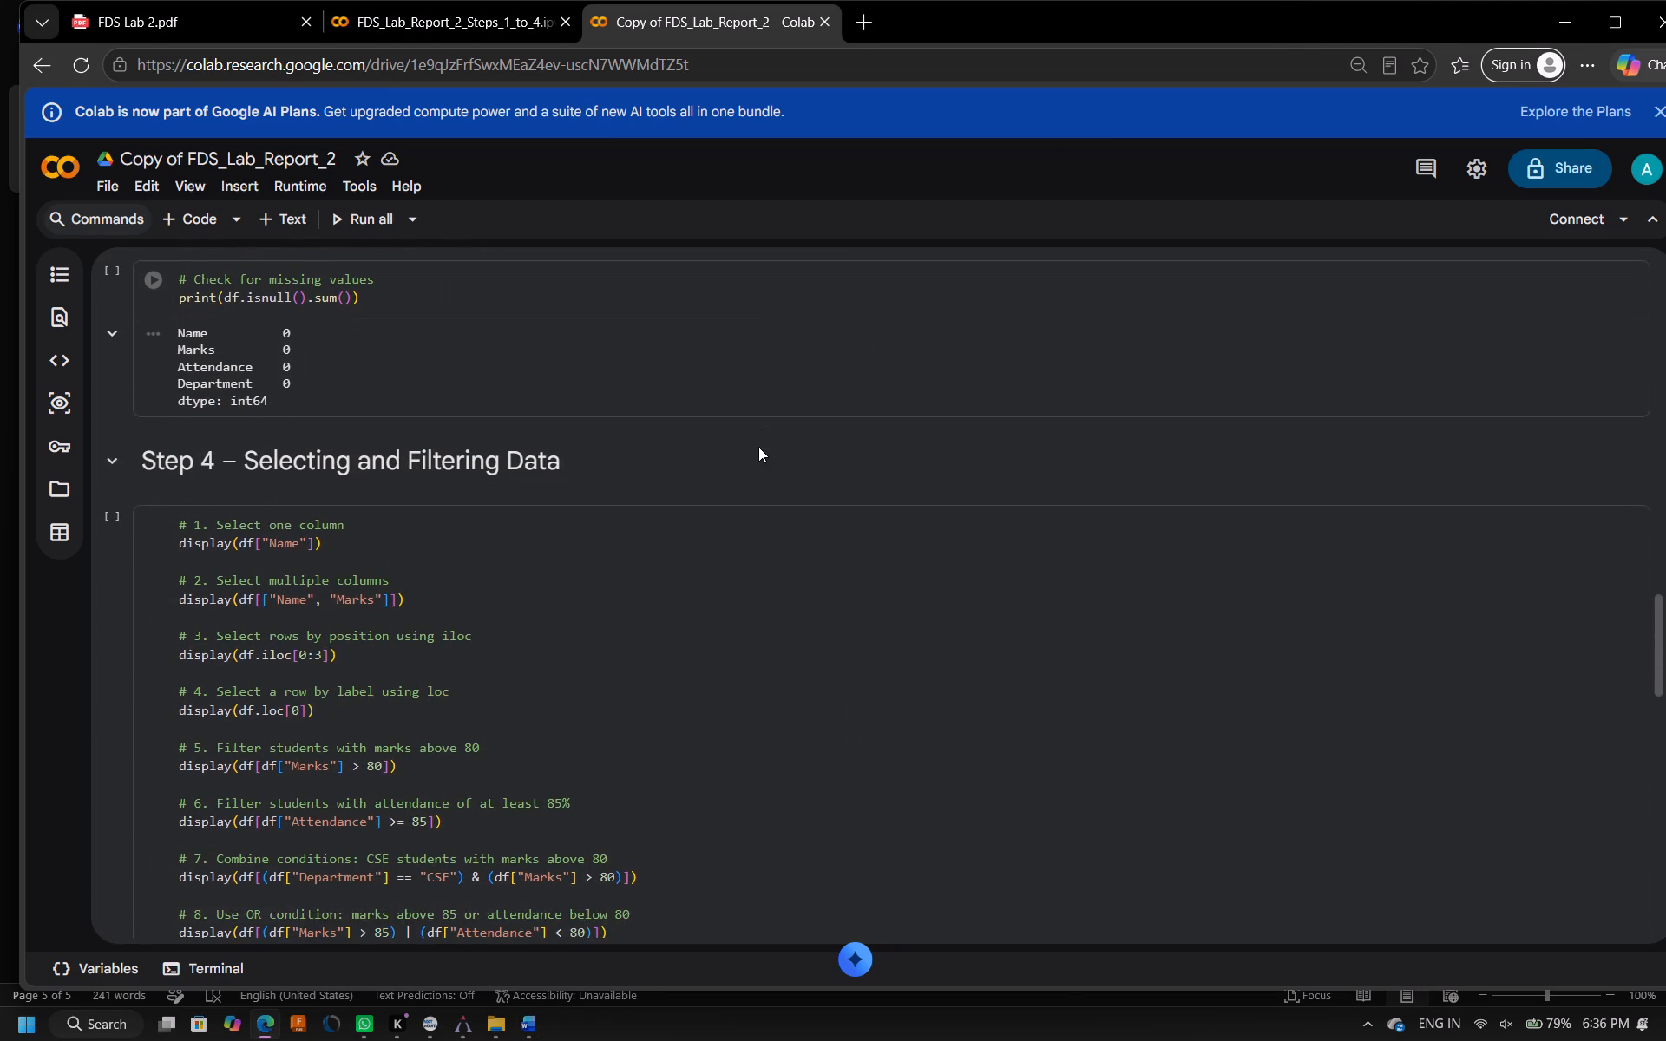
{"action": "scroll", "coordinate": [758, 447], "scroll_direction": "down", "scroll_amount": 3}
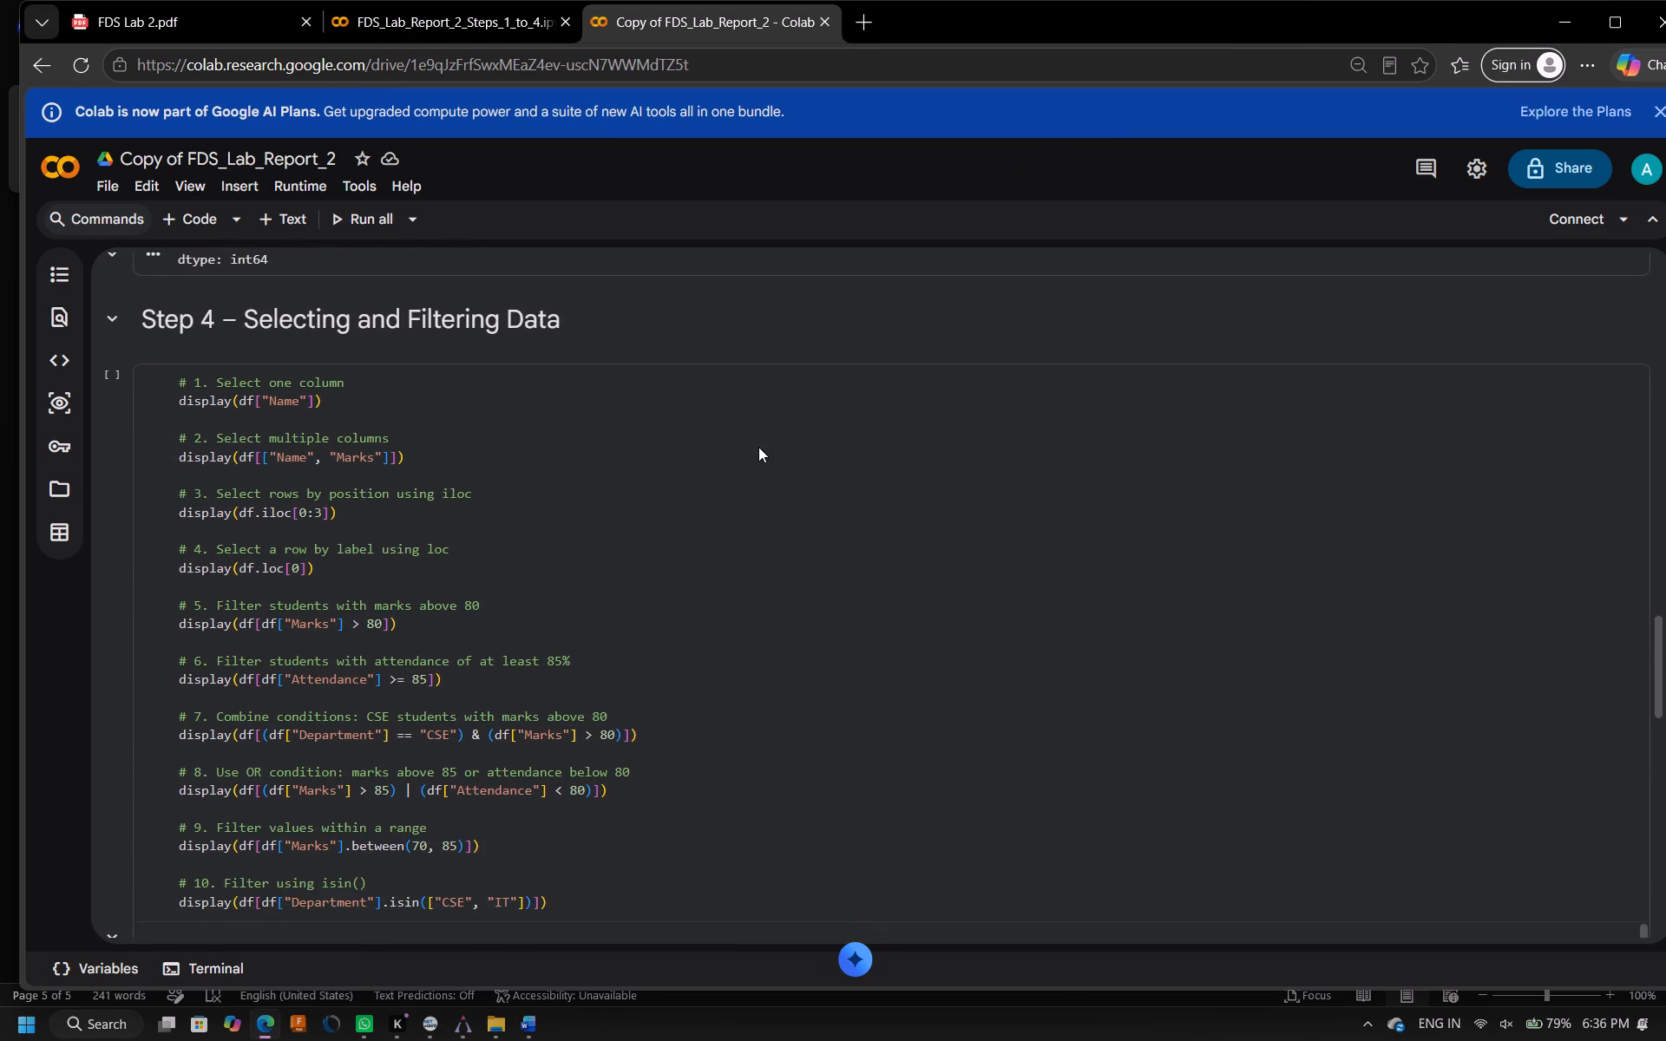
{"action": "scroll", "coordinate": [758, 447], "scroll_direction": "right", "scroll_amount": 1}
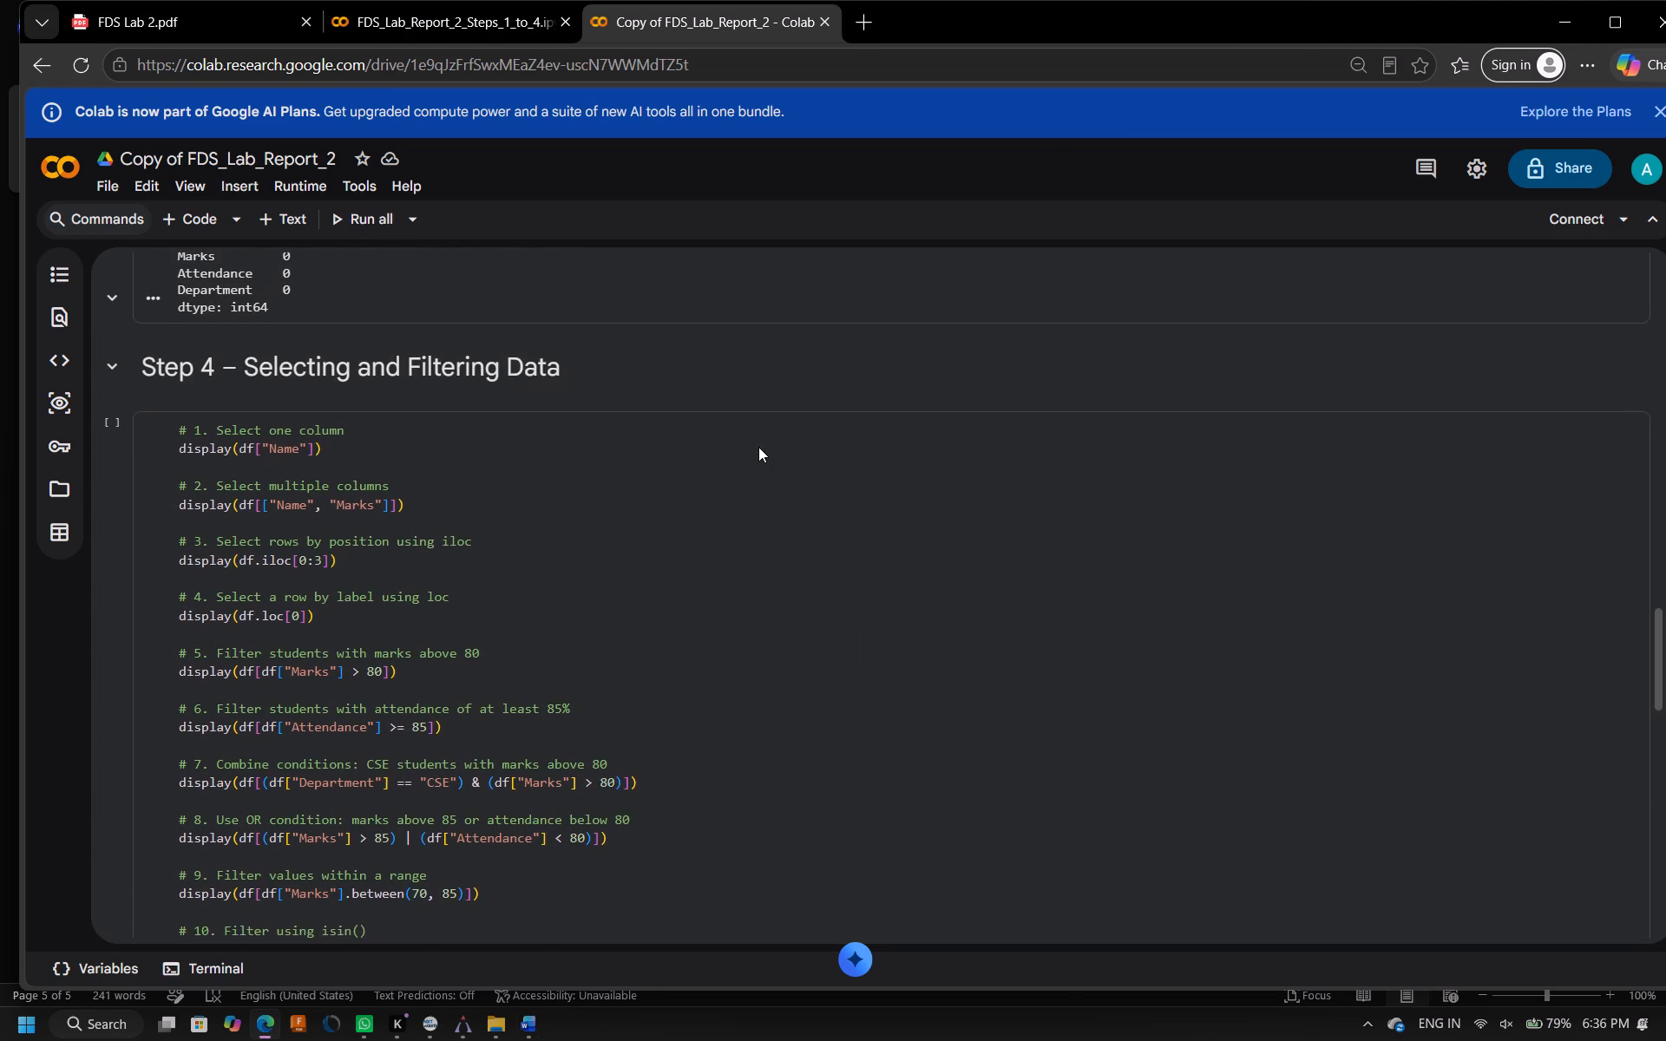
{"action": "scroll", "coordinate": [758, 447], "scroll_direction": "right", "scroll_amount": 1}
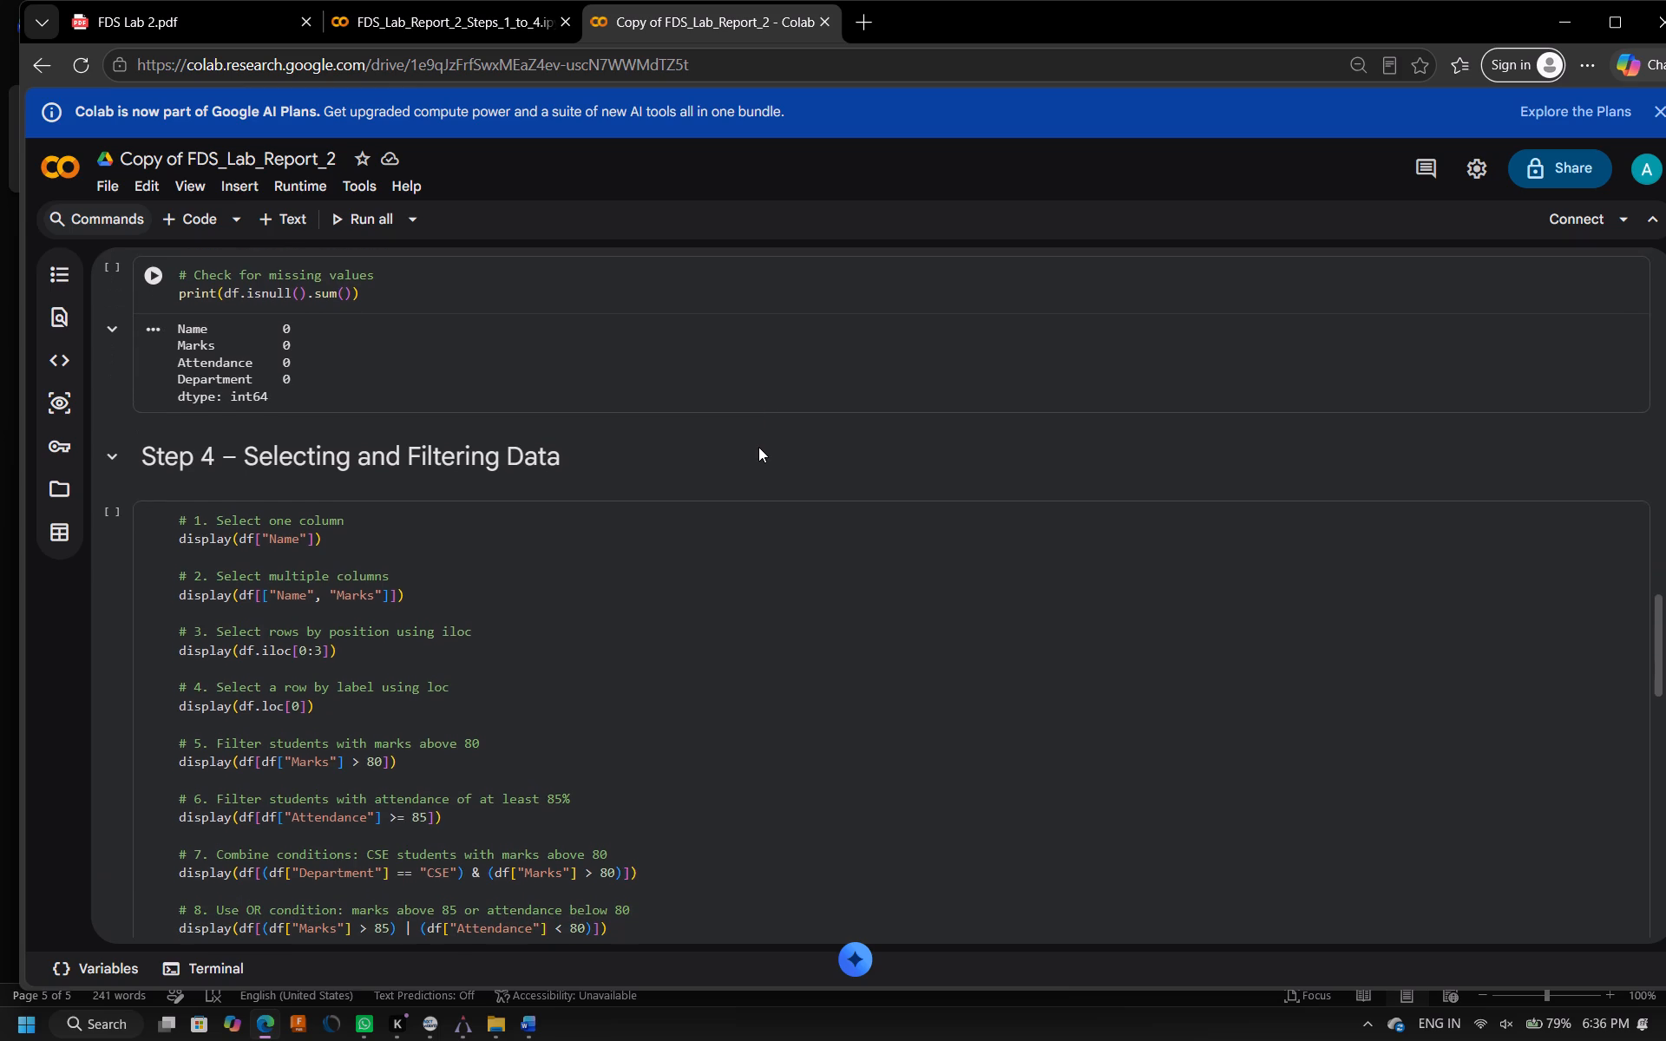
{"action": "scroll", "coordinate": [758, 447], "scroll_direction": "right", "scroll_amount": 2}
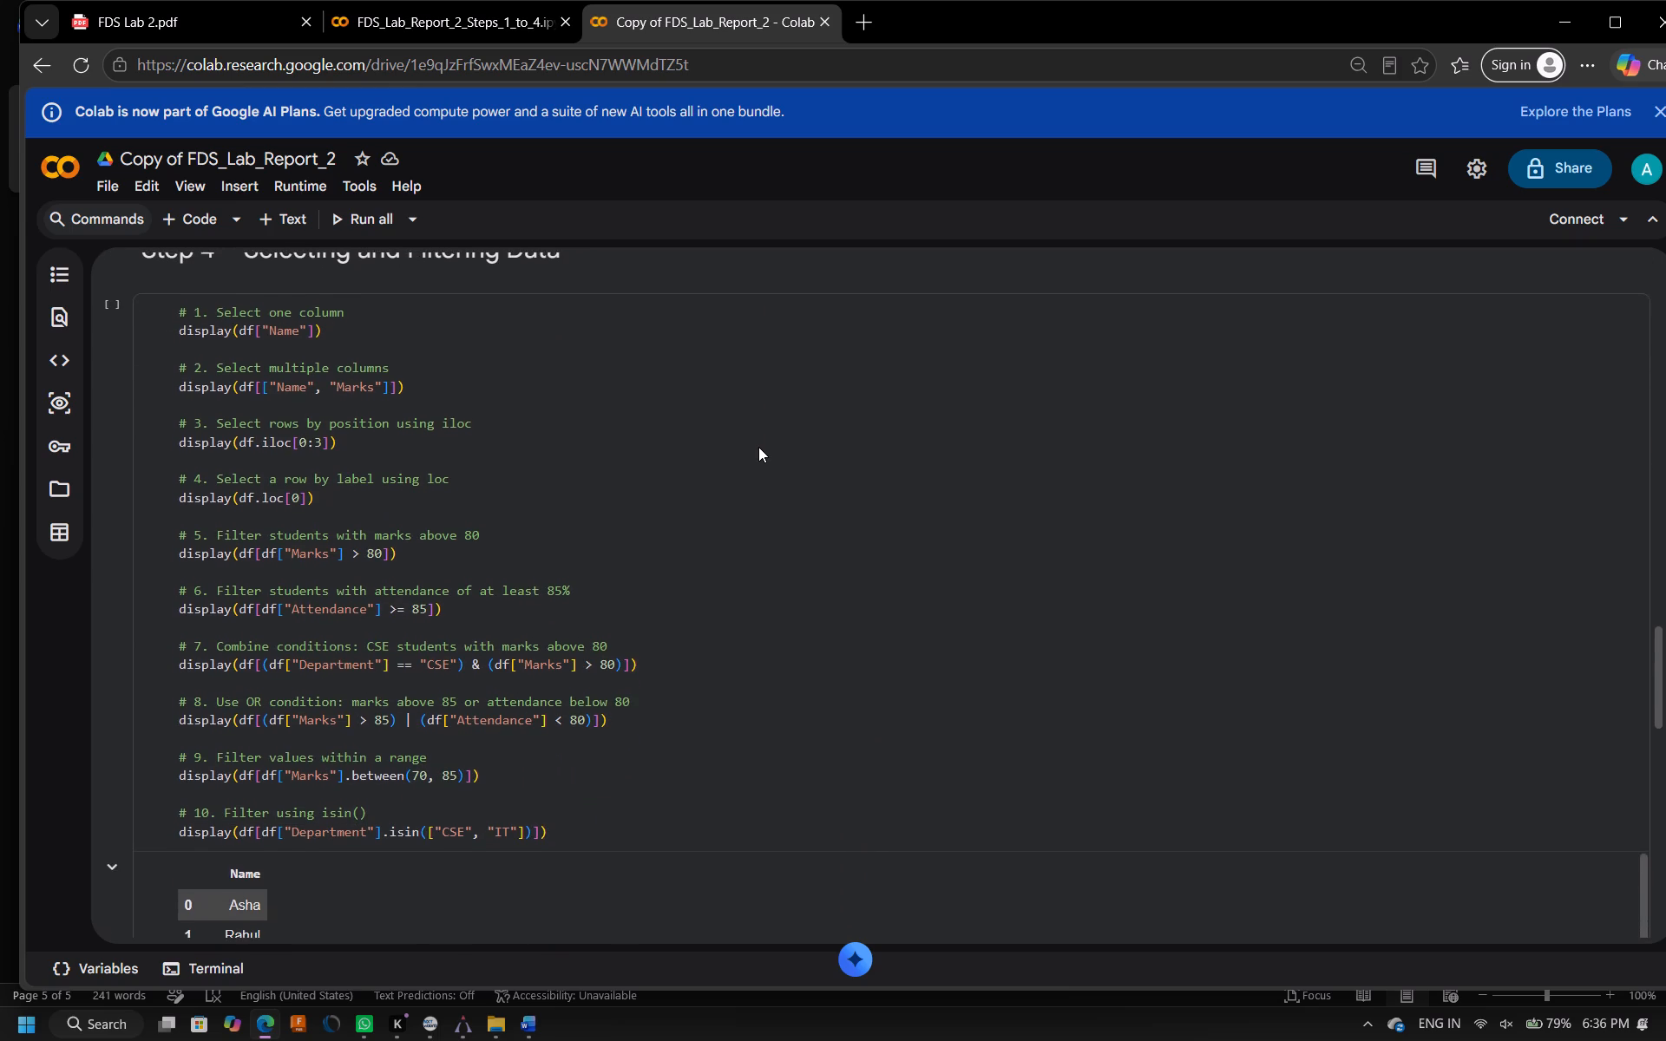
{"action": "scroll", "coordinate": [758, 447], "scroll_direction": "right", "scroll_amount": 1}
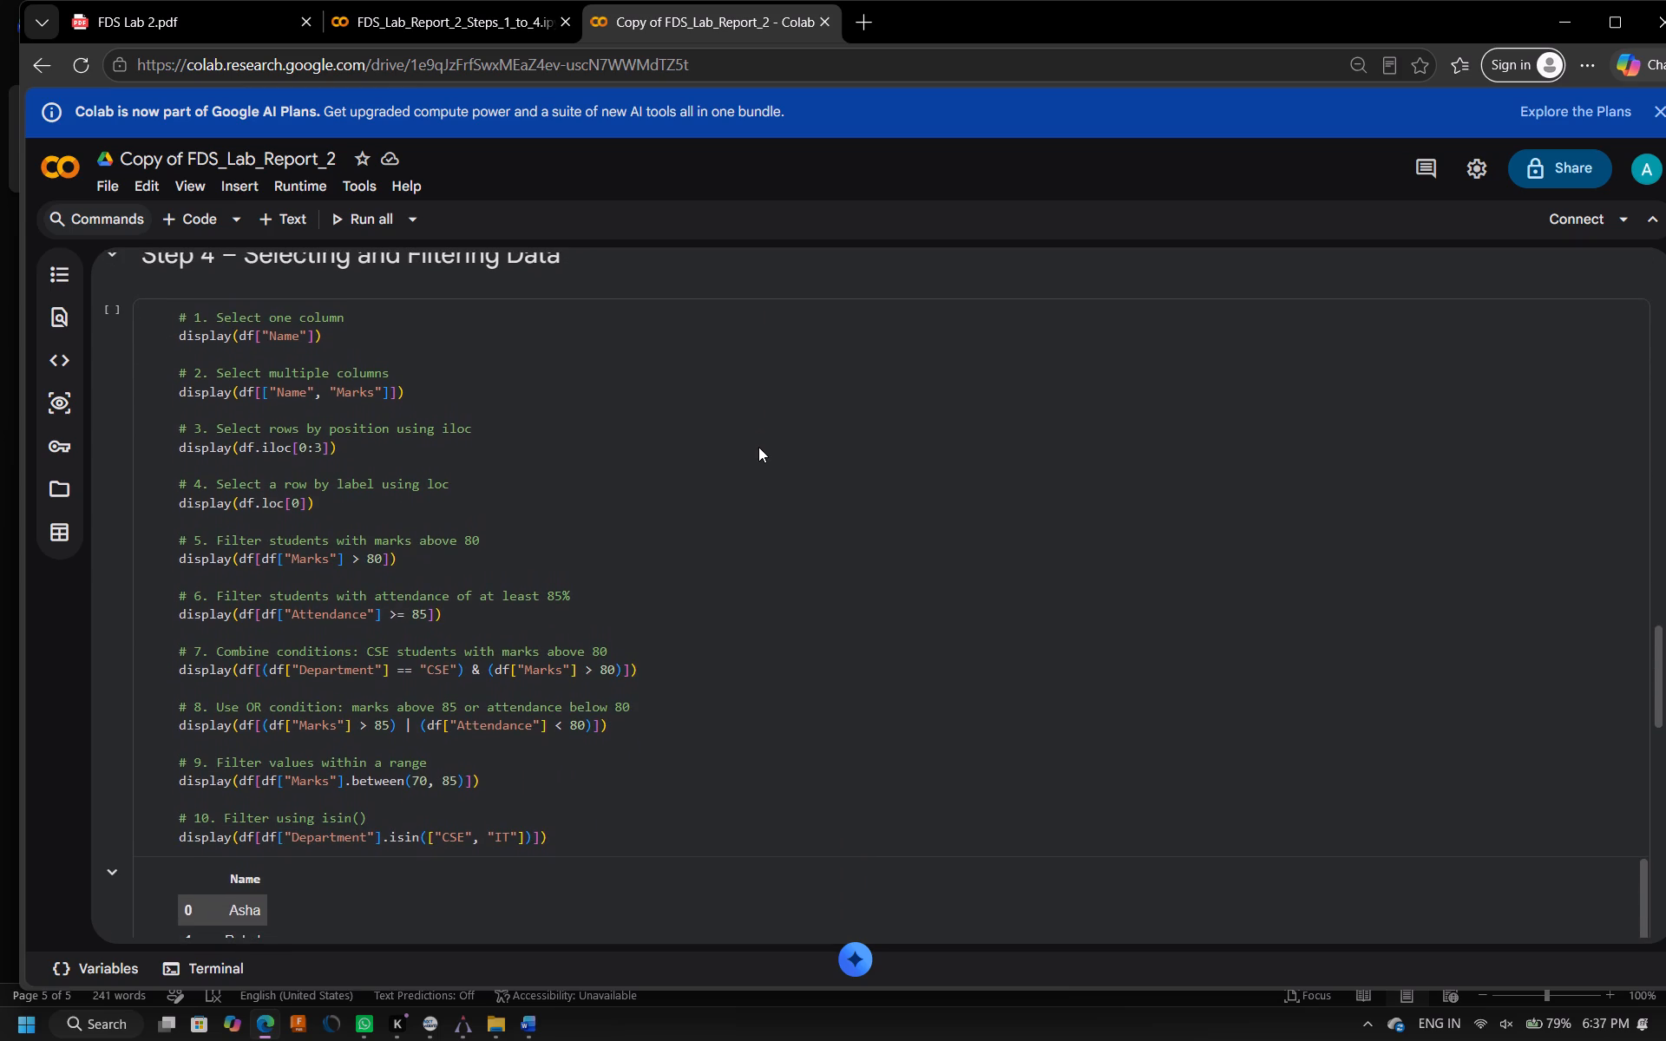
{"action": "scroll", "coordinate": [758, 447], "scroll_direction": "right", "scroll_amount": 1}
{"action": "scroll", "coordinate": [758, 447], "scroll_direction": "up", "scroll_amount": 1}
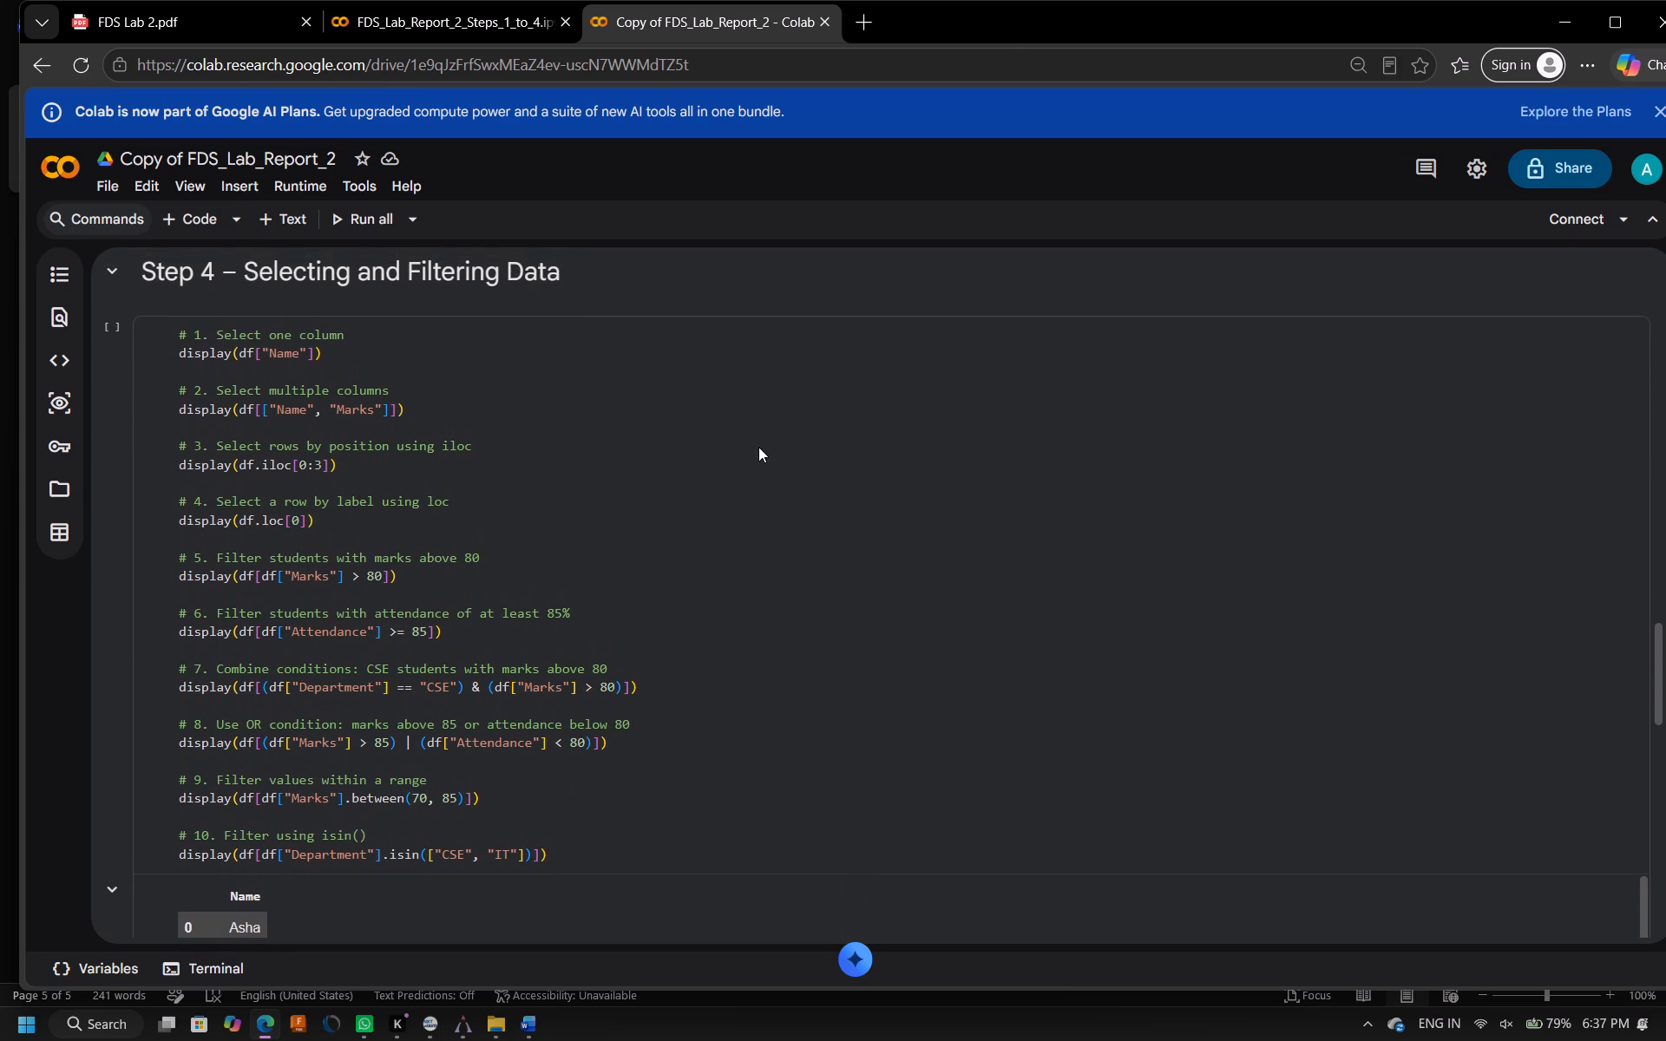
{"action": "key", "text": "shift+super+s"}
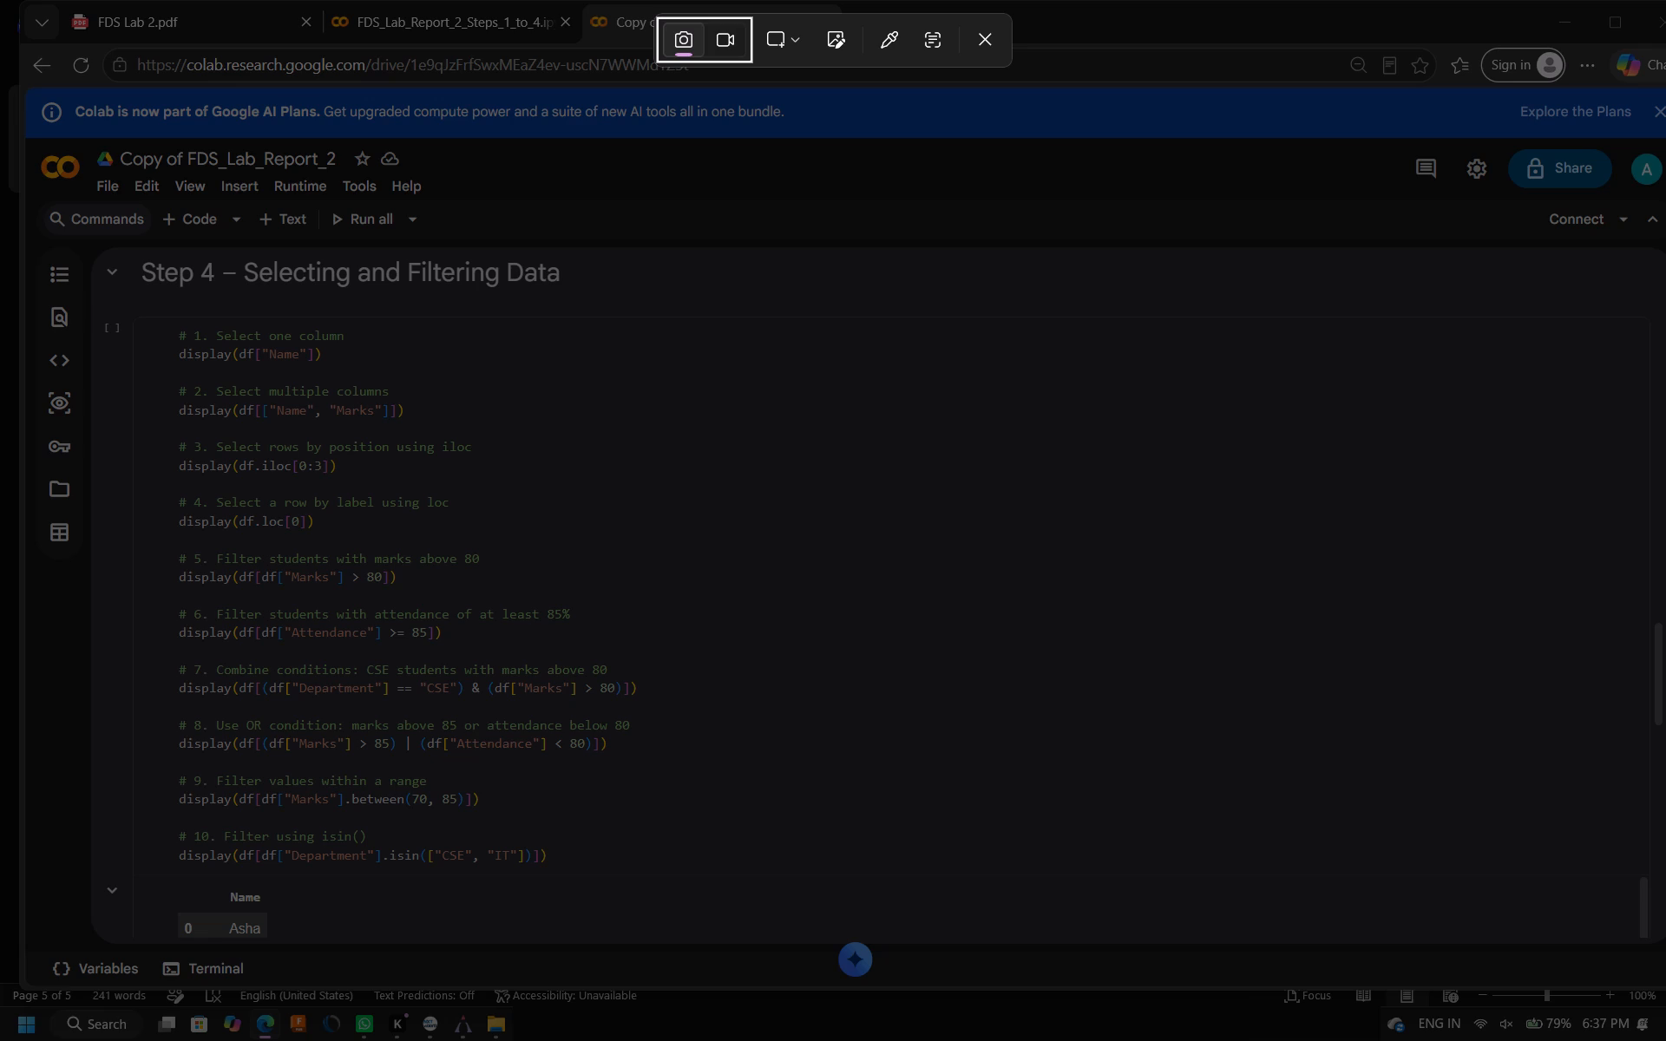
{"action": "left_click_drag", "start_coordinate": [30, 139], "coordinate": [1645, 982]}
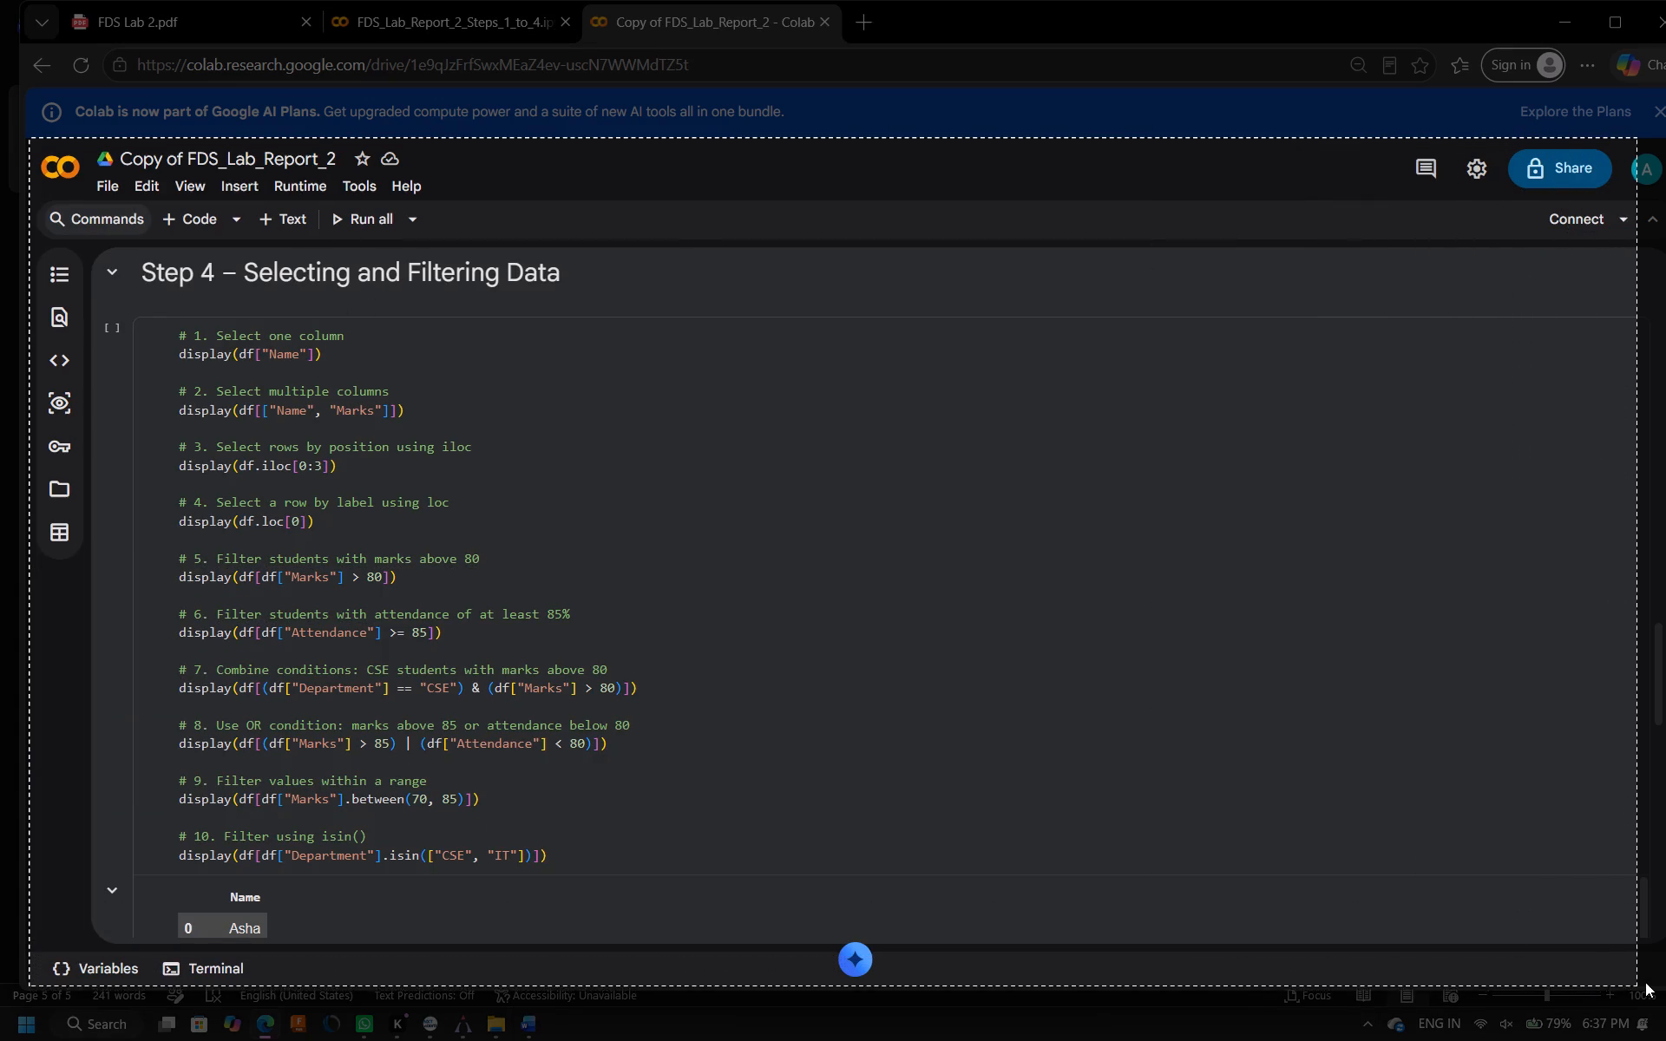
{"action": "left_click_drag", "start_coordinate": [1645, 982], "coordinate": [1663, 968]}
{"action": "key", "text": "ctrl+c"}
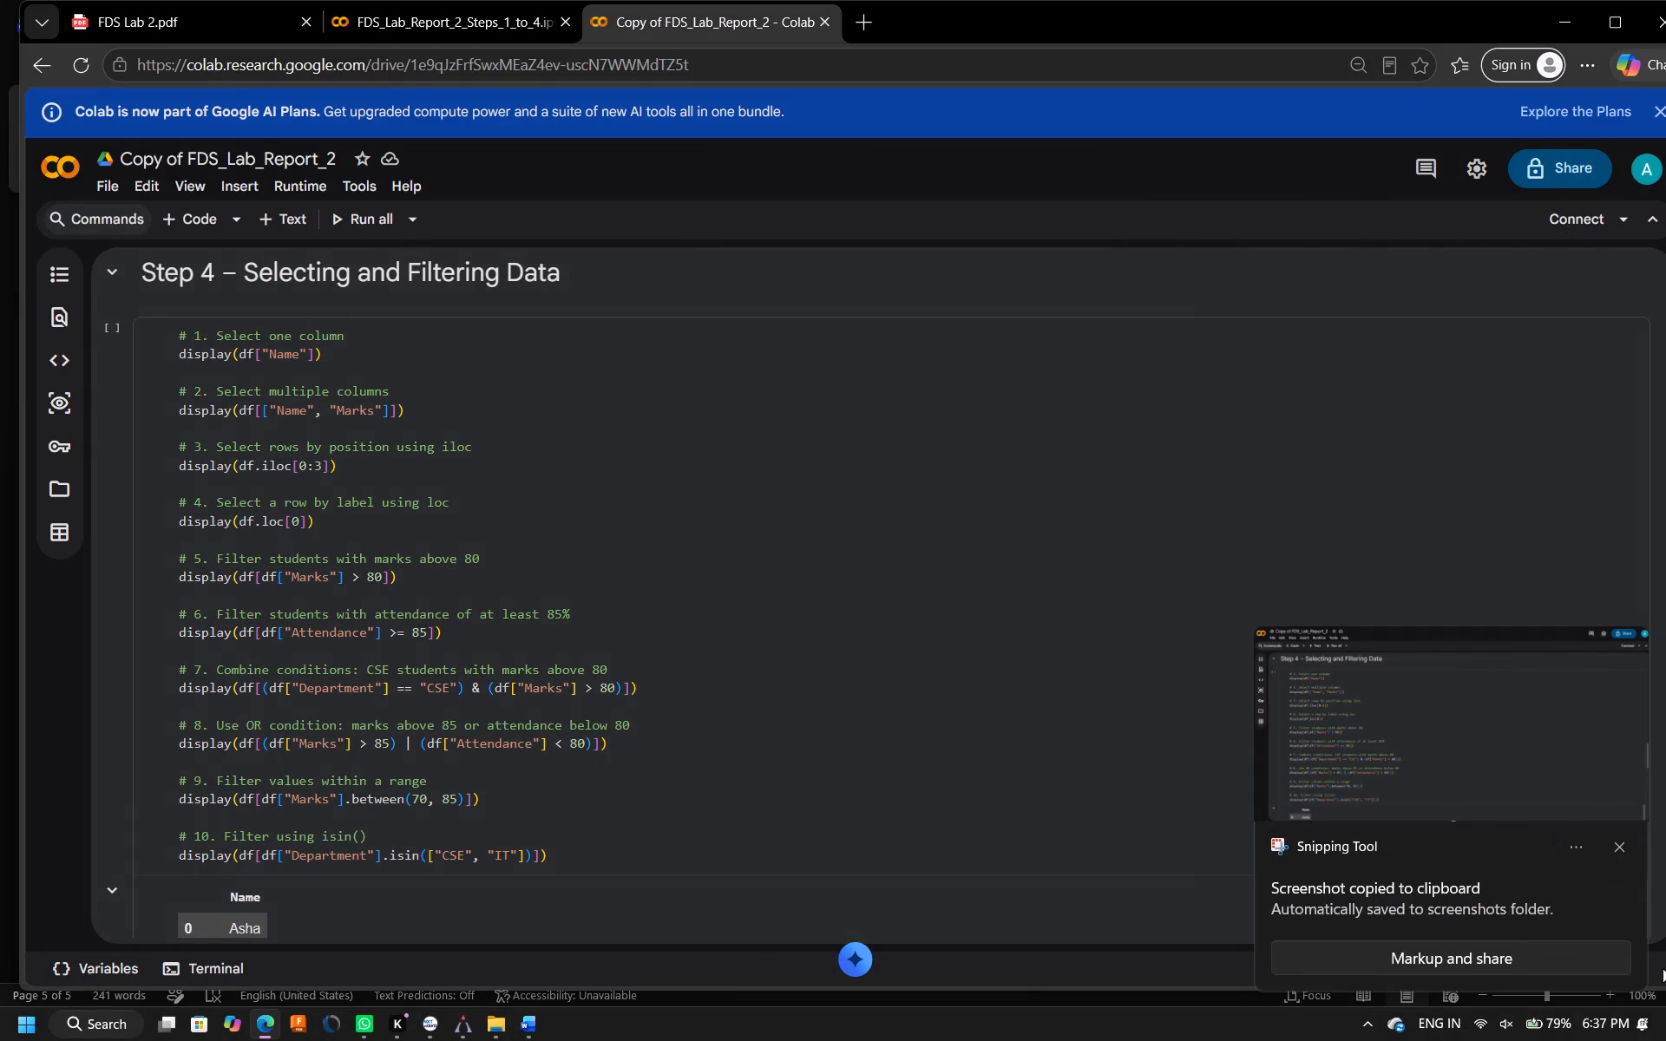
{"action": "key", "text": "ctrl+c"}
{"action": "key", "text": "ctrl+c"}
Switch to the FDS Lab 2 Word report and replace the old Step 4 code screenshot on the last page with the copied capture.
{"action": "key", "text": "alt+Tab"}
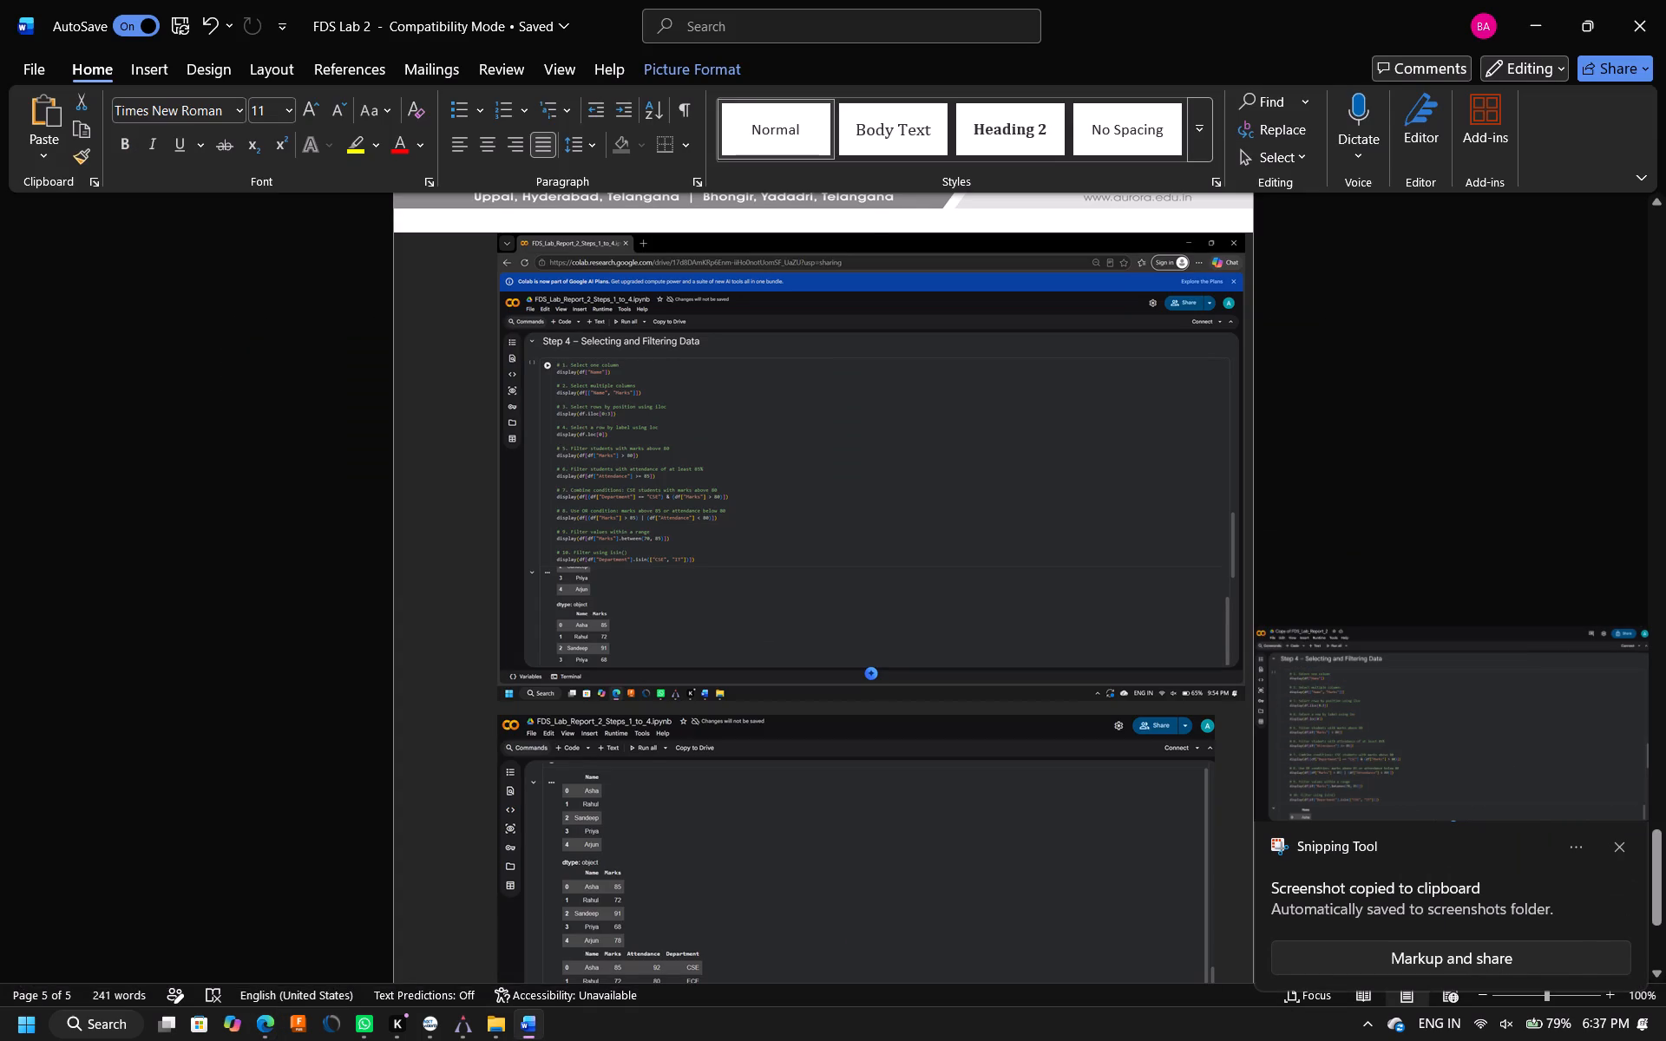
{"action": "left_click", "coordinate": [801, 549]}
{"action": "key", "text": "BackSpace"}
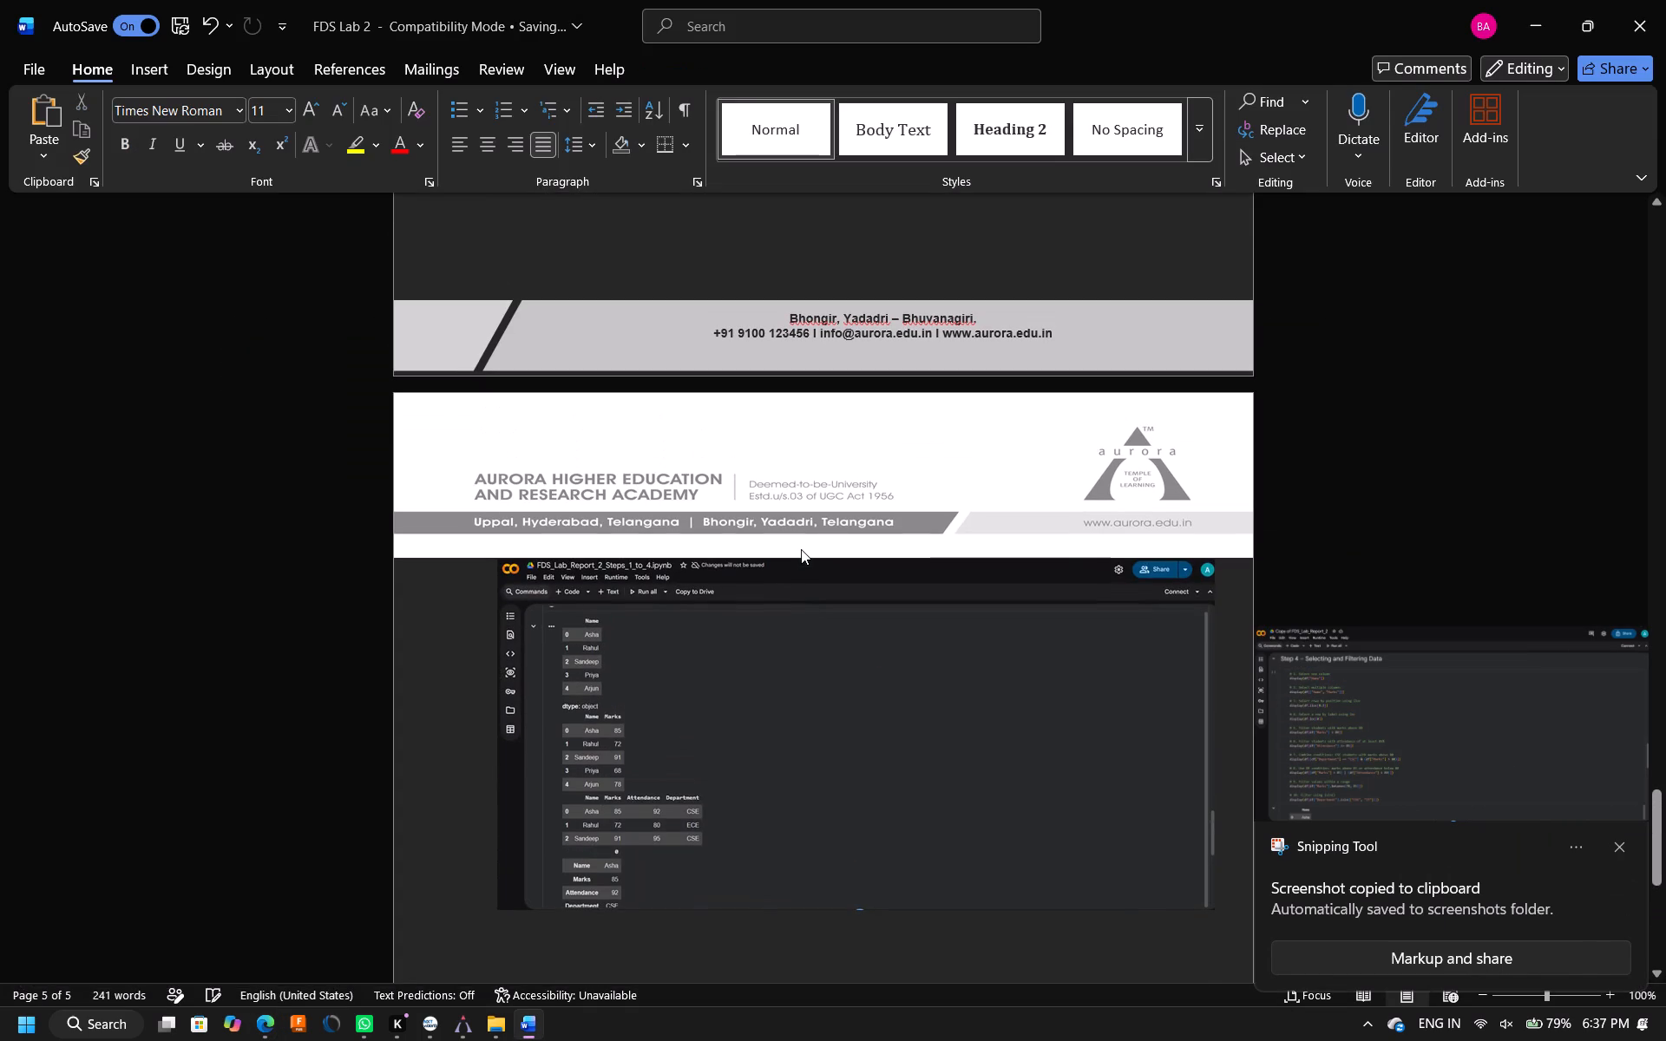
{"action": "key", "text": "ctrl+v"}
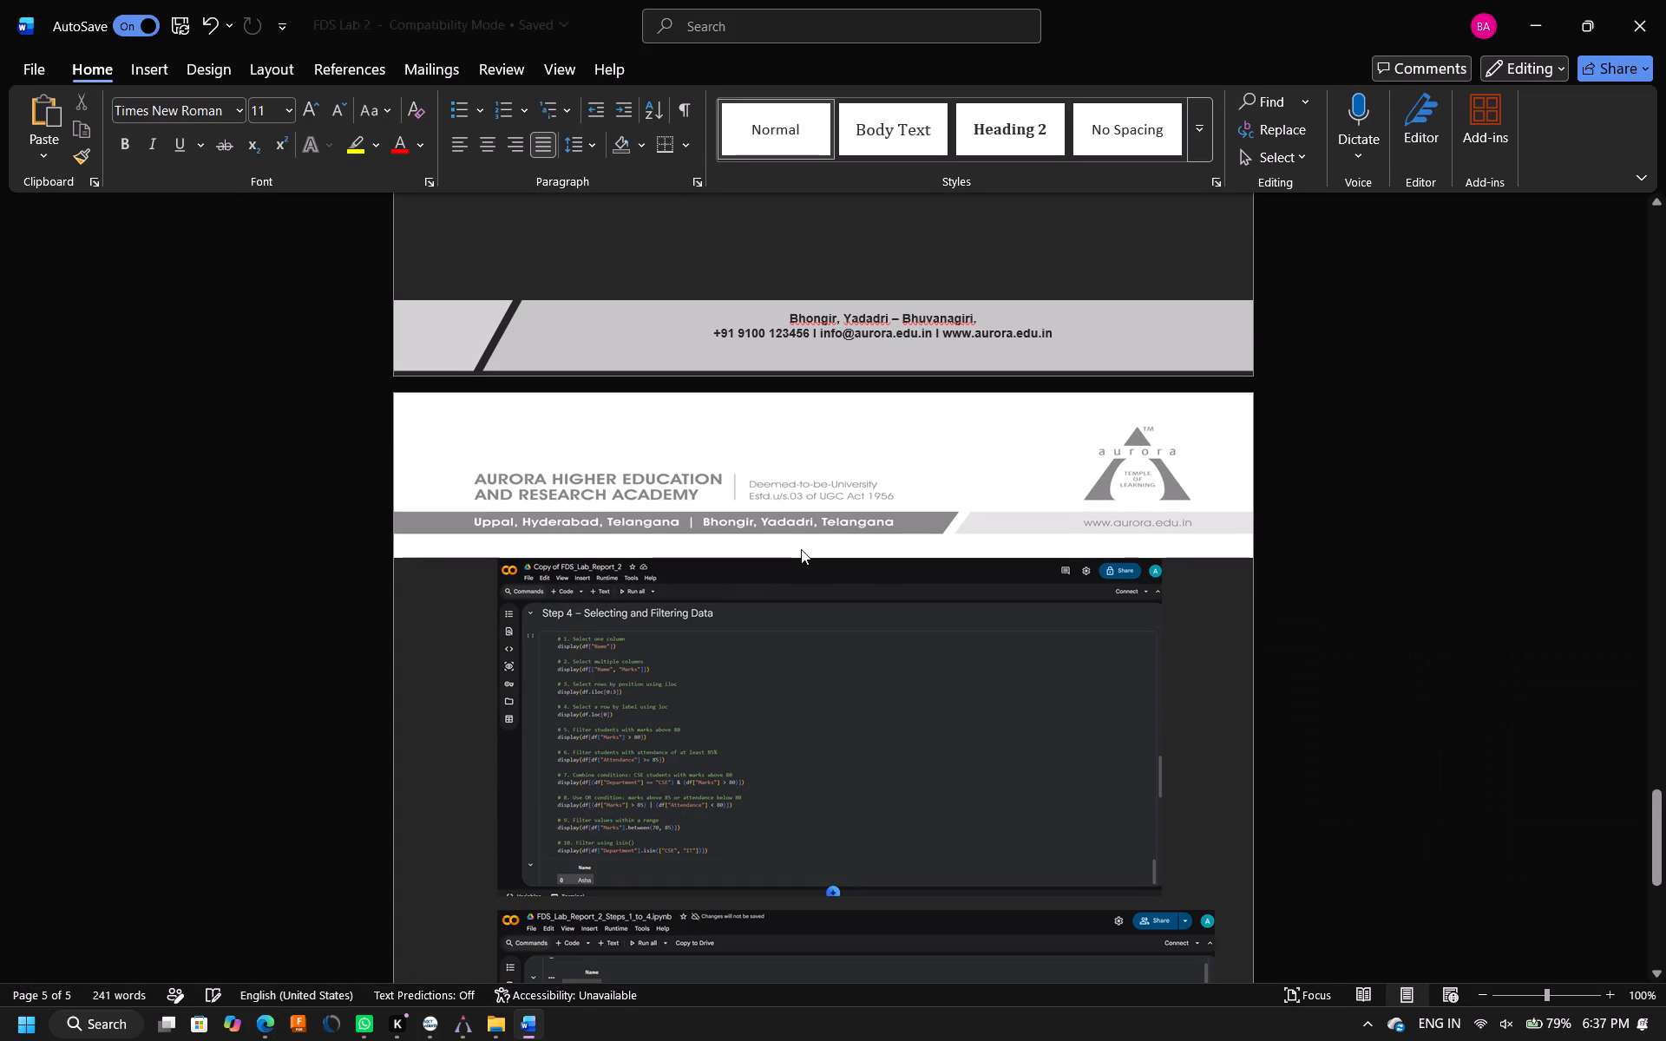
Switch to the Colab notebook and capture and copy the Step 4 output from the Name table through the Department row, matching the report's last old screenshot.
{"action": "scroll", "coordinate": [801, 549], "scroll_direction": "down", "scroll_amount": 2}
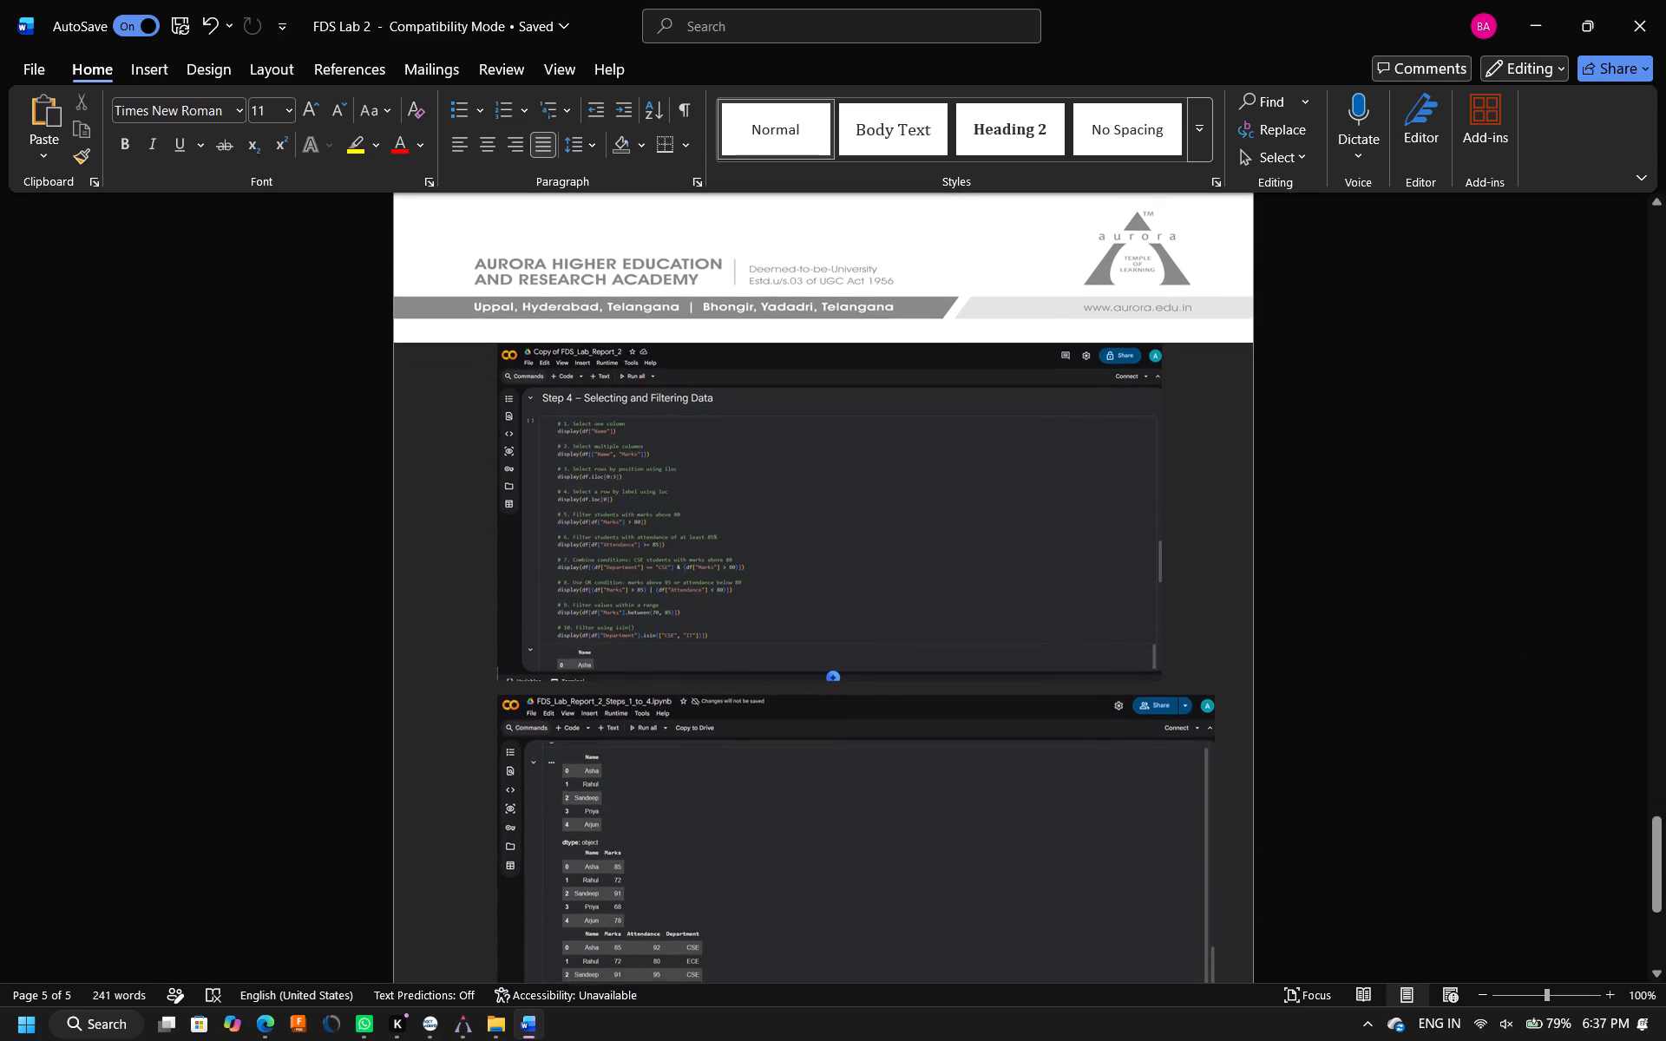
{"action": "scroll", "coordinate": [801, 549], "scroll_direction": "up", "scroll_amount": 3, "text": "ctrl"}
{"action": "scroll", "coordinate": [801, 549], "scroll_direction": "down", "scroll_amount": 1}
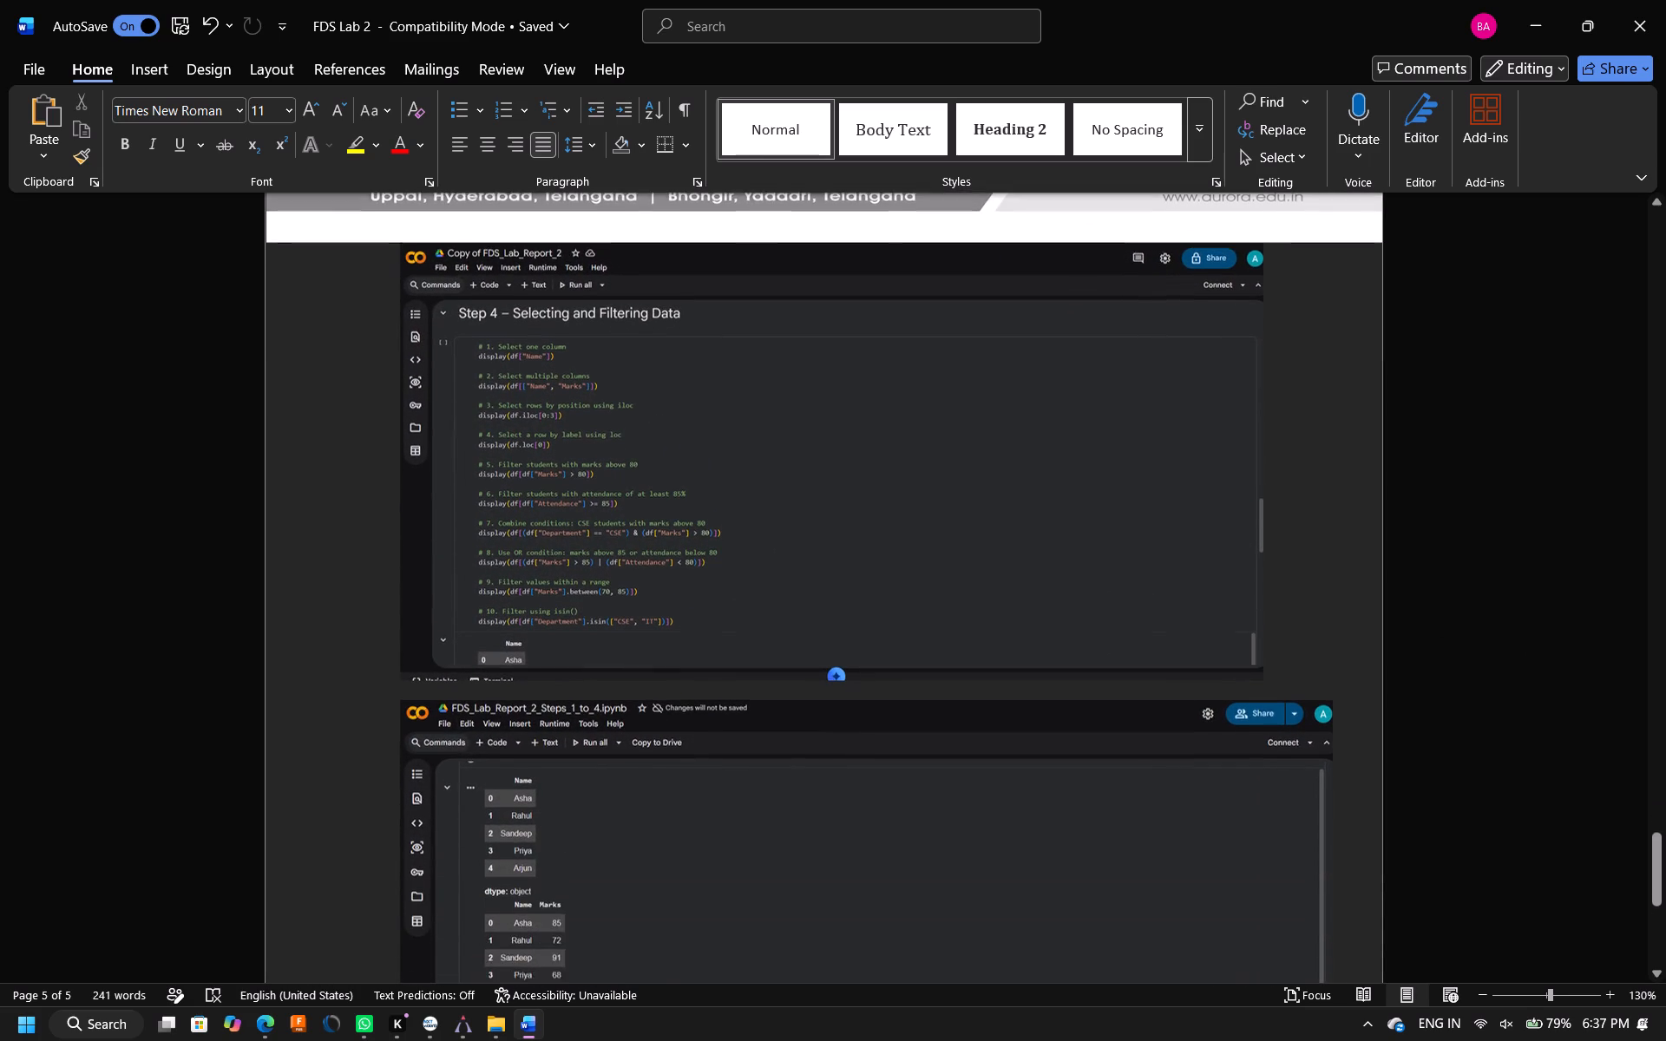
{"action": "scroll", "coordinate": [801, 549], "scroll_direction": "down", "scroll_amount": 2}
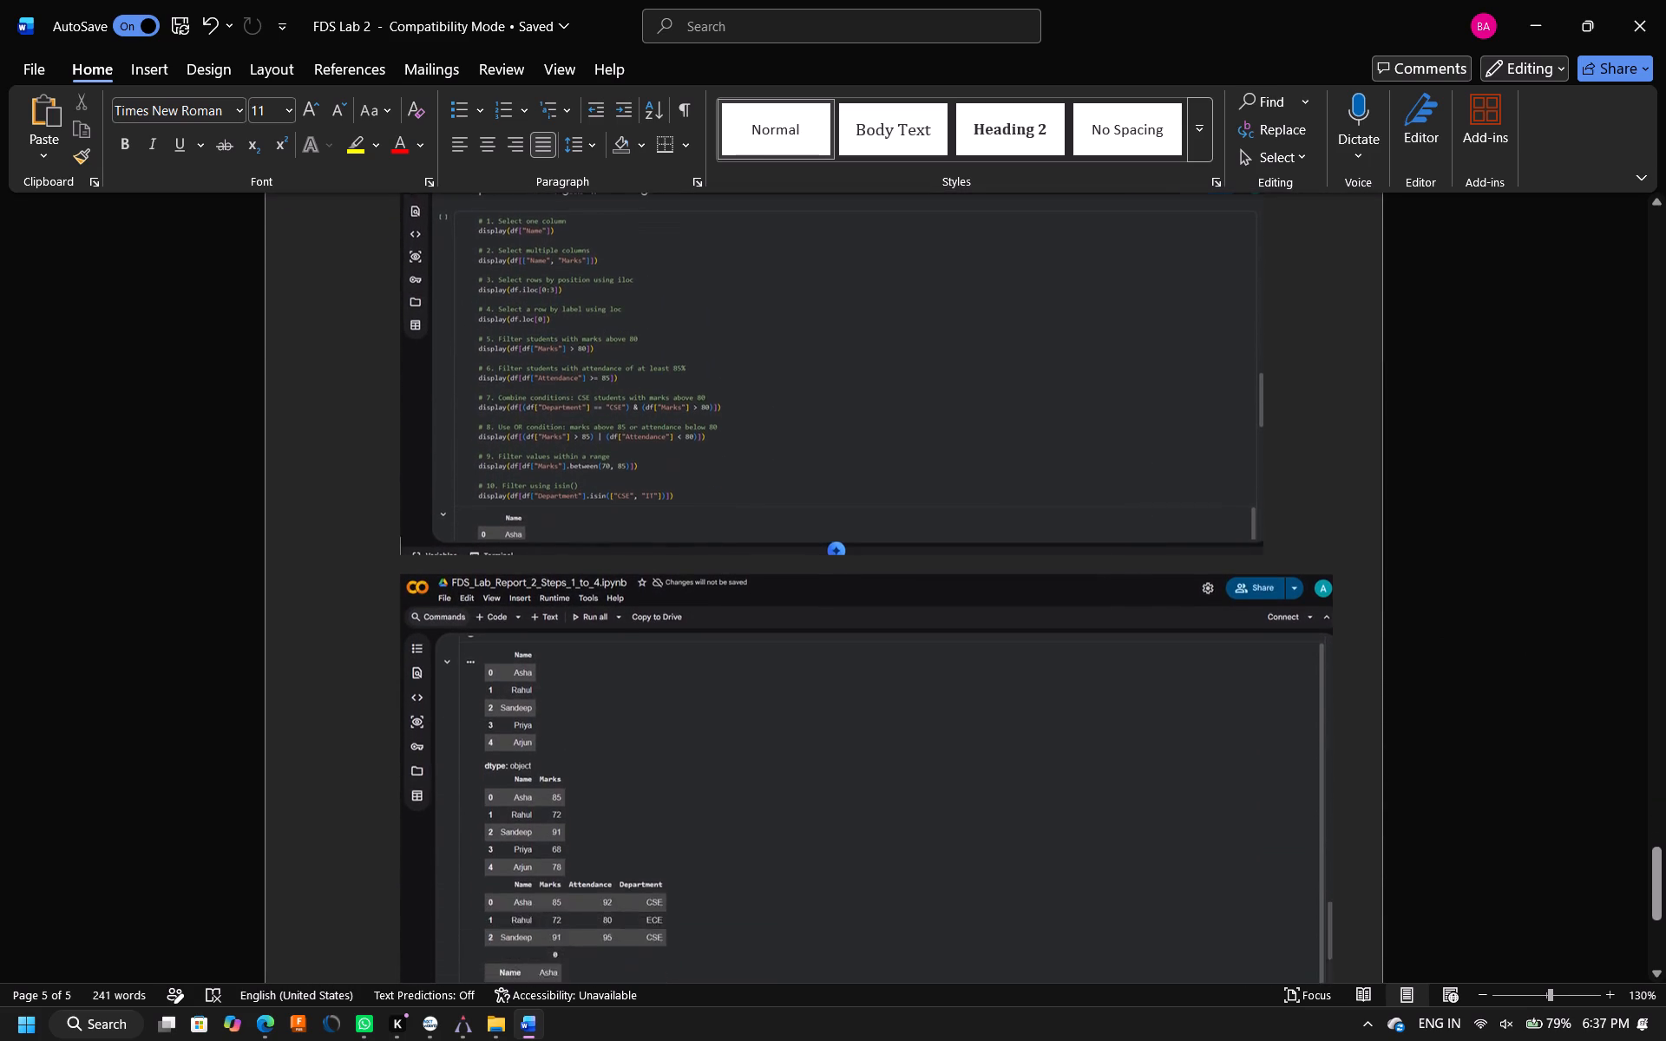
{"action": "scroll", "coordinate": [801, 549], "scroll_direction": "down", "scroll_amount": 2}
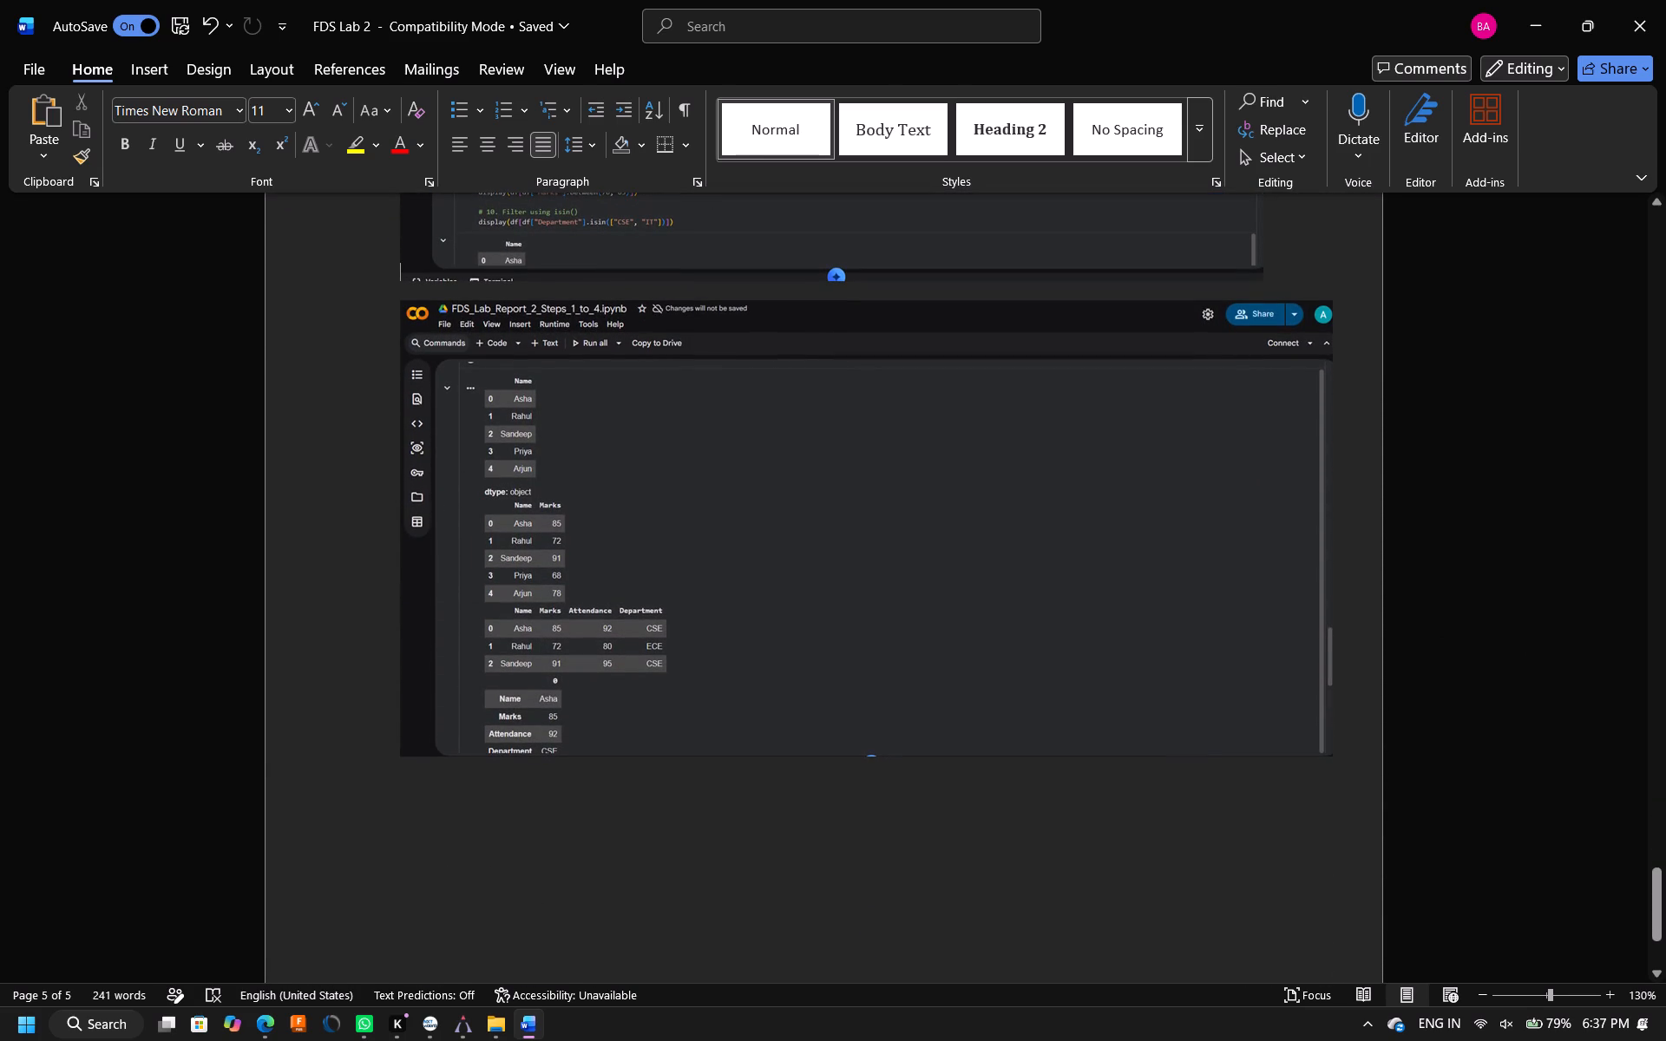
{"action": "key", "text": "alt+Tab"}
{"action": "scroll", "coordinate": [476, 615], "scroll_direction": "down", "scroll_amount": 9}
{"action": "scroll", "coordinate": [476, 615], "scroll_direction": "up", "scroll_amount": 3}
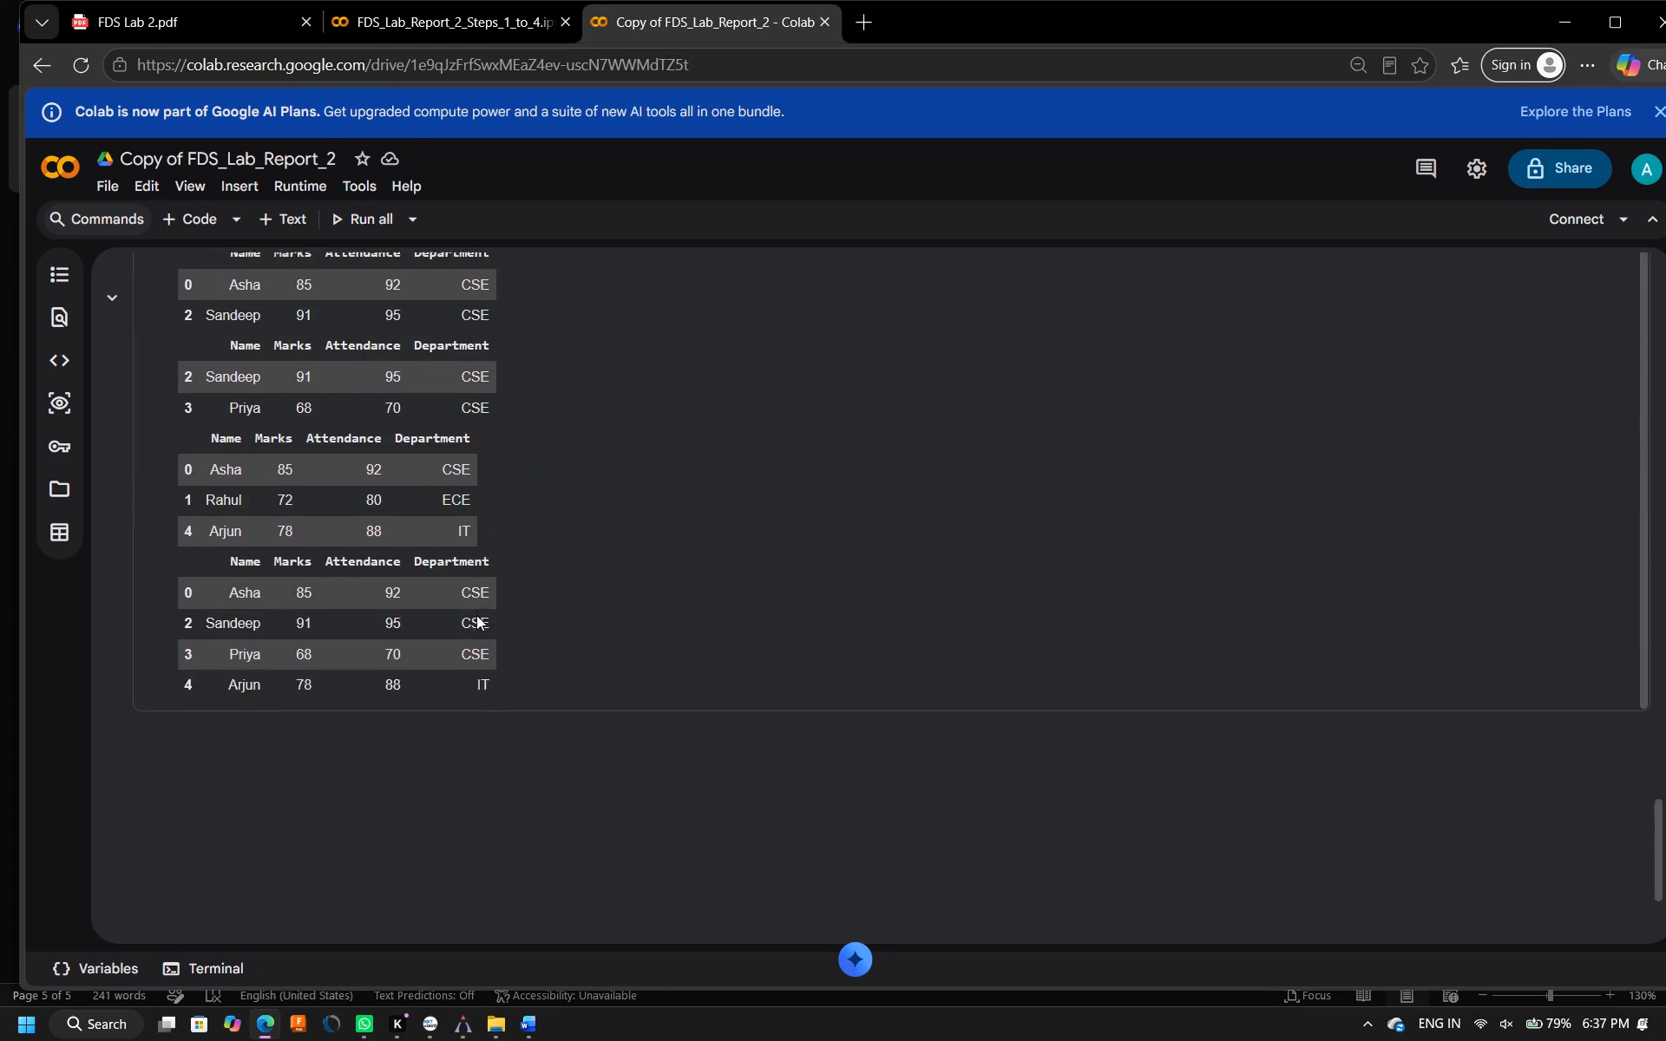
{"action": "scroll", "coordinate": [476, 615], "scroll_direction": "up", "scroll_amount": 7}
{"action": "scroll", "coordinate": [476, 615], "scroll_direction": "right", "scroll_amount": 1}
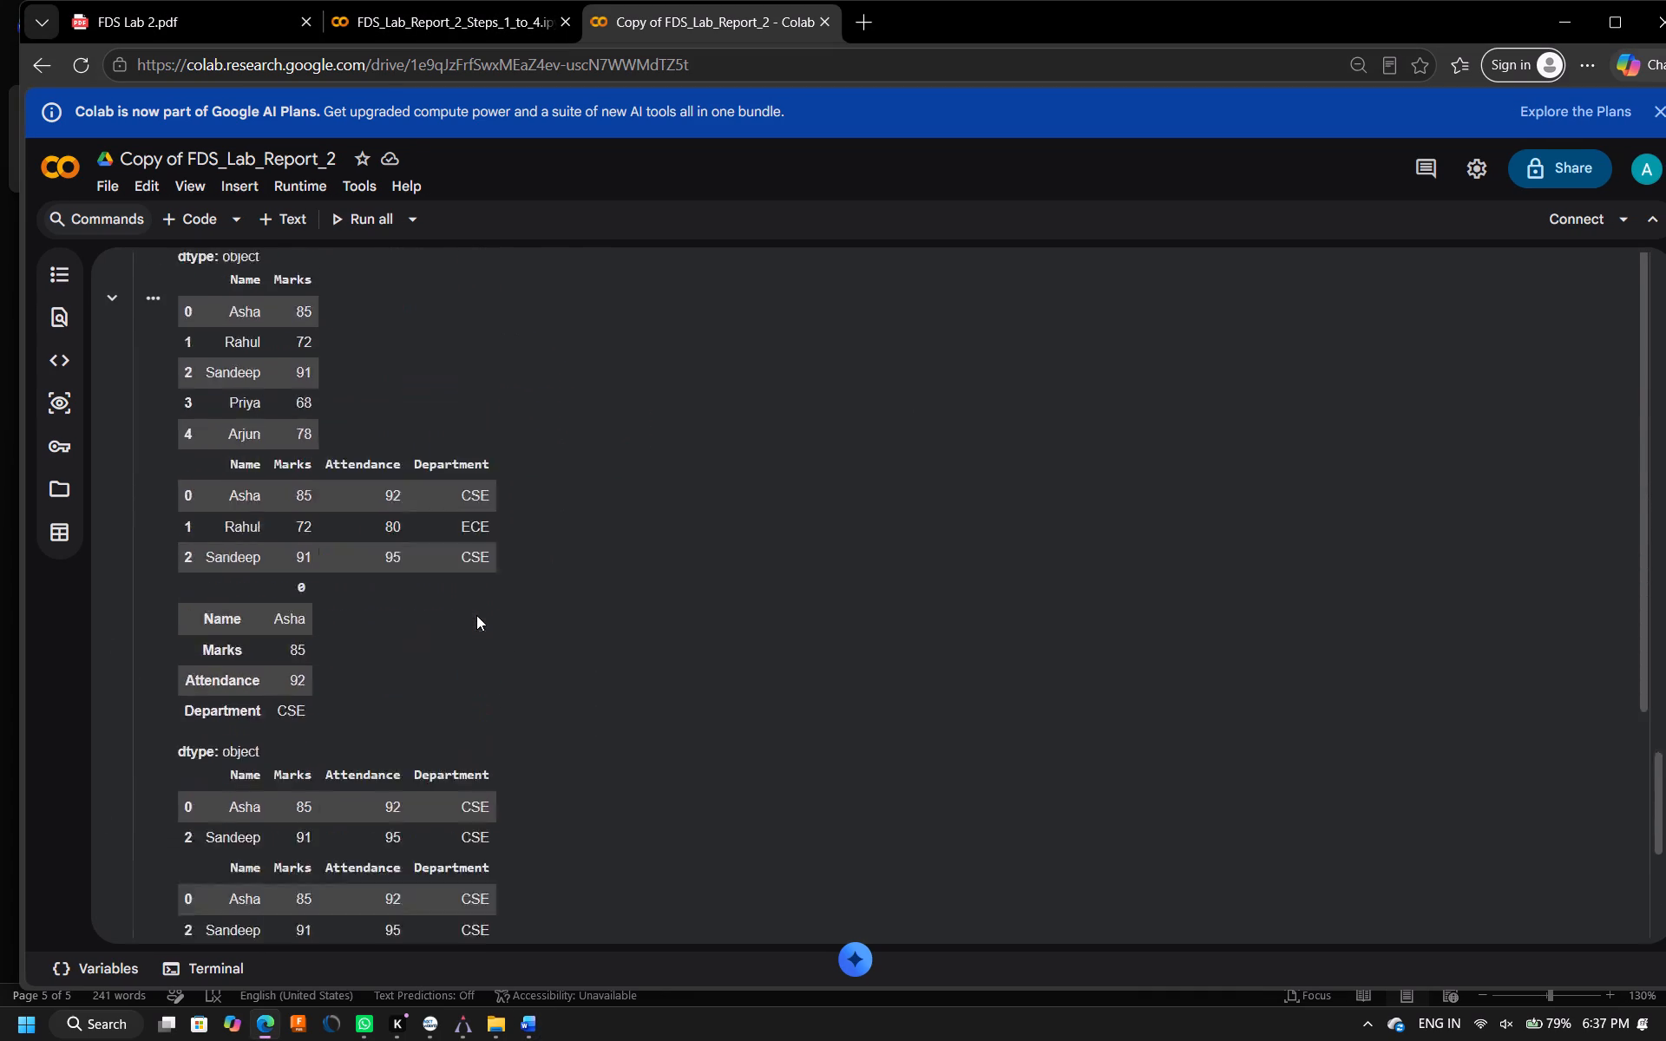
{"action": "scroll", "coordinate": [476, 615], "scroll_direction": "right", "scroll_amount": 2}
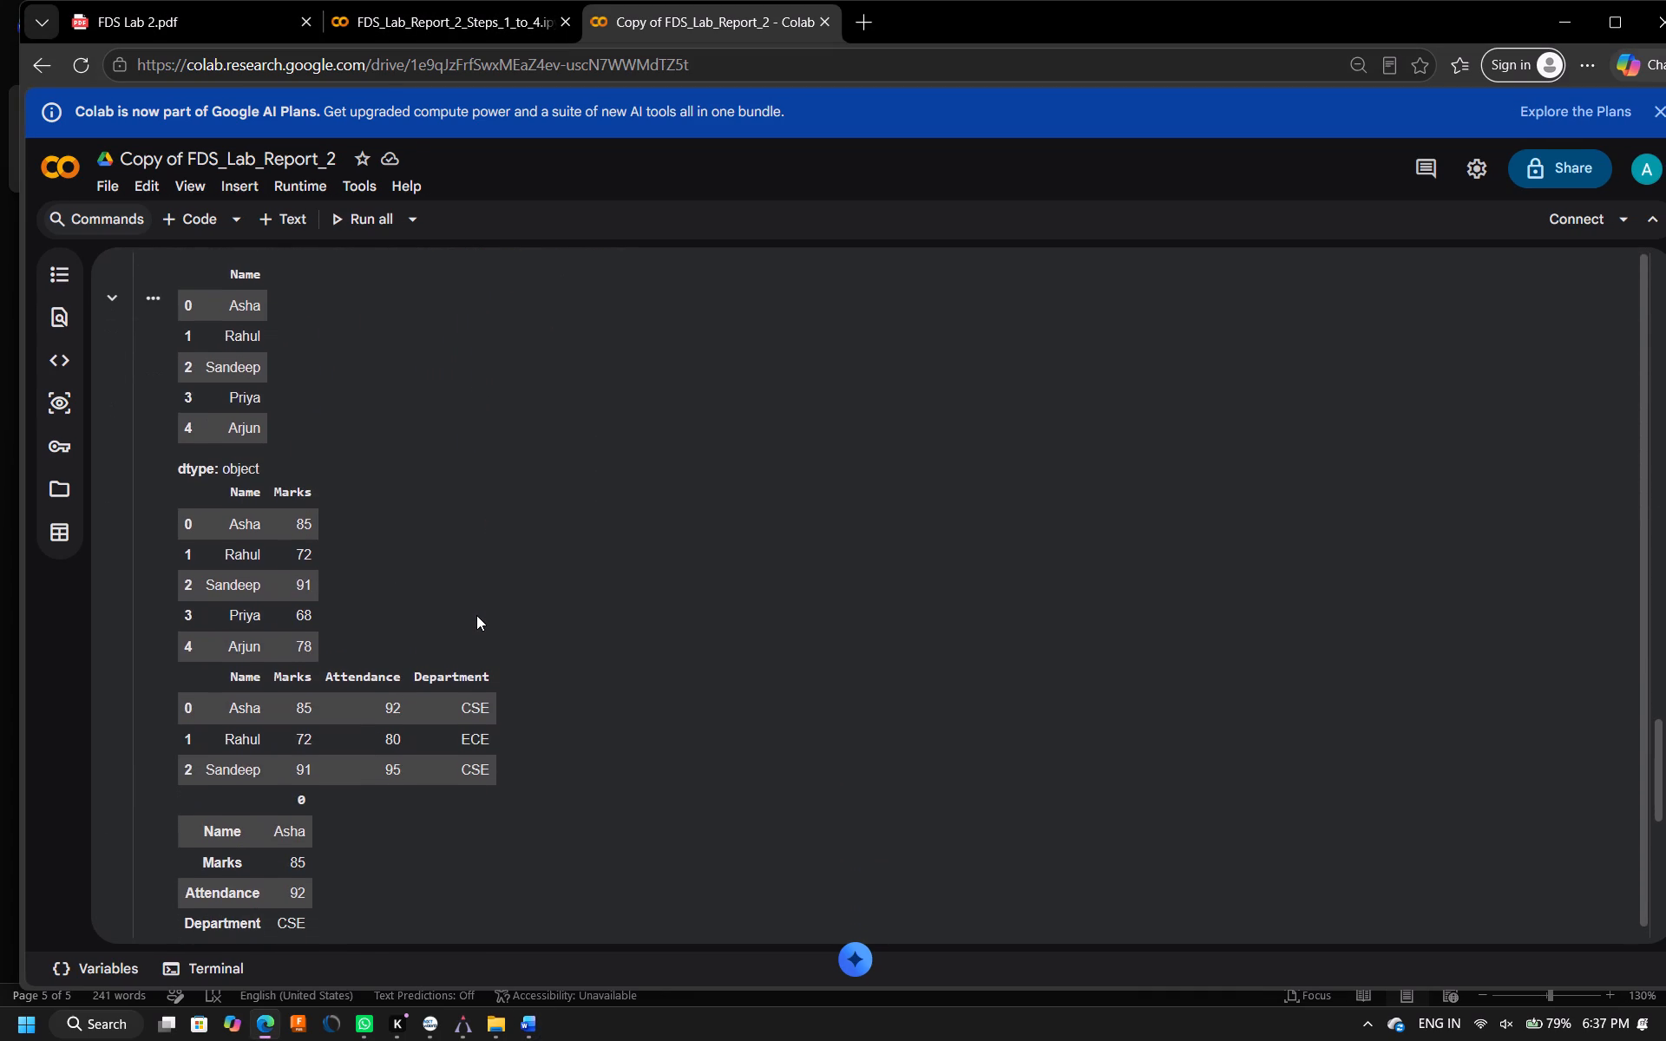
{"action": "key", "text": "shift+super+s"}
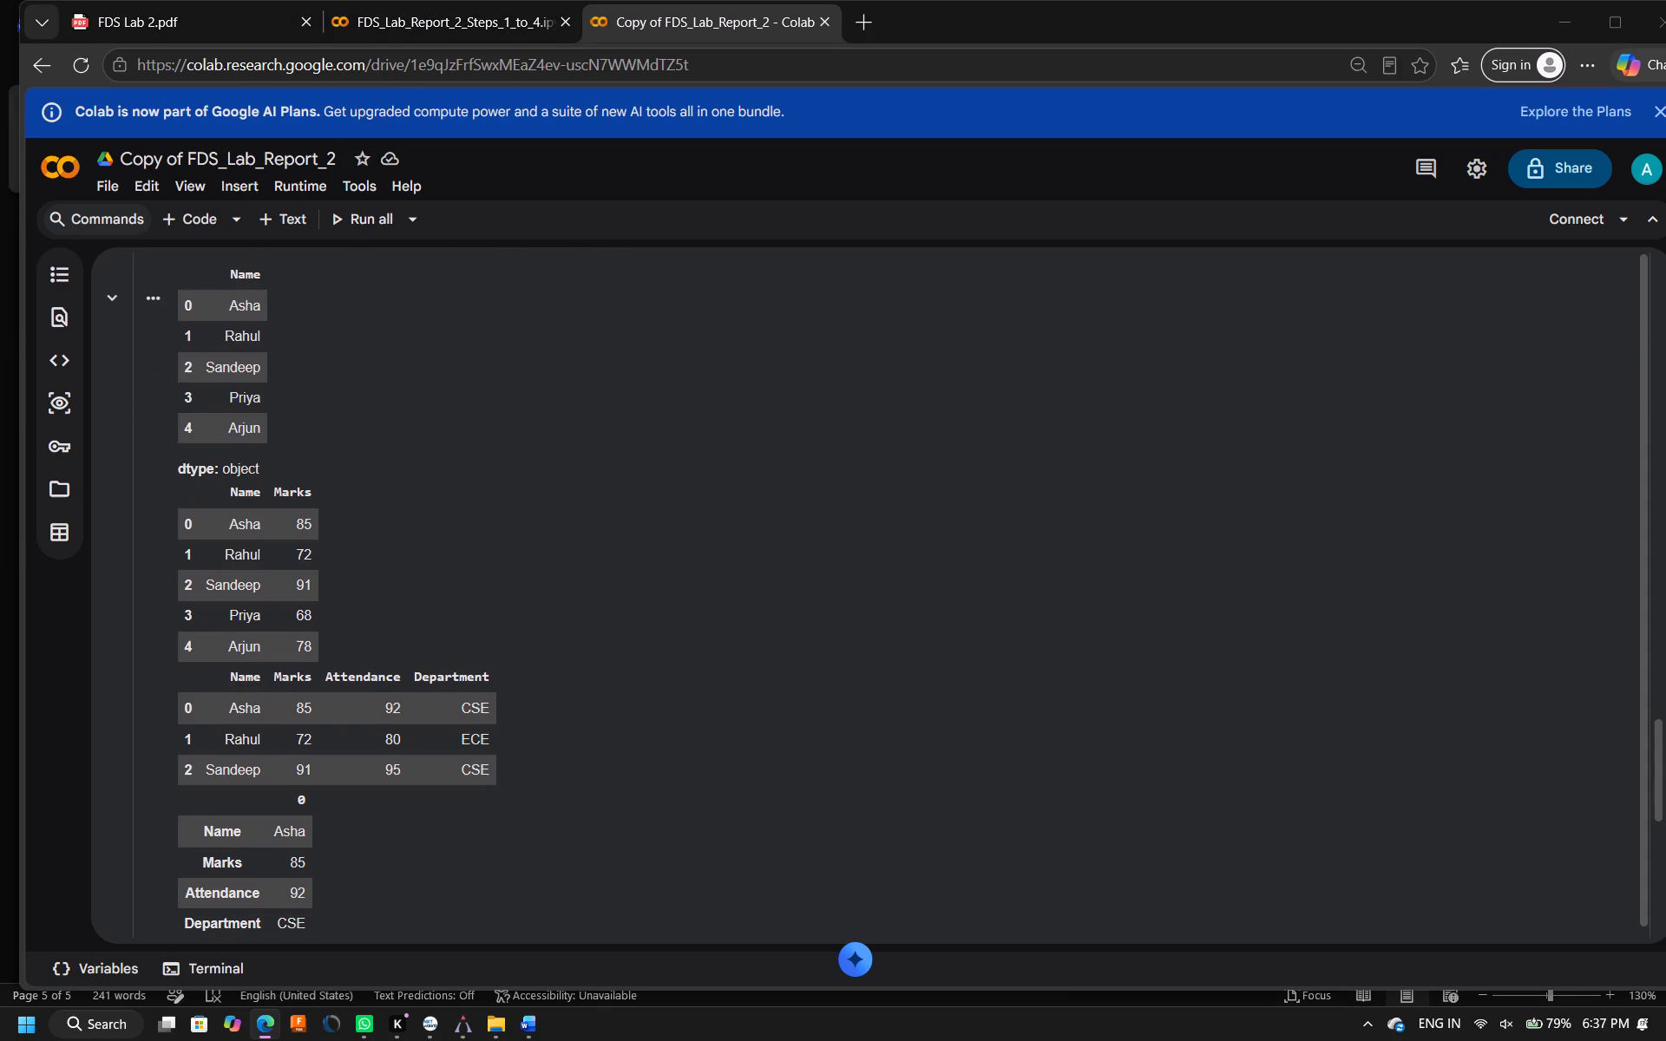
{"action": "left_click_drag", "start_coordinate": [28, 137], "coordinate": [1390, 919]}
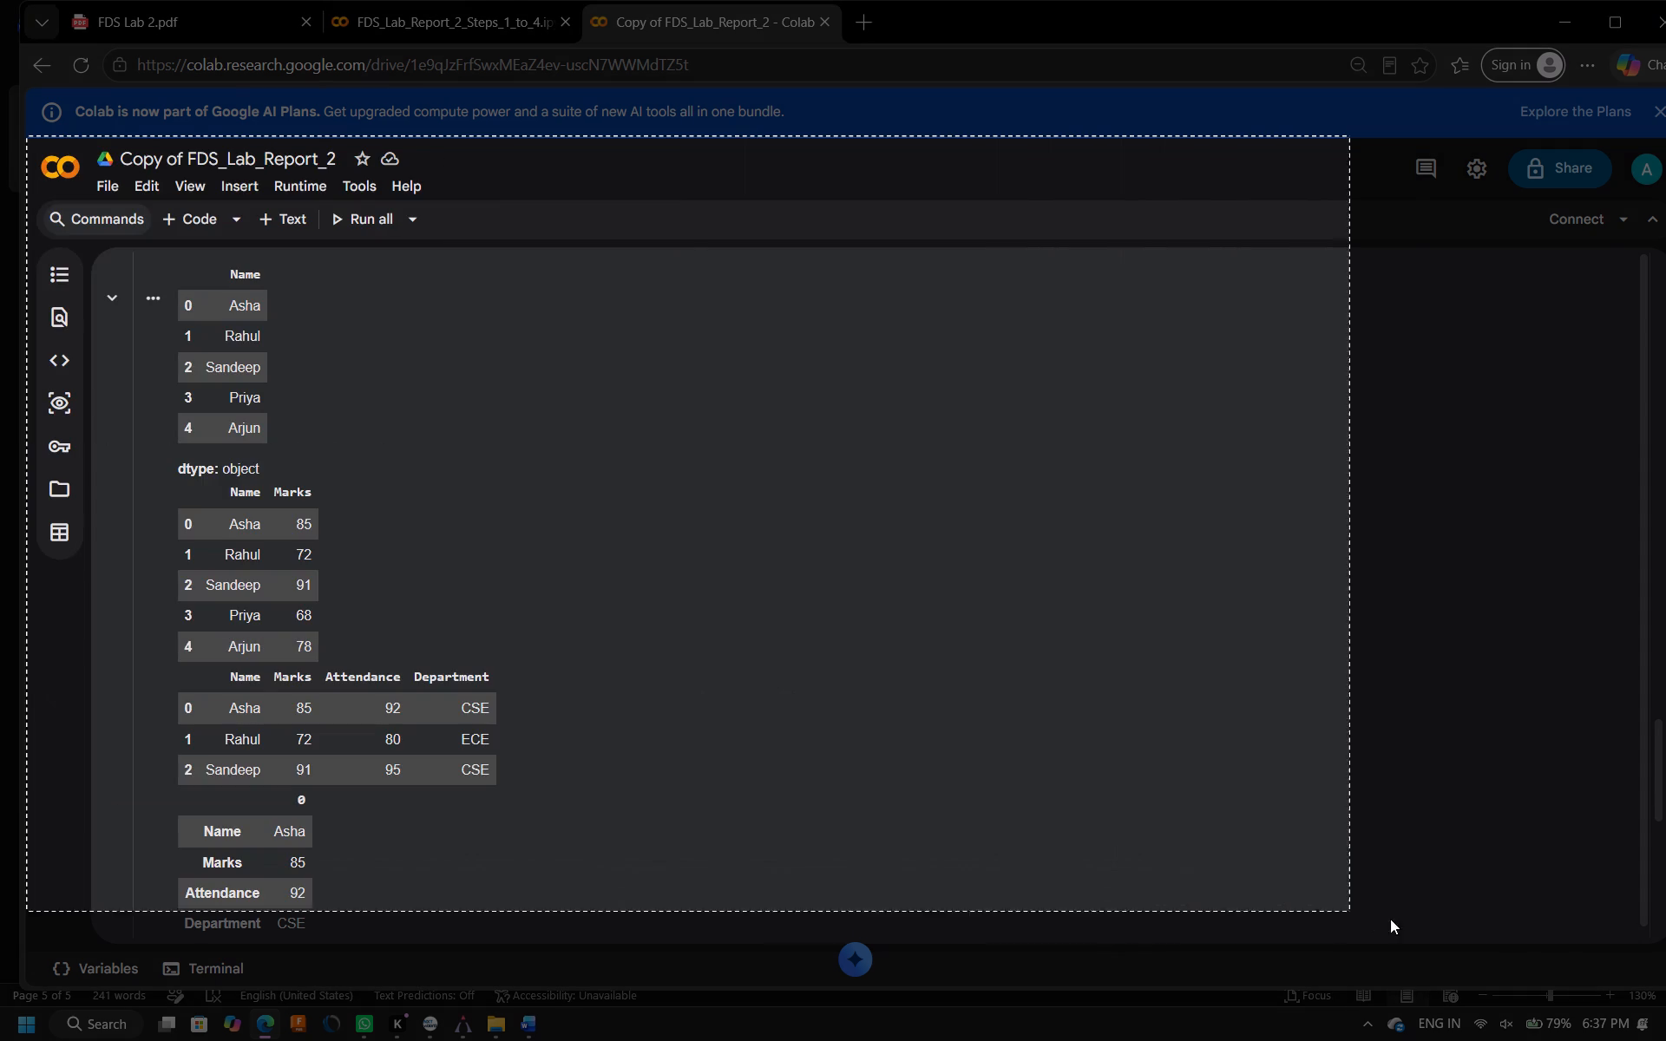
{"action": "left_click_drag", "start_coordinate": [1390, 919], "coordinate": [1665, 940]}
{"action": "key", "text": "ctrl+c"}
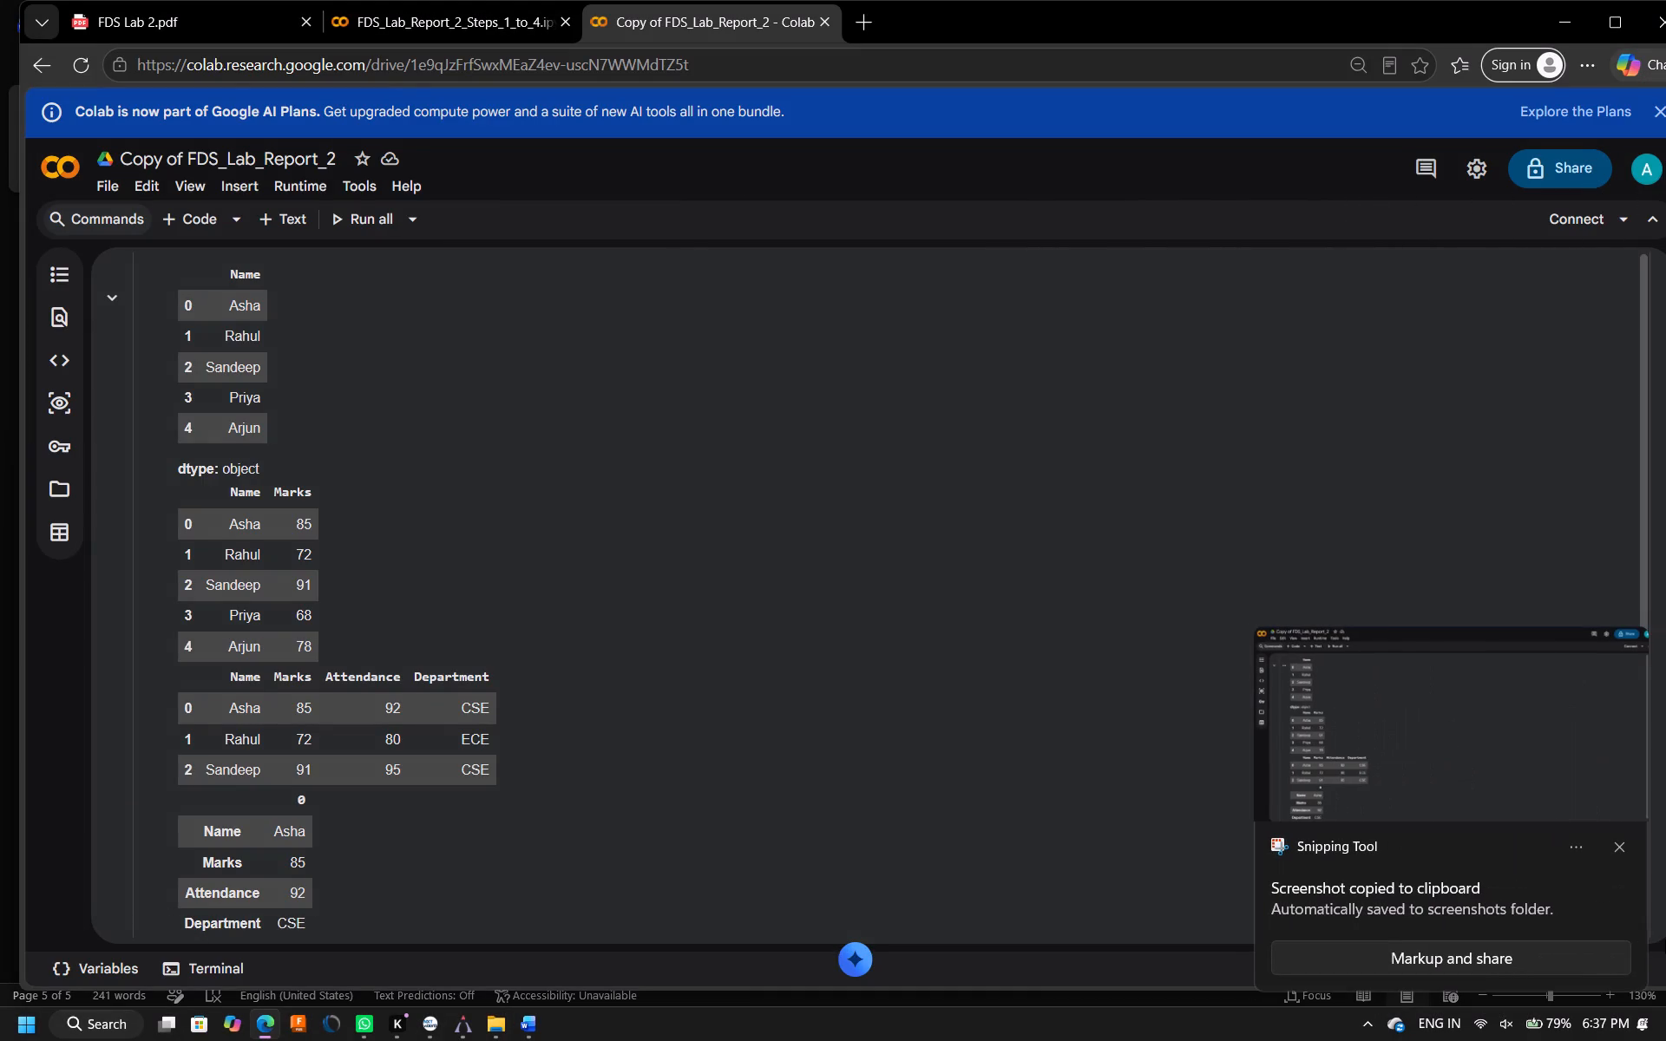
{"action": "key", "text": "ctrl+c"}
{"action": "key", "text": "ctrl+c"}
Switch to the Word report and replace the old Step 4 output screenshot below the code capture with the copied capture.
{"action": "key", "text": "alt+Tab"}
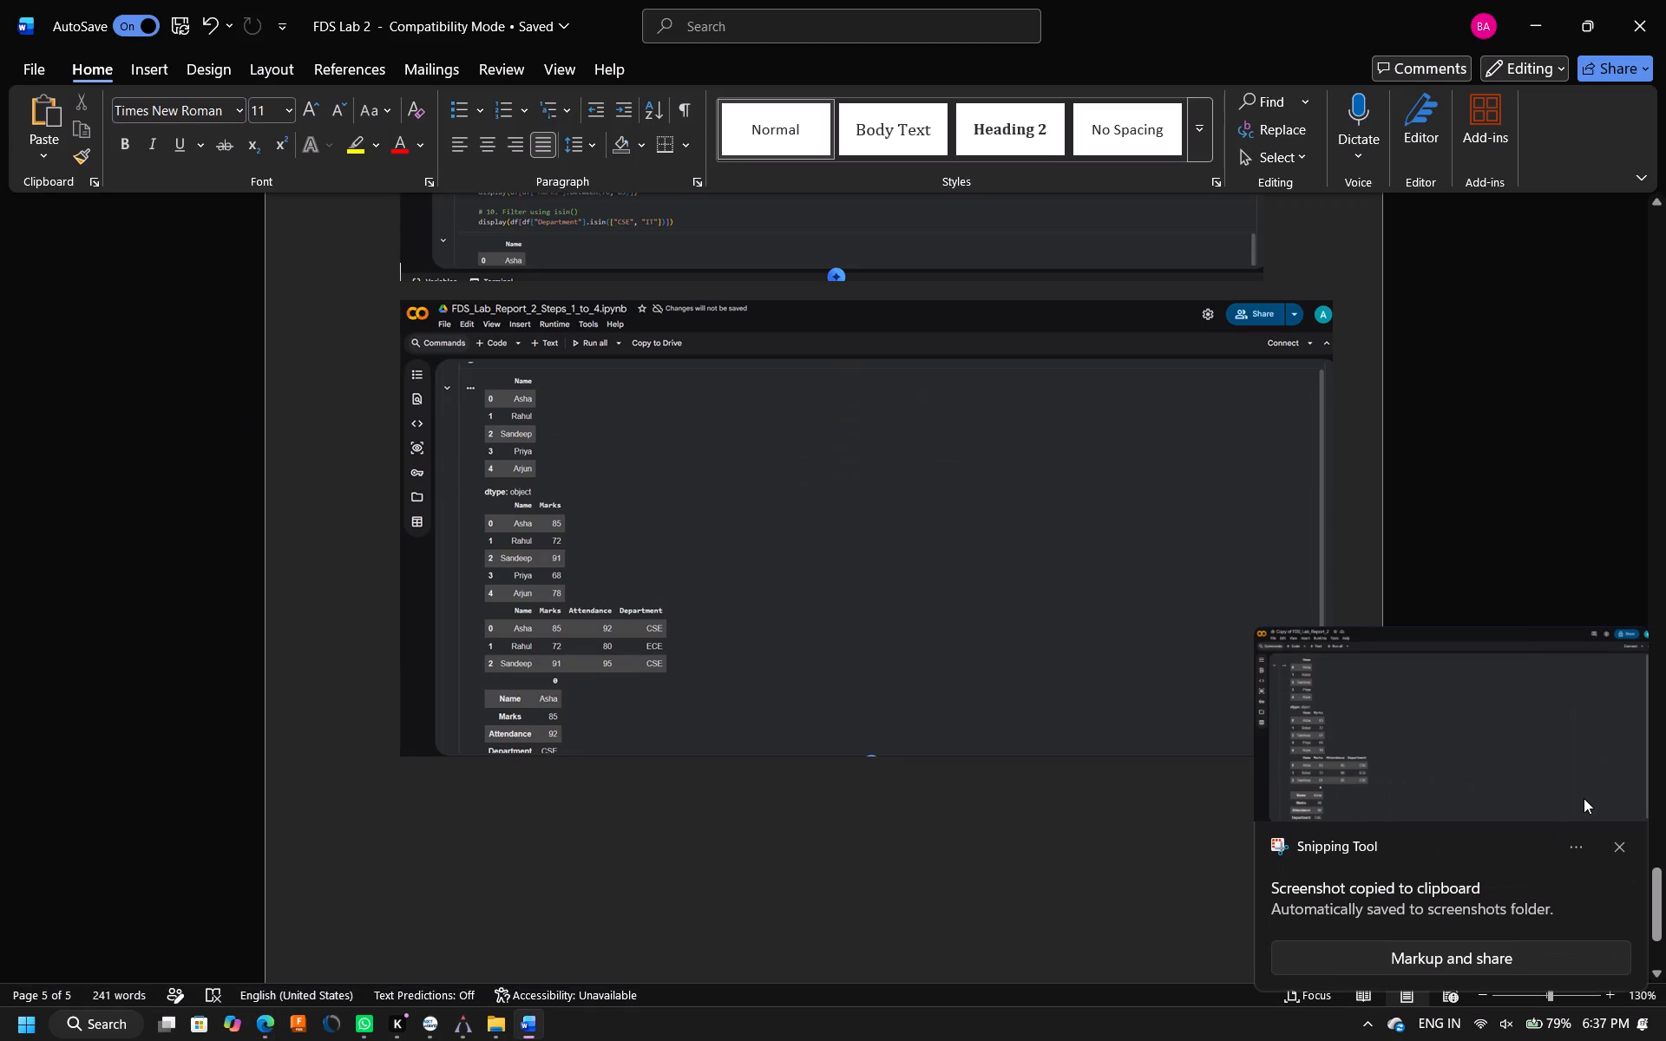
{"action": "left_click", "coordinate": [834, 648]}
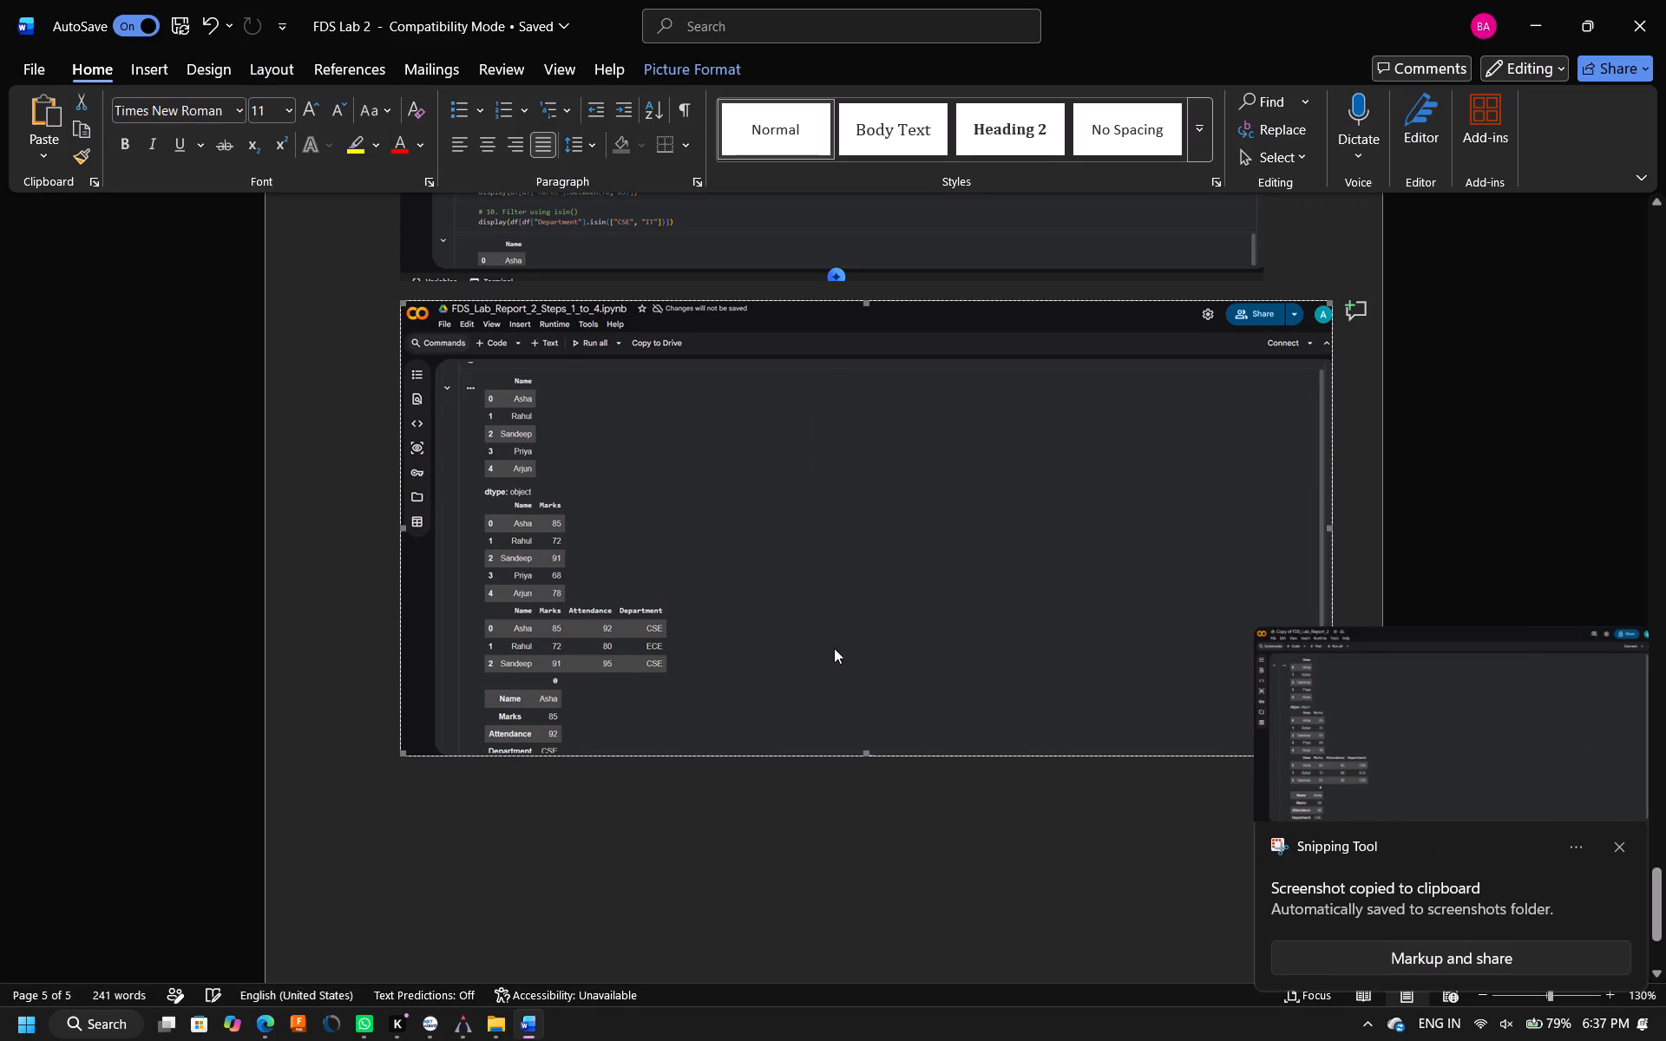
{"action": "key", "text": "BackSpace"}
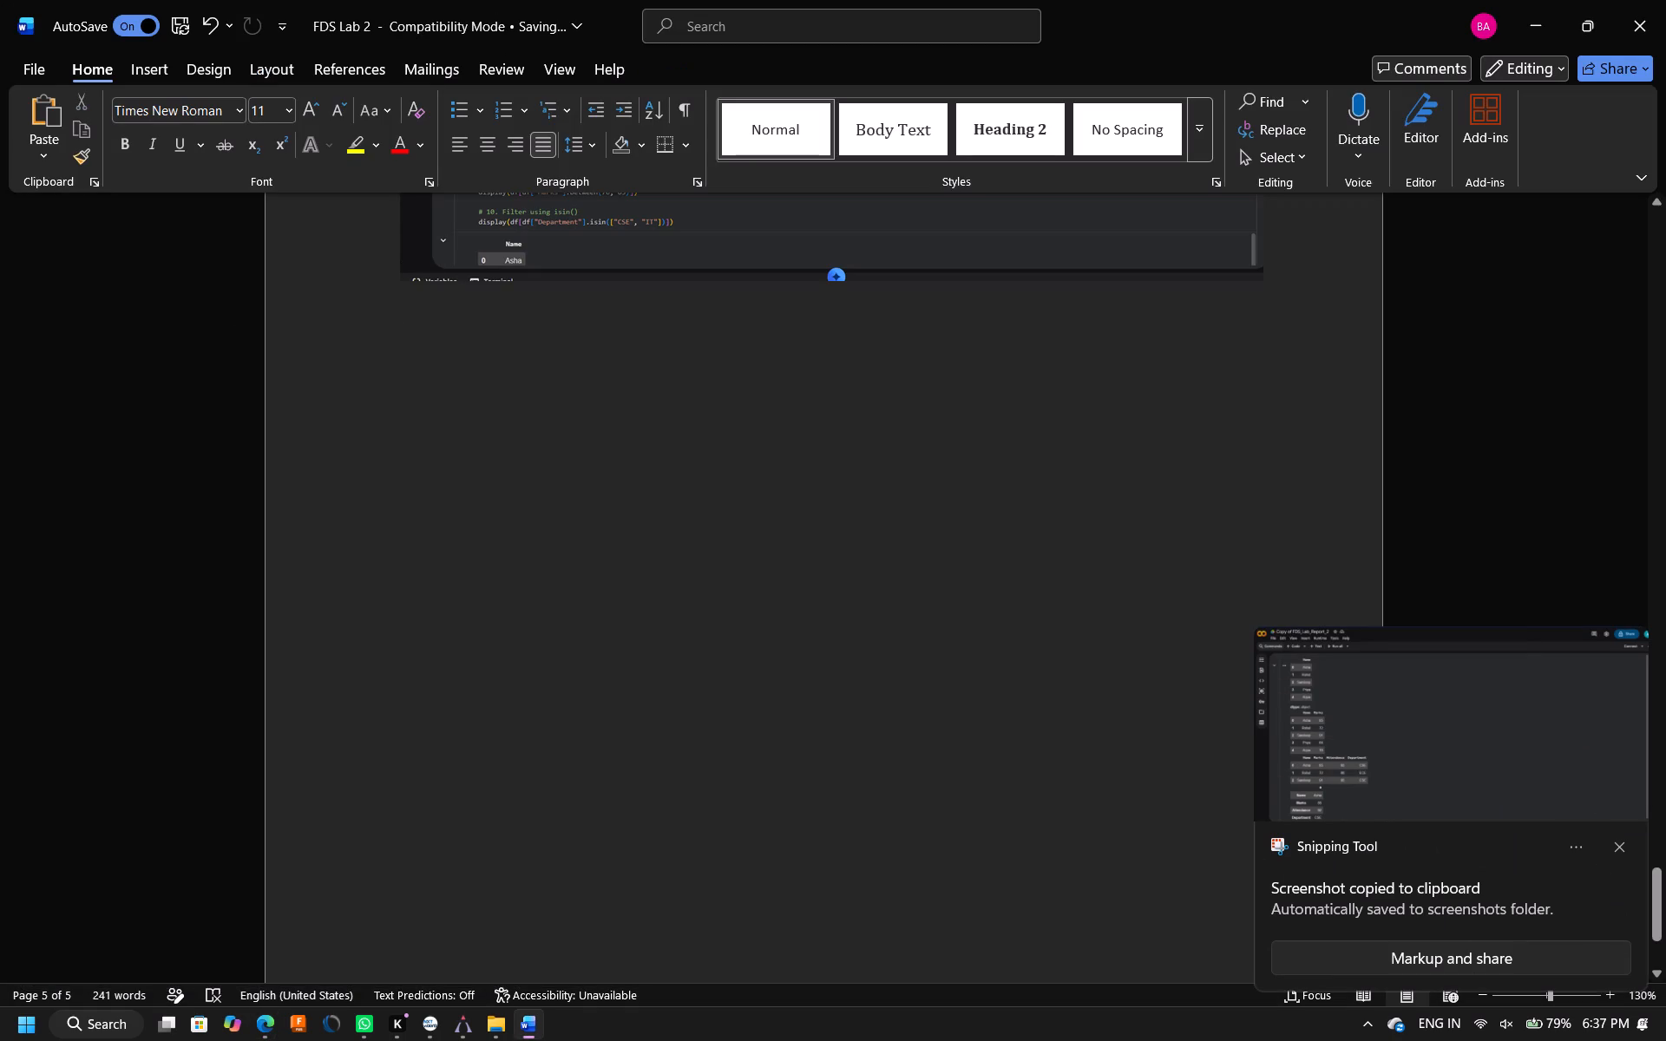
{"action": "key", "text": "ctrl+v"}
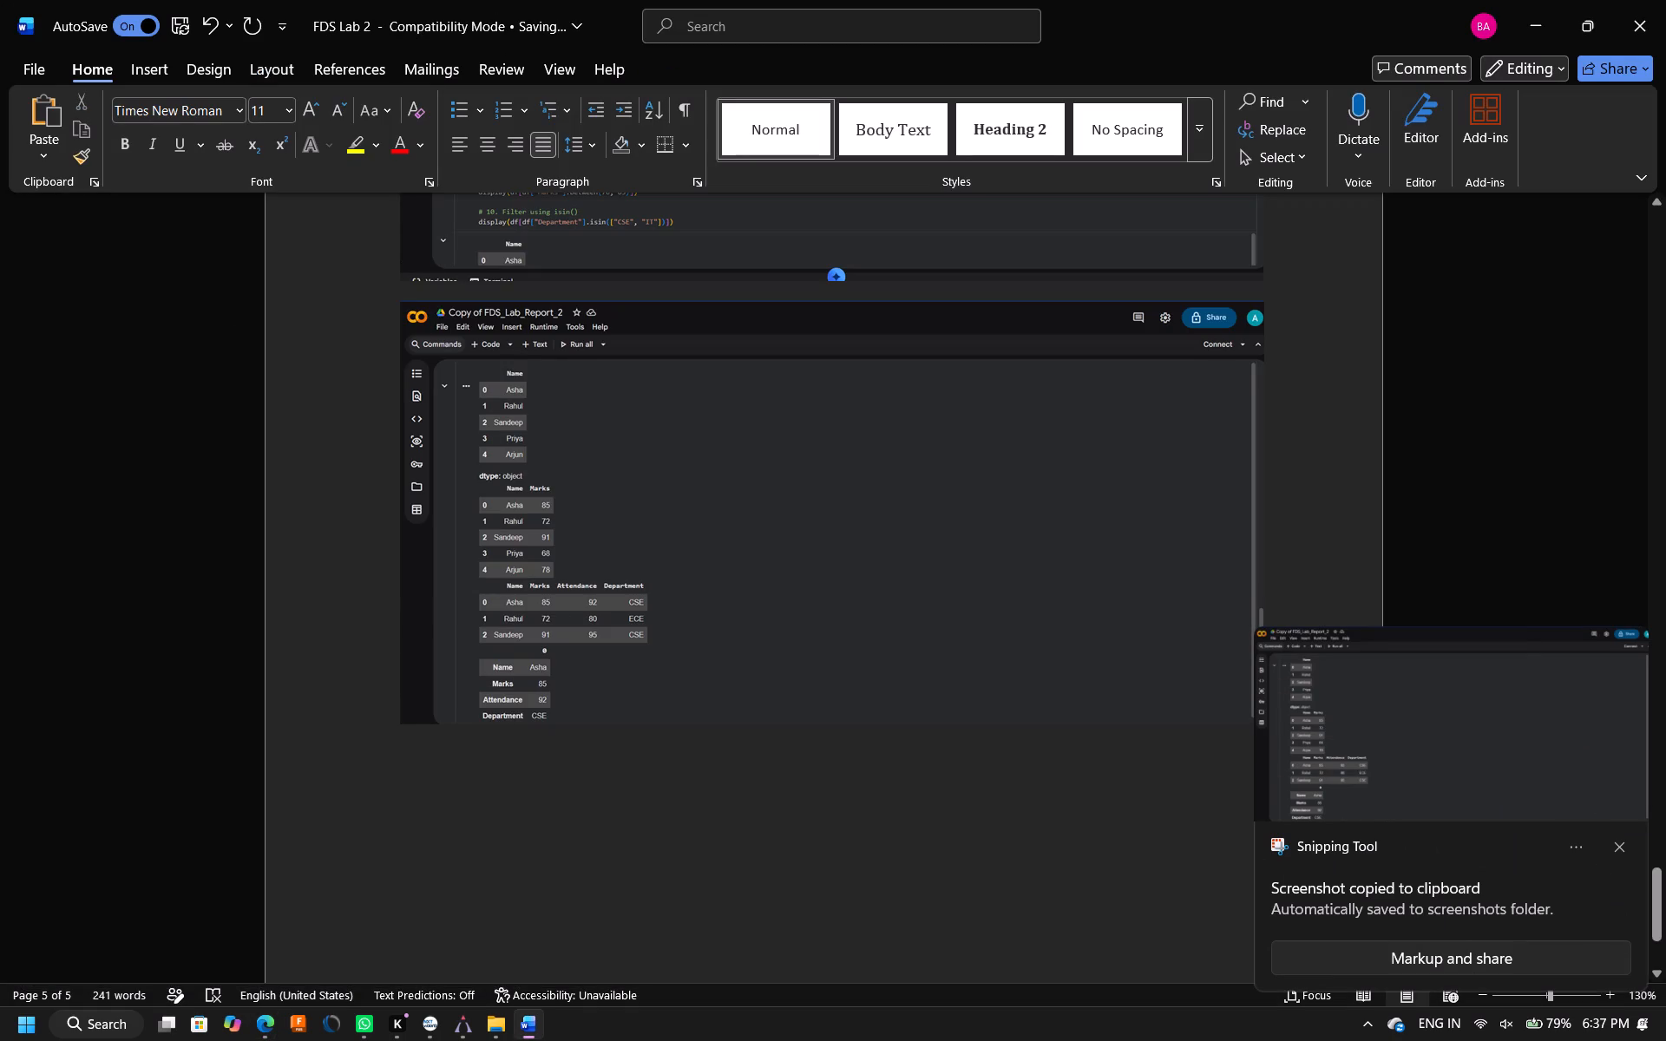
Return to the beginning of the FDS Lab 2 report and minimize its window.
{"action": "scroll", "coordinate": [701, 294], "scroll_direction": "up", "scroll_amount": 13}
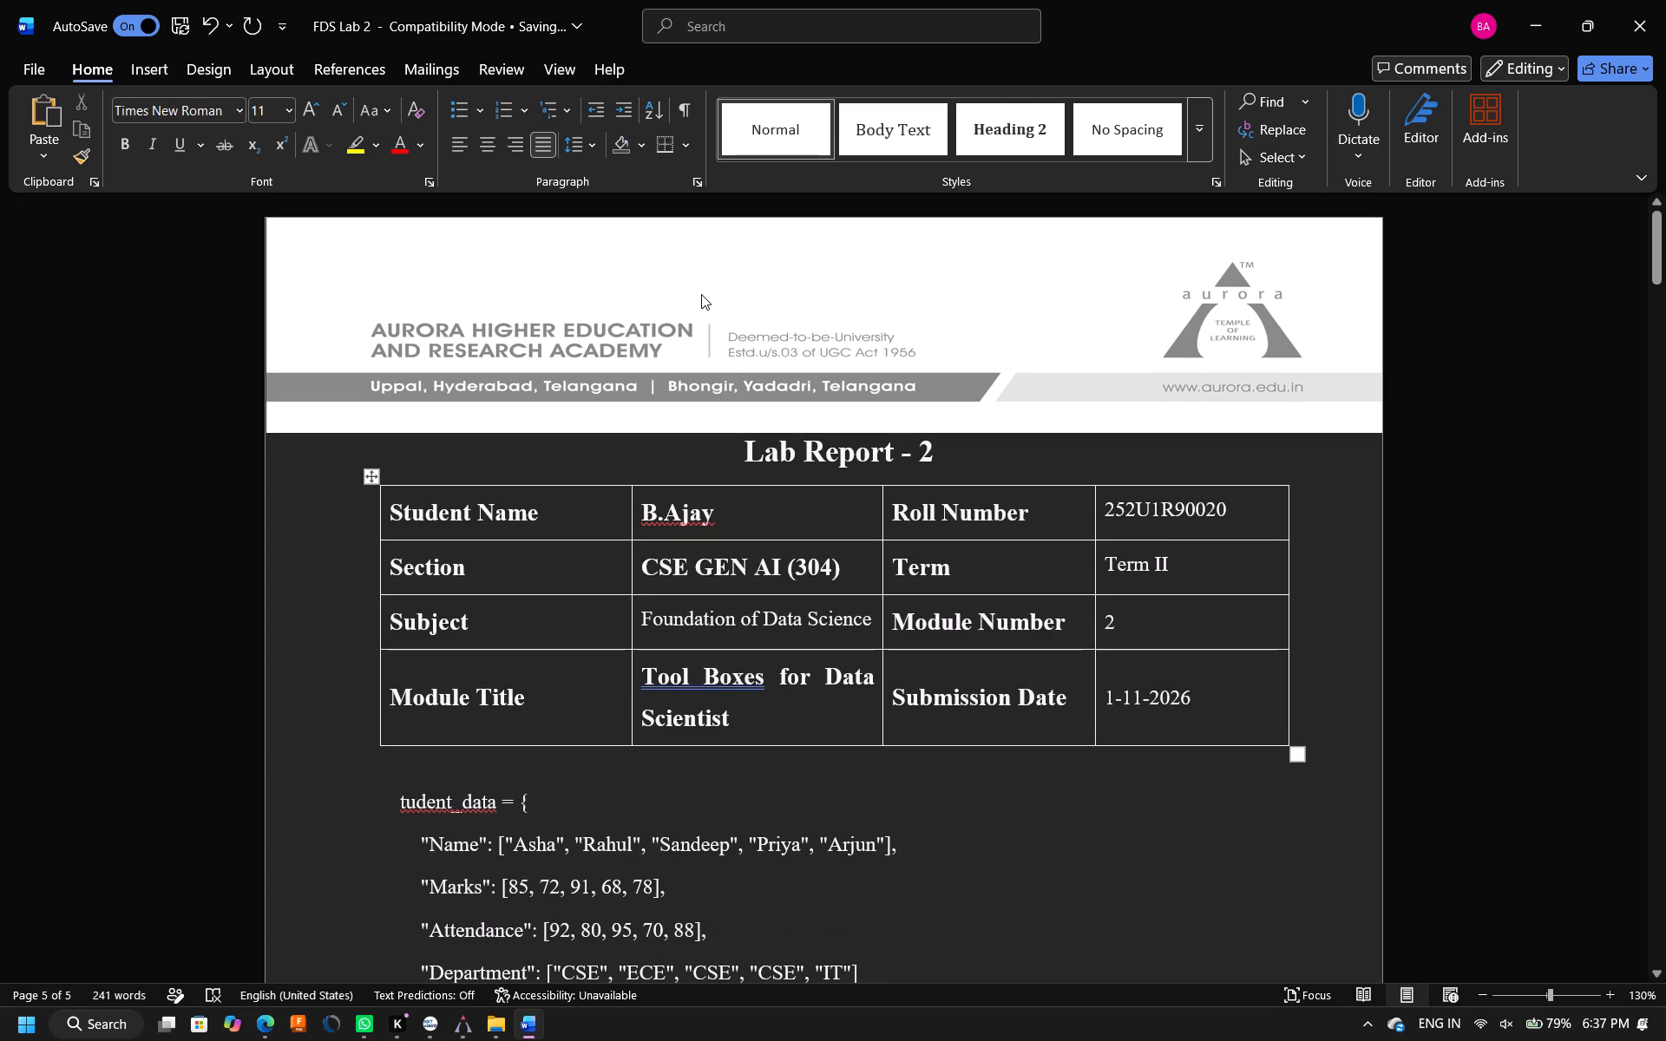
{"action": "scroll", "coordinate": [701, 294], "scroll_direction": "up", "scroll_amount": 3}
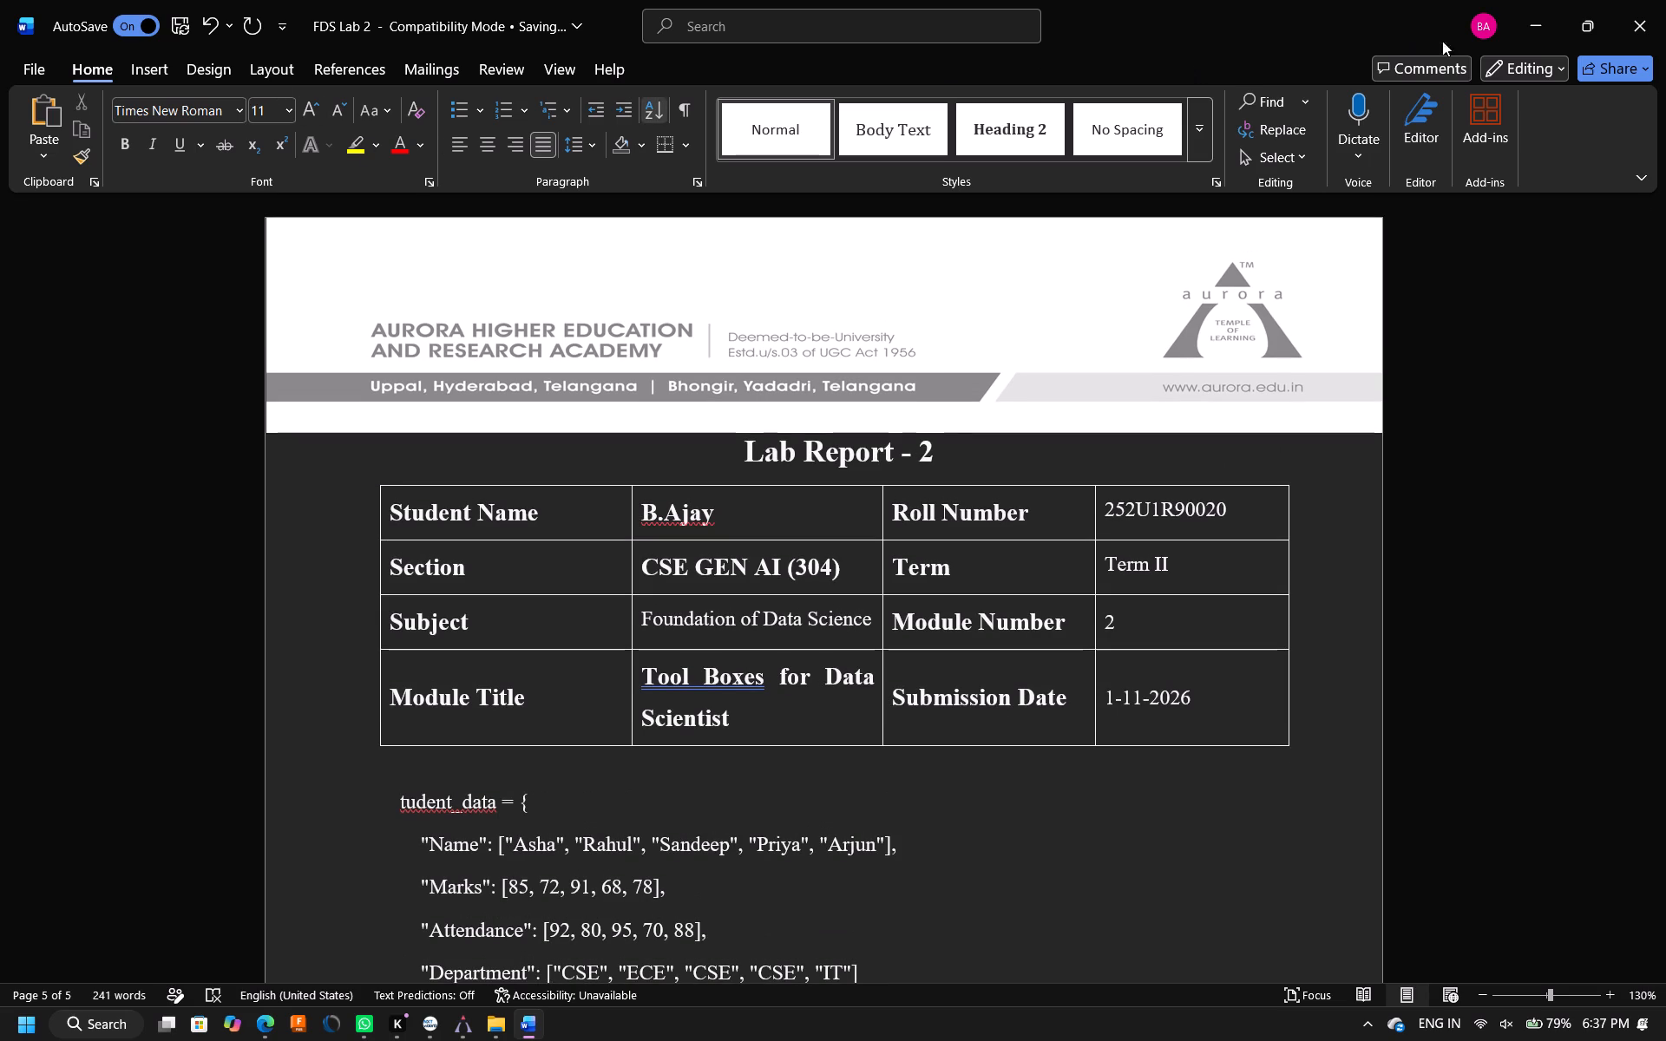
{"action": "left_click", "coordinate": [1523, 28]}
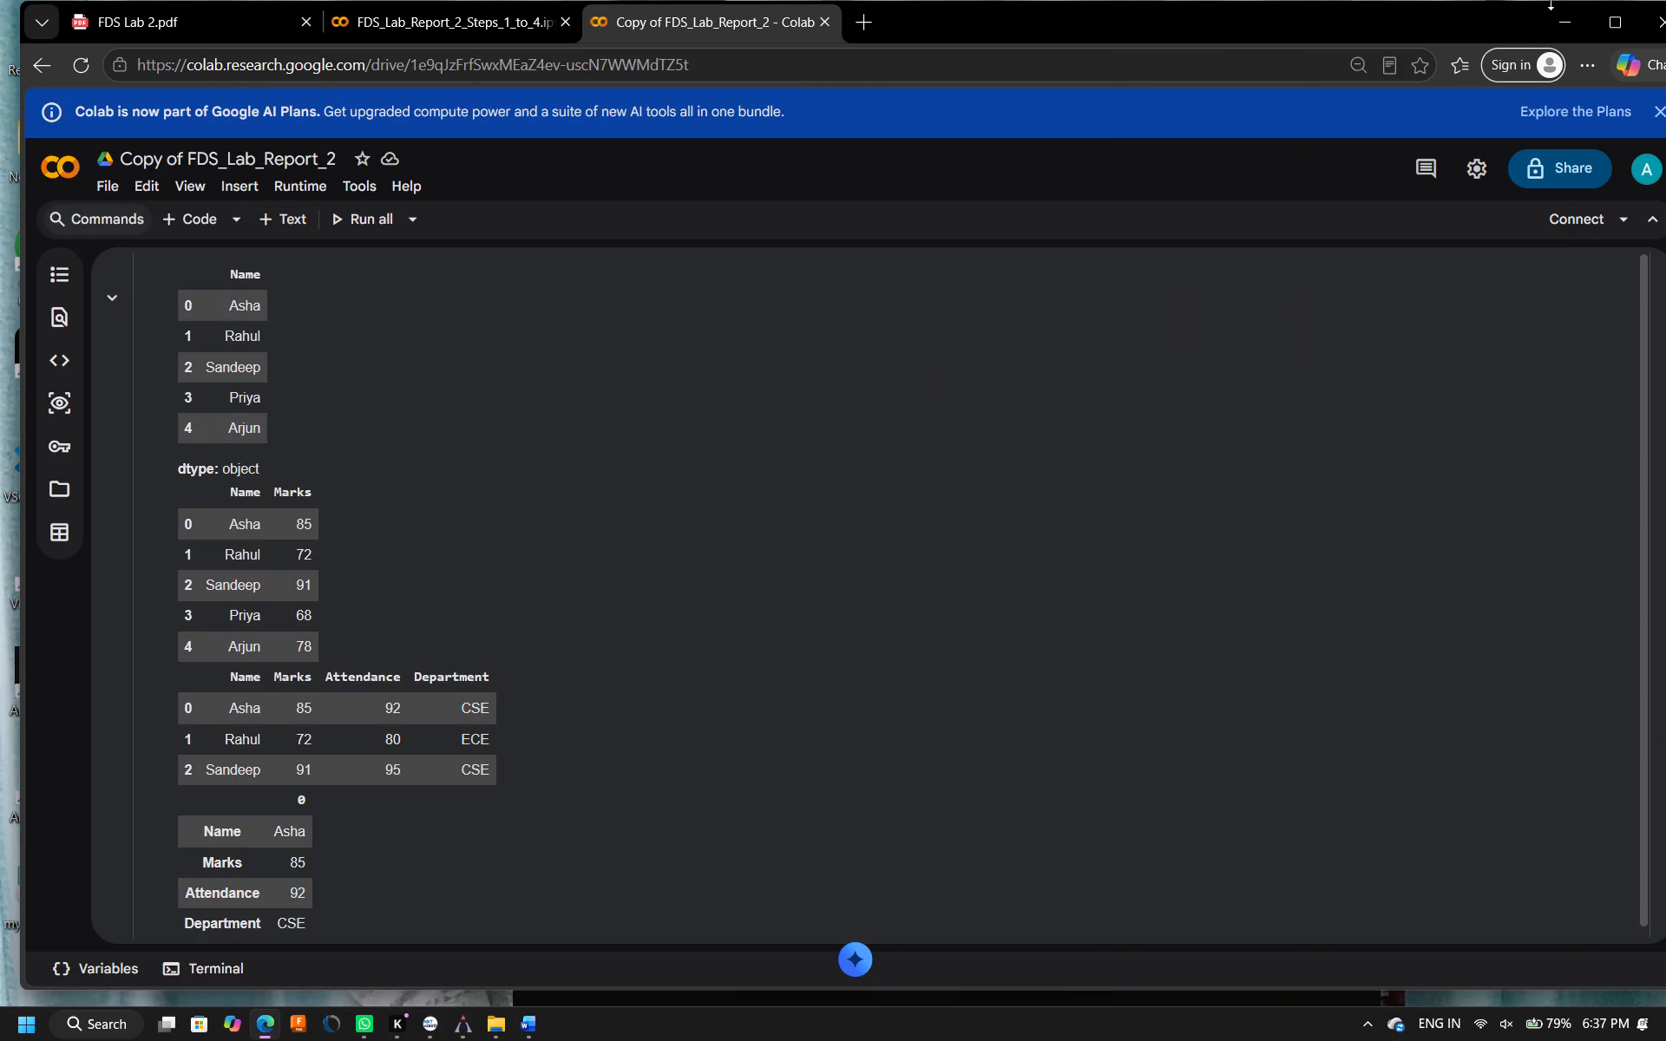
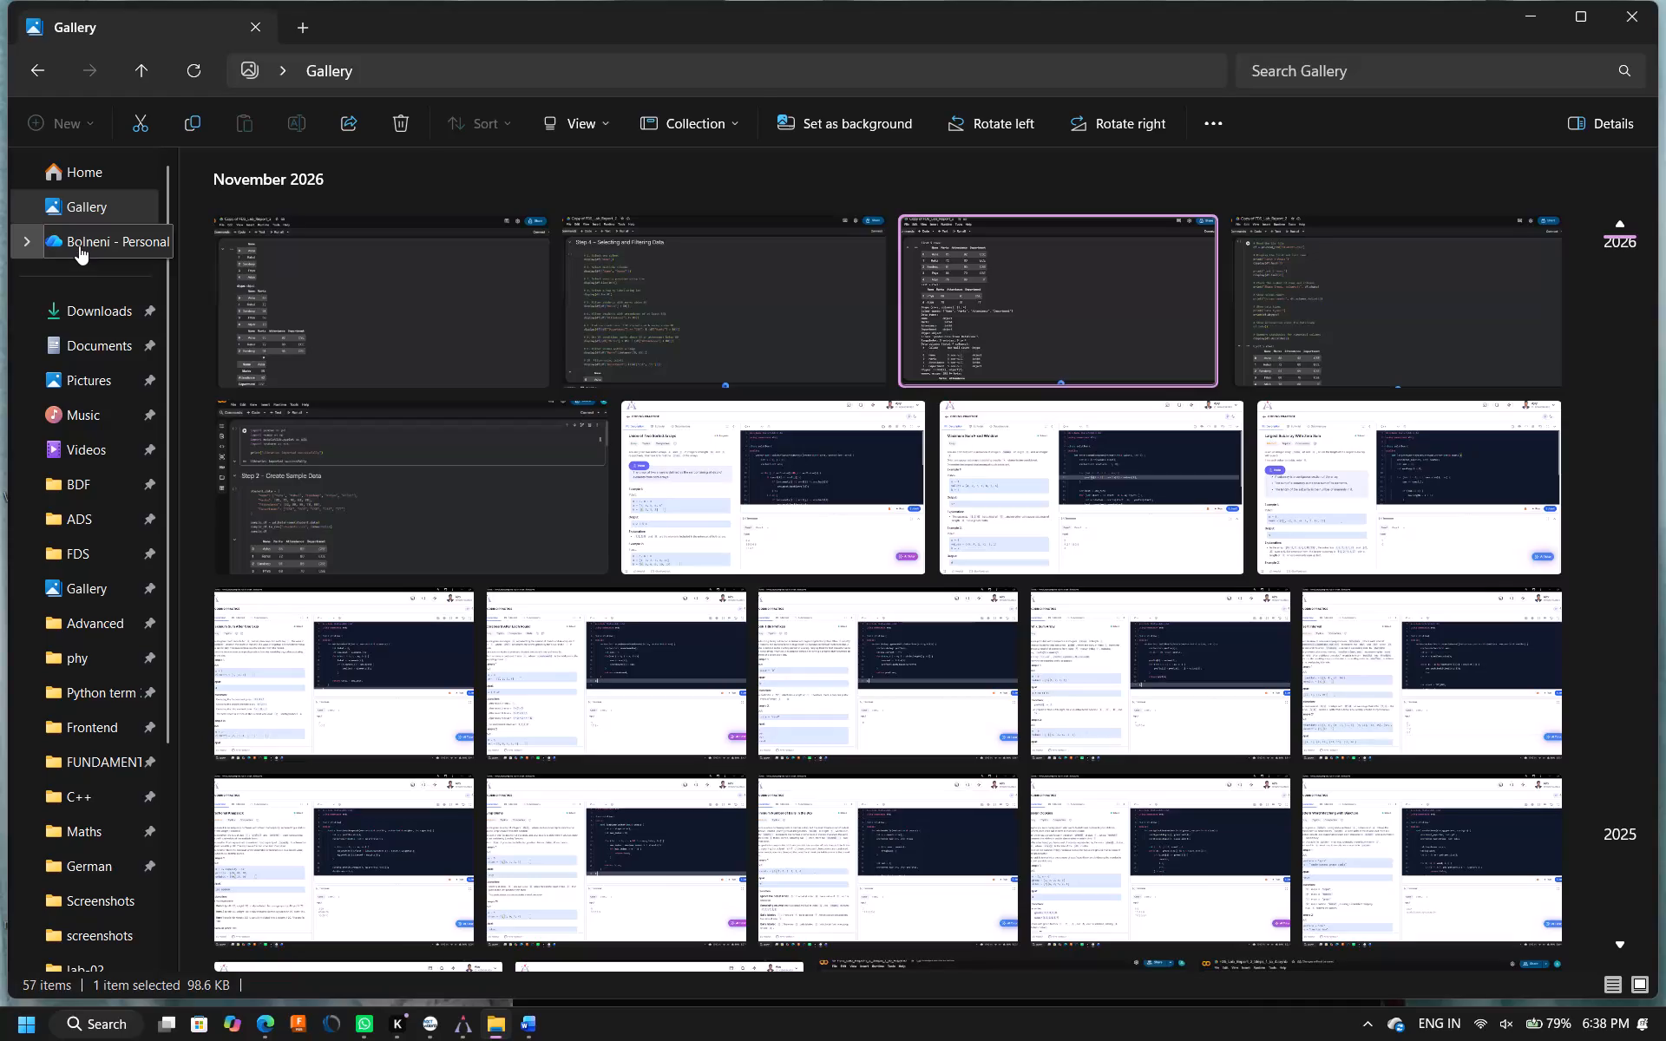
Open the FDS folder in File Explorer and delete the old FDS Lab 2 PDF.
{"action": "left_click", "coordinate": [103, 555]}
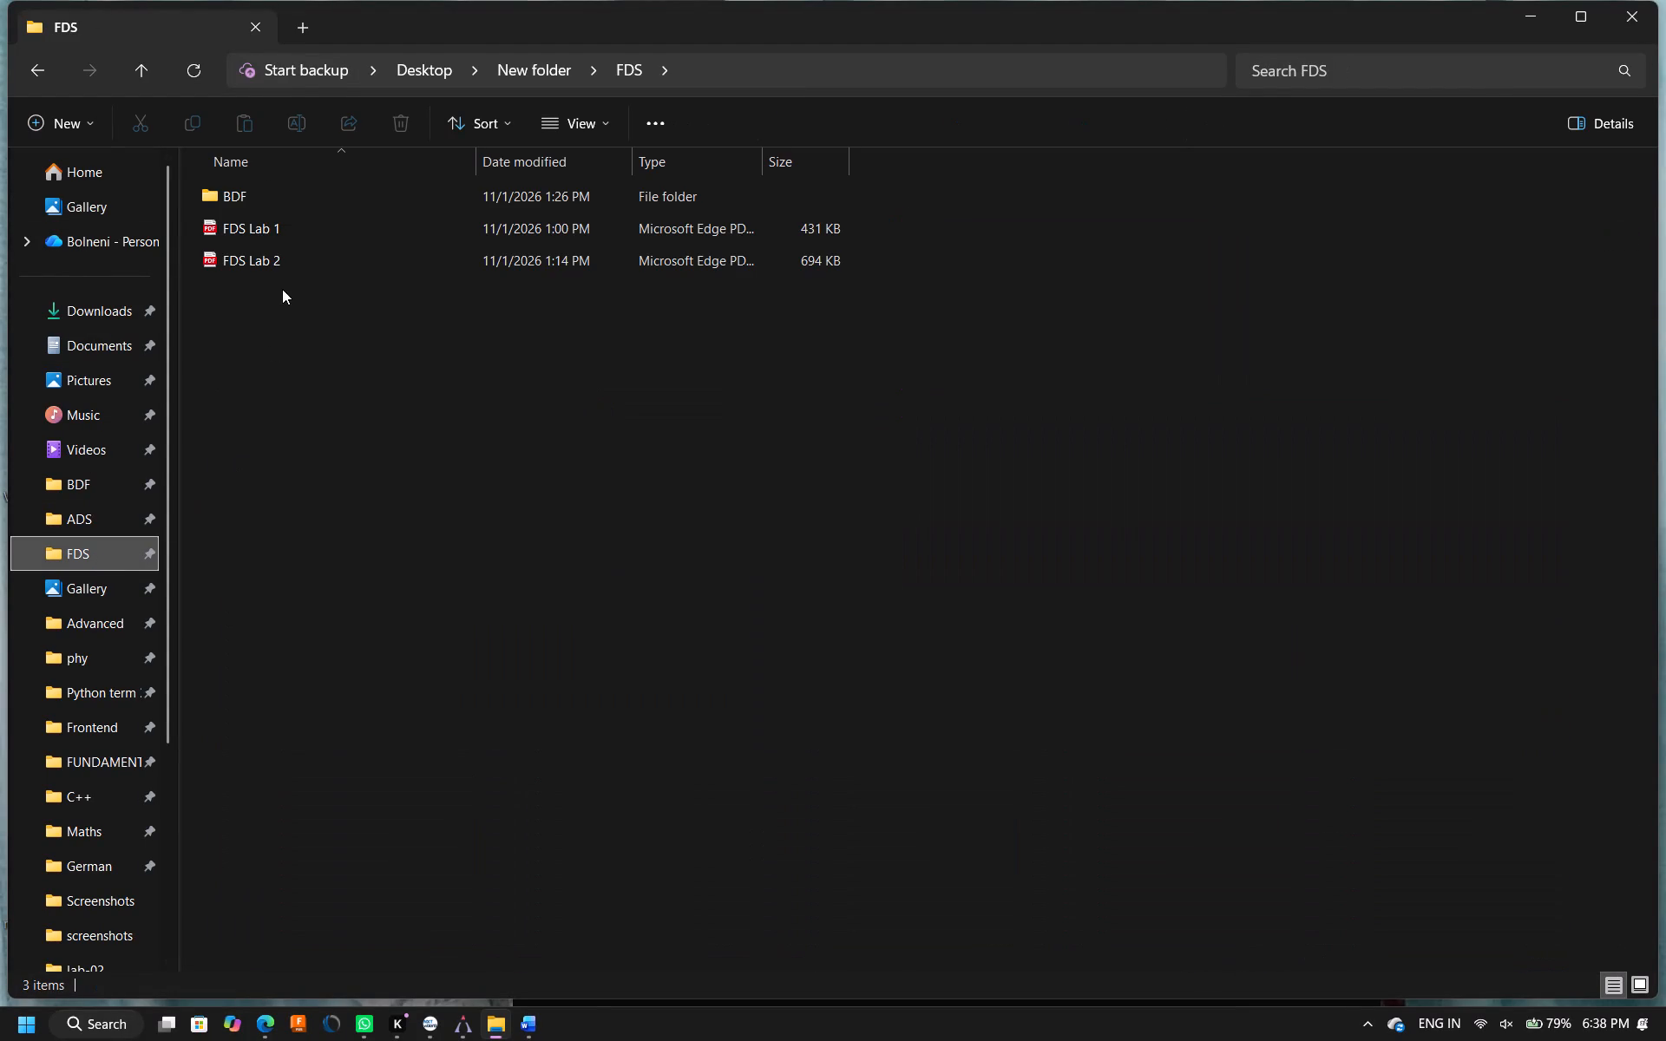
{"action": "left_click", "coordinate": [285, 265]}
{"action": "left_click", "coordinate": [390, 121]}
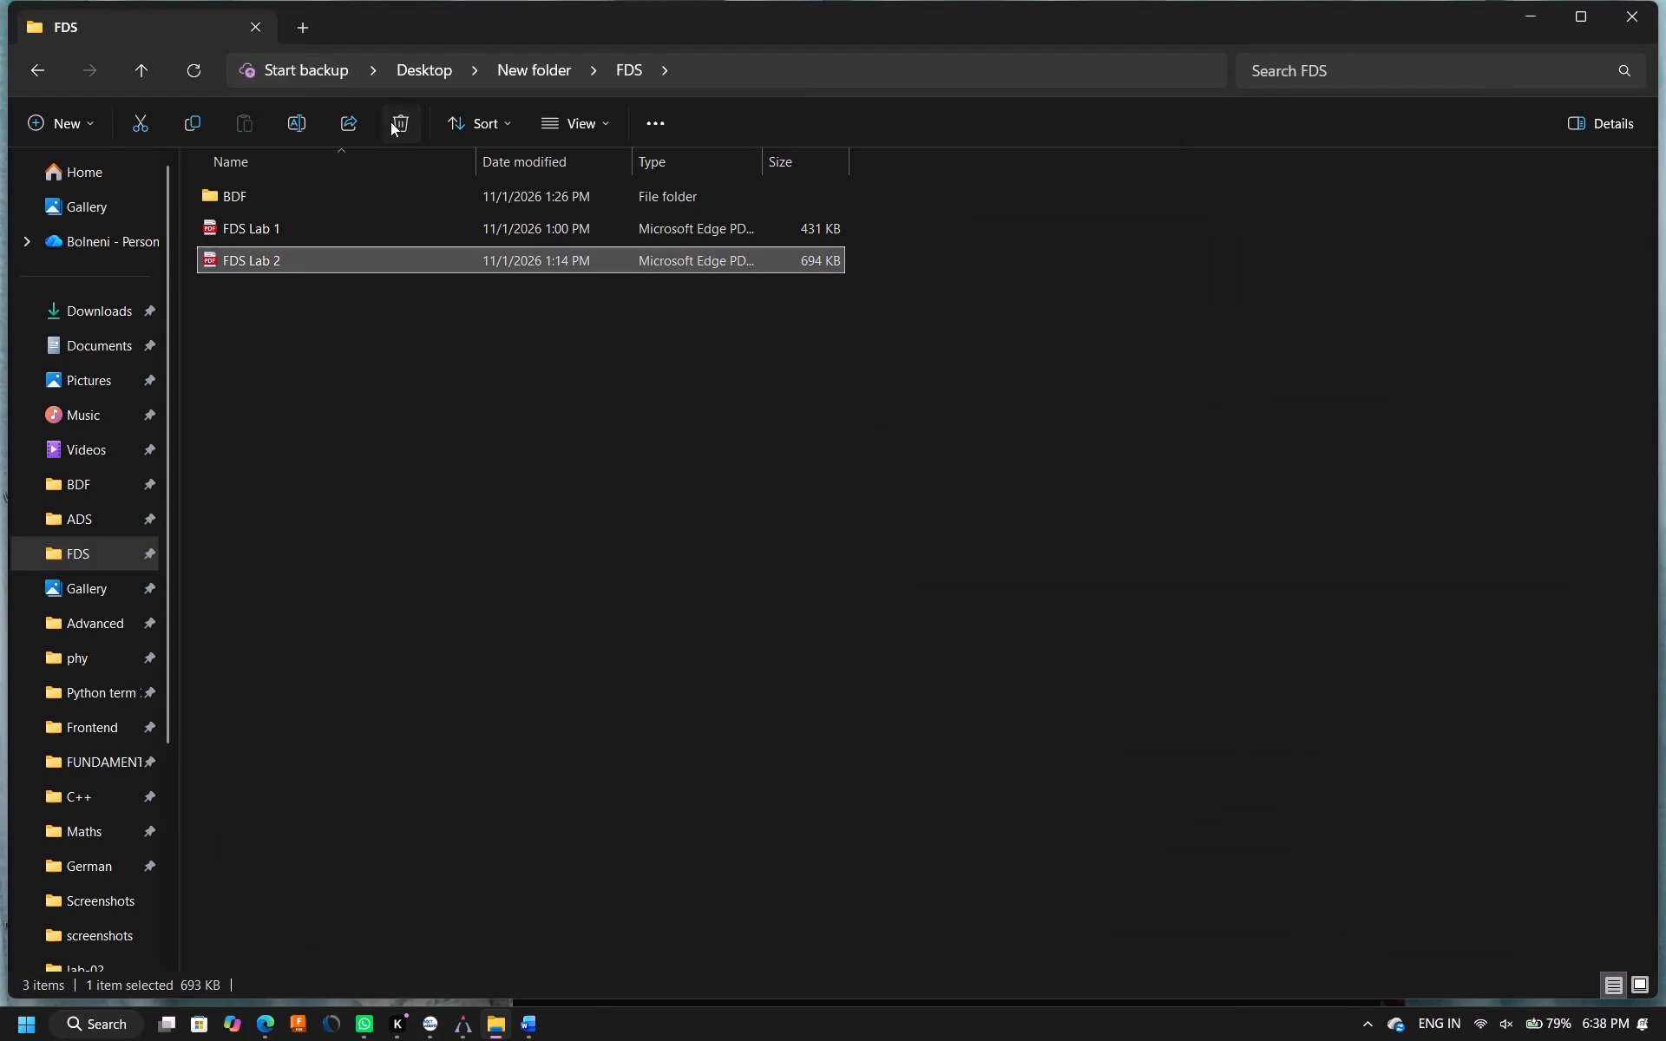
Switch from the FDS folder to another open window.
{"action": "key", "text": "alt+Tab"}
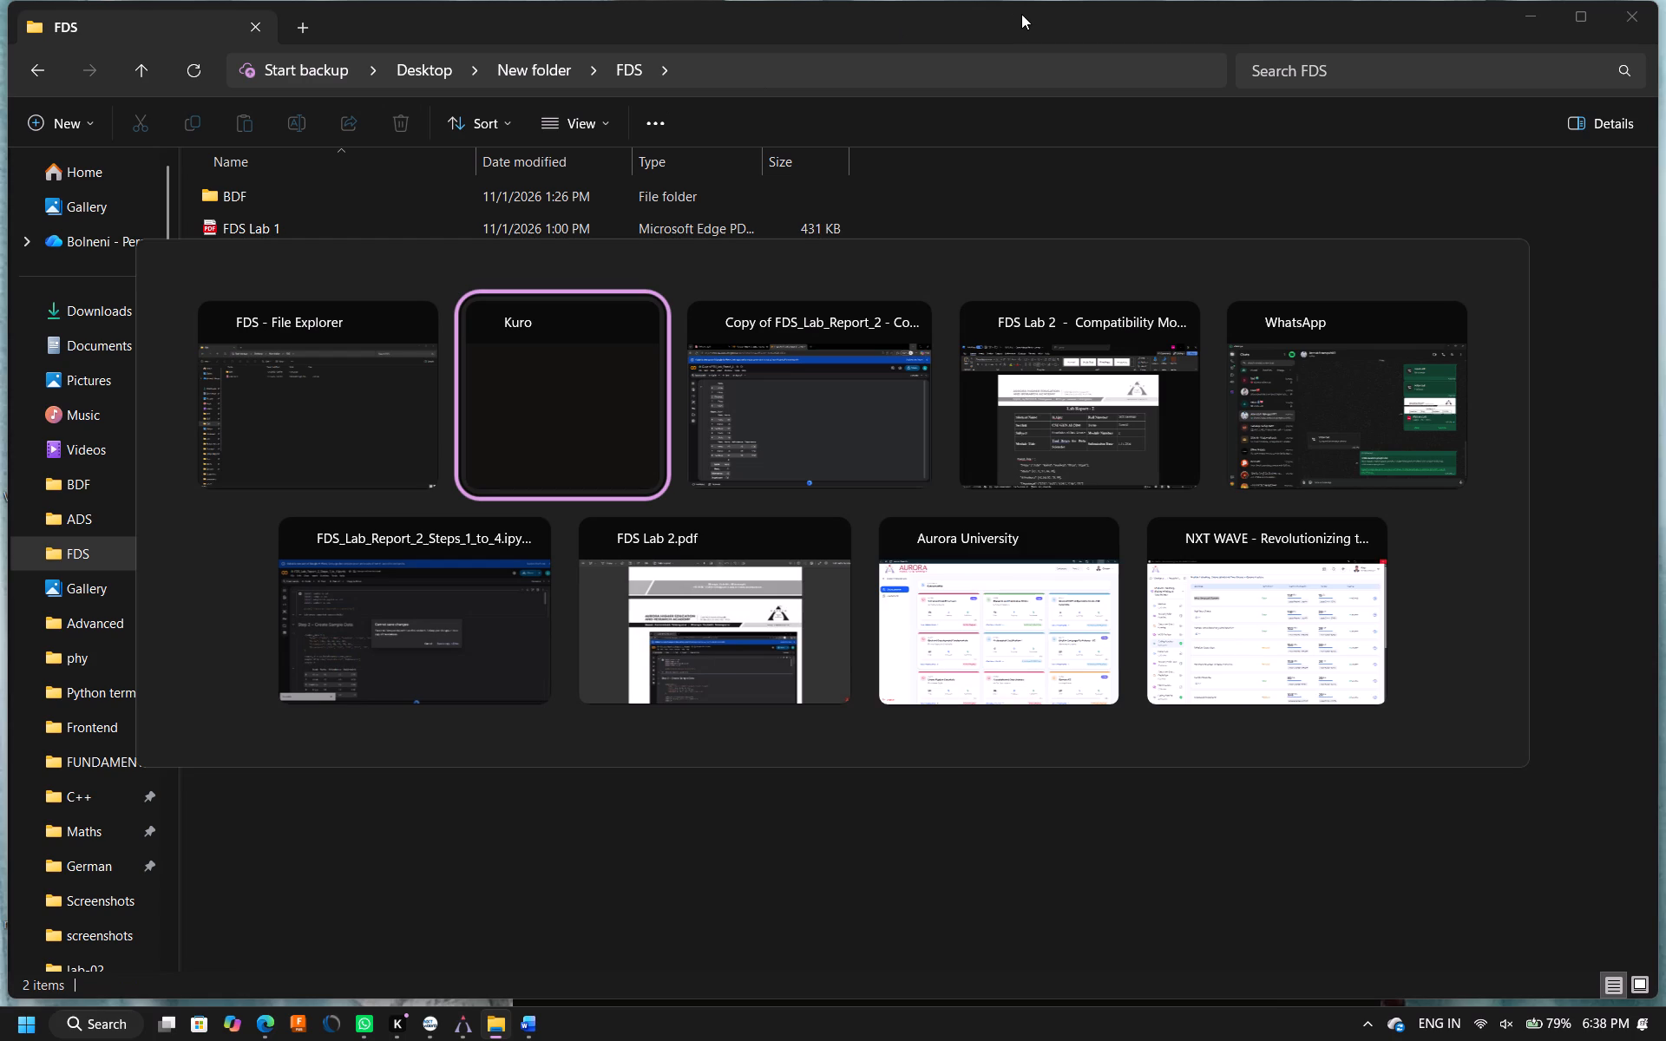
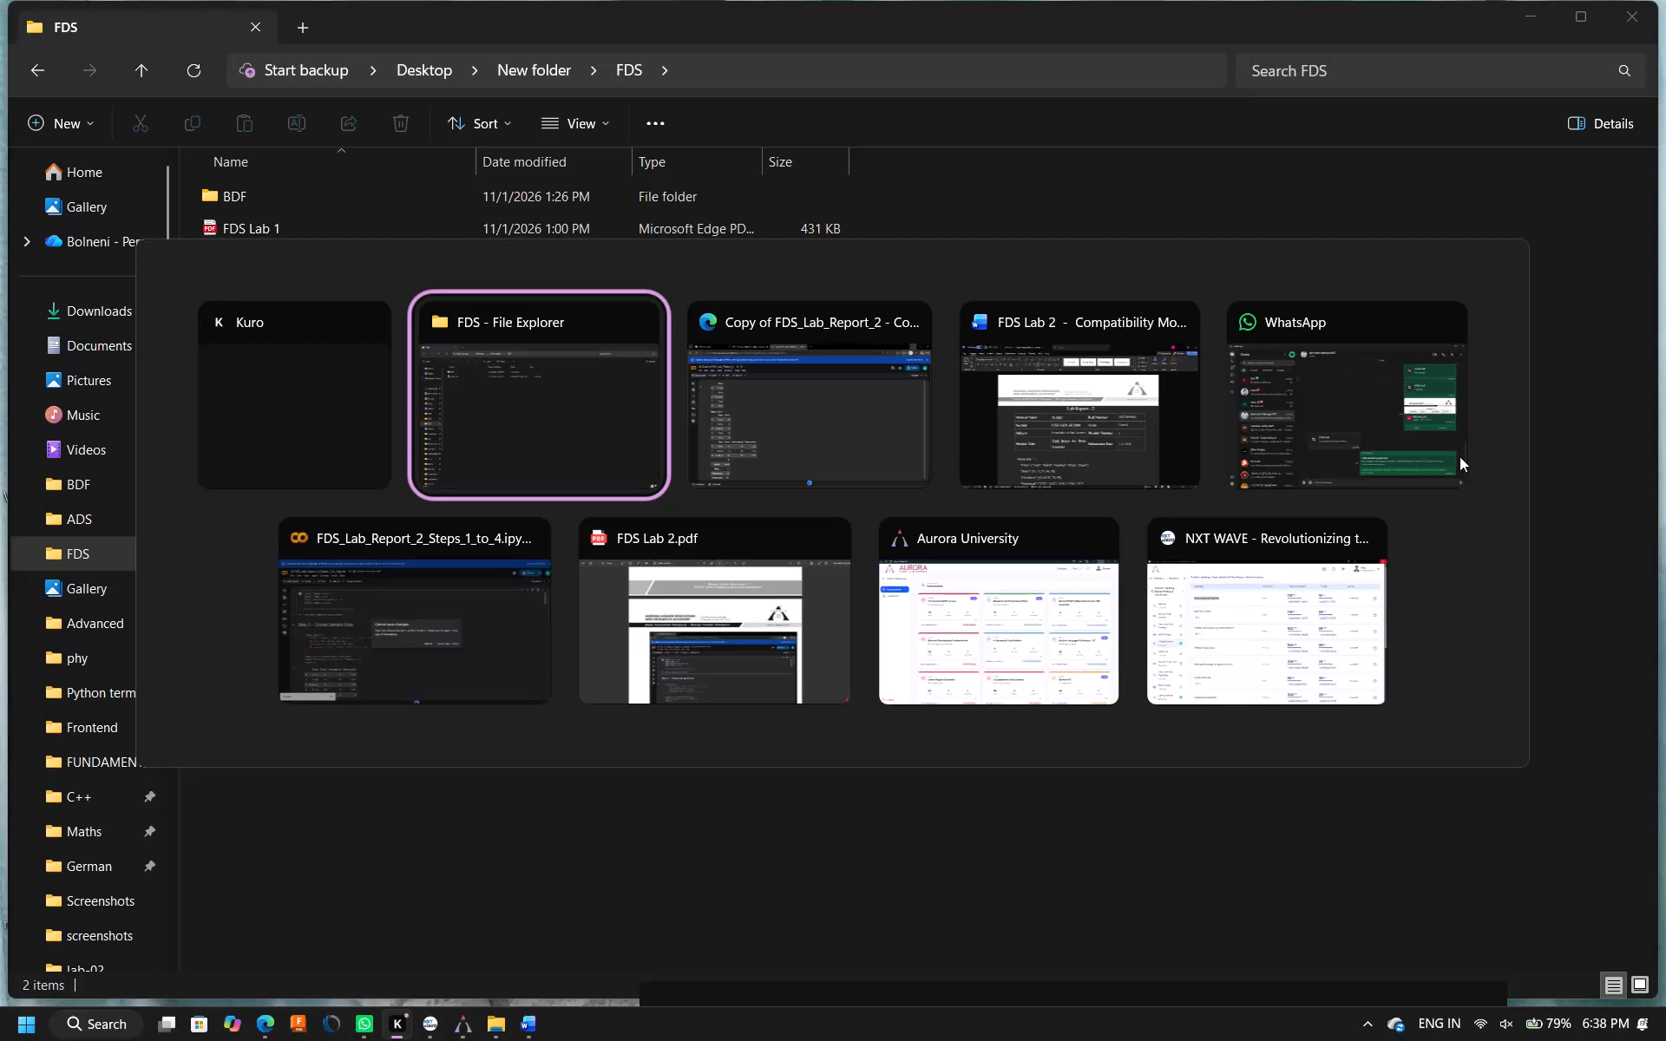
Switch to the FDS Lab 2 report in Word.
{"action": "key", "text": "alt+Tab"}
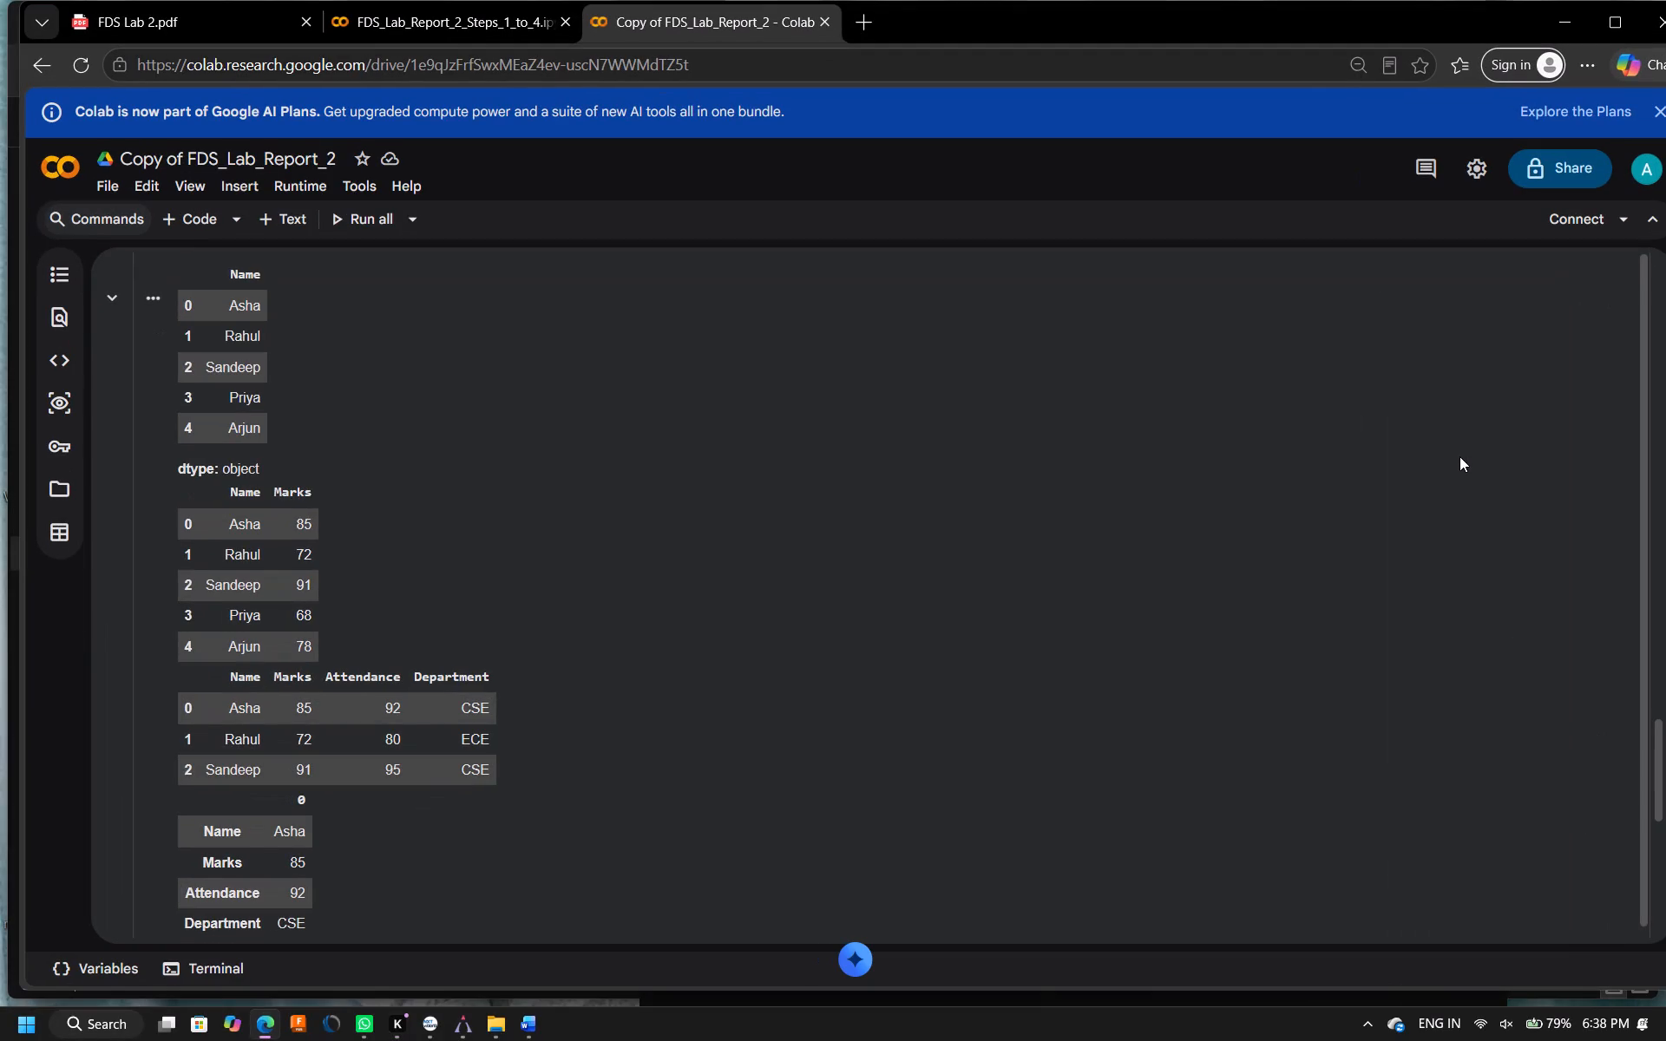
{"action": "key", "text": "alt+Tab"}
{"action": "key", "text": "alt+Tab"}
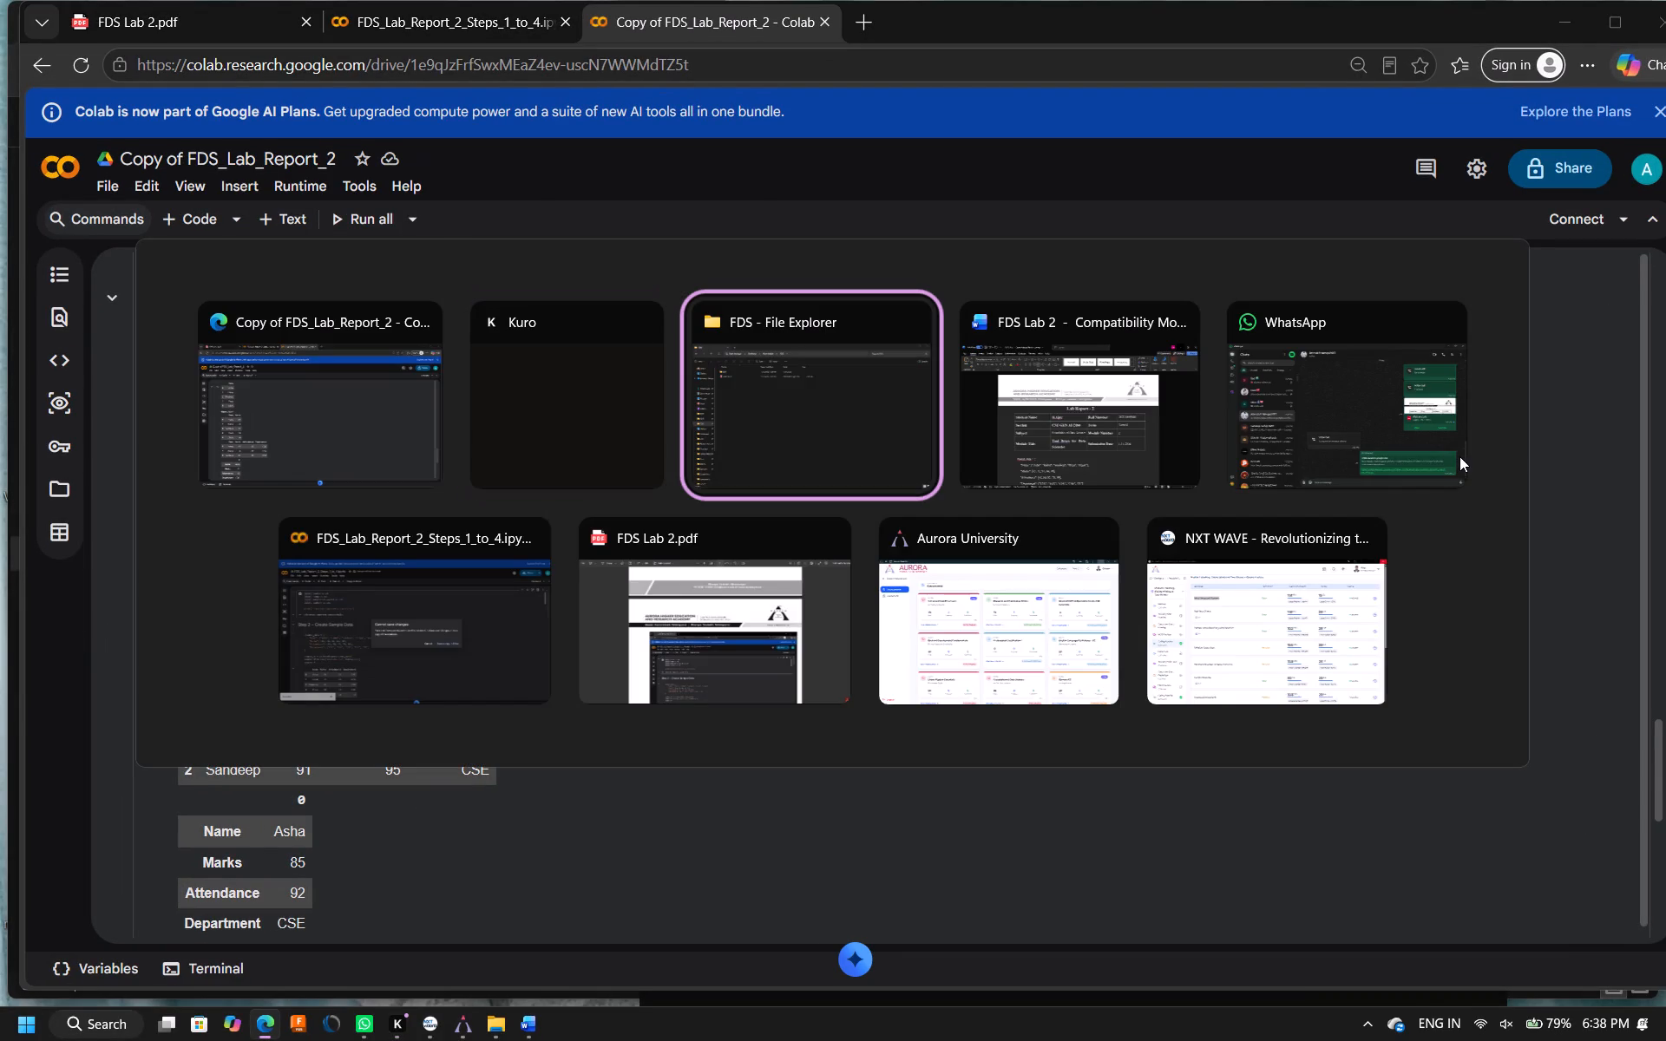
{"action": "key", "text": "alt+Tab"}
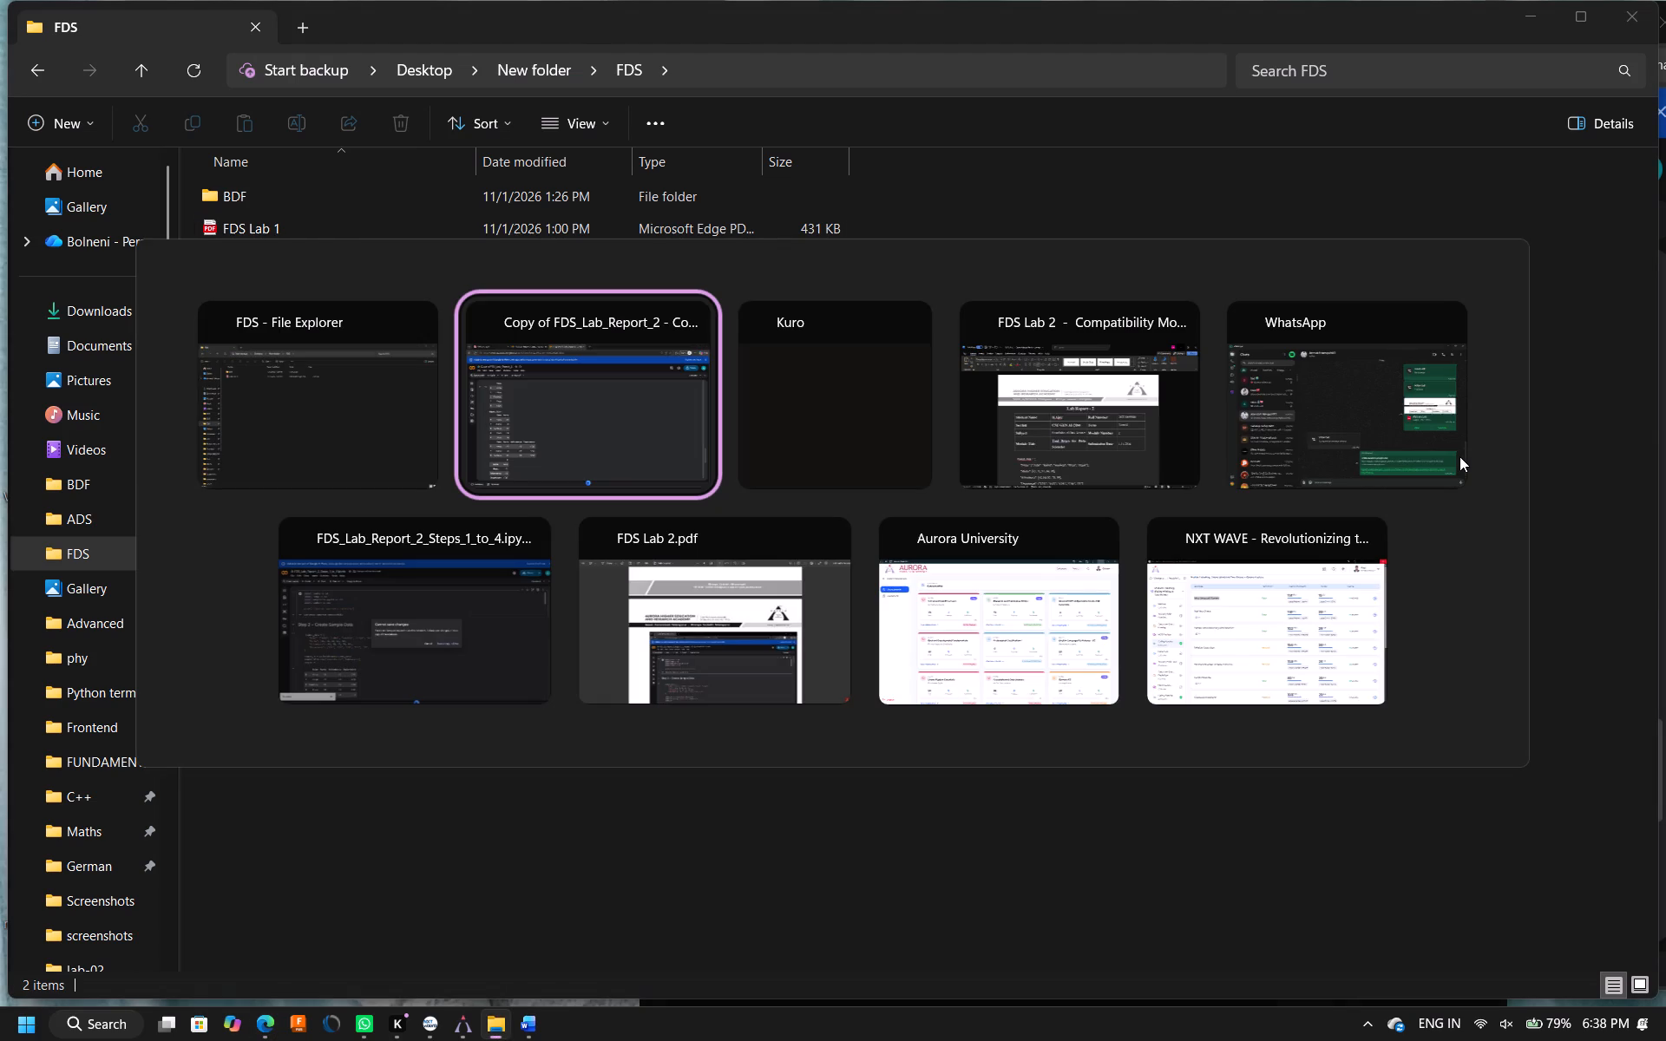
{"action": "key", "text": "alt+Tab"}
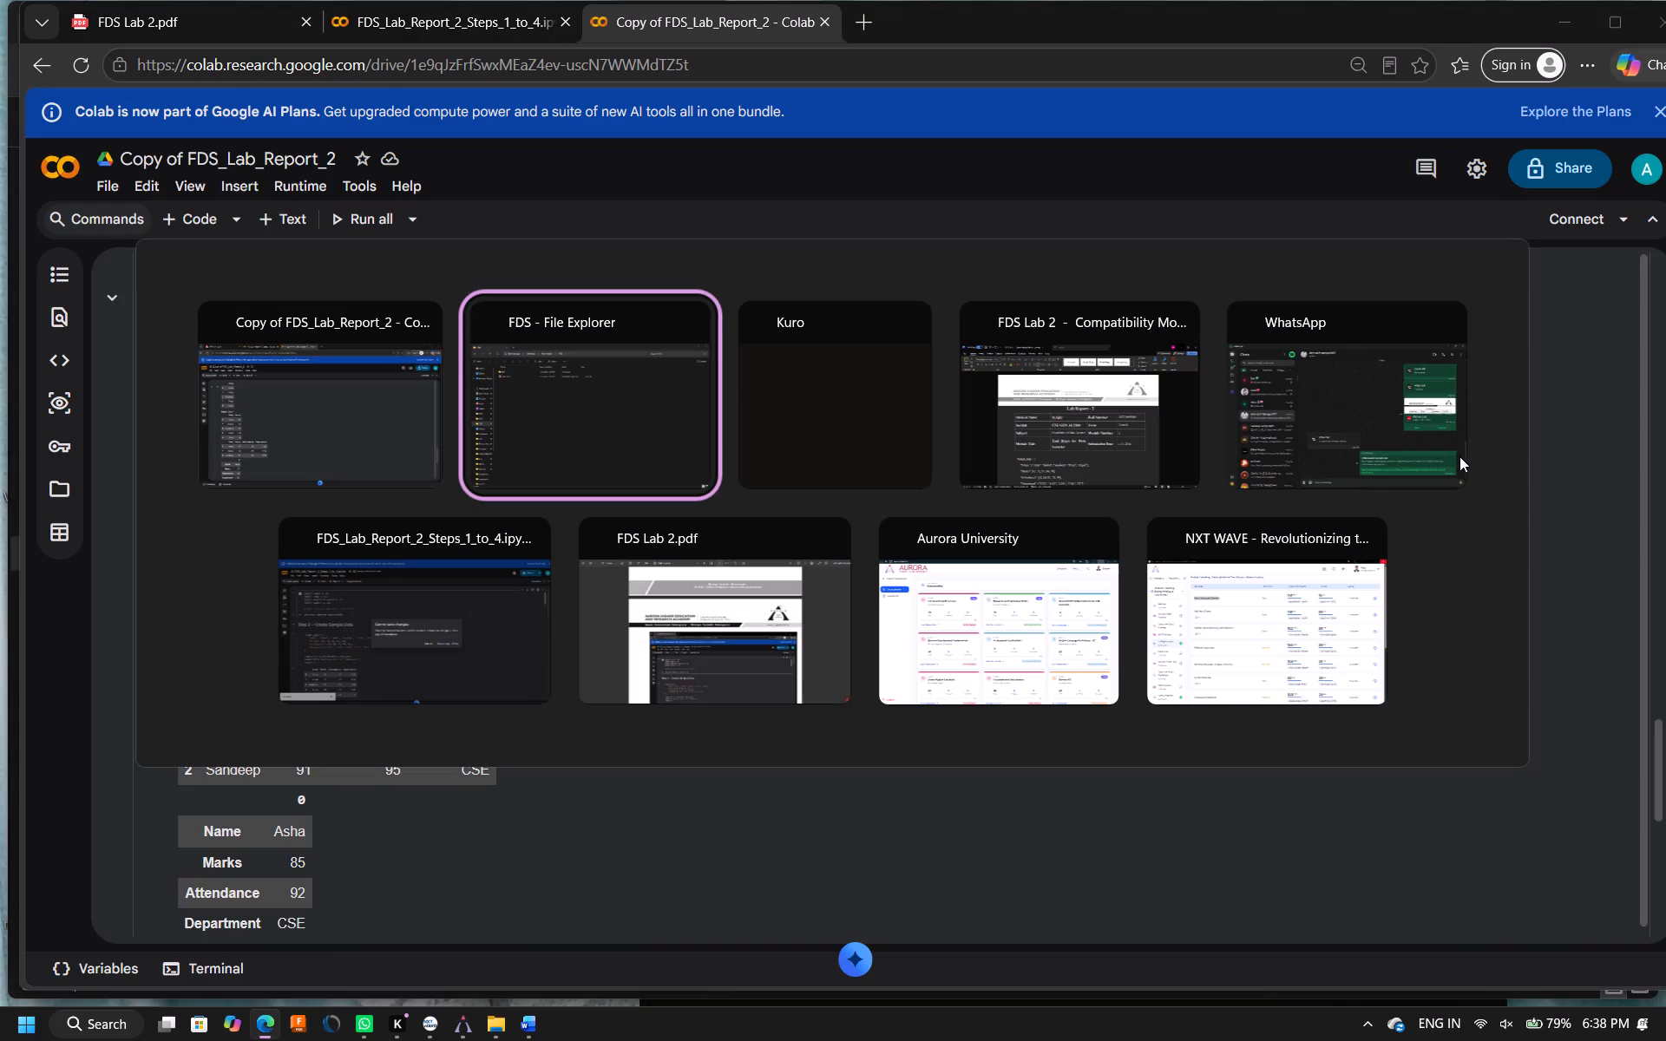
{"action": "key", "text": "alt+Tab"}
{"action": "key", "text": "alt+Tab"}
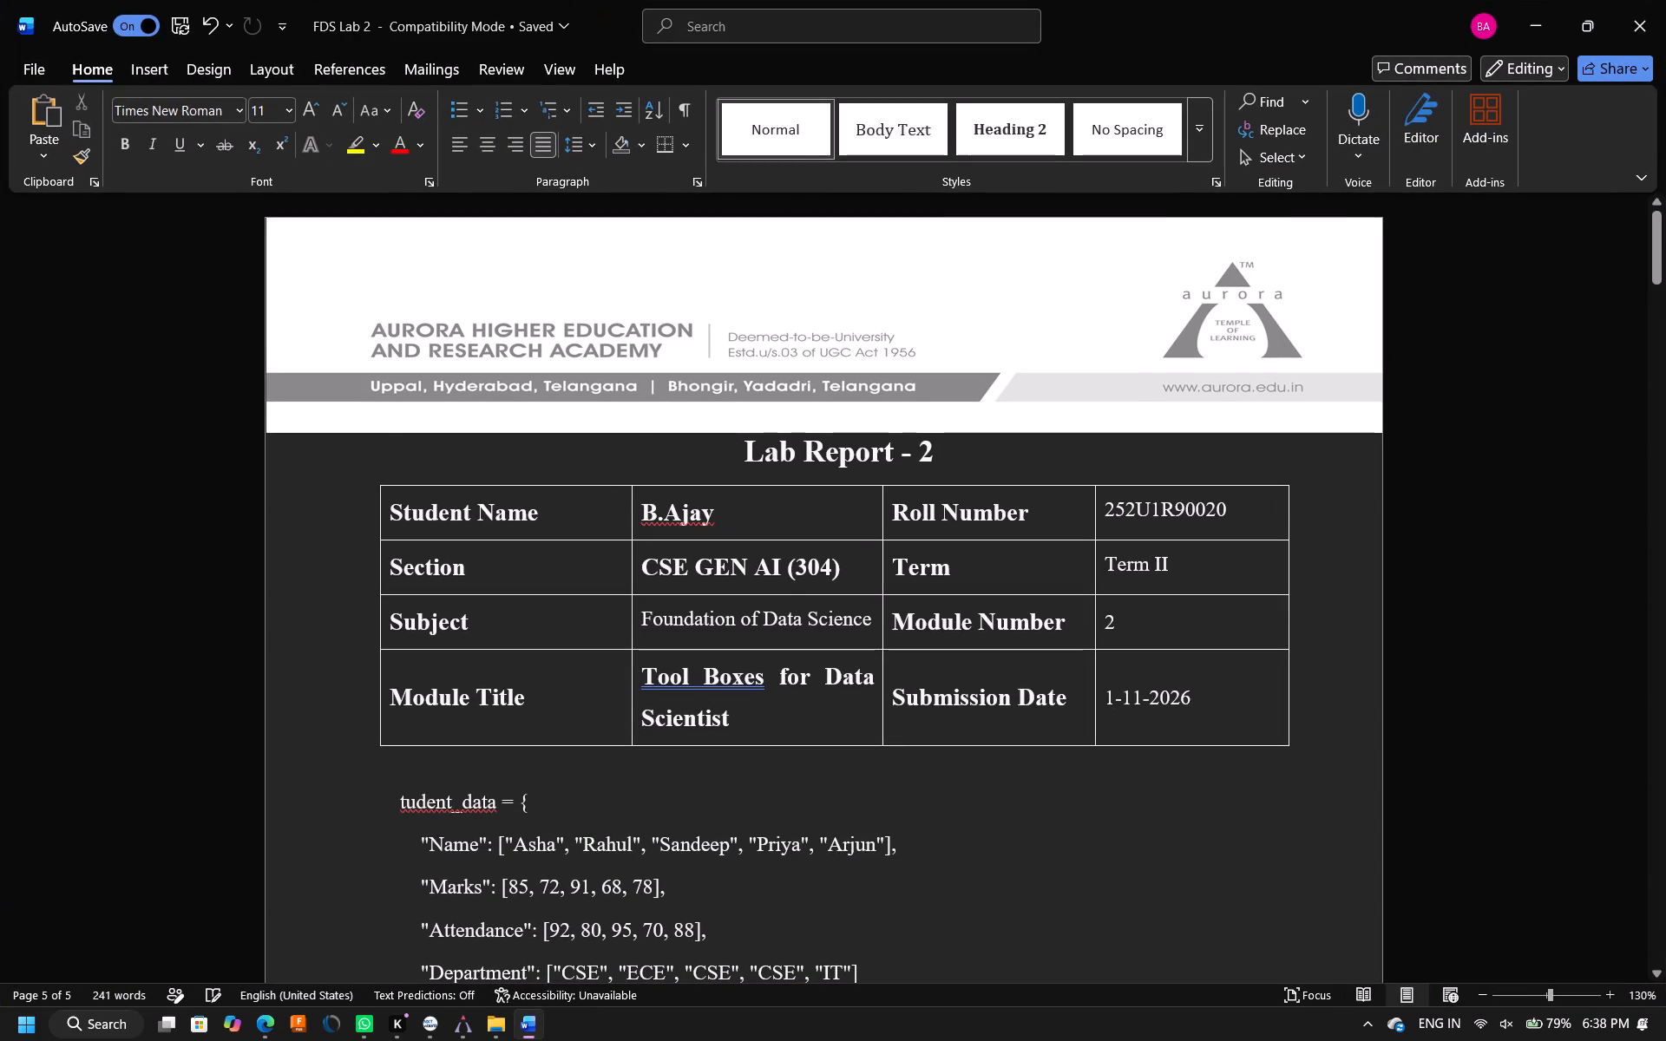
Review the whole FDS Lab 2 report, checking the code text and Colab captures on every page.
{"action": "scroll", "coordinate": [1459, 456], "scroll_direction": "down", "scroll_amount": 4}
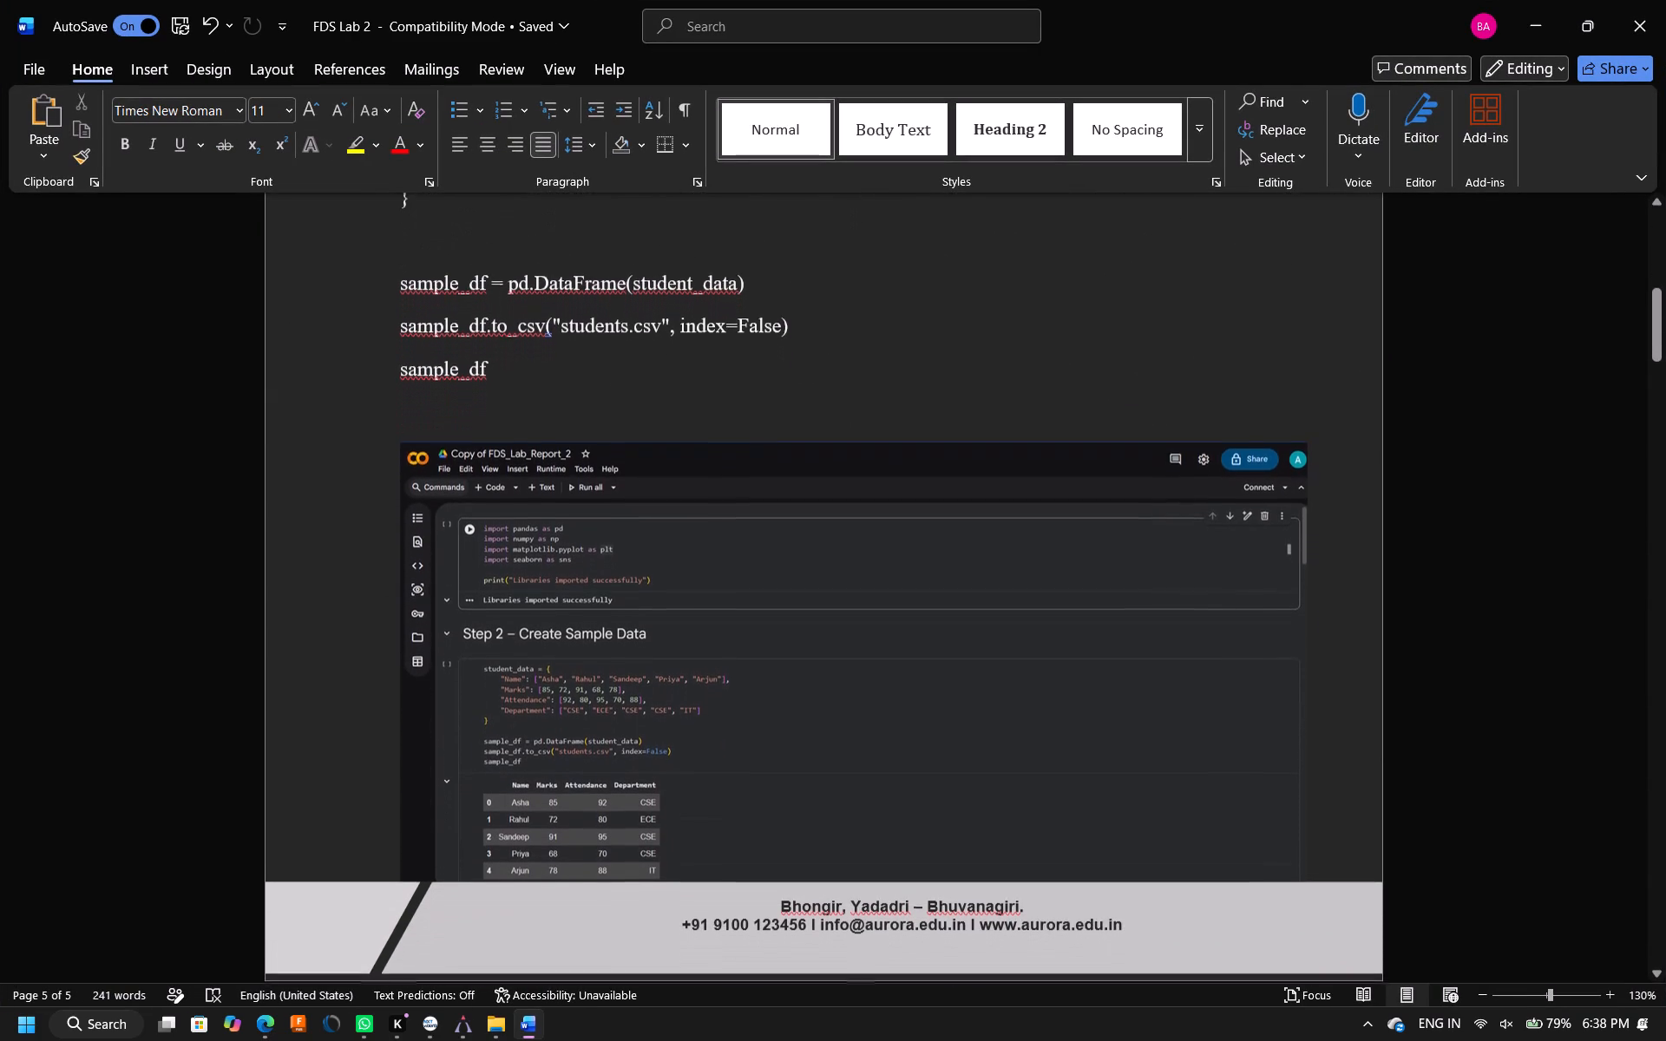
{"action": "scroll", "coordinate": [1459, 456], "scroll_direction": "down", "scroll_amount": 2}
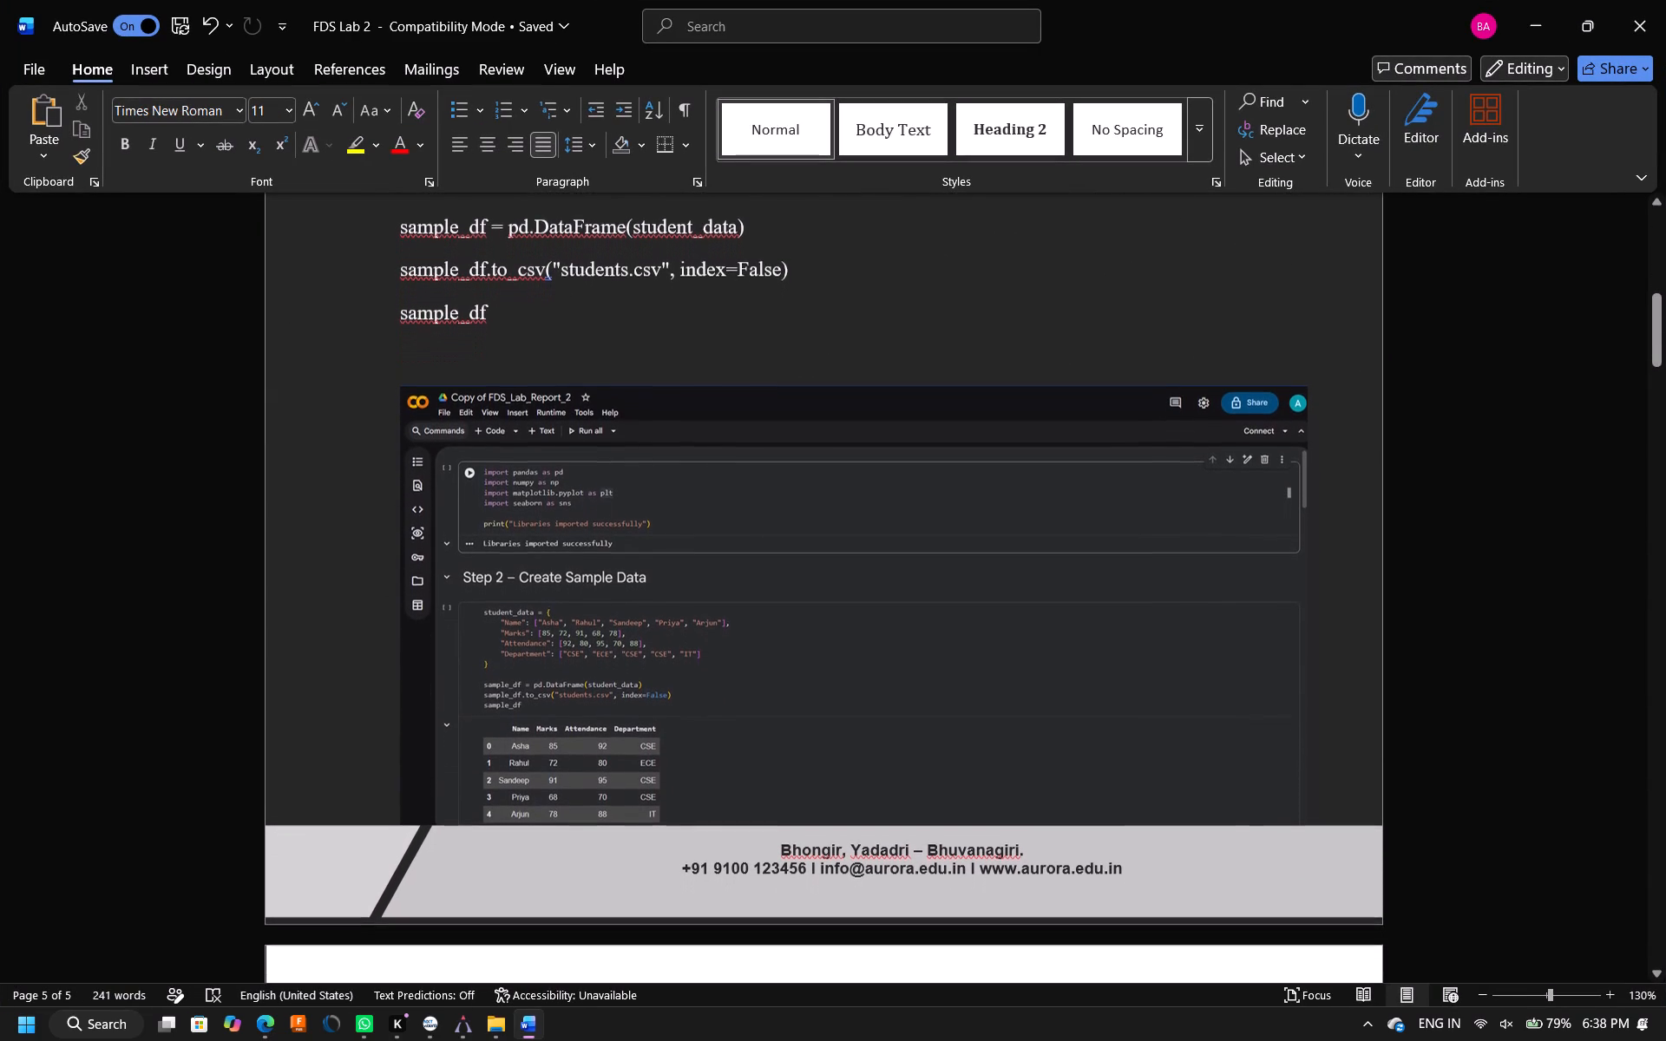
{"action": "scroll", "coordinate": [1459, 456], "scroll_direction": "down", "scroll_amount": 8}
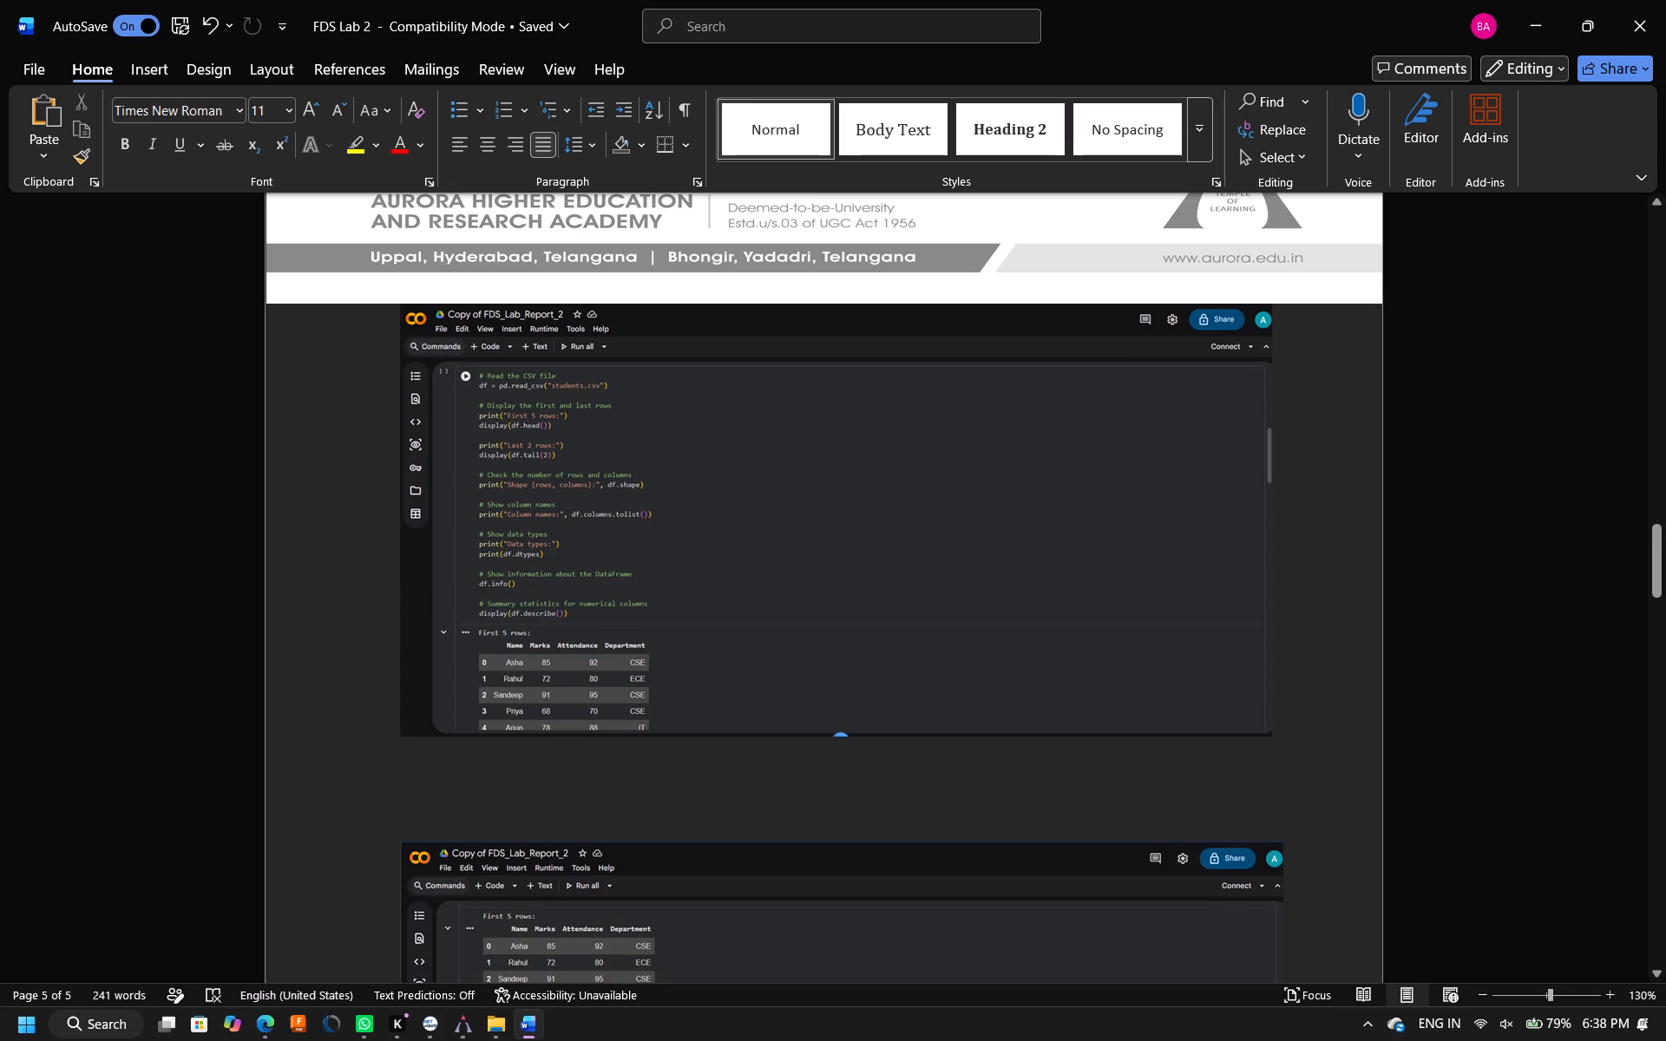
{"action": "scroll", "coordinate": [1459, 456], "scroll_direction": "down", "scroll_amount": 2}
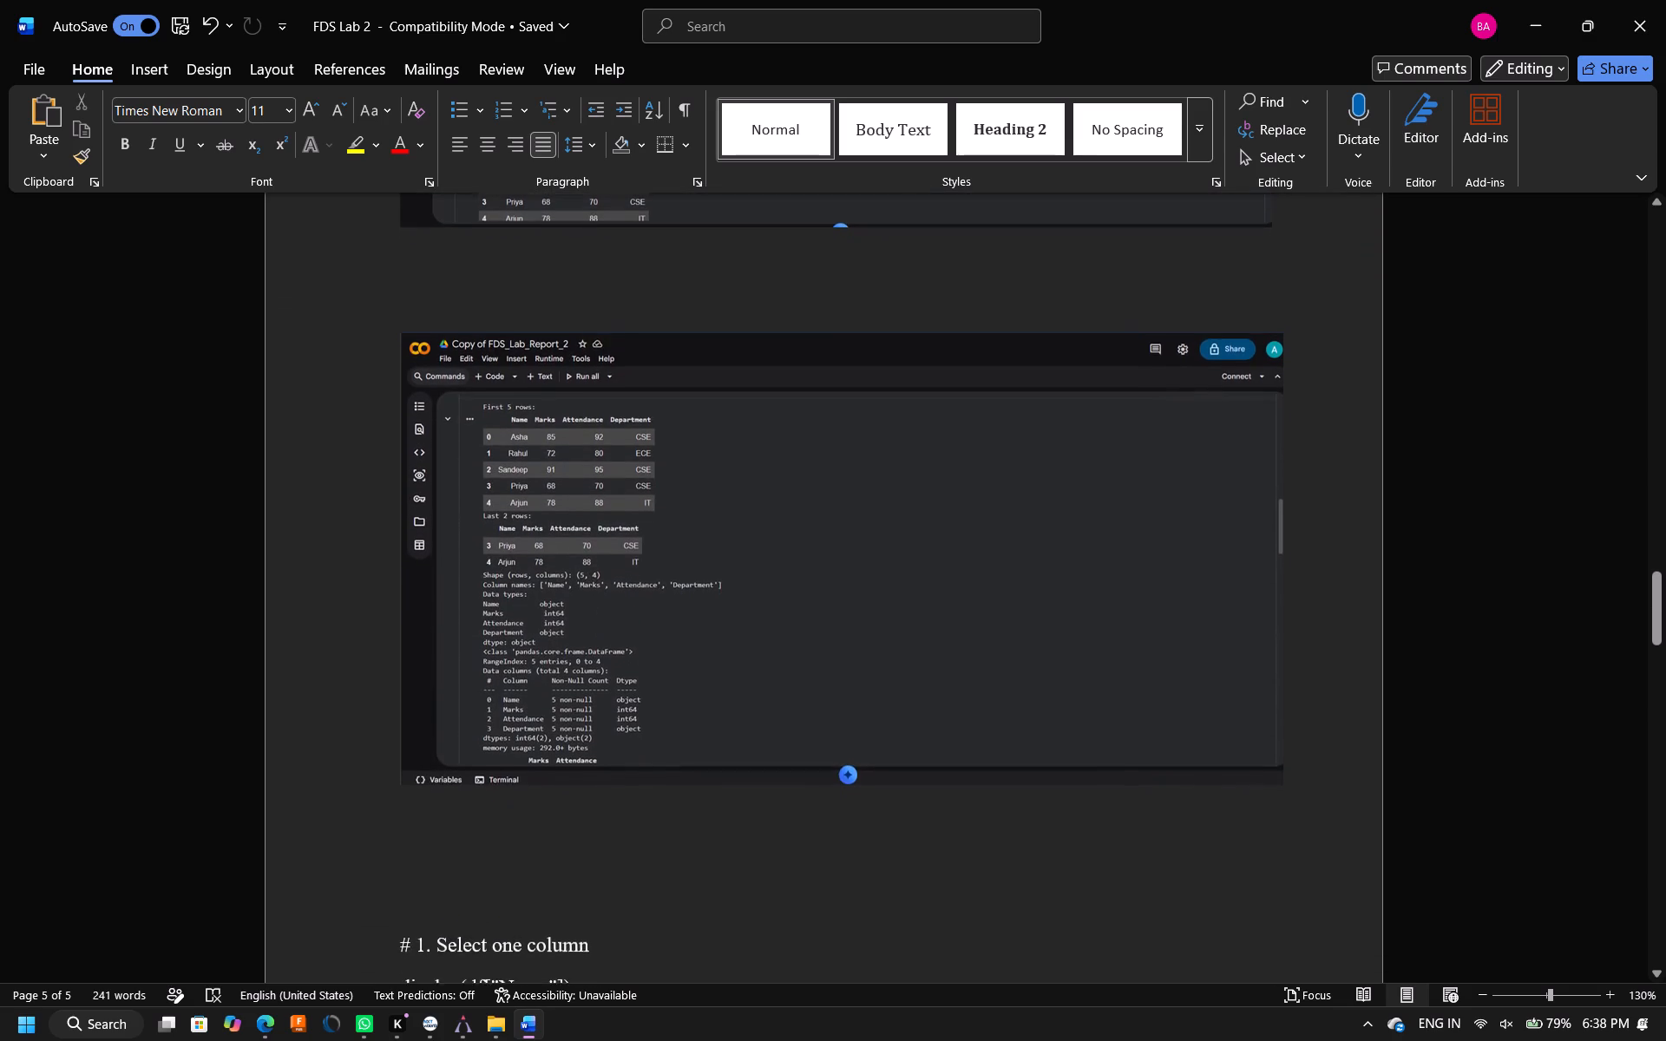
{"action": "scroll", "coordinate": [1459, 456], "scroll_direction": "down", "scroll_amount": 2}
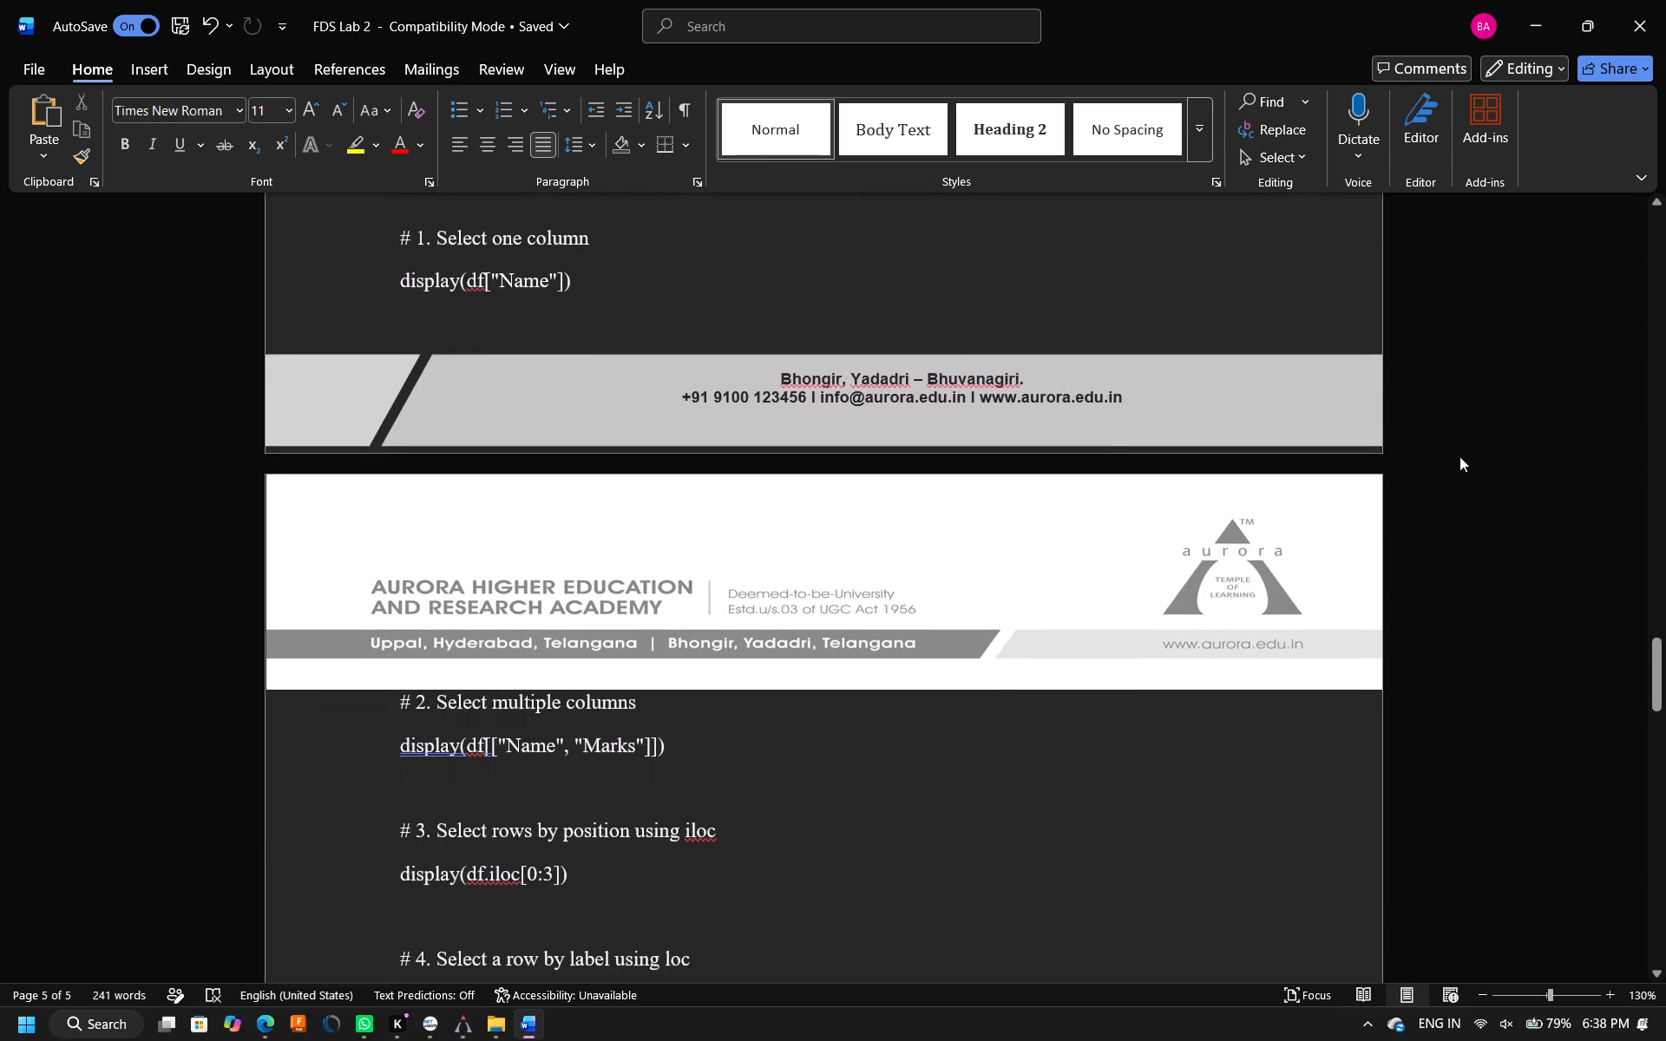
{"action": "scroll", "coordinate": [1459, 456], "scroll_direction": "down", "scroll_amount": 4}
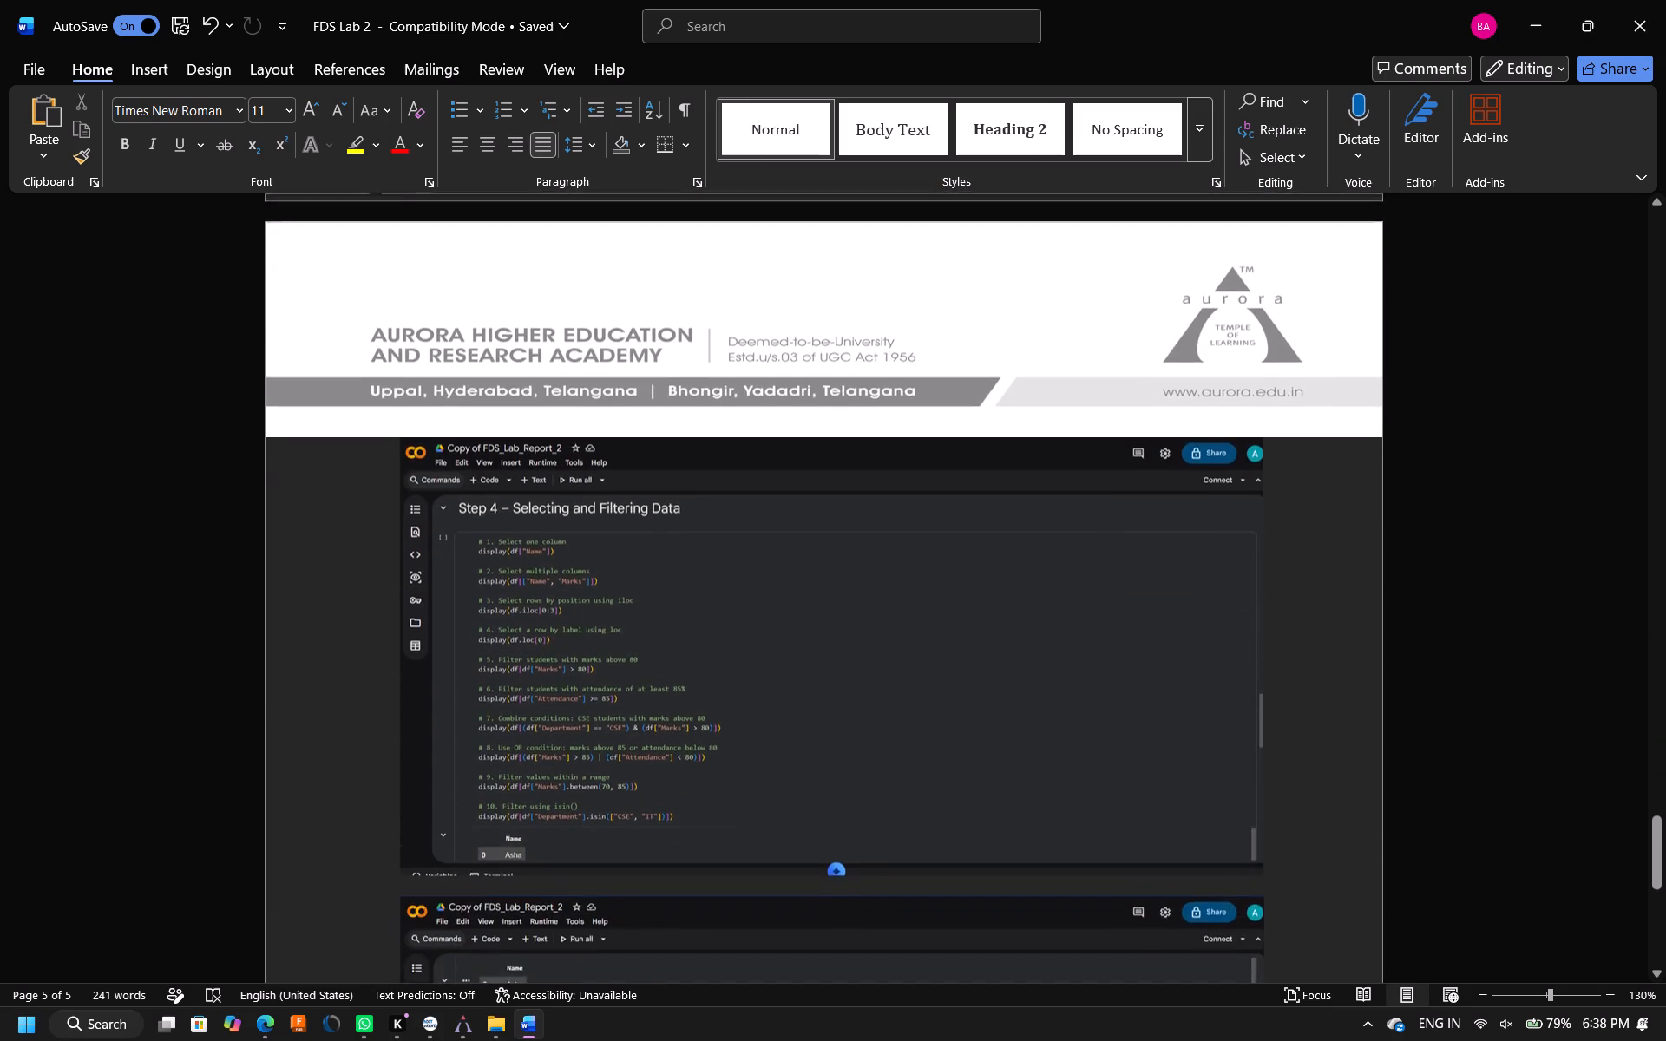
{"action": "scroll", "coordinate": [1459, 456], "scroll_direction": "down", "scroll_amount": 2}
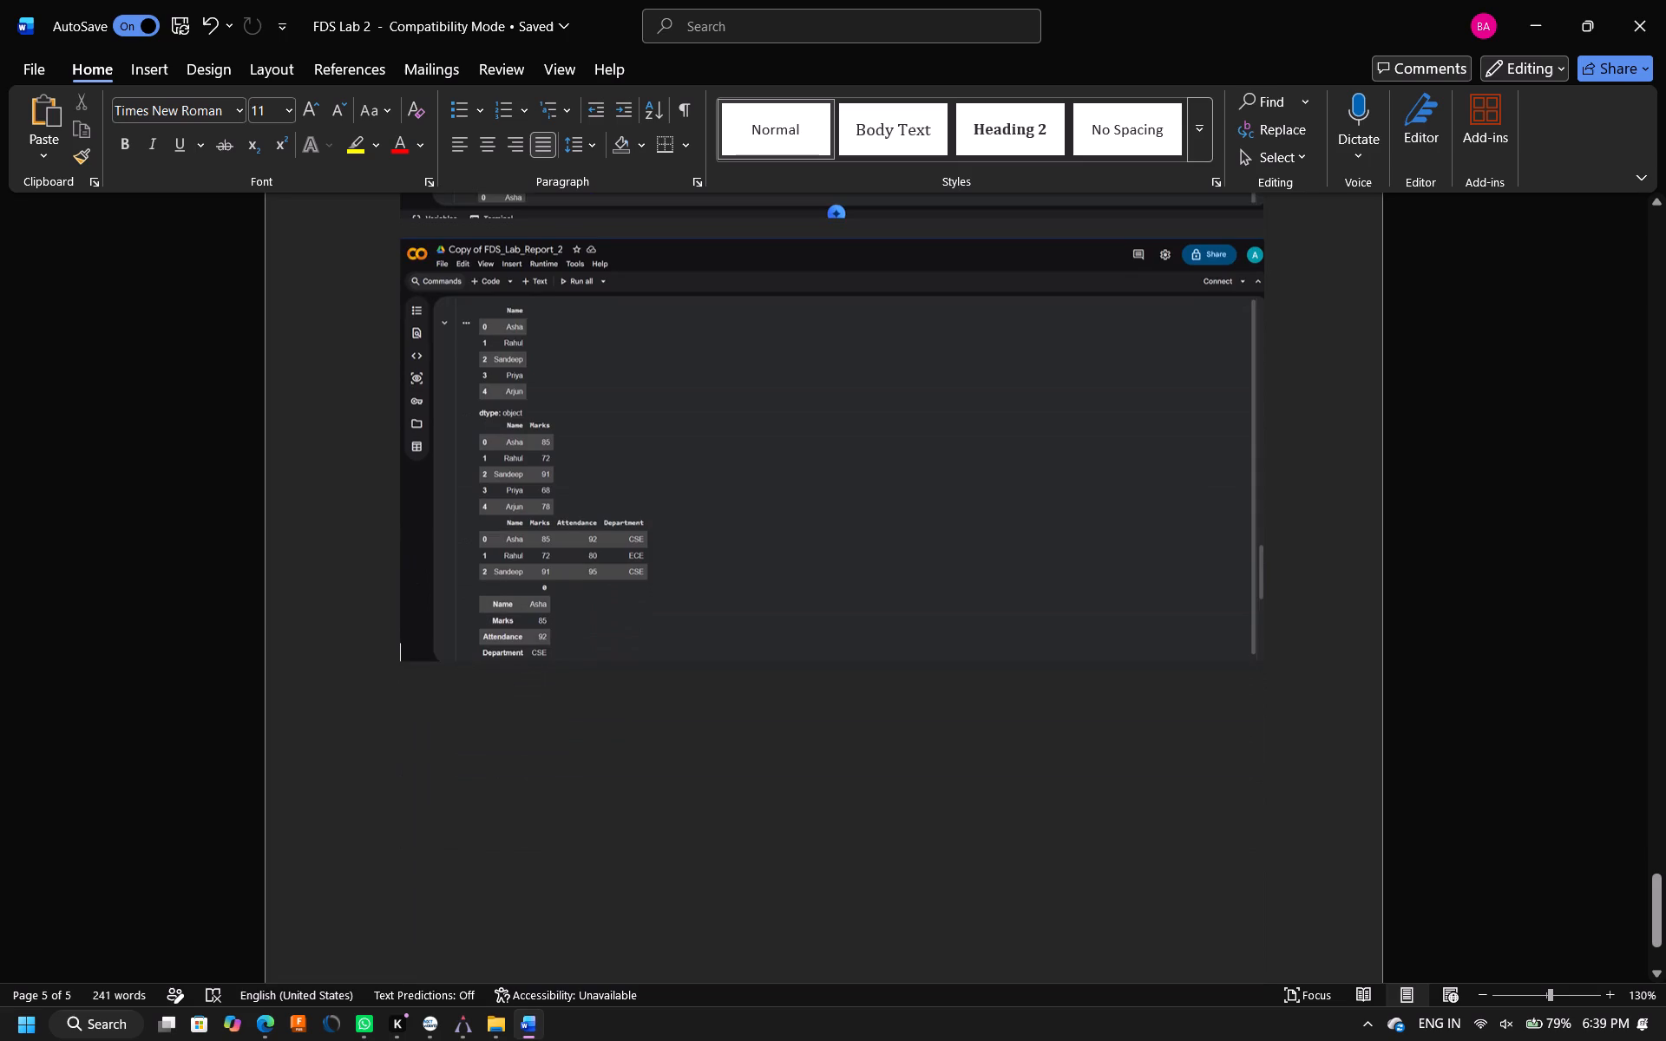
{"action": "scroll", "coordinate": [1459, 456], "scroll_direction": "down", "scroll_amount": 5}
{"action": "scroll", "coordinate": [1459, 456], "scroll_direction": "up", "scroll_amount": 7}
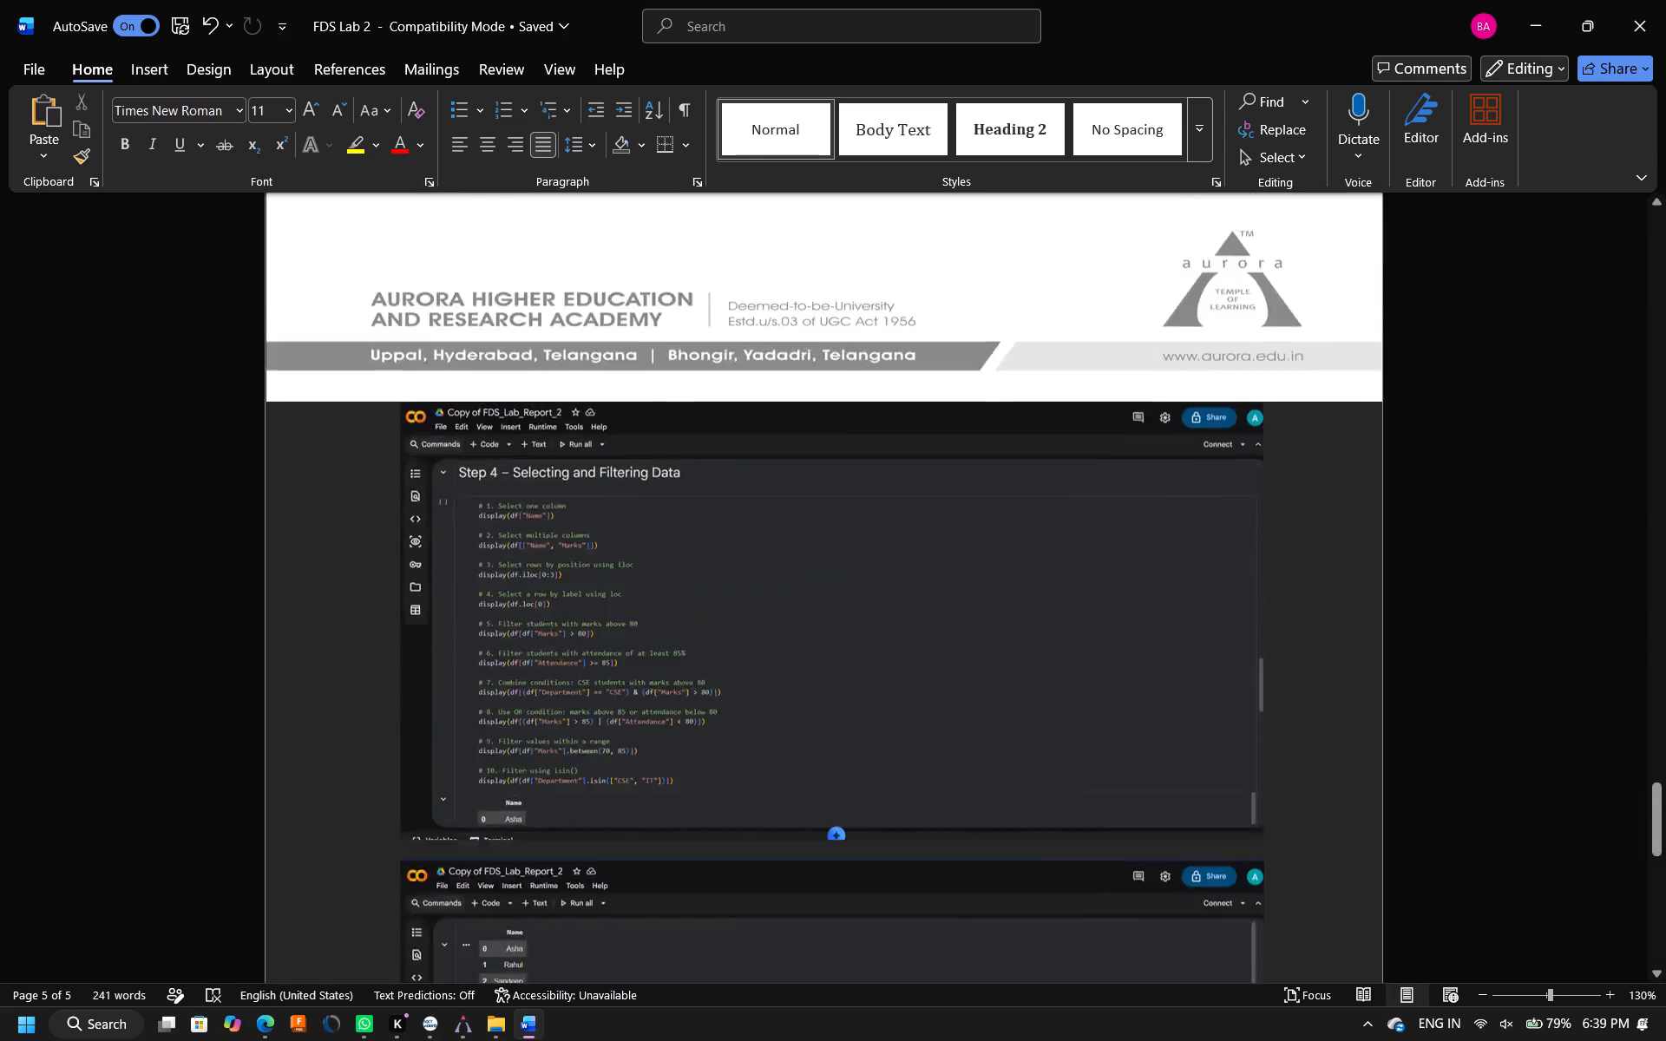
{"action": "scroll", "coordinate": [1459, 456], "scroll_direction": "up", "scroll_amount": 12}
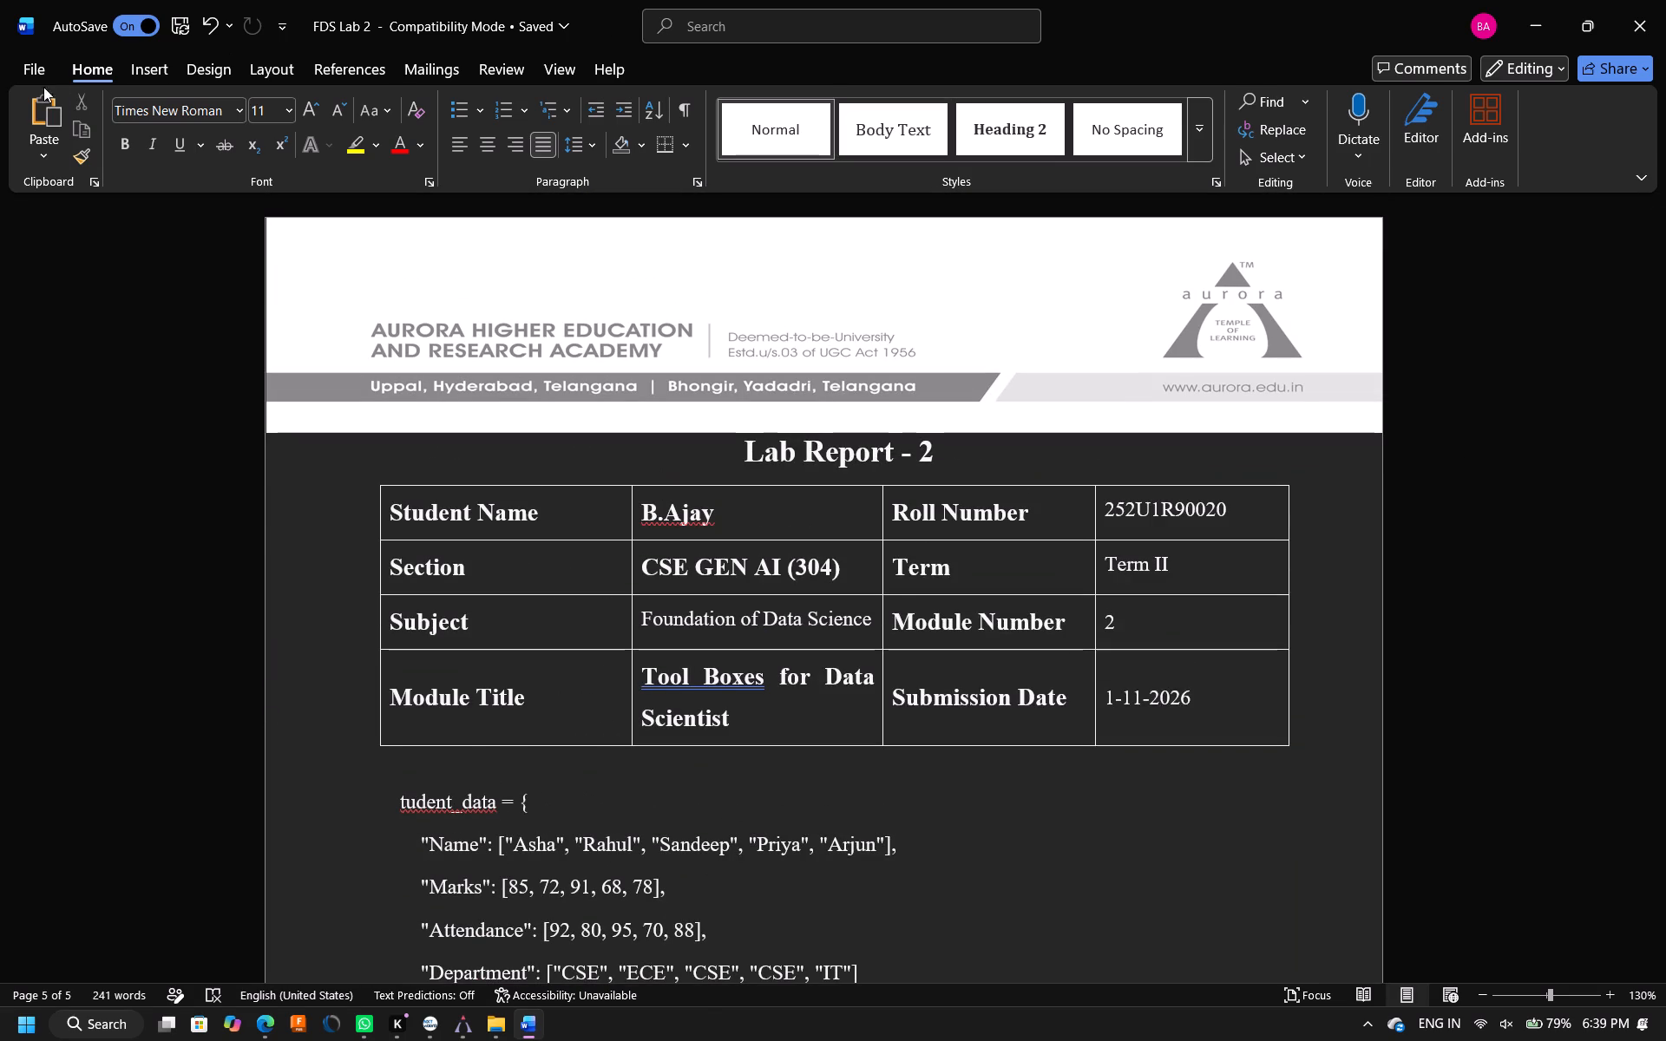
Export the report as a PDF named FDS Lab 2 into the FDS folder, with standard optimization.
{"action": "left_click", "coordinate": [35, 78]}
{"action": "left_click", "coordinate": [49, 448]}
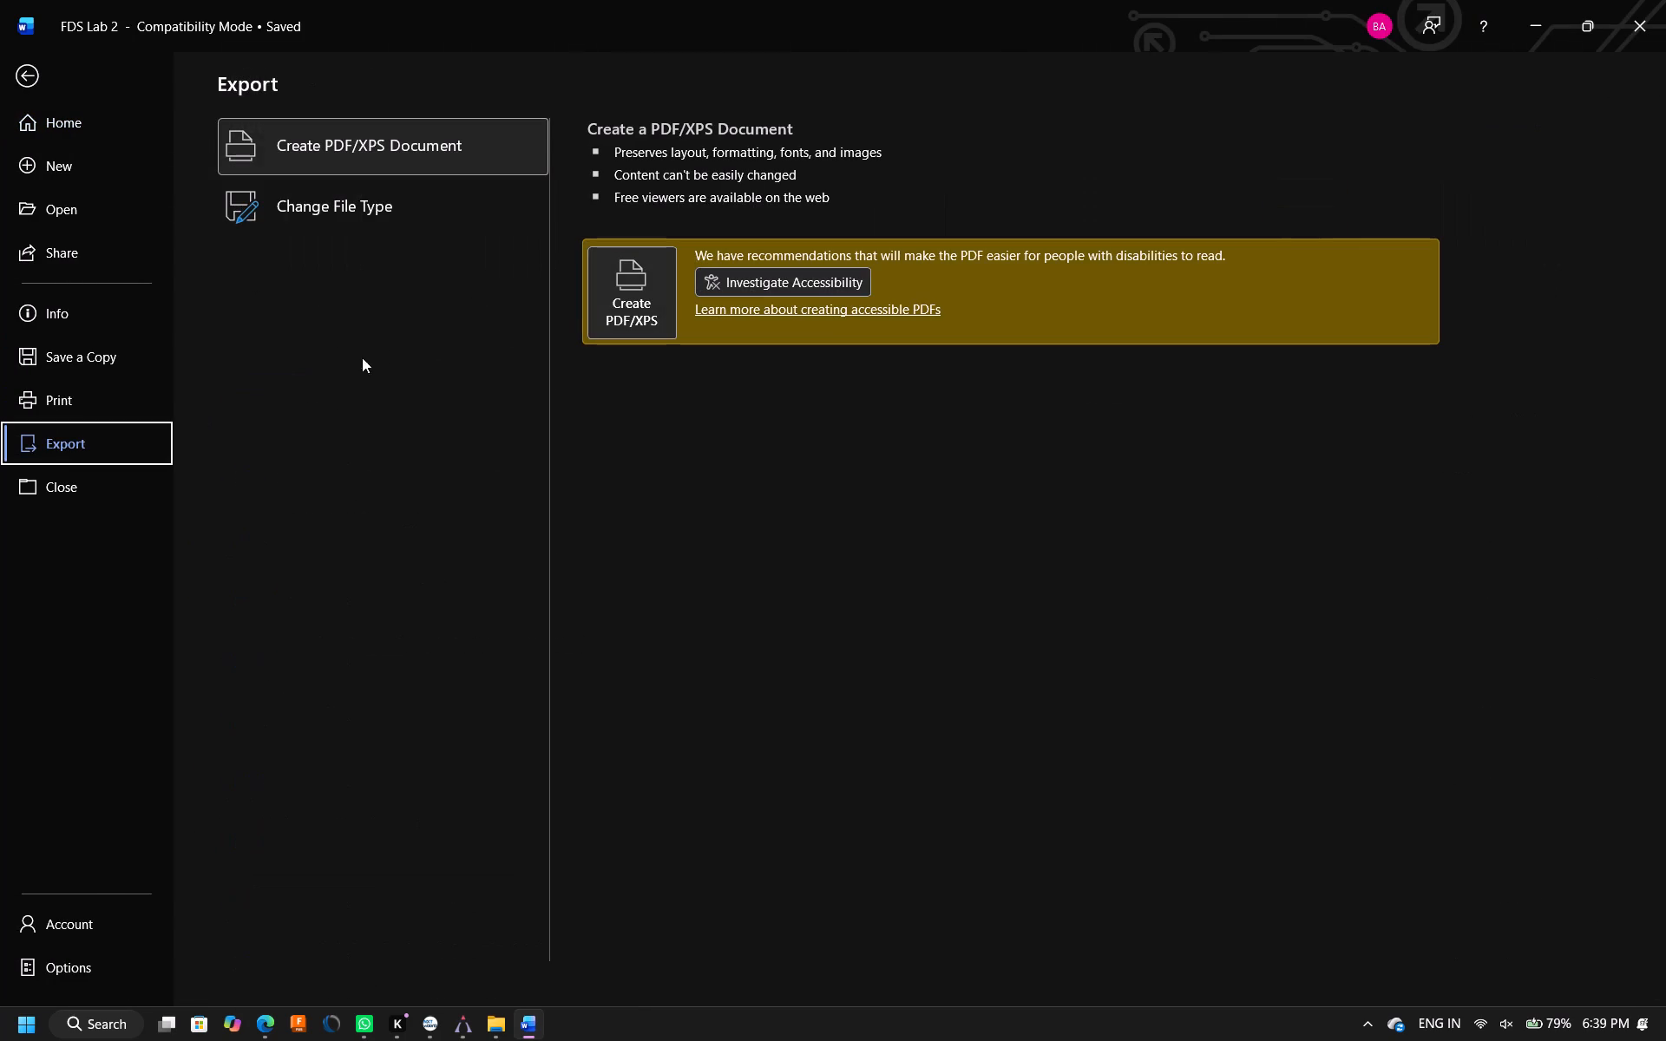
{"action": "left_click", "coordinate": [608, 311]}
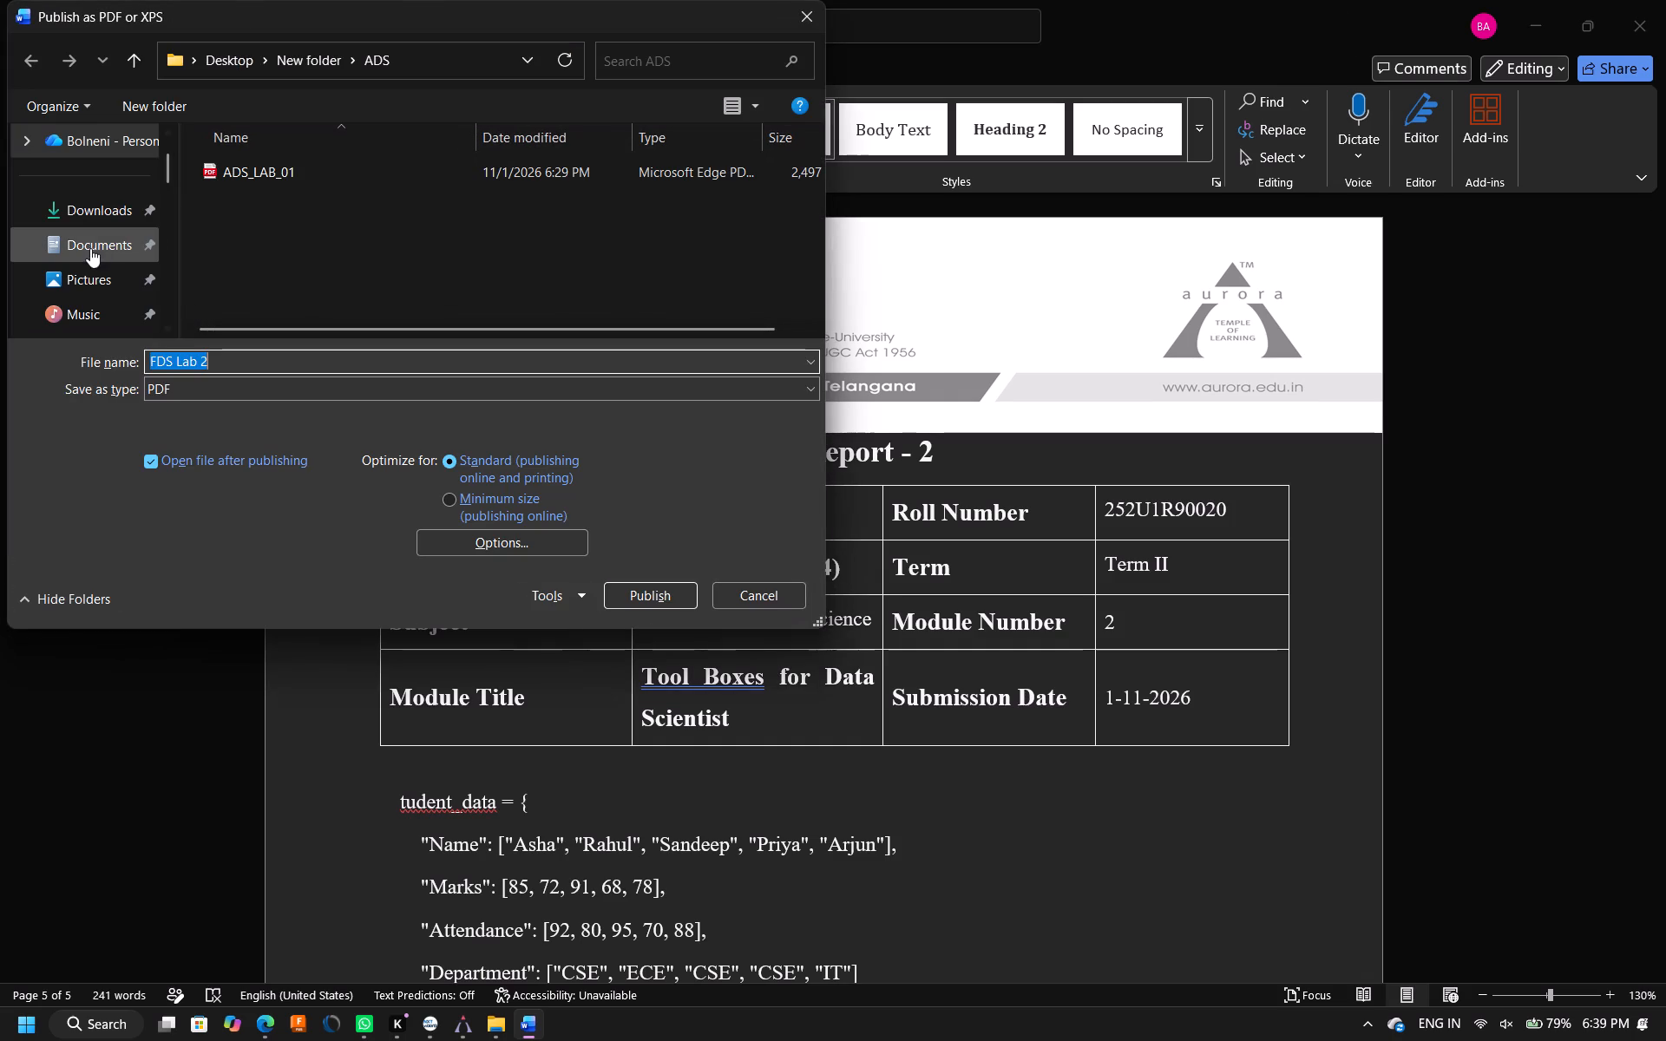
{"action": "scroll", "coordinate": [81, 254], "scroll_direction": "down", "scroll_amount": 2}
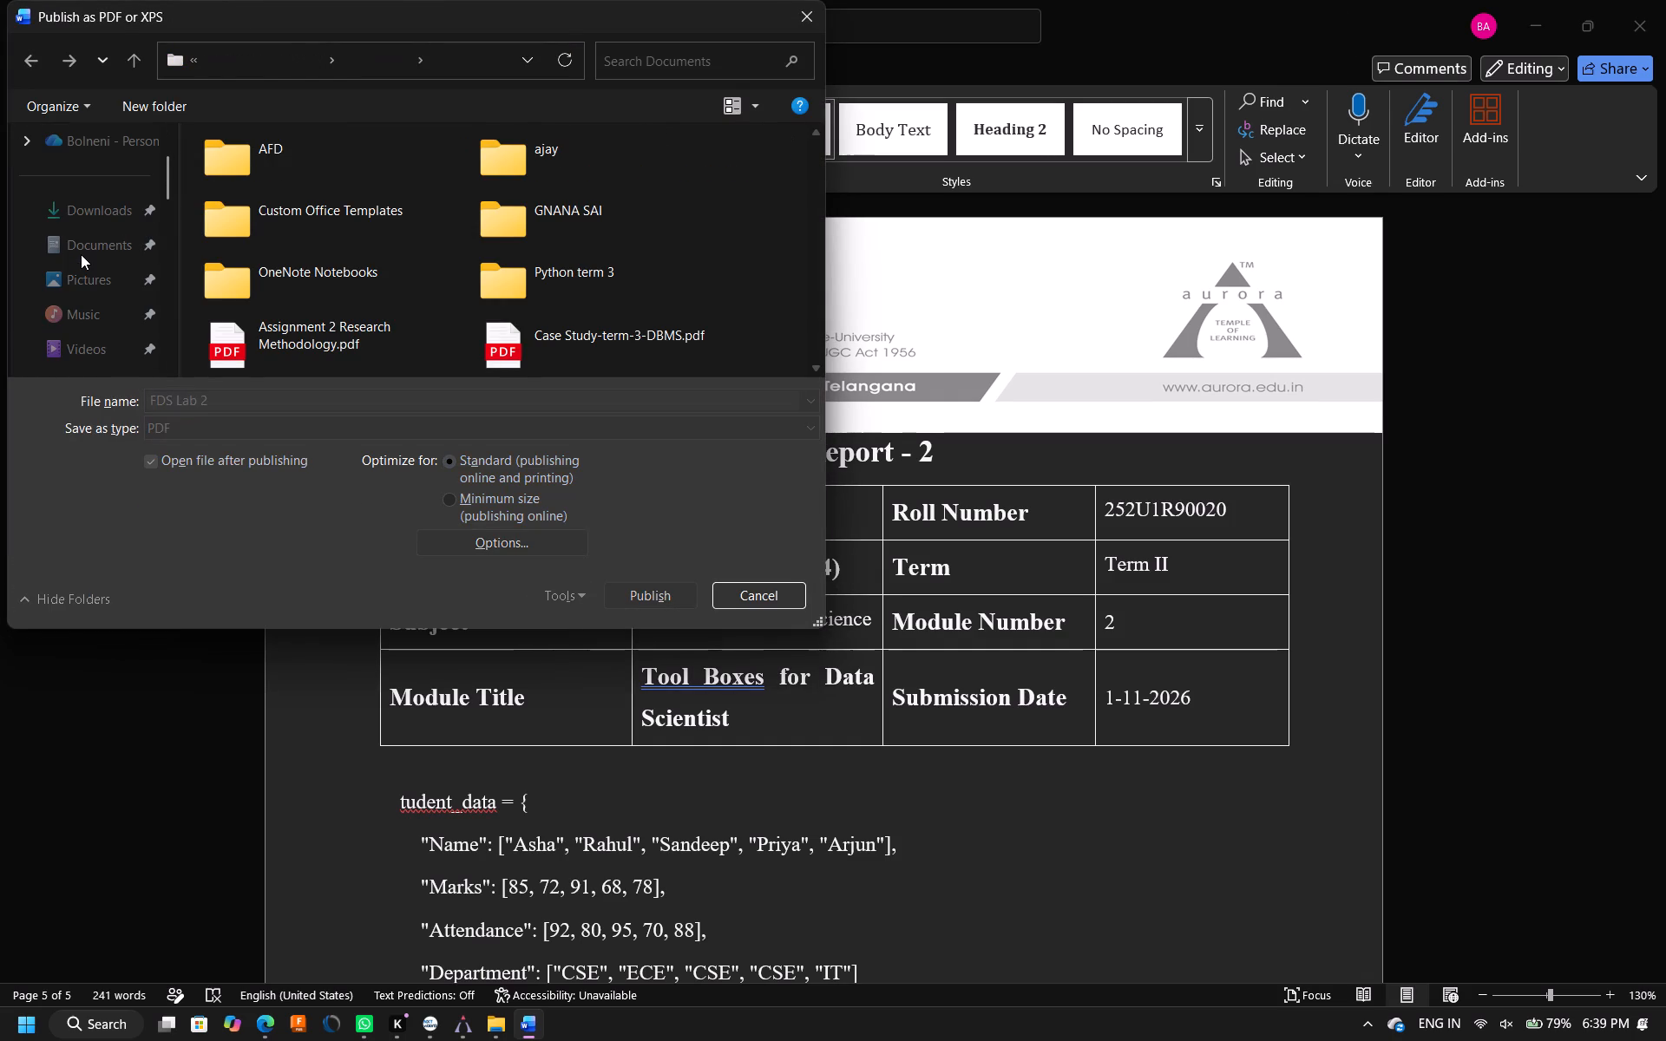
{"action": "scroll", "coordinate": [81, 254], "scroll_direction": "up", "scroll_amount": 2}
{"action": "scroll", "coordinate": [81, 254], "scroll_direction": "down", "scroll_amount": 1}
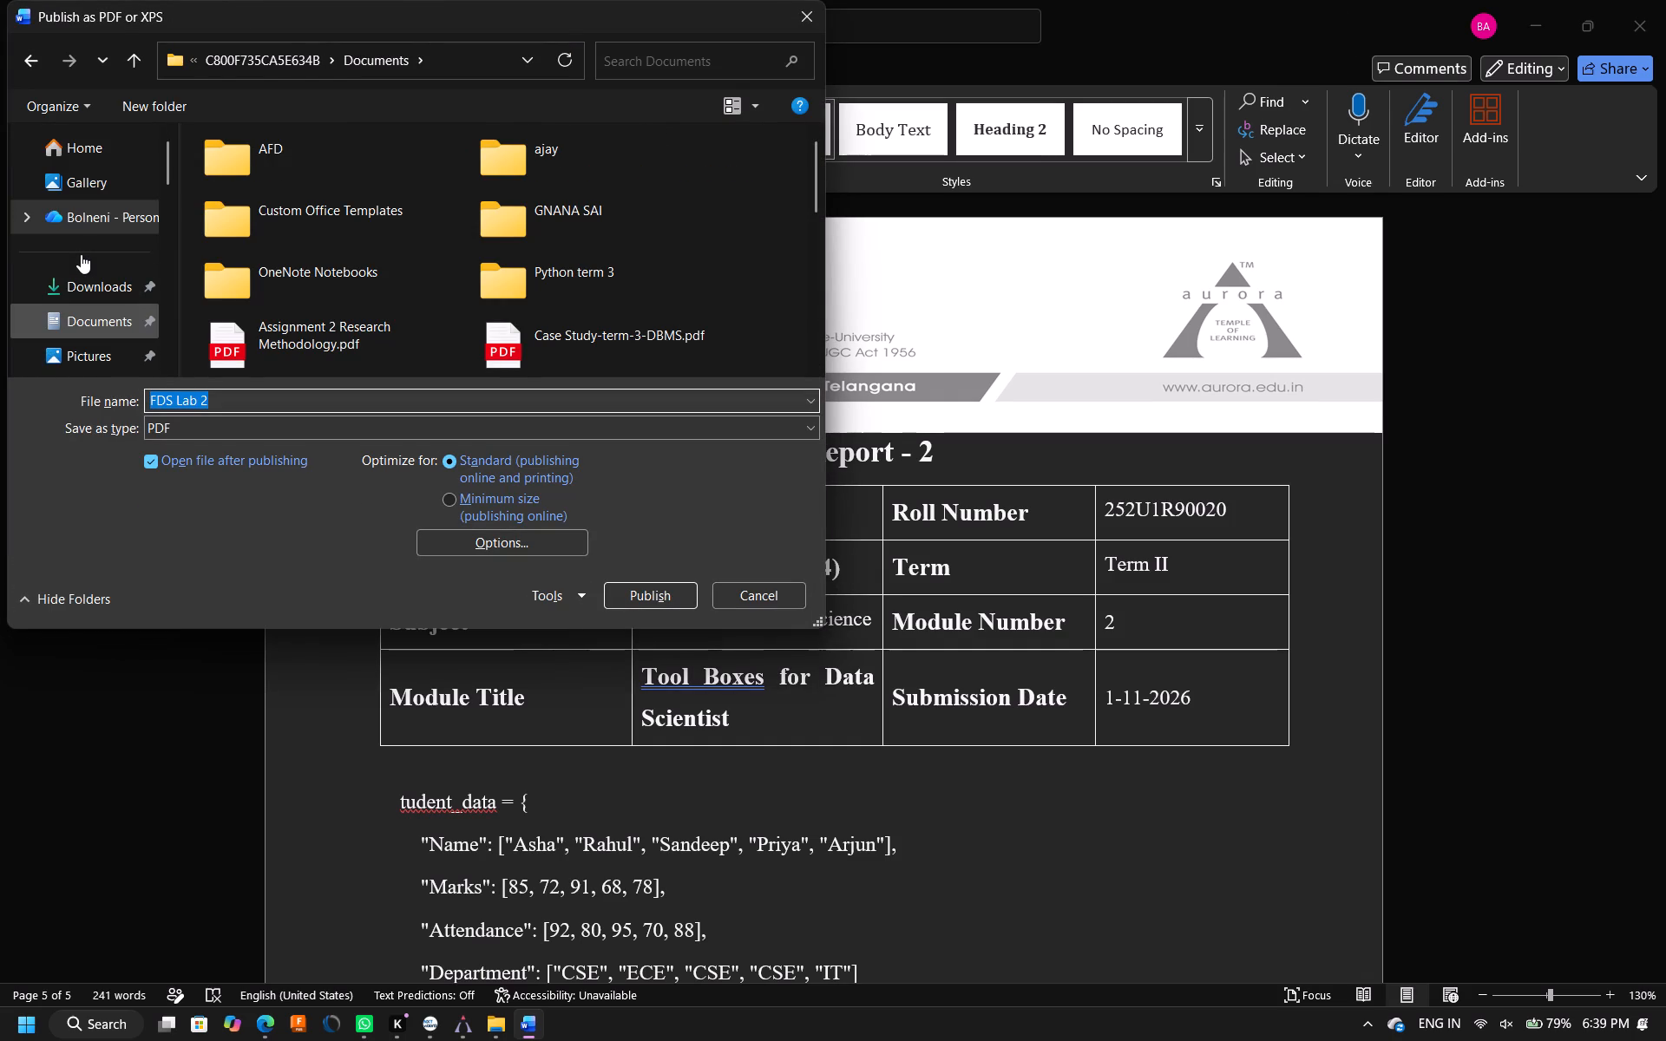
{"action": "scroll", "coordinate": [81, 254], "scroll_direction": "down", "scroll_amount": 3}
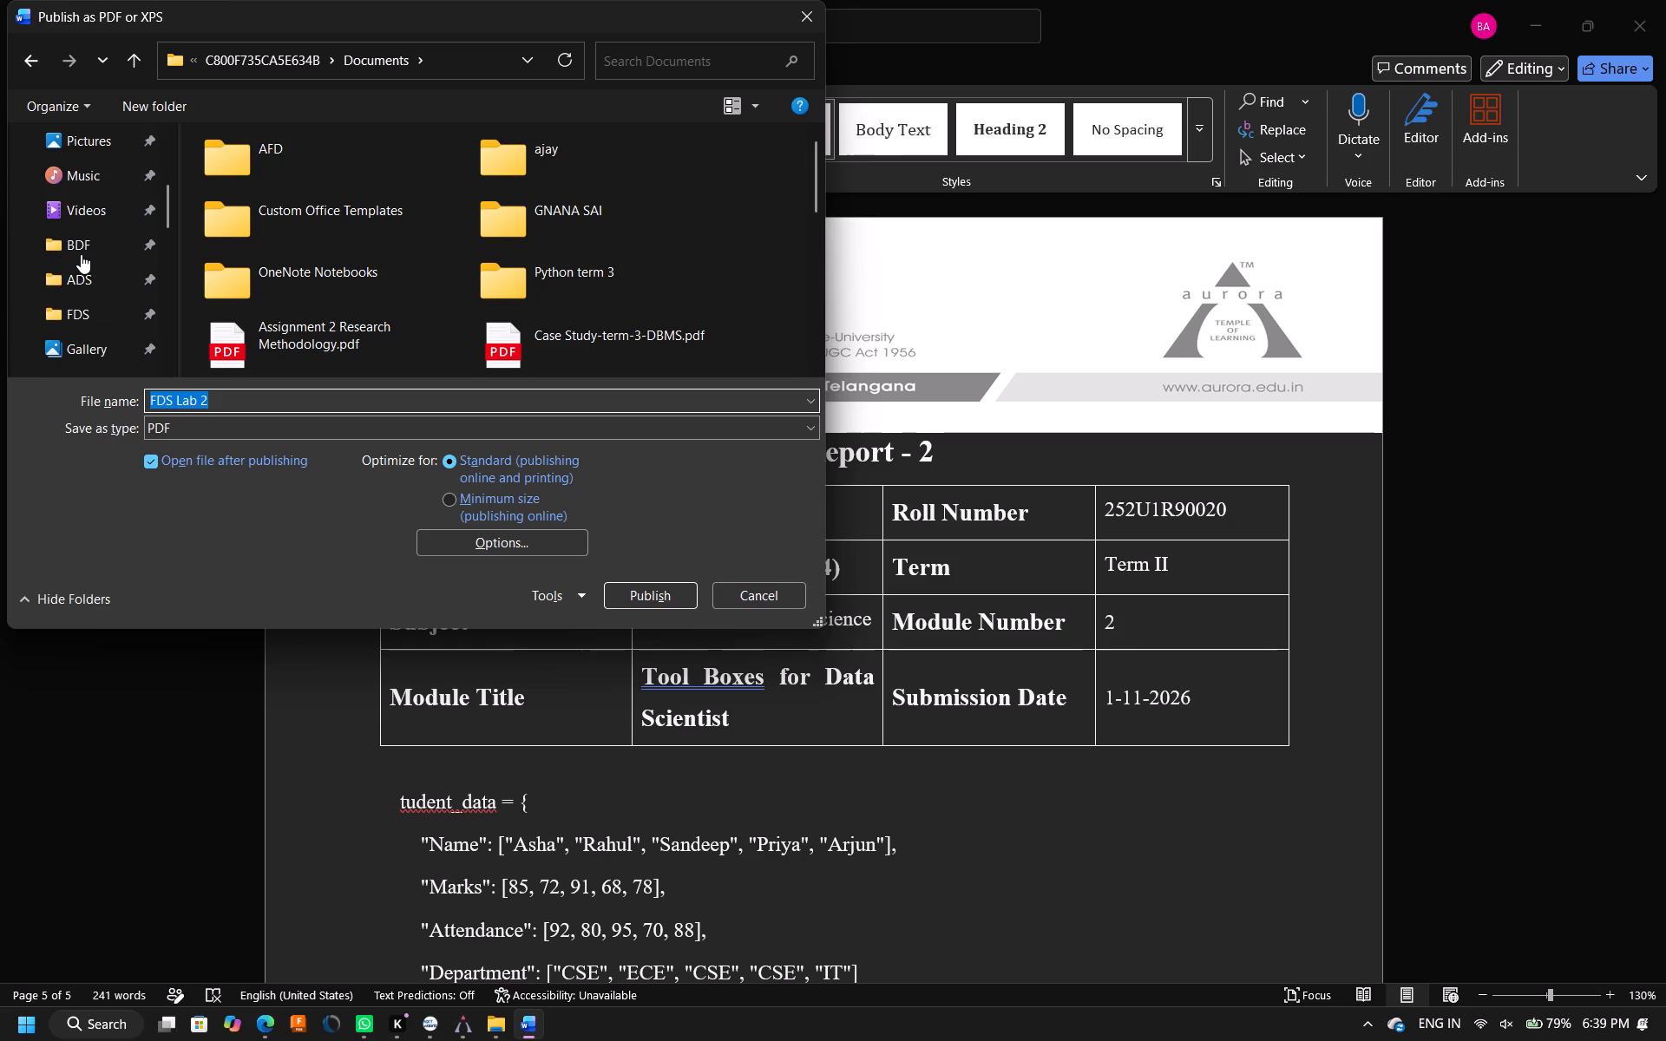
{"action": "scroll", "coordinate": [81, 254], "scroll_direction": "down", "scroll_amount": 1}
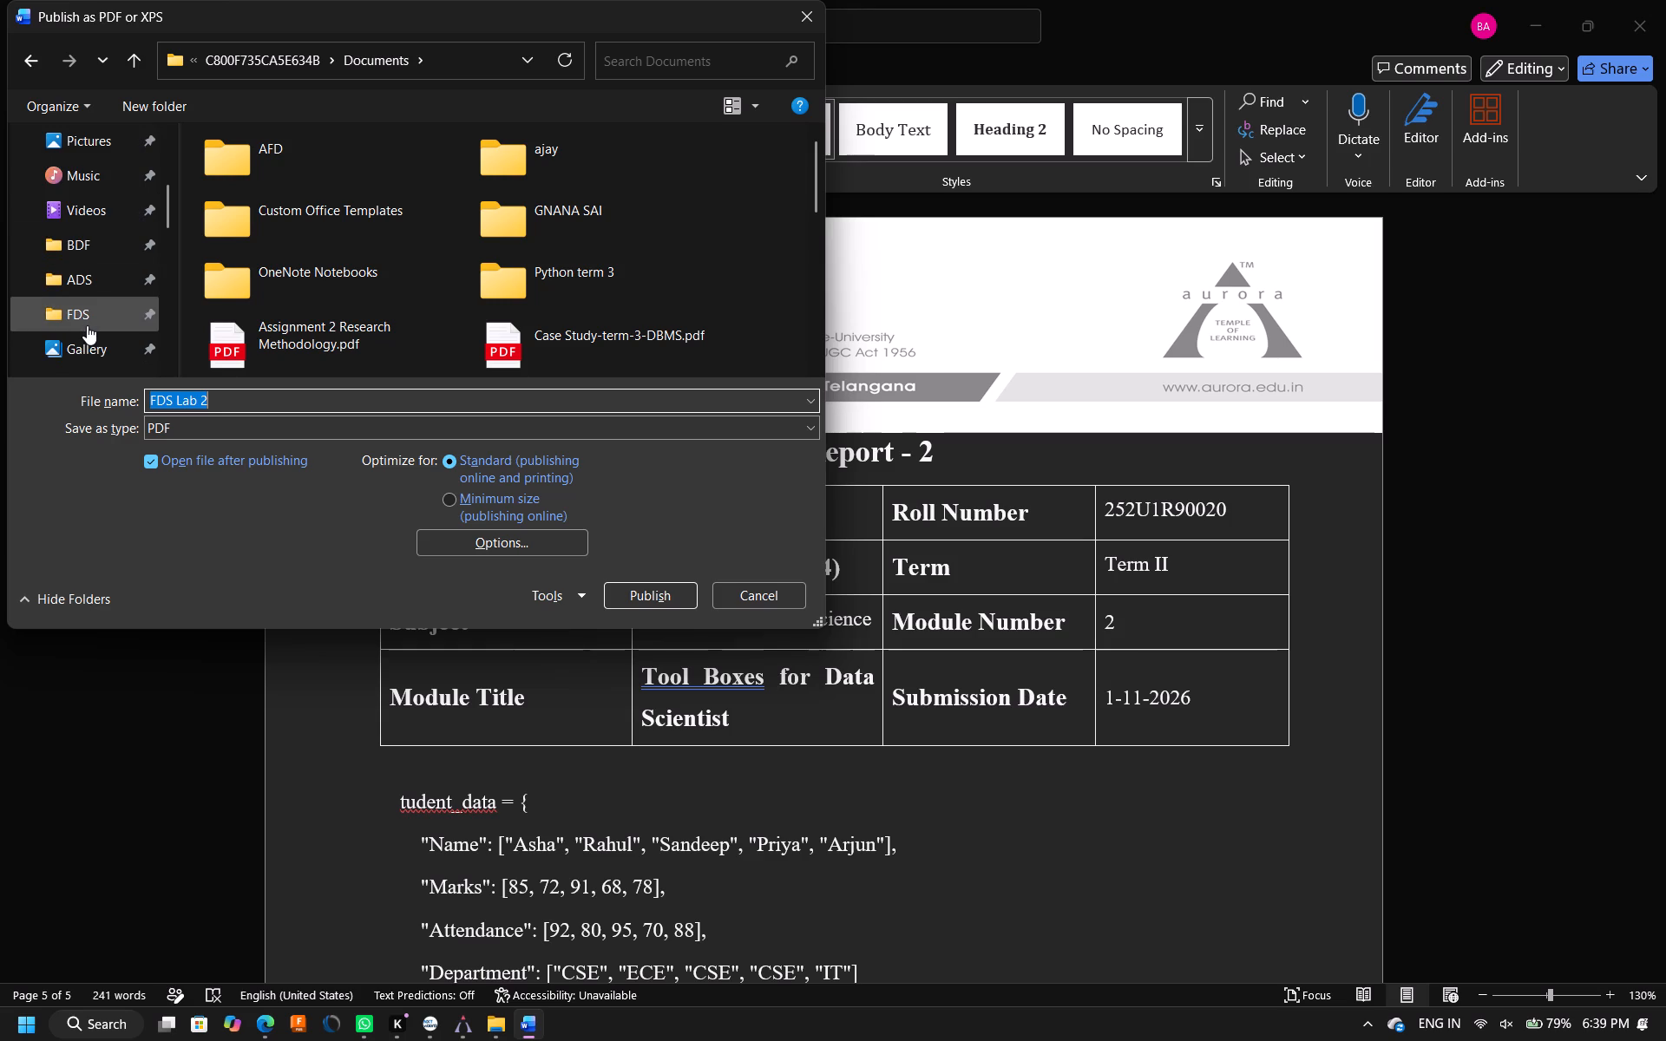
{"action": "left_click", "coordinate": [87, 325]}
{"action": "left_click", "coordinate": [663, 586]}
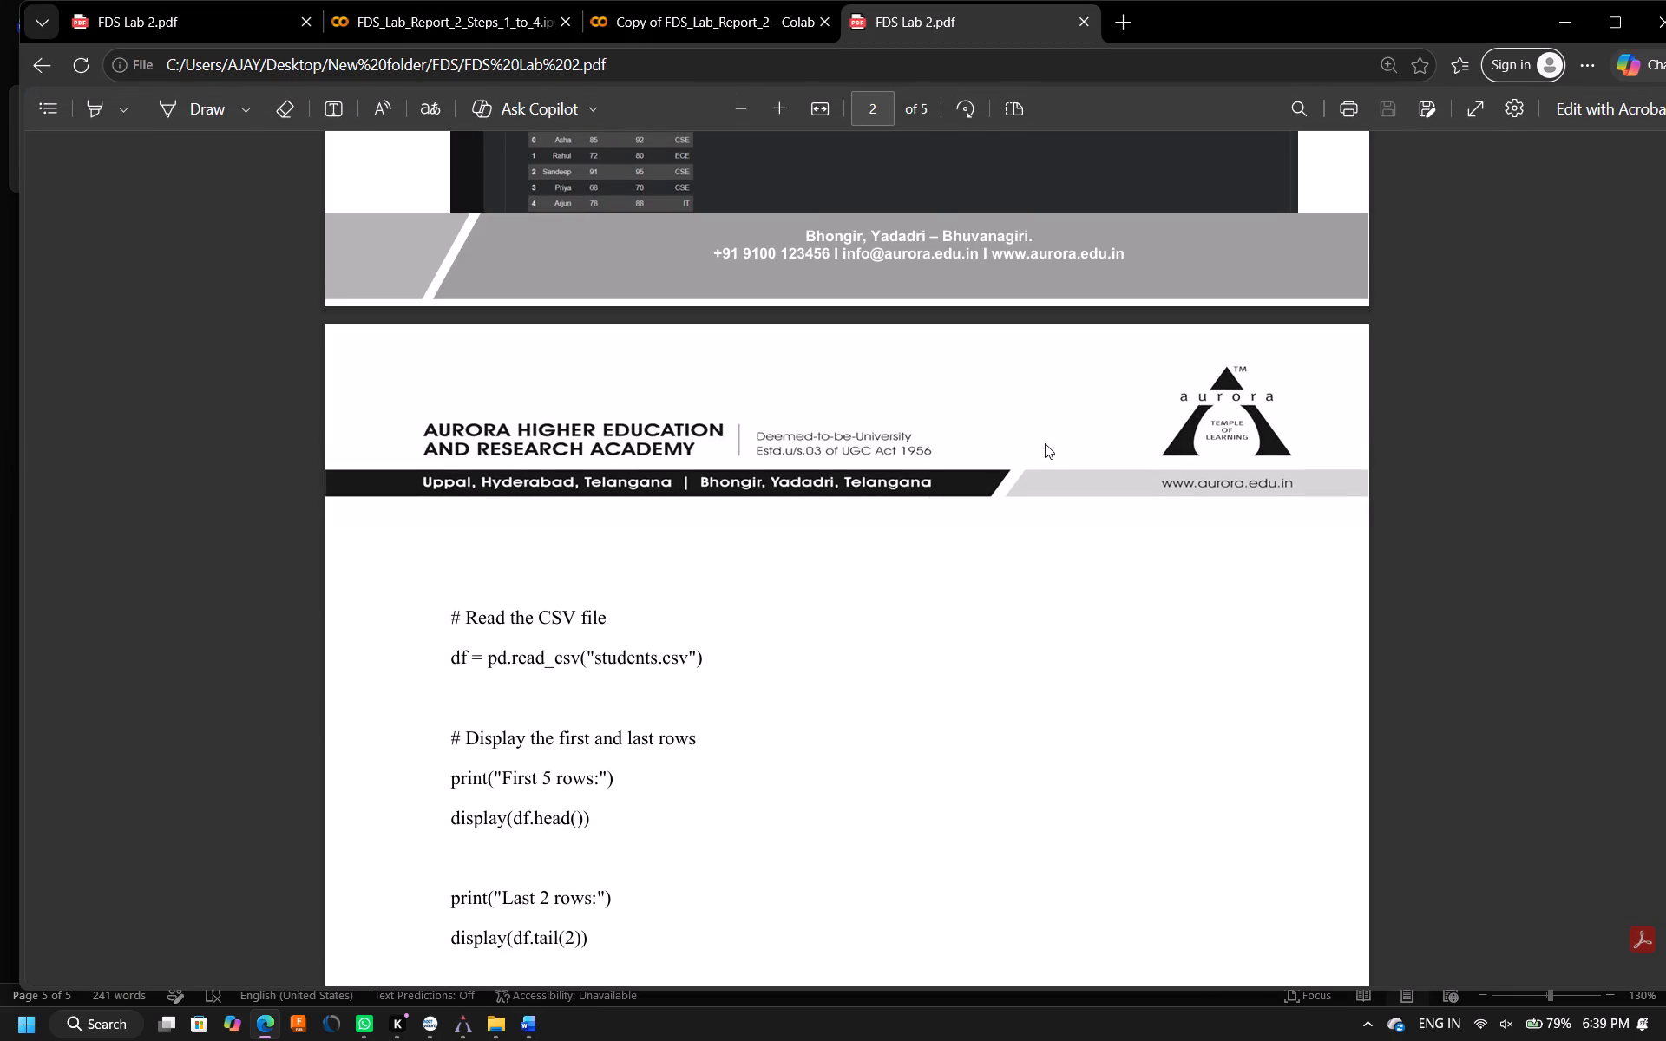
Check the pages of the published FDS Lab 2 PDF, including its code text and Colab captures.
{"action": "scroll", "coordinate": [1045, 443], "scroll_direction": "up", "scroll_amount": 9}
{"action": "scroll", "coordinate": [1045, 443], "scroll_direction": "down", "scroll_amount": 4}
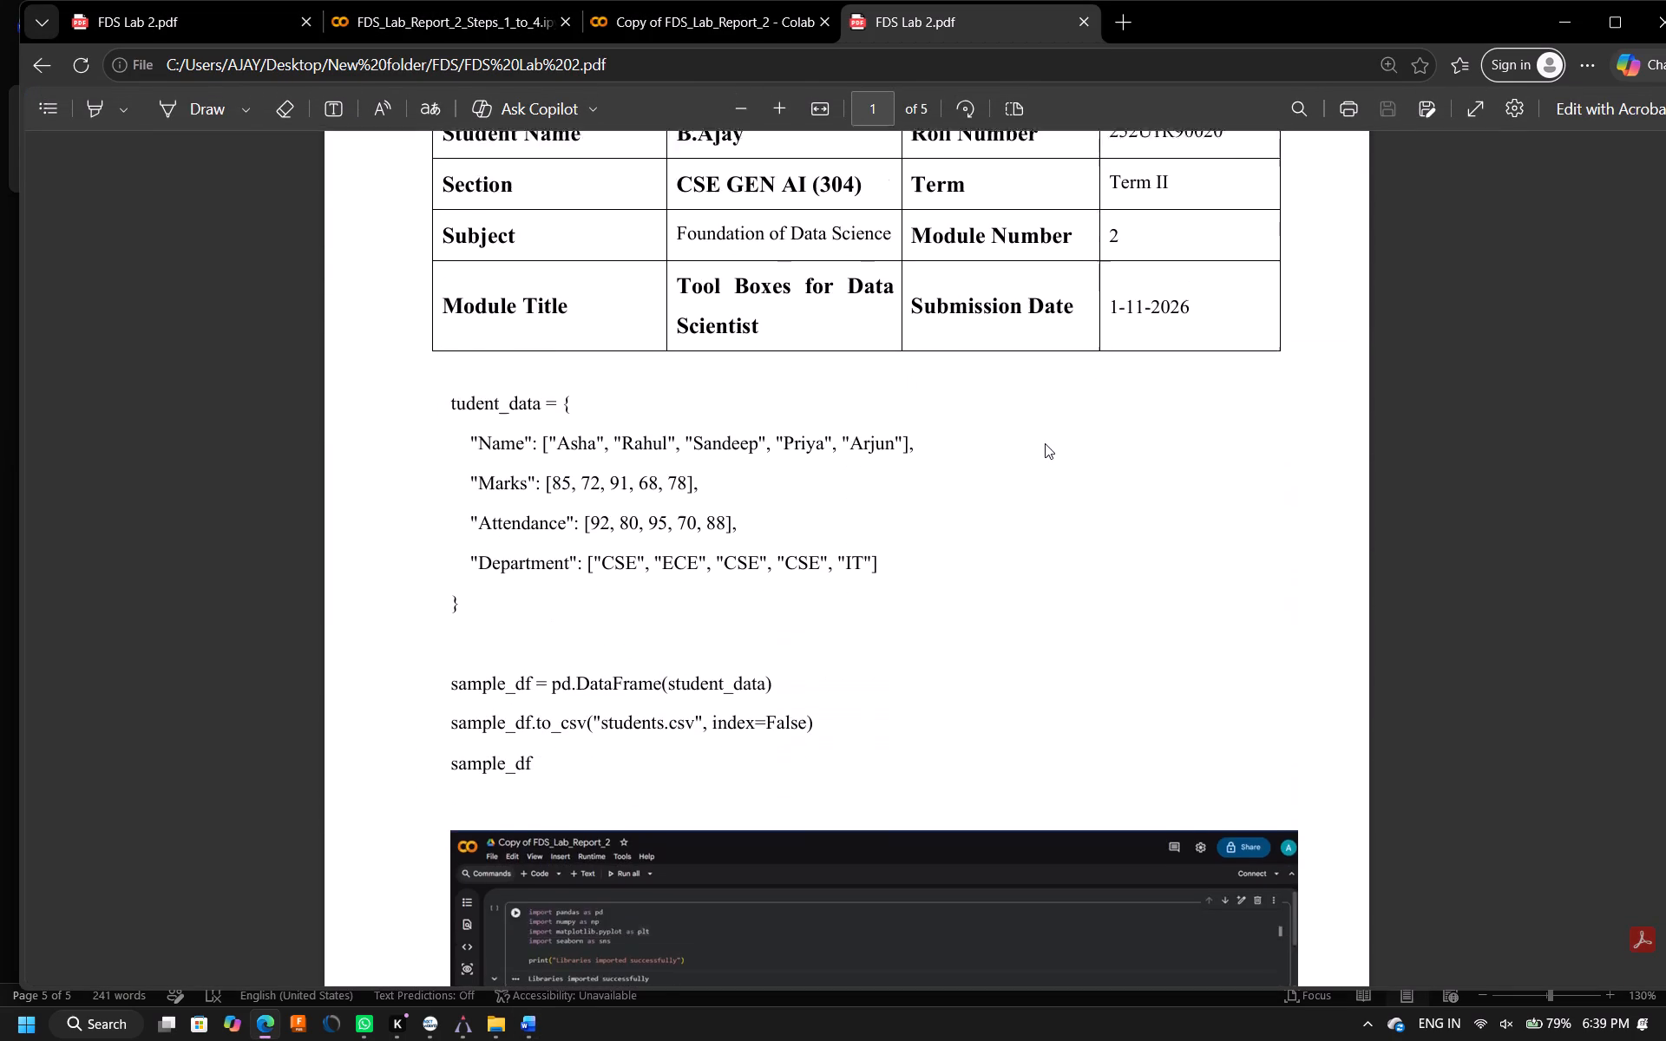
{"action": "scroll", "coordinate": [1045, 443], "scroll_direction": "down", "scroll_amount": 3}
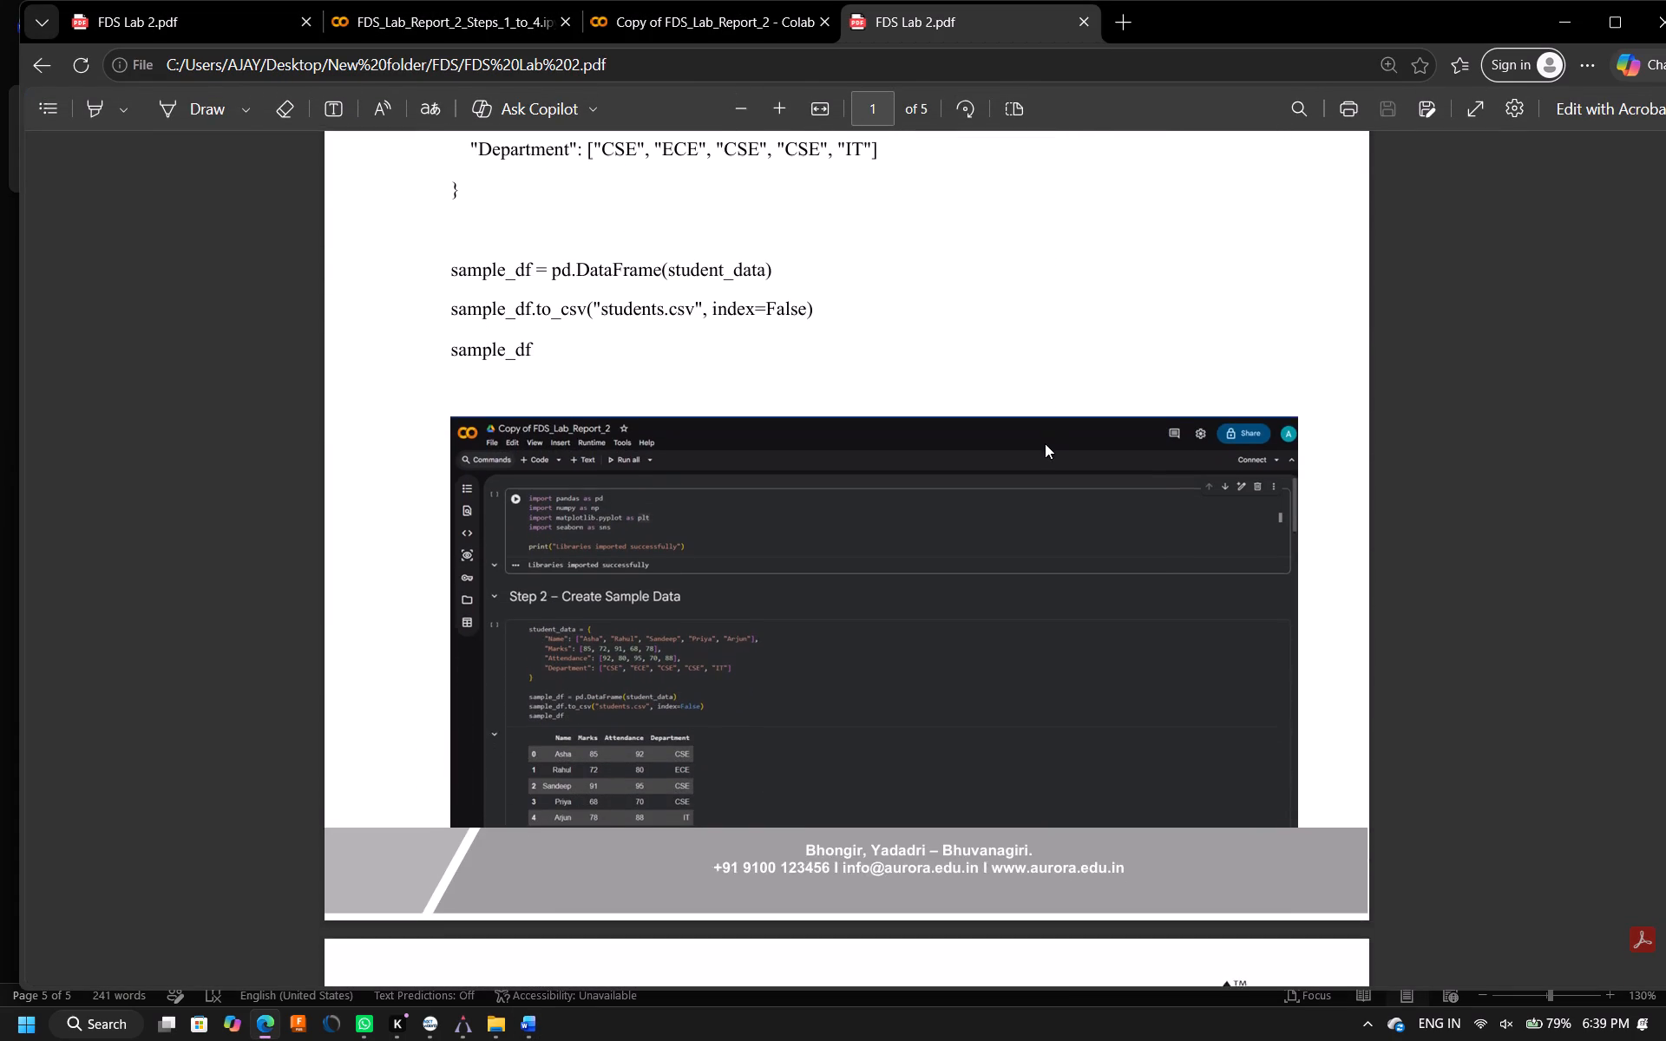
{"action": "scroll", "coordinate": [1045, 443], "scroll_direction": "down", "scroll_amount": 7}
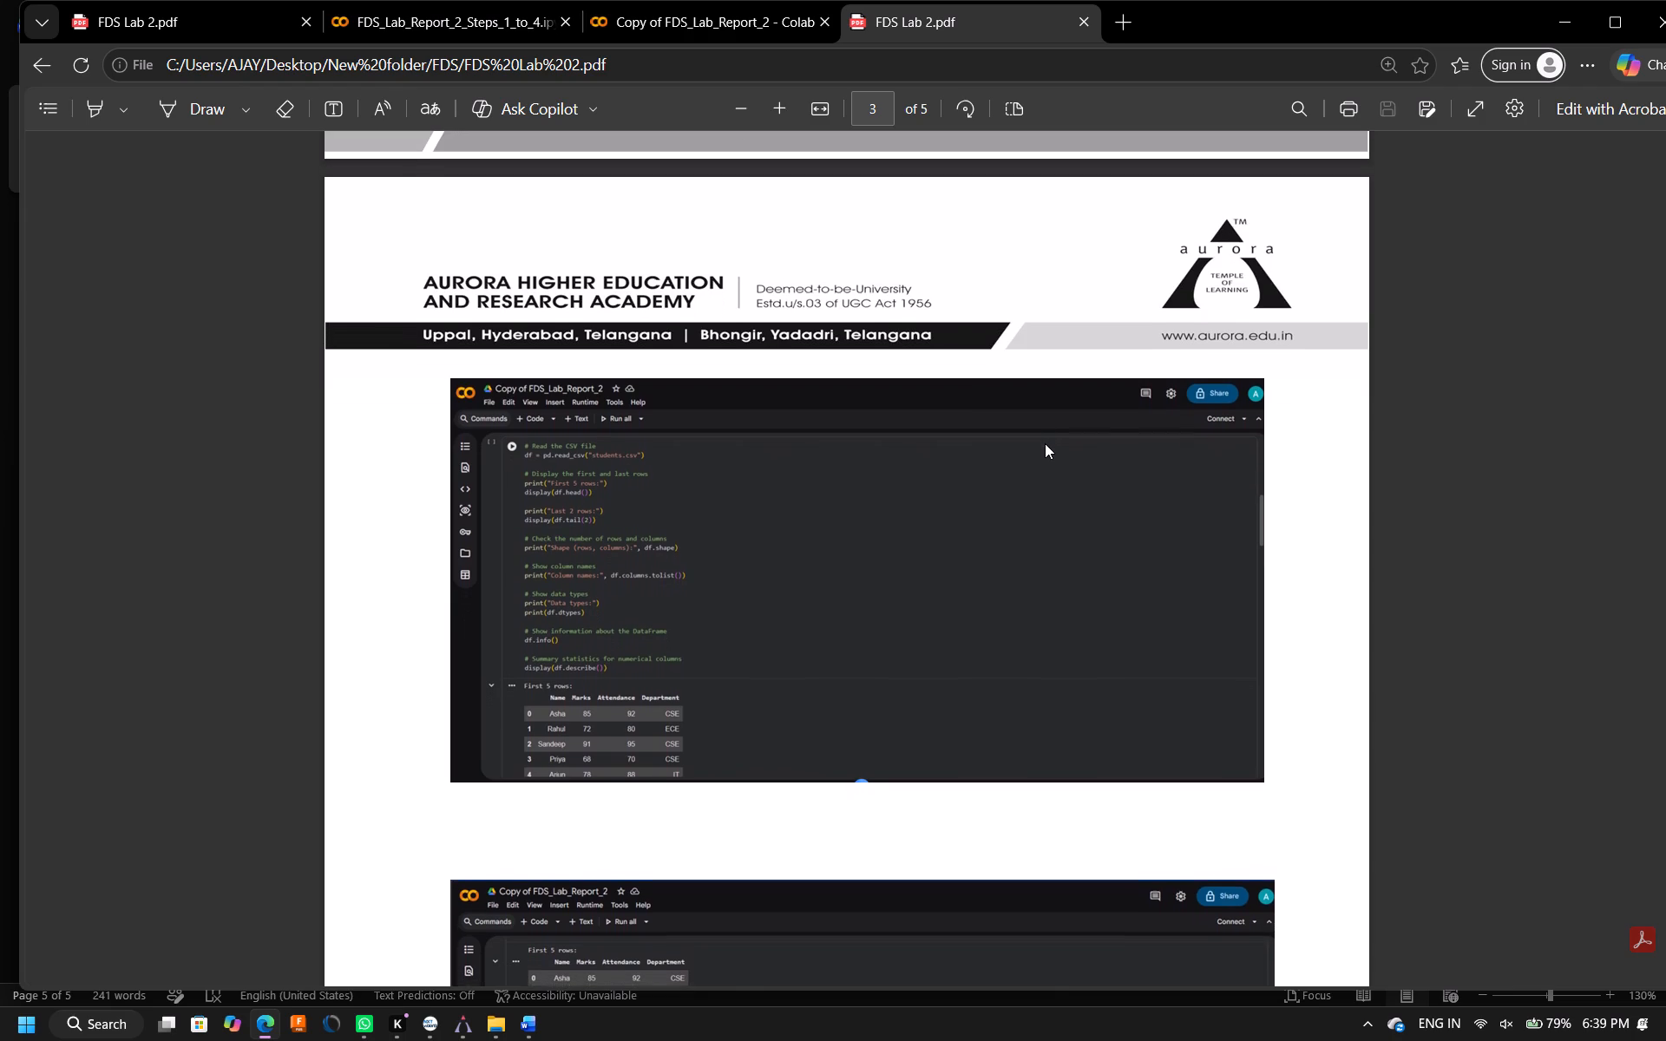
{"action": "scroll", "coordinate": [1045, 443], "scroll_direction": "down", "scroll_amount": 9}
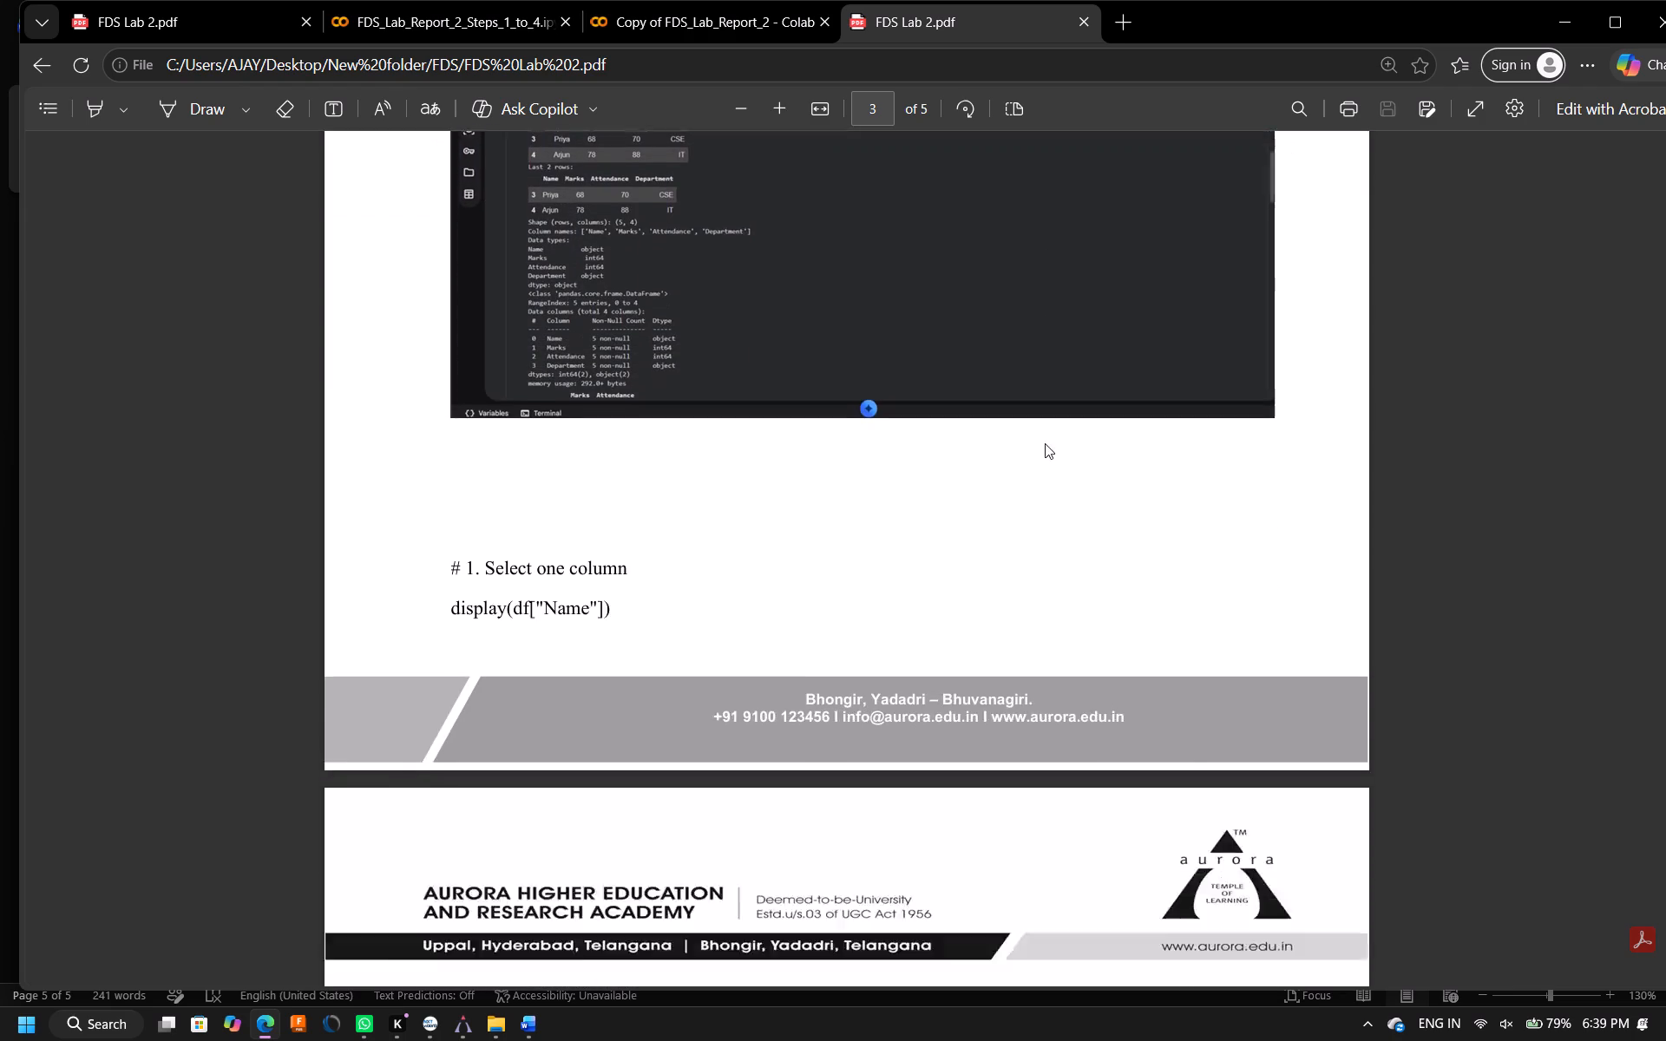
{"action": "scroll", "coordinate": [1045, 443], "scroll_direction": "down", "scroll_amount": 6}
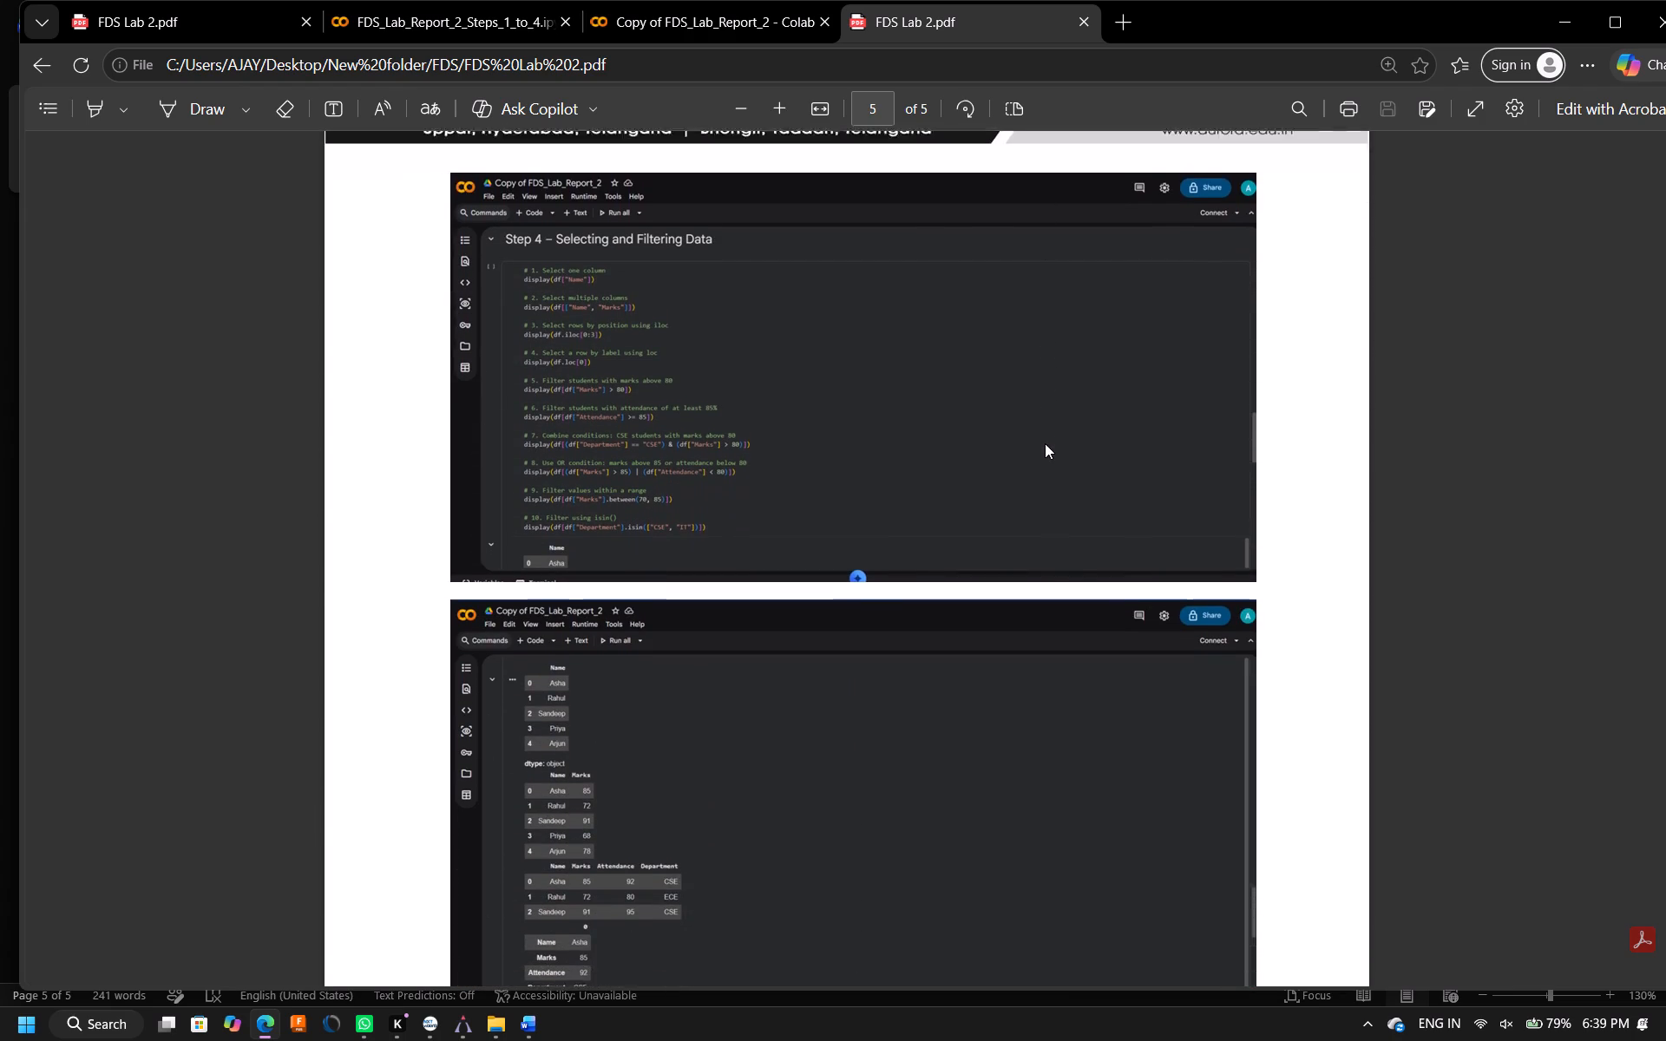
{"action": "scroll", "coordinate": [1045, 443], "scroll_direction": "down", "scroll_amount": 3}
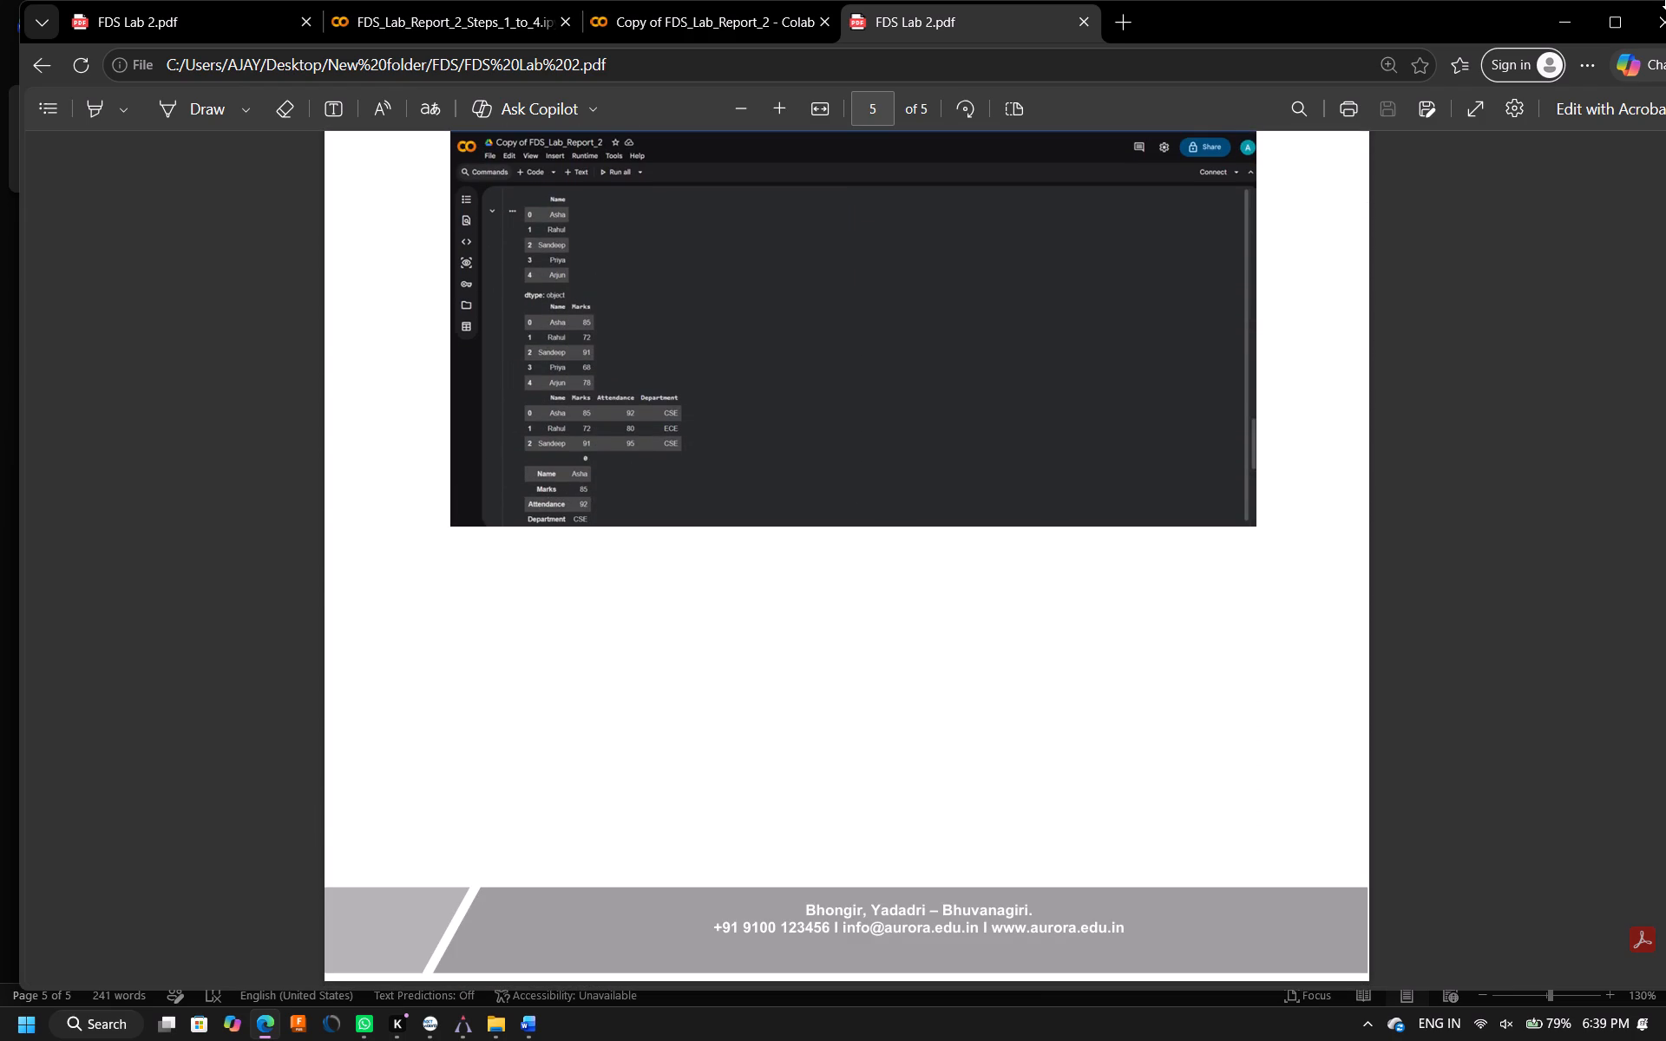
Close the Edge window and the FDS Lab 2 Word document.
{"action": "left_click", "coordinate": [1665, 16]}
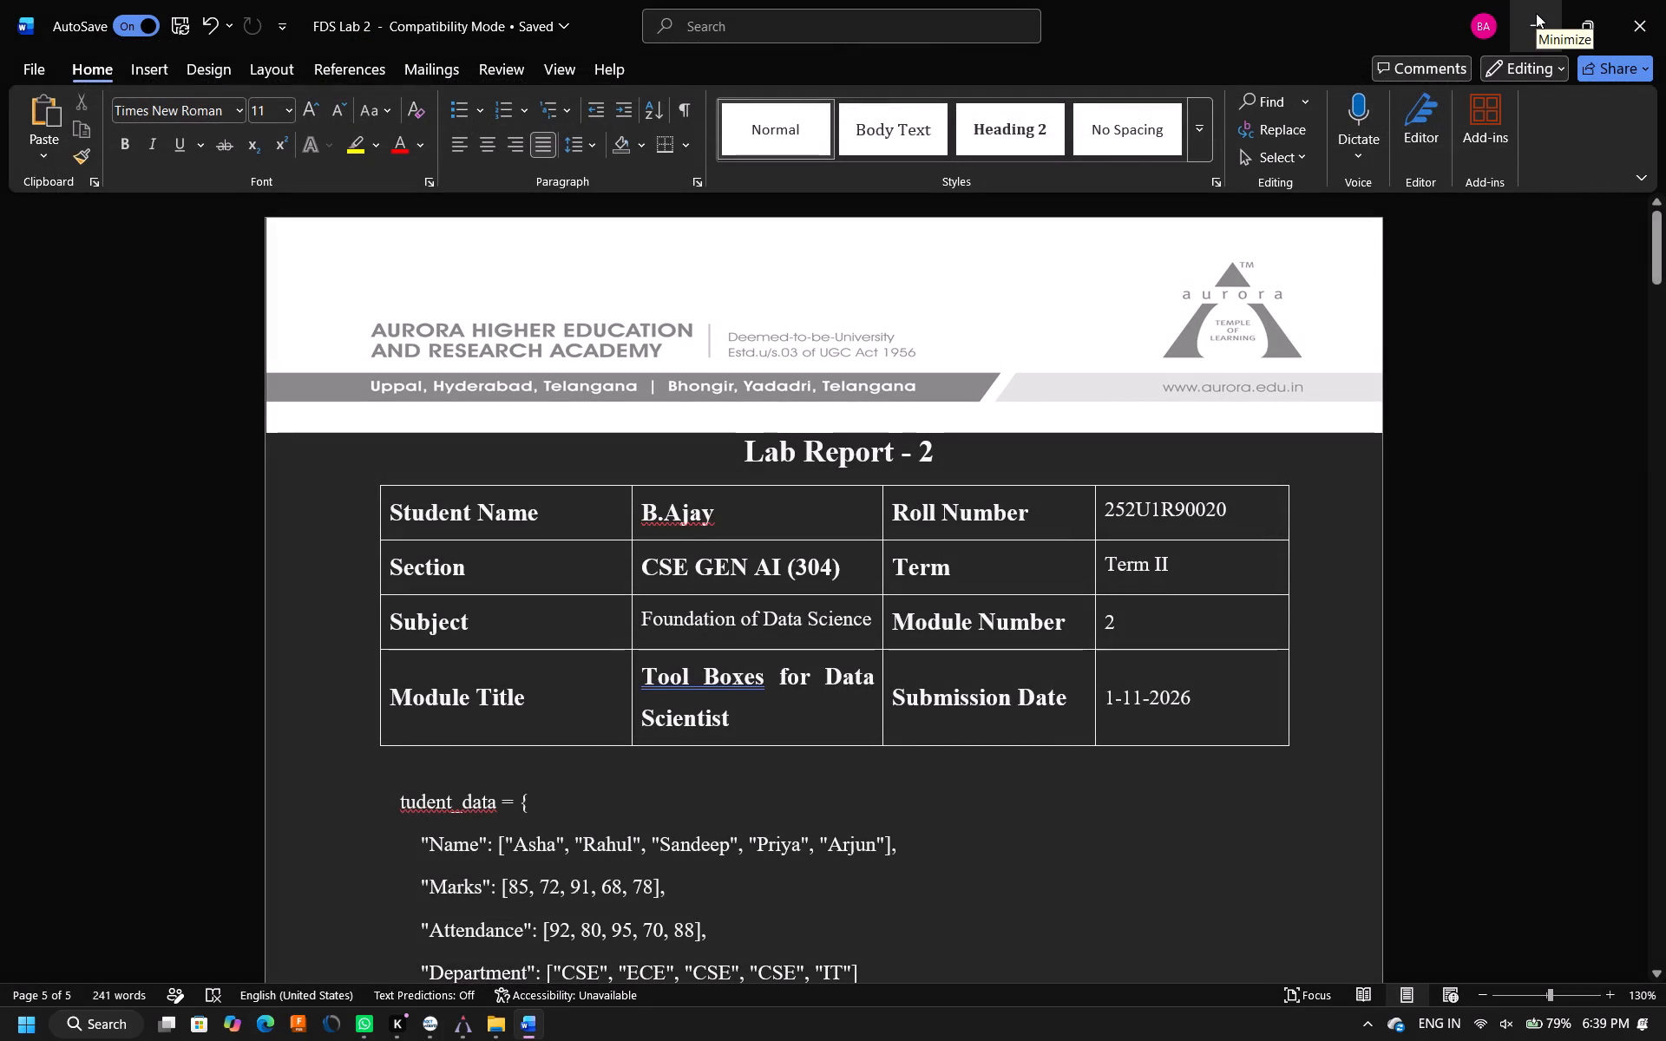
{"action": "left_click", "coordinate": [1628, 11]}
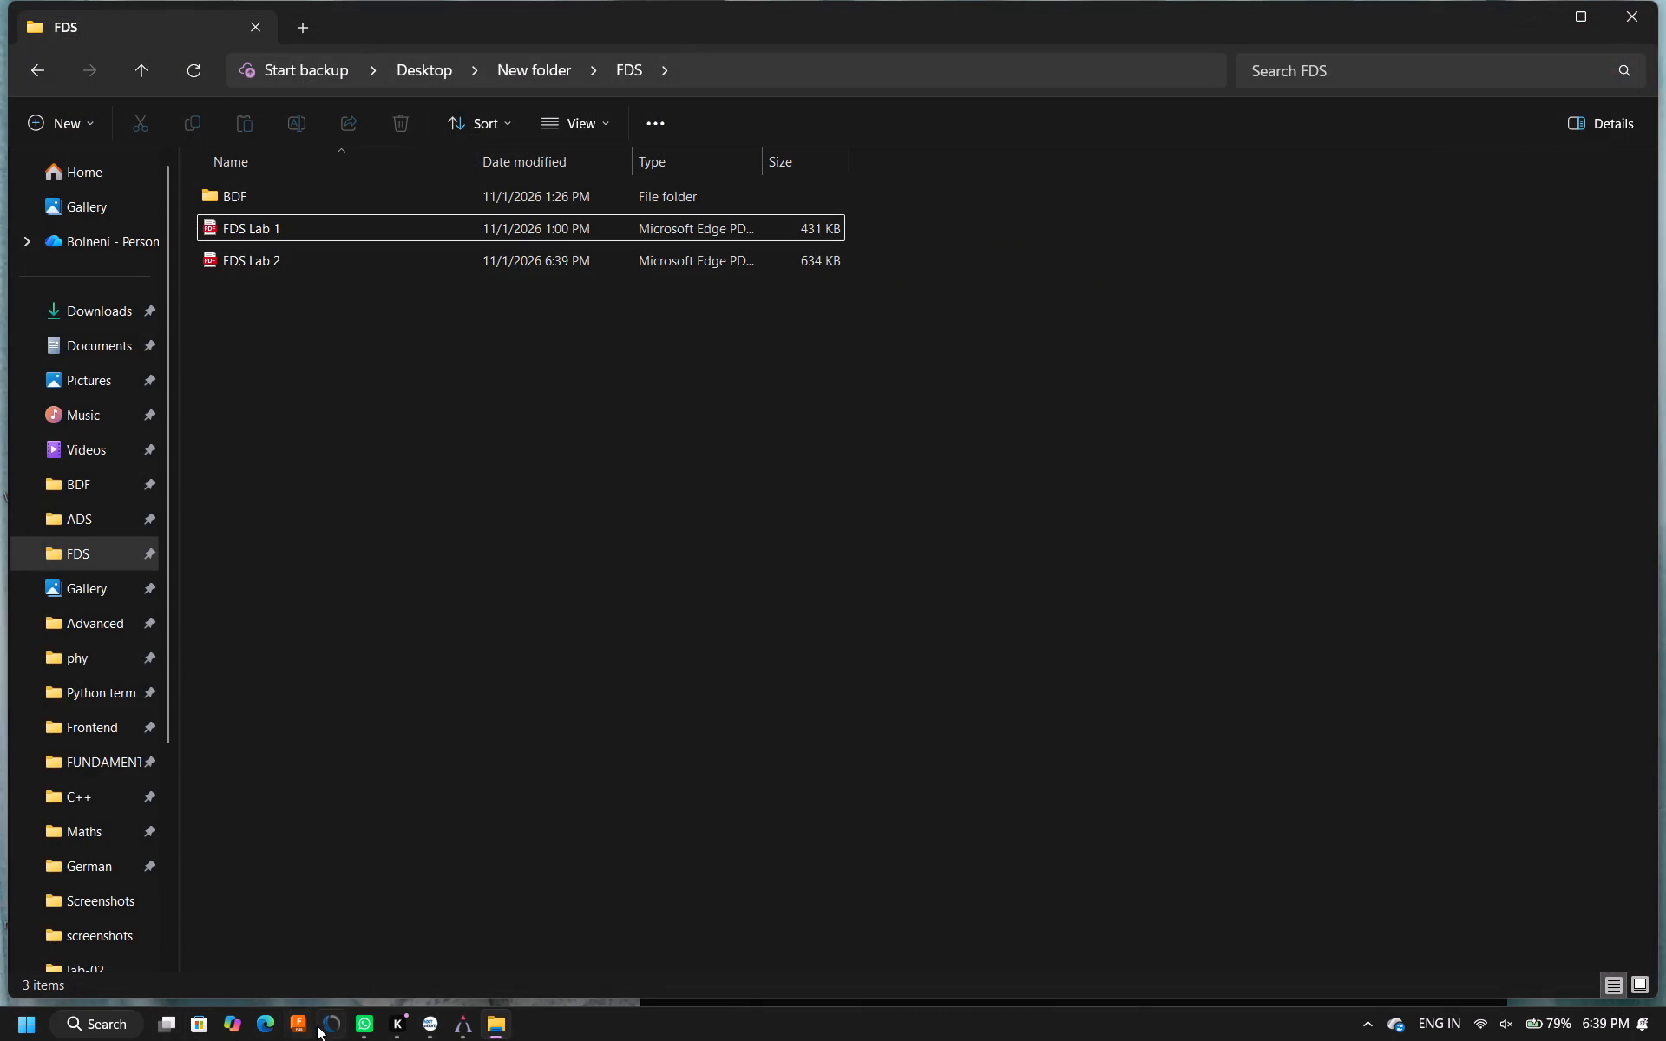
Switch to the Aurora University portal and open the Foundations of Data Science assessments.
{"action": "left_click", "coordinate": [461, 1028]}
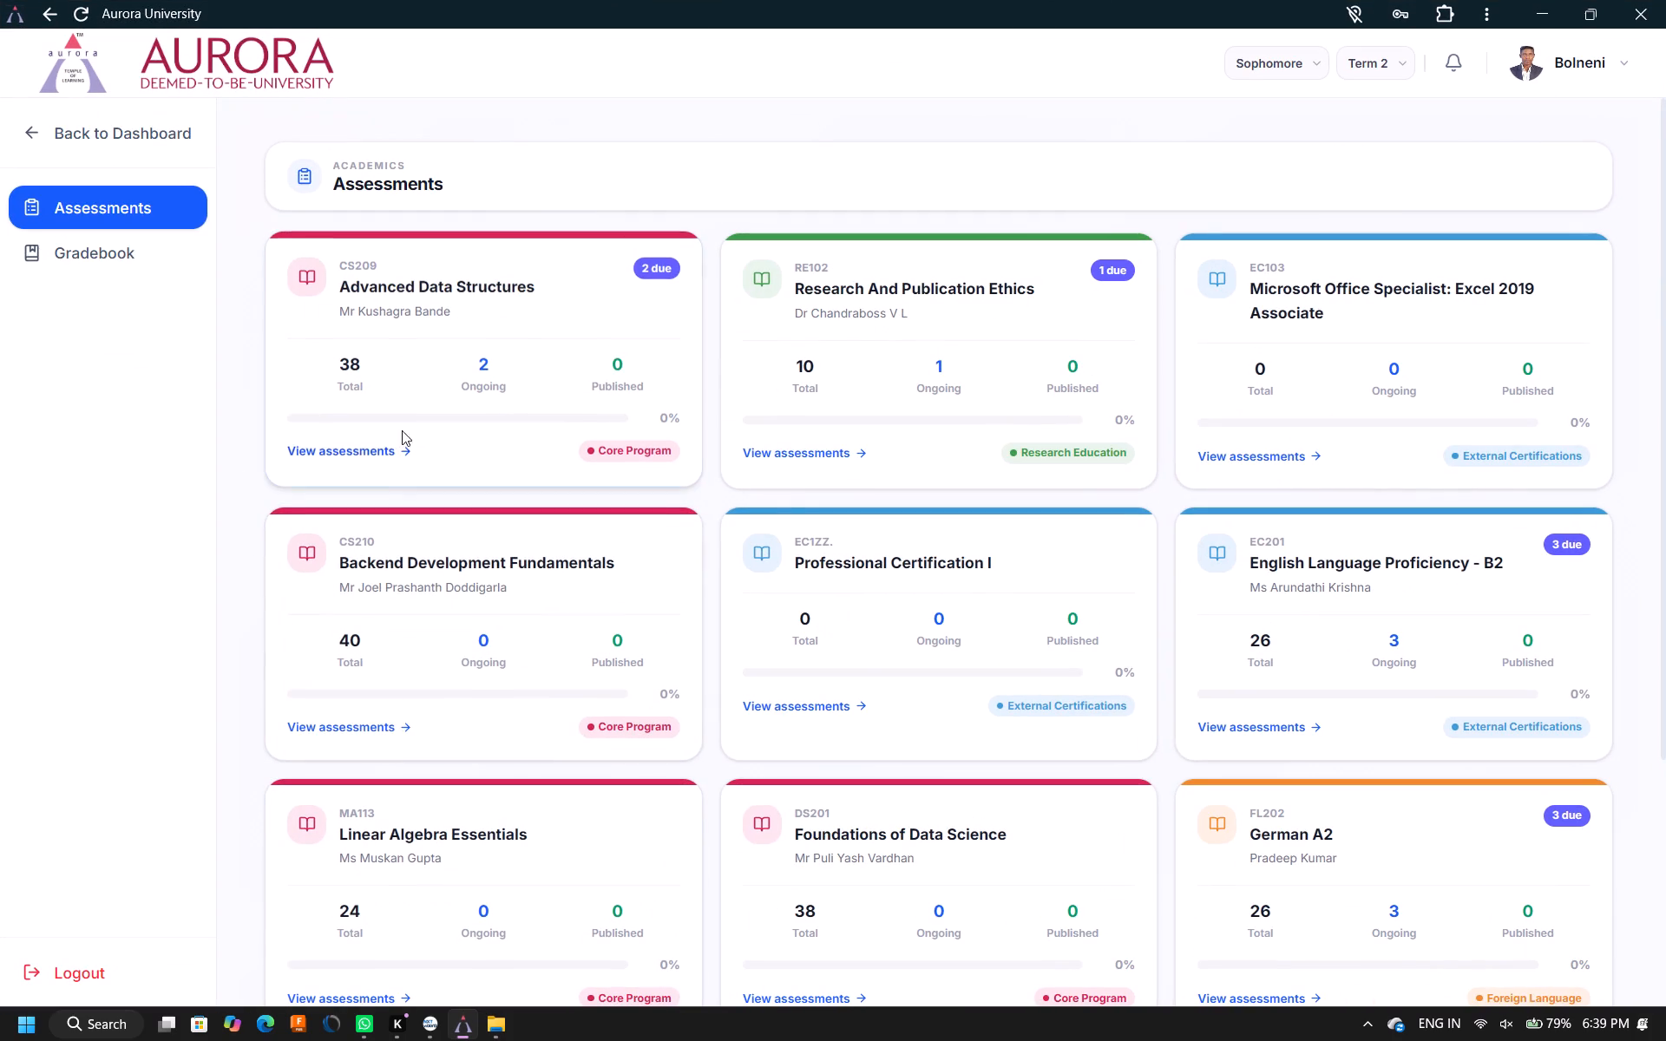
{"action": "left_click", "coordinate": [967, 893]}
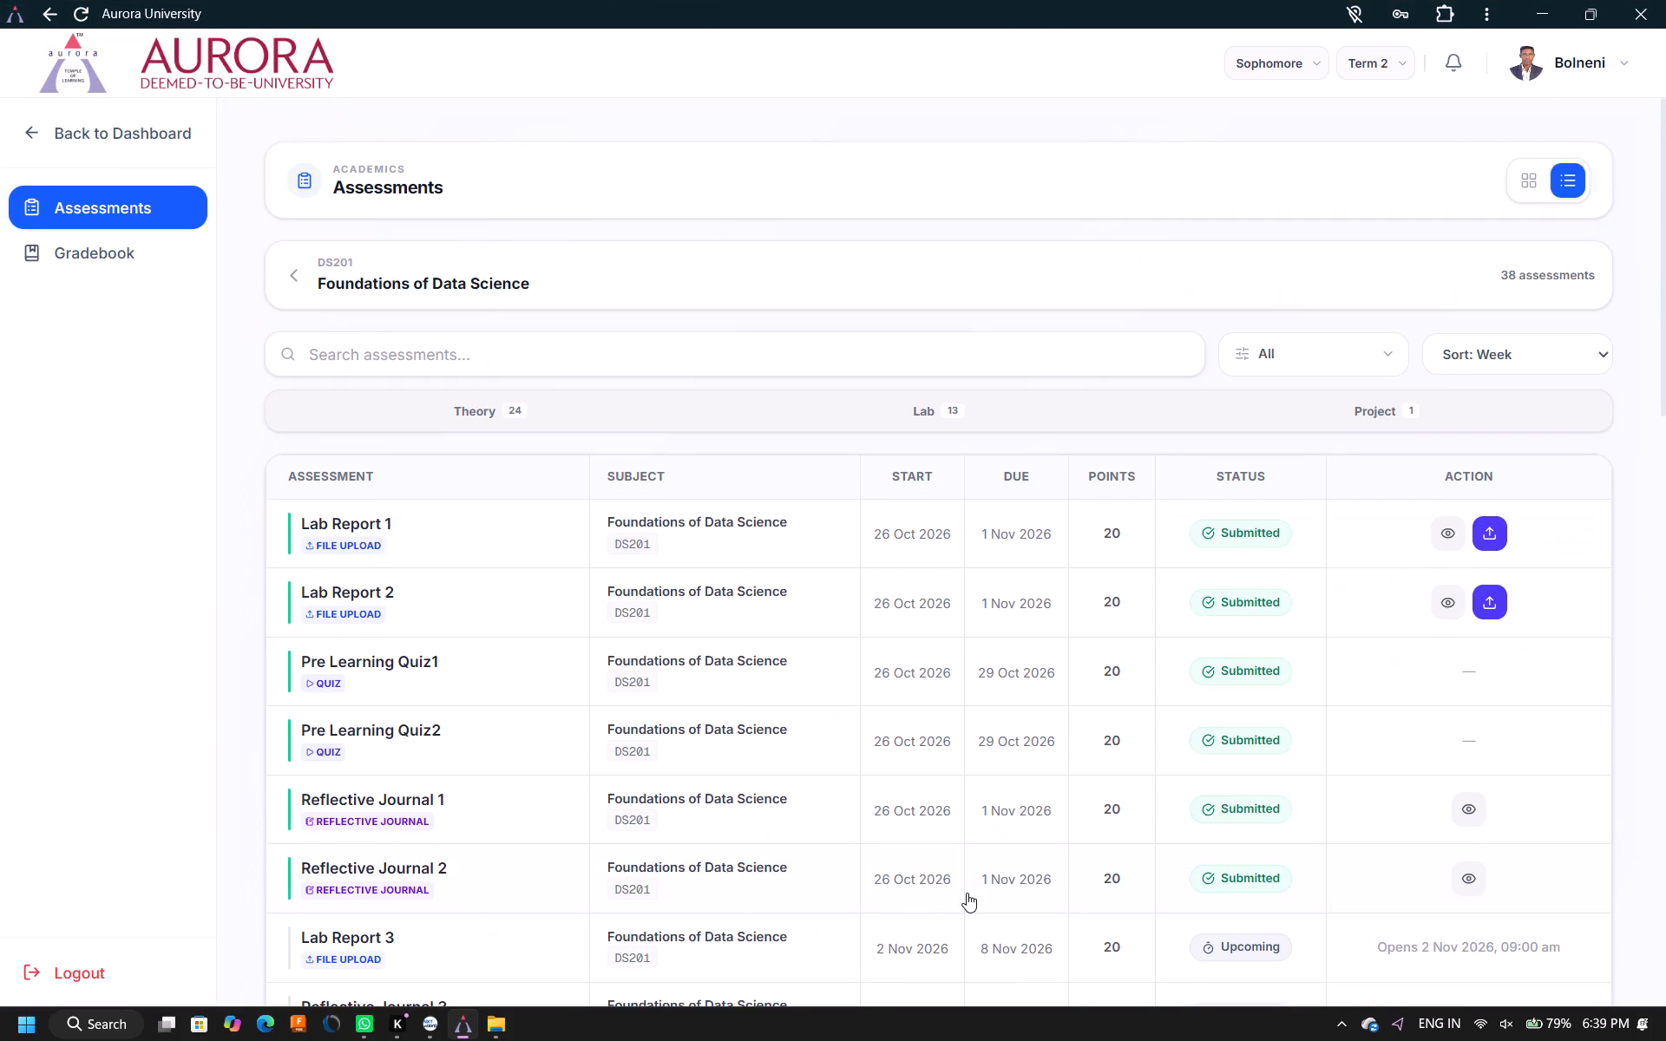
{"action": "scroll", "coordinate": [967, 893], "scroll_direction": "up", "scroll_amount": 1}
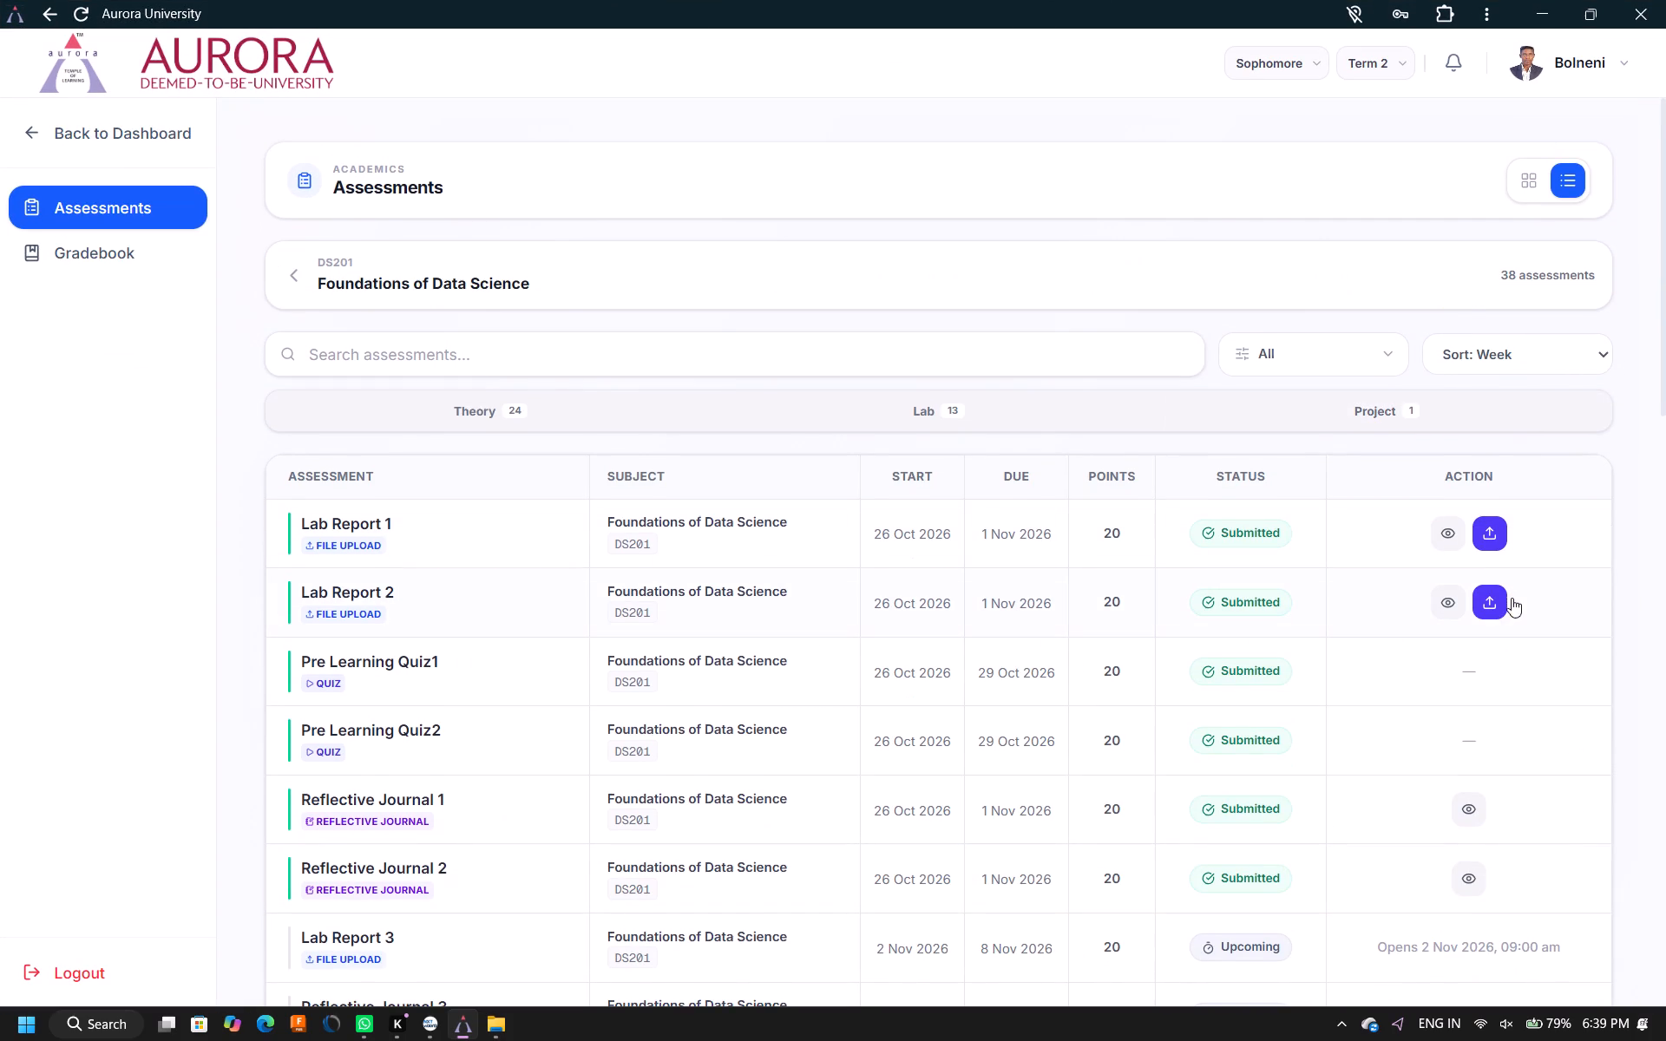
Upload the FDS Lab 2 PDF from the FDS folder as the new submission for Lab Report 2.
{"action": "left_click", "coordinate": [1503, 605]}
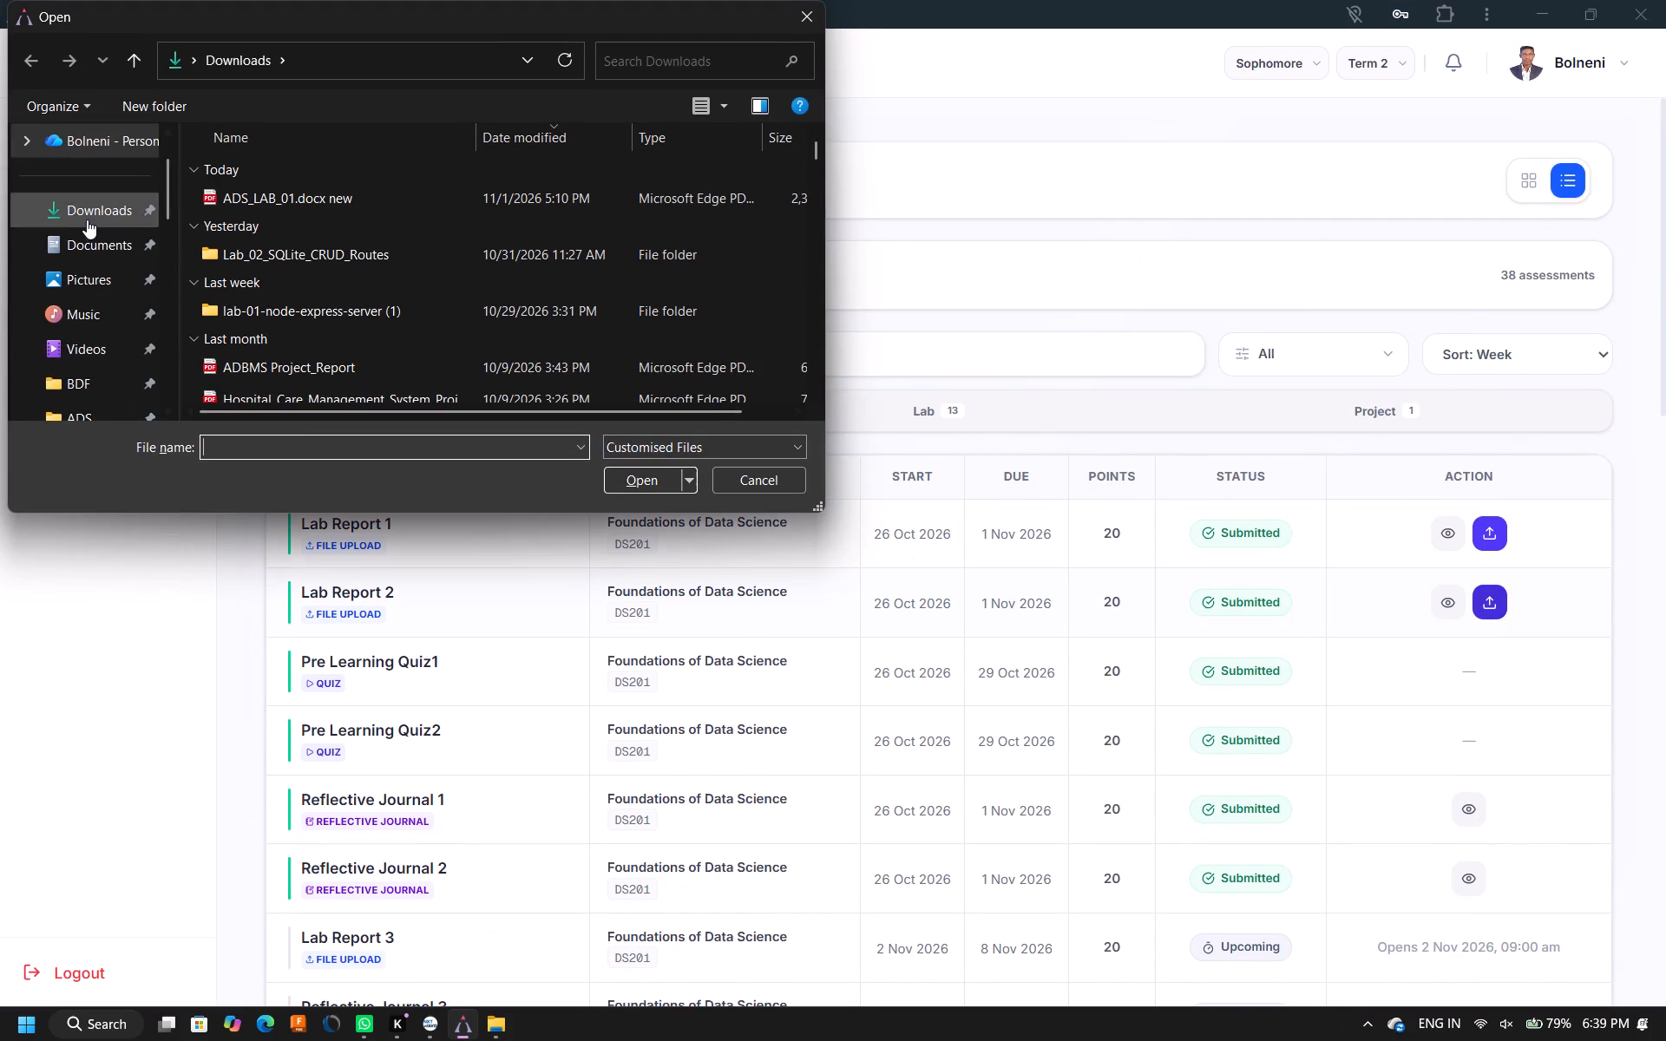
{"action": "scroll", "coordinate": [90, 220], "scroll_direction": "right", "scroll_amount": 1}
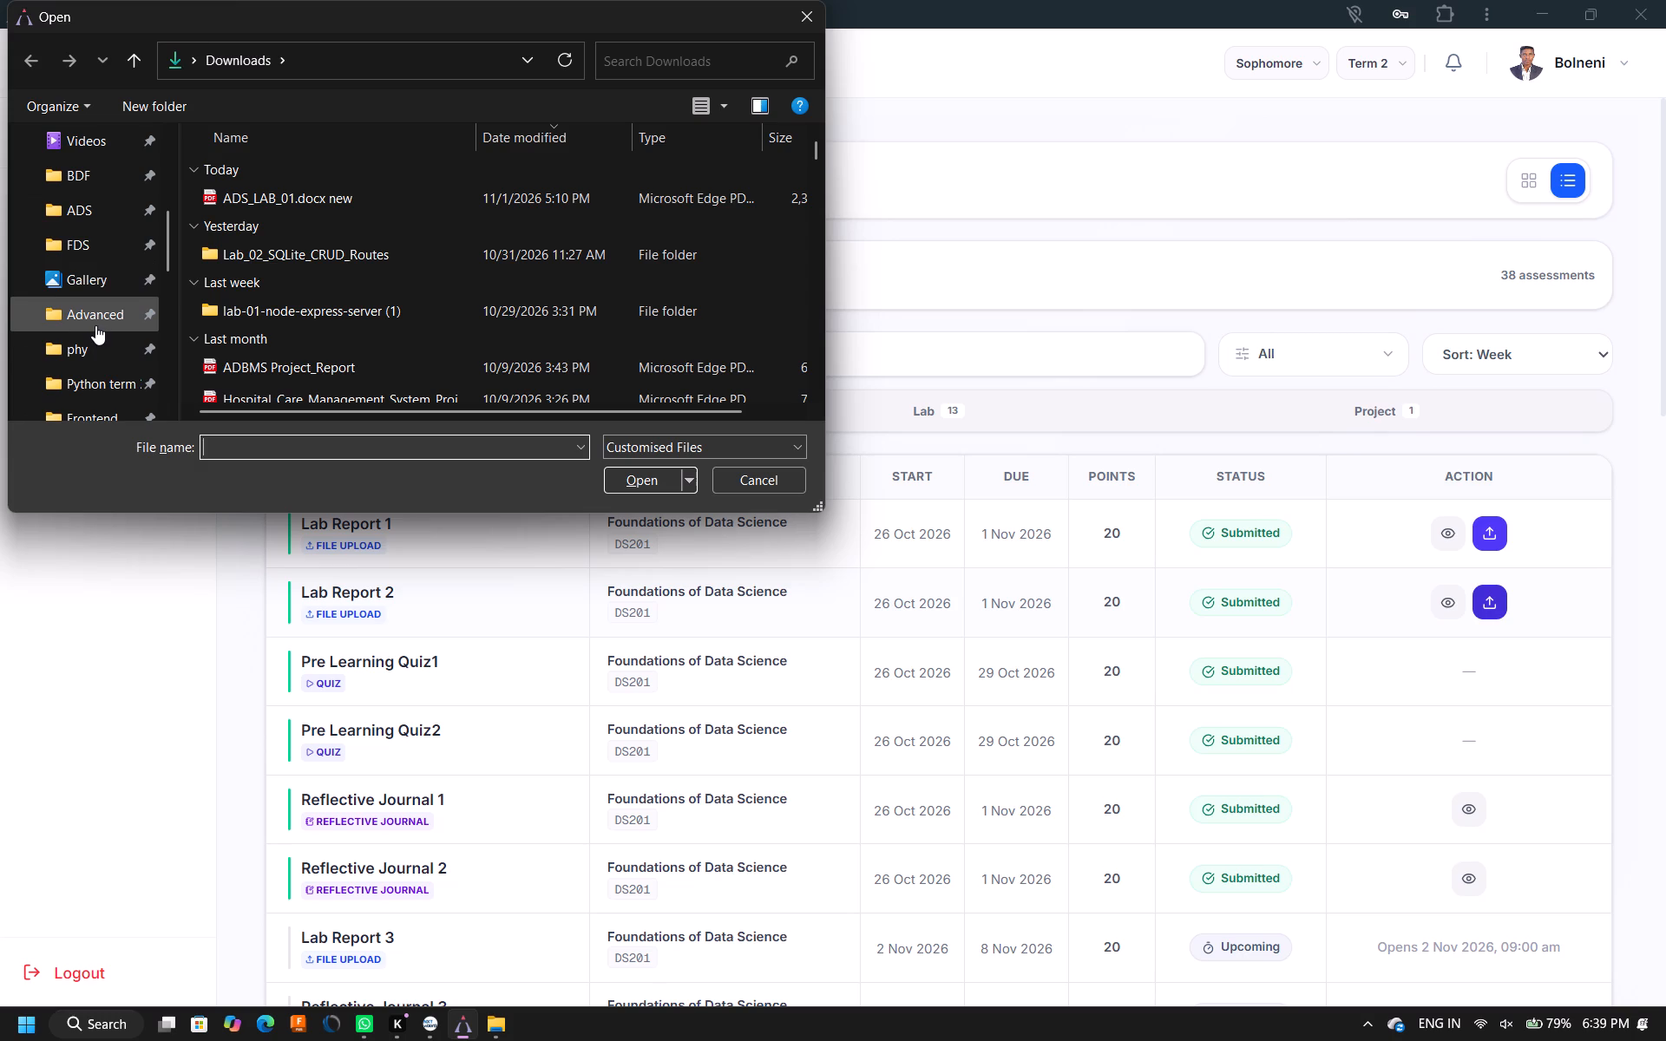
{"action": "left_click", "coordinate": [90, 240]}
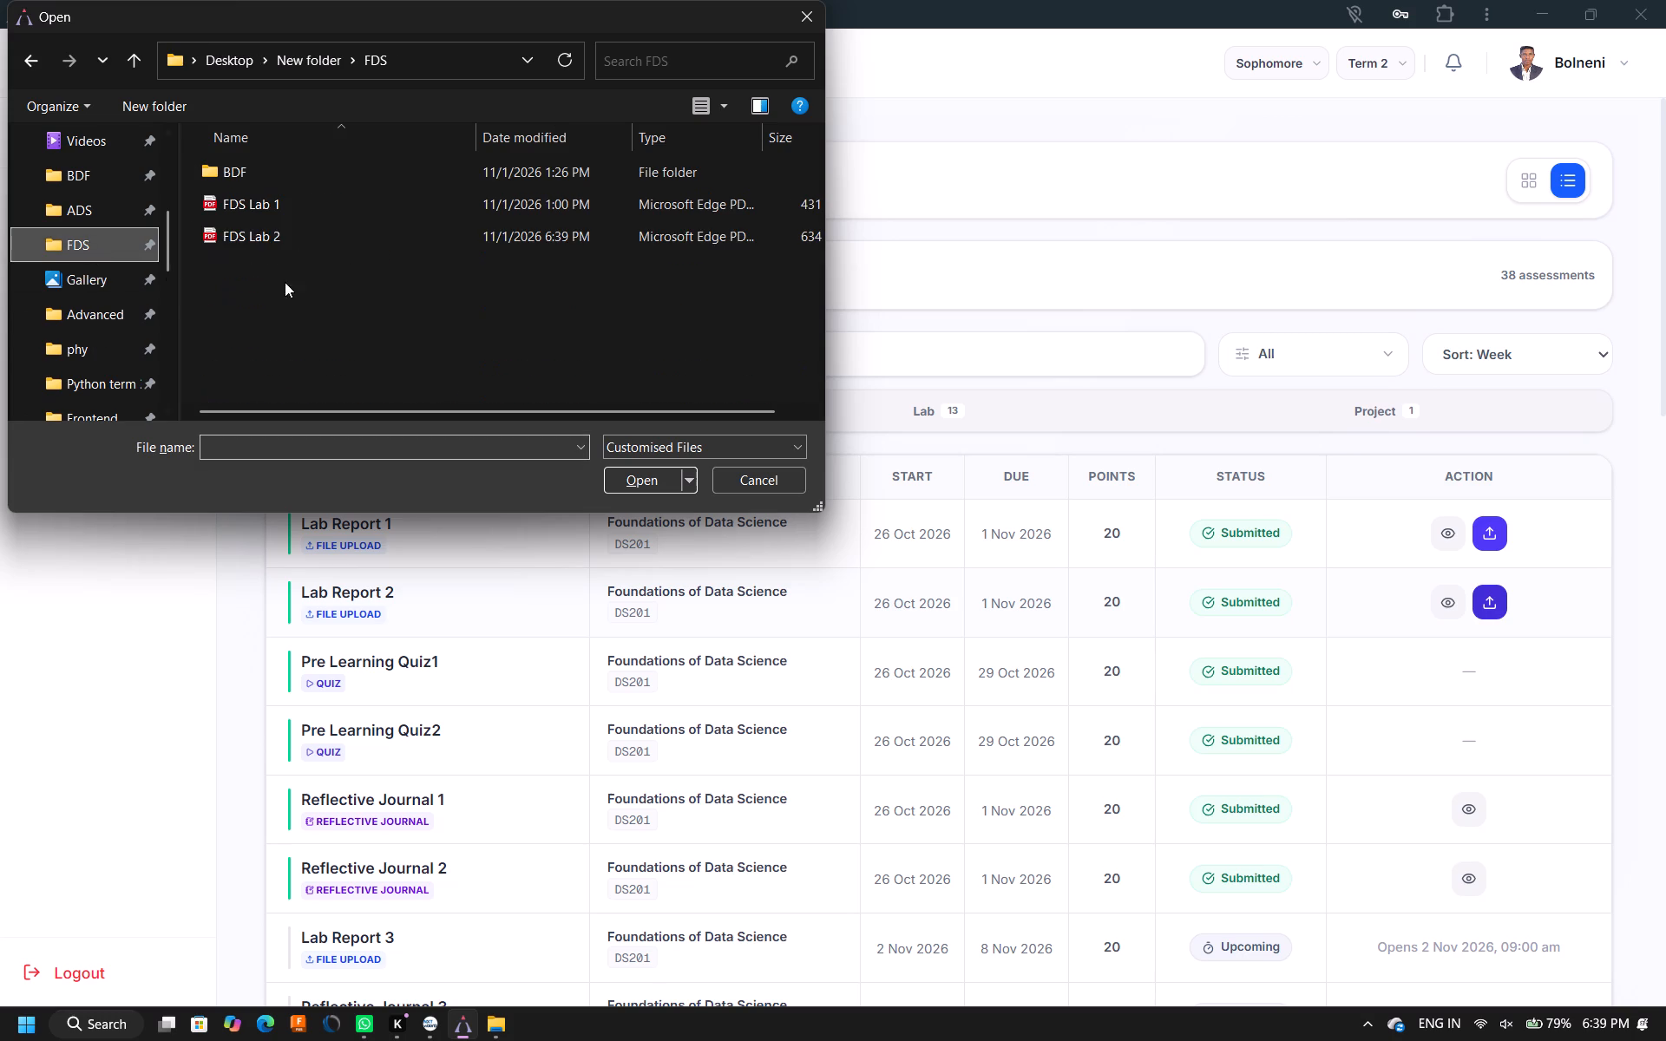
{"action": "left_click", "coordinate": [380, 227]}
{"action": "left_click", "coordinate": [653, 487]}
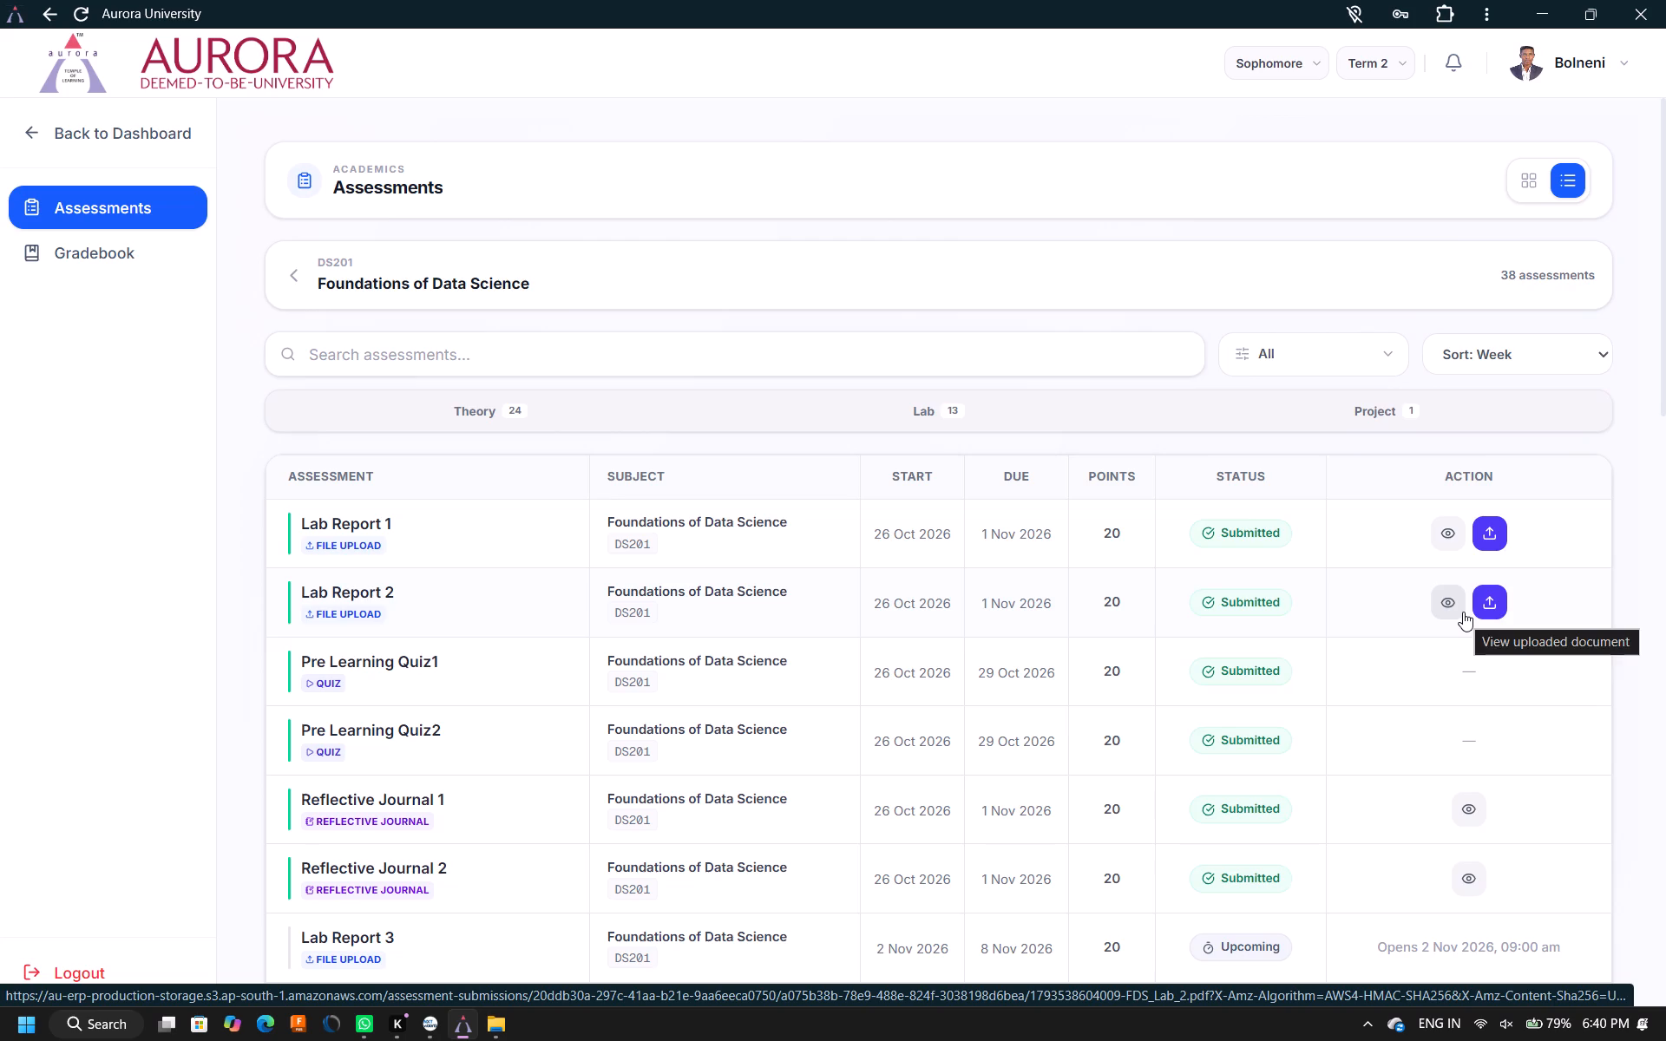
Open the uploaded Lab Report 2 document, check its header table, code text and Colab captures, and close it.
{"action": "left_click", "coordinate": [1463, 612]}
{"action": "scroll", "coordinate": [1037, 529], "scroll_direction": "down", "scroll_amount": 2}
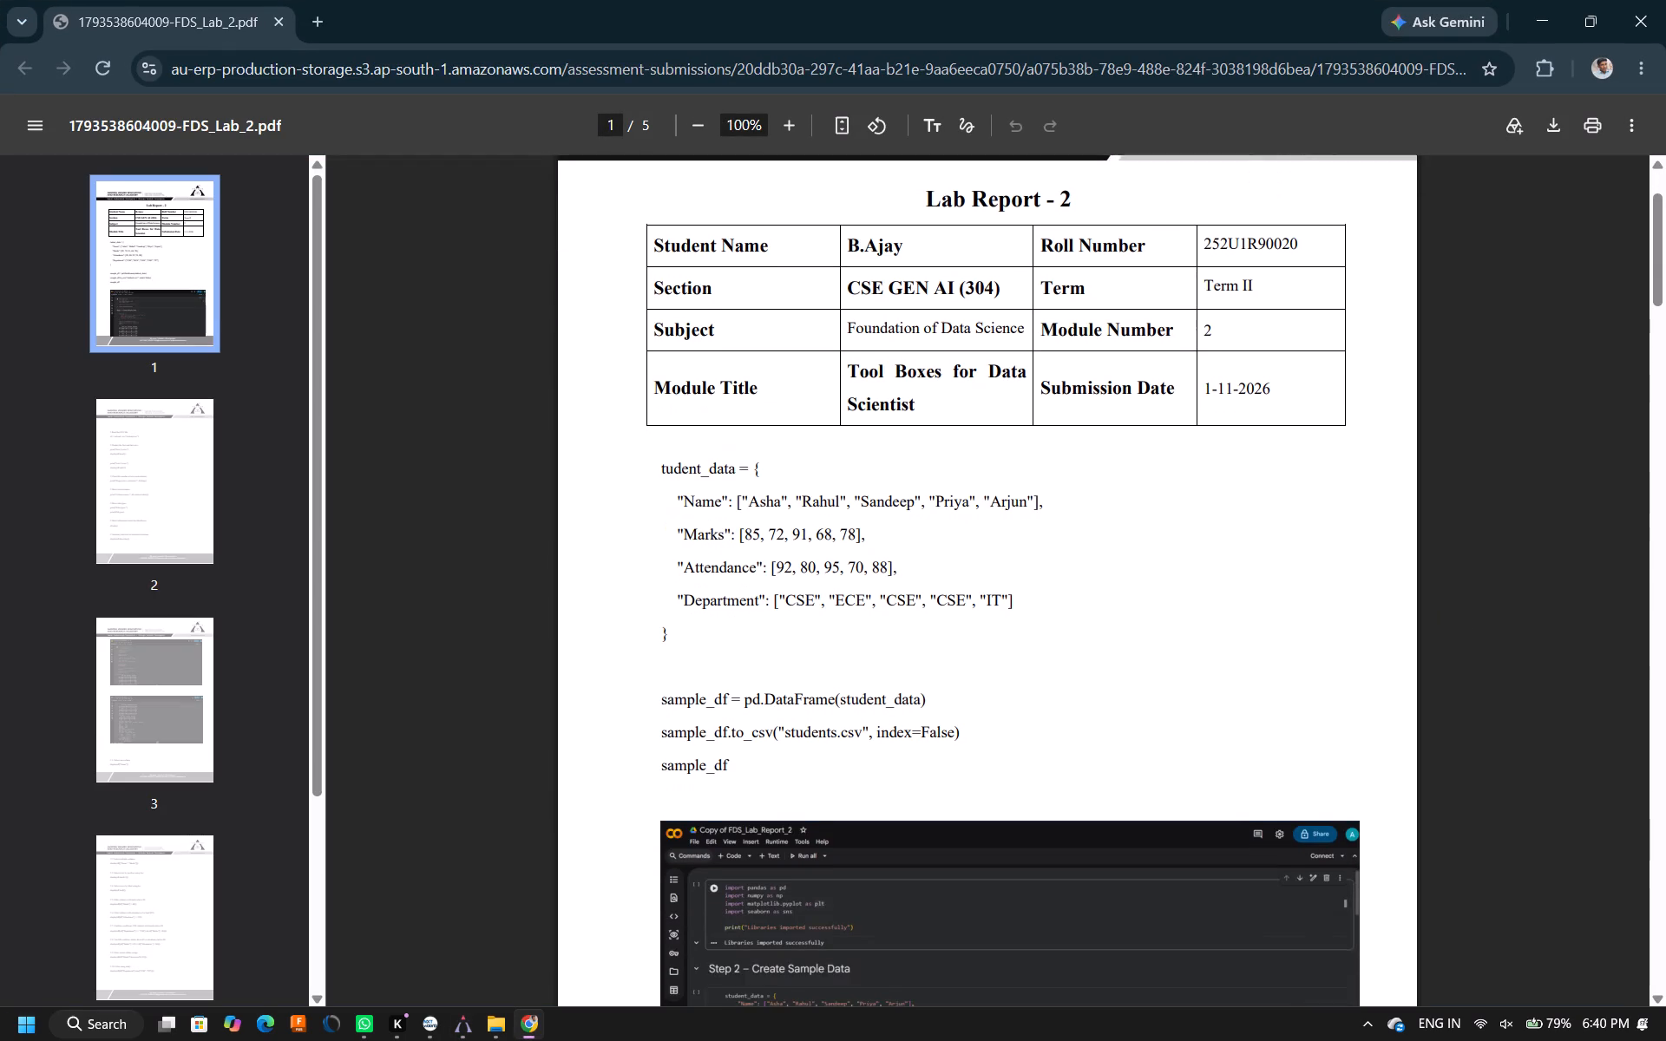
{"action": "scroll", "coordinate": [1037, 529], "scroll_direction": "down", "scroll_amount": 3}
{"action": "scroll", "coordinate": [1037, 529], "scroll_direction": "right", "scroll_amount": 1}
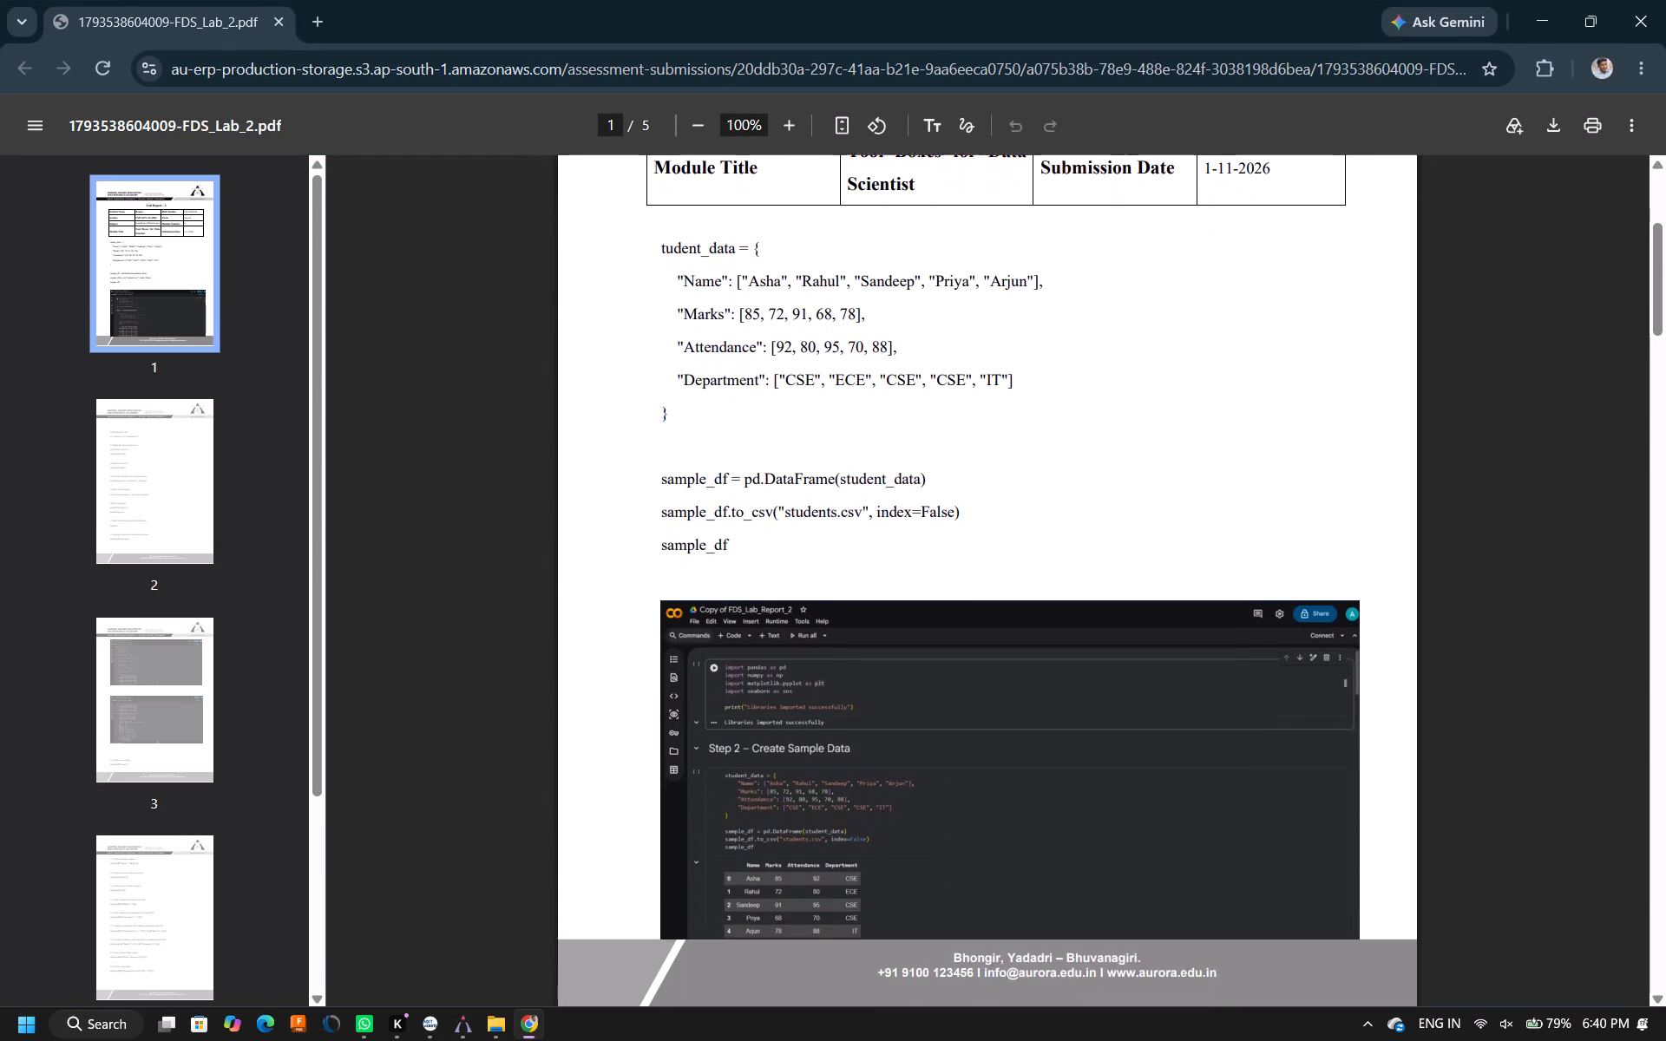
{"action": "scroll", "coordinate": [1037, 529], "scroll_direction": "right", "scroll_amount": 1}
{"action": "scroll", "coordinate": [1037, 529], "scroll_direction": "down", "scroll_amount": 1}
{"action": "scroll", "coordinate": [1037, 529], "scroll_direction": "right", "scroll_amount": 3}
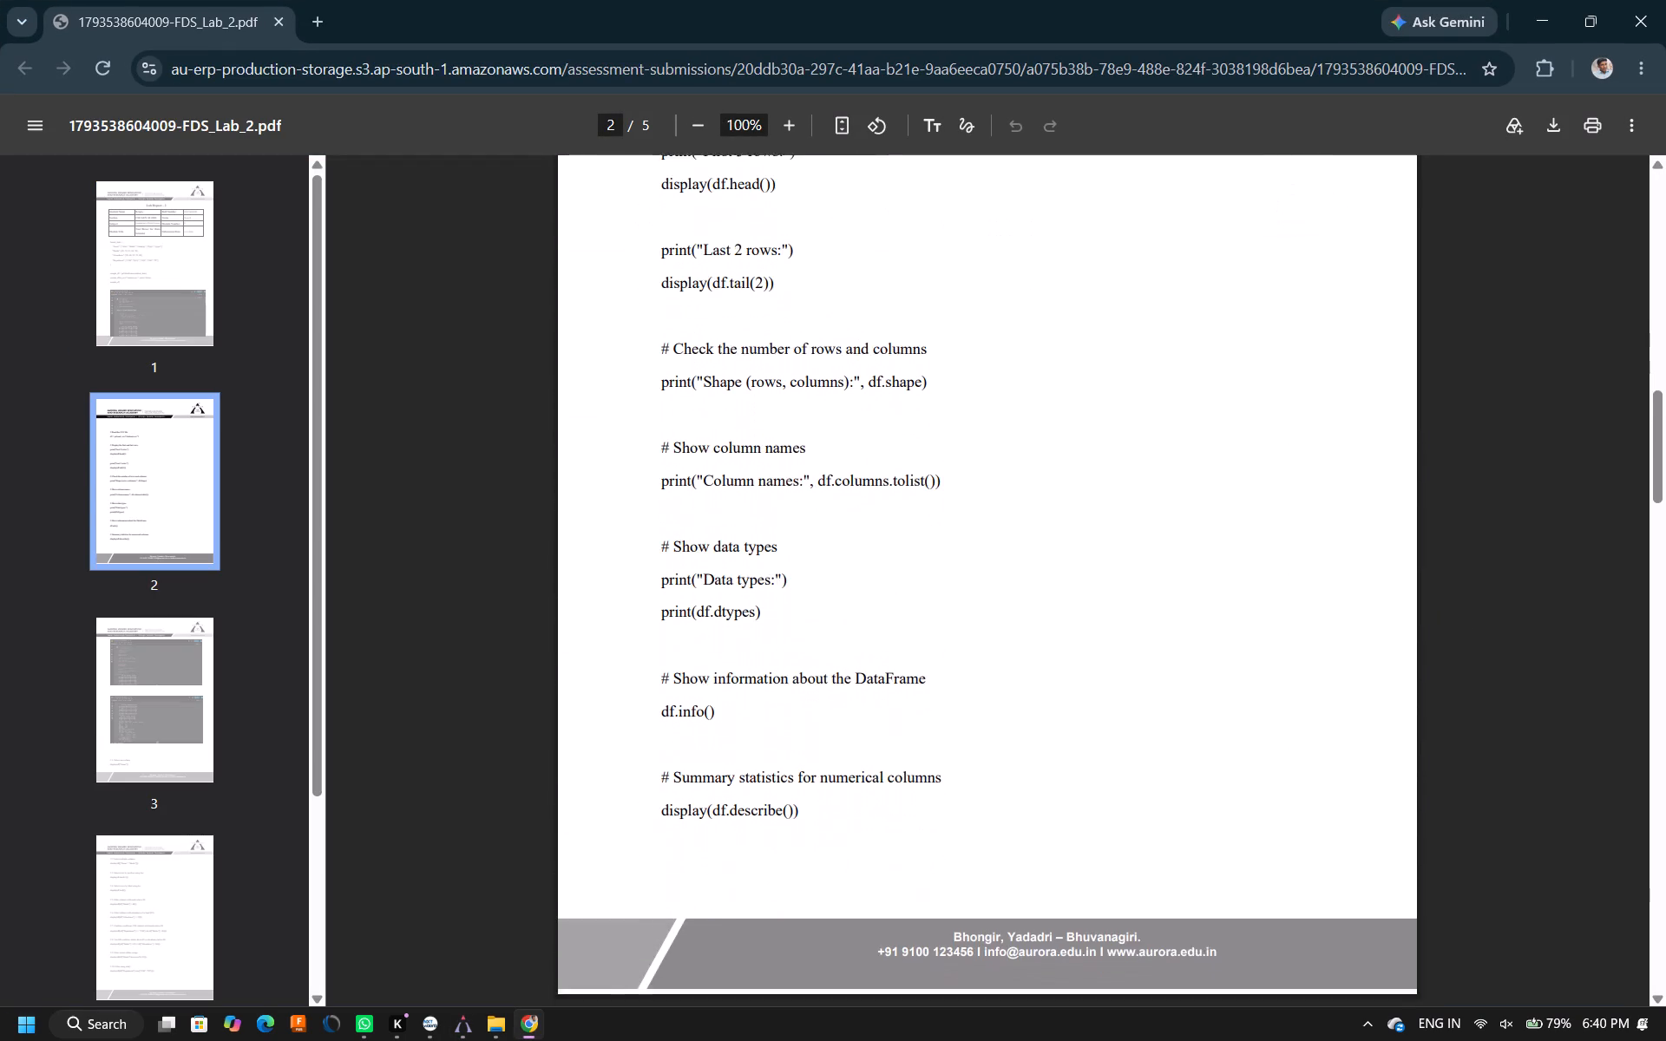
{"action": "scroll", "coordinate": [1037, 529], "scroll_direction": "right", "scroll_amount": 1}
{"action": "scroll", "coordinate": [1037, 529], "scroll_direction": "down", "scroll_amount": 1}
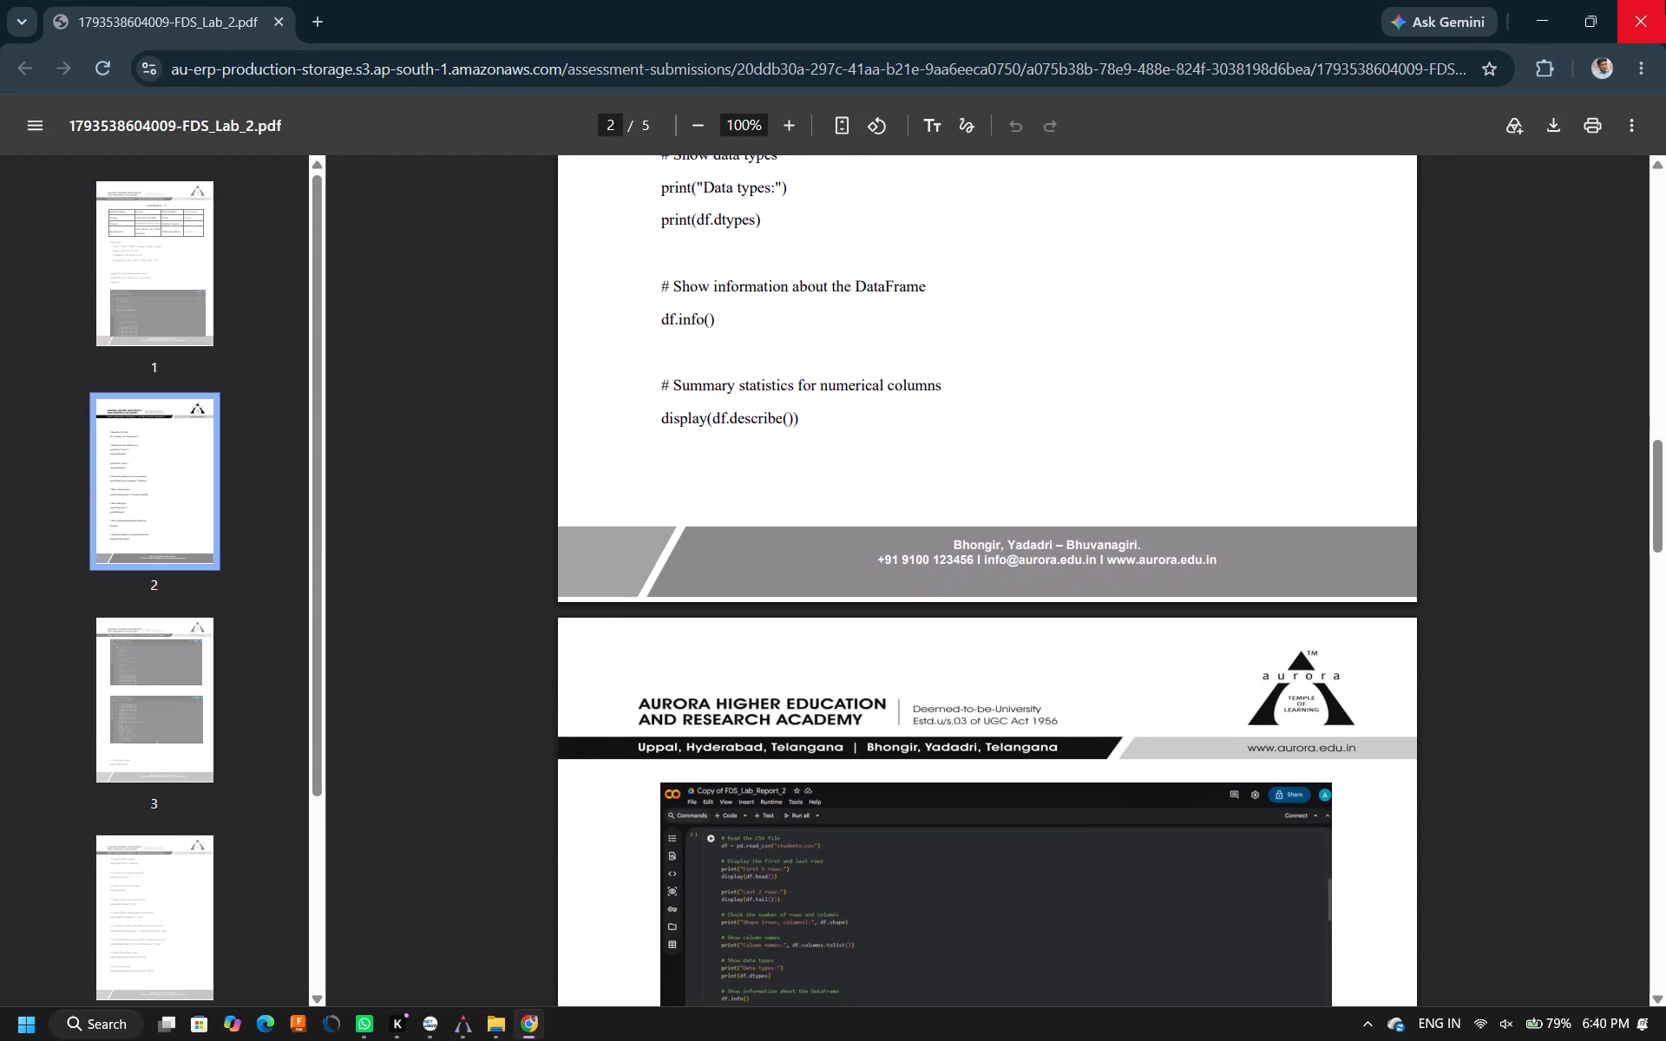
{"action": "left_click", "coordinate": [1665, 0]}
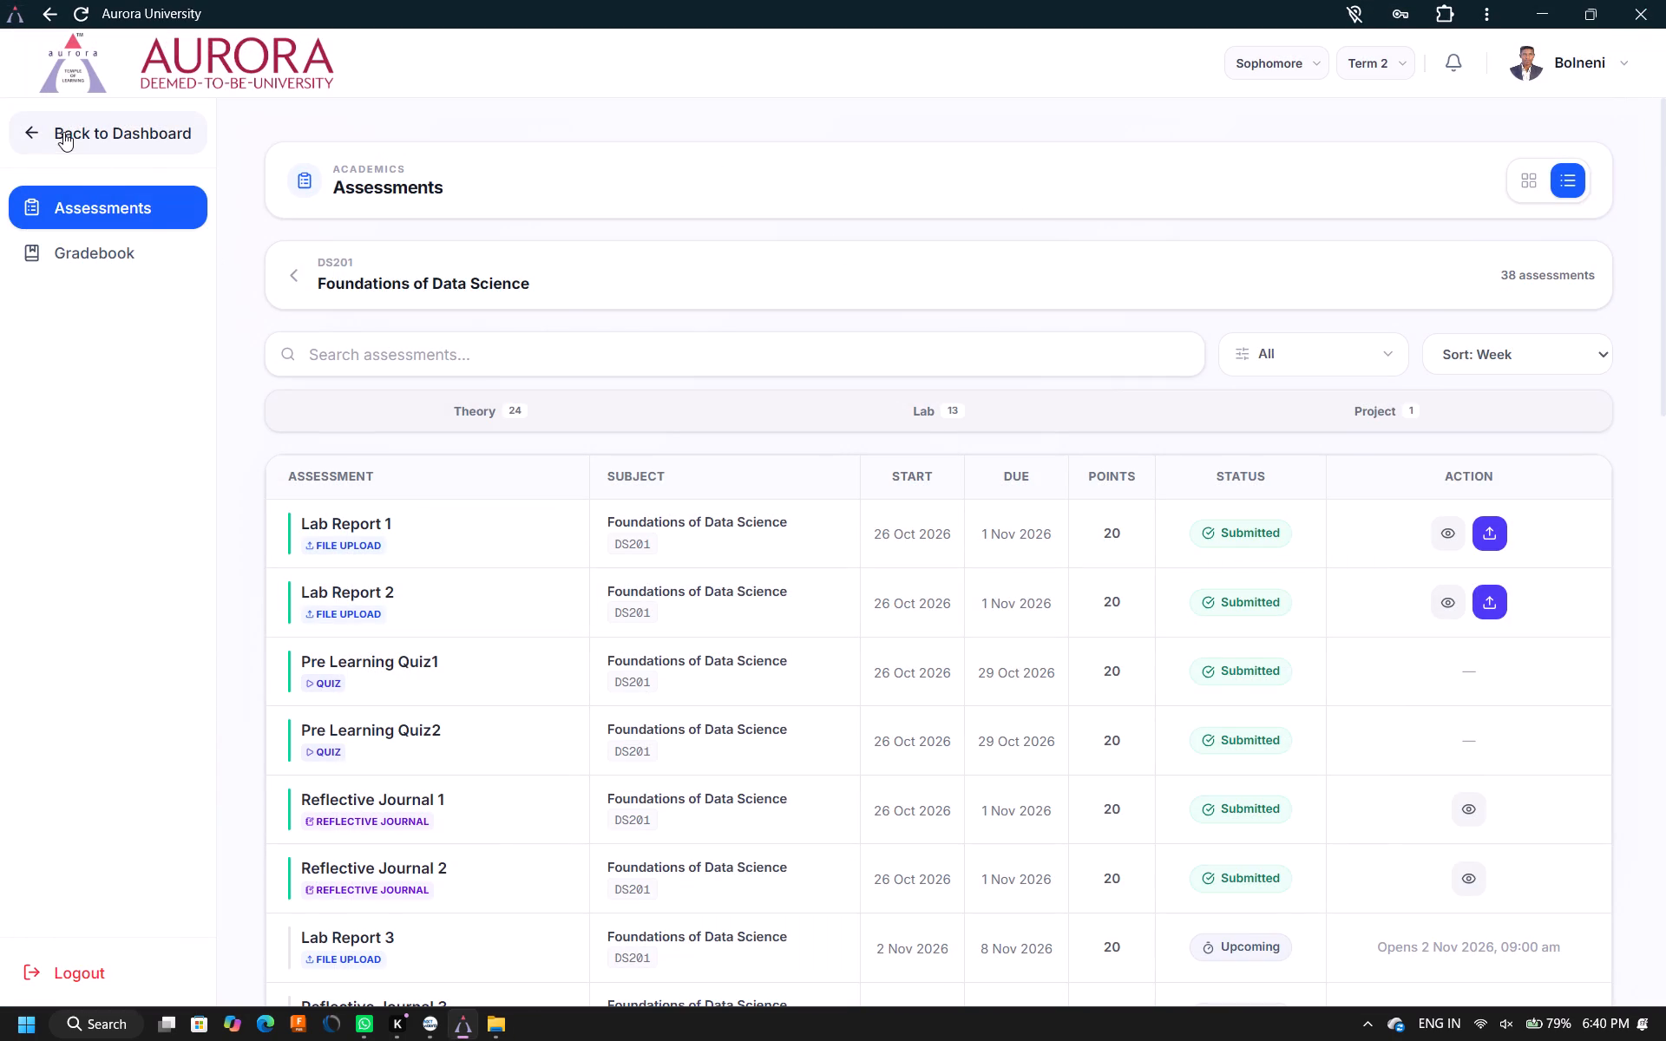
Return to the portal dashboard and open the Advanced Data Structures assessments.
{"action": "left_click", "coordinate": [63, 132]}
{"action": "left_click", "coordinate": [431, 482]}
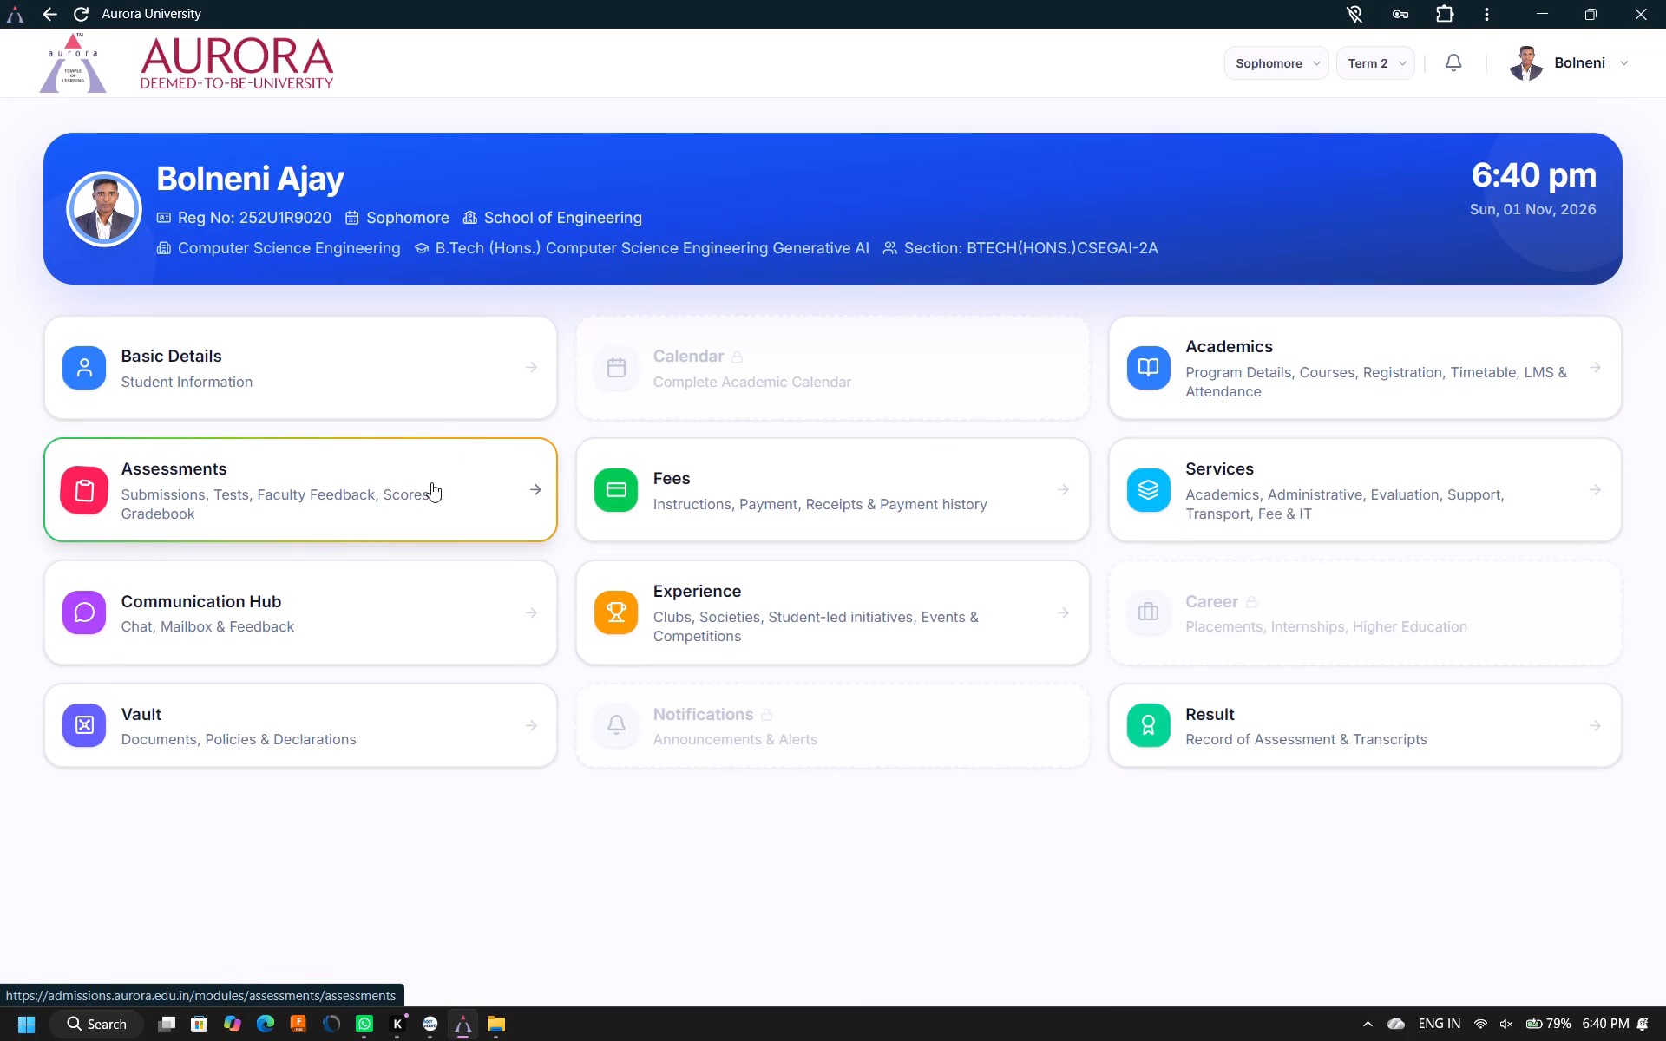
{"action": "left_click", "coordinate": [287, 272]}
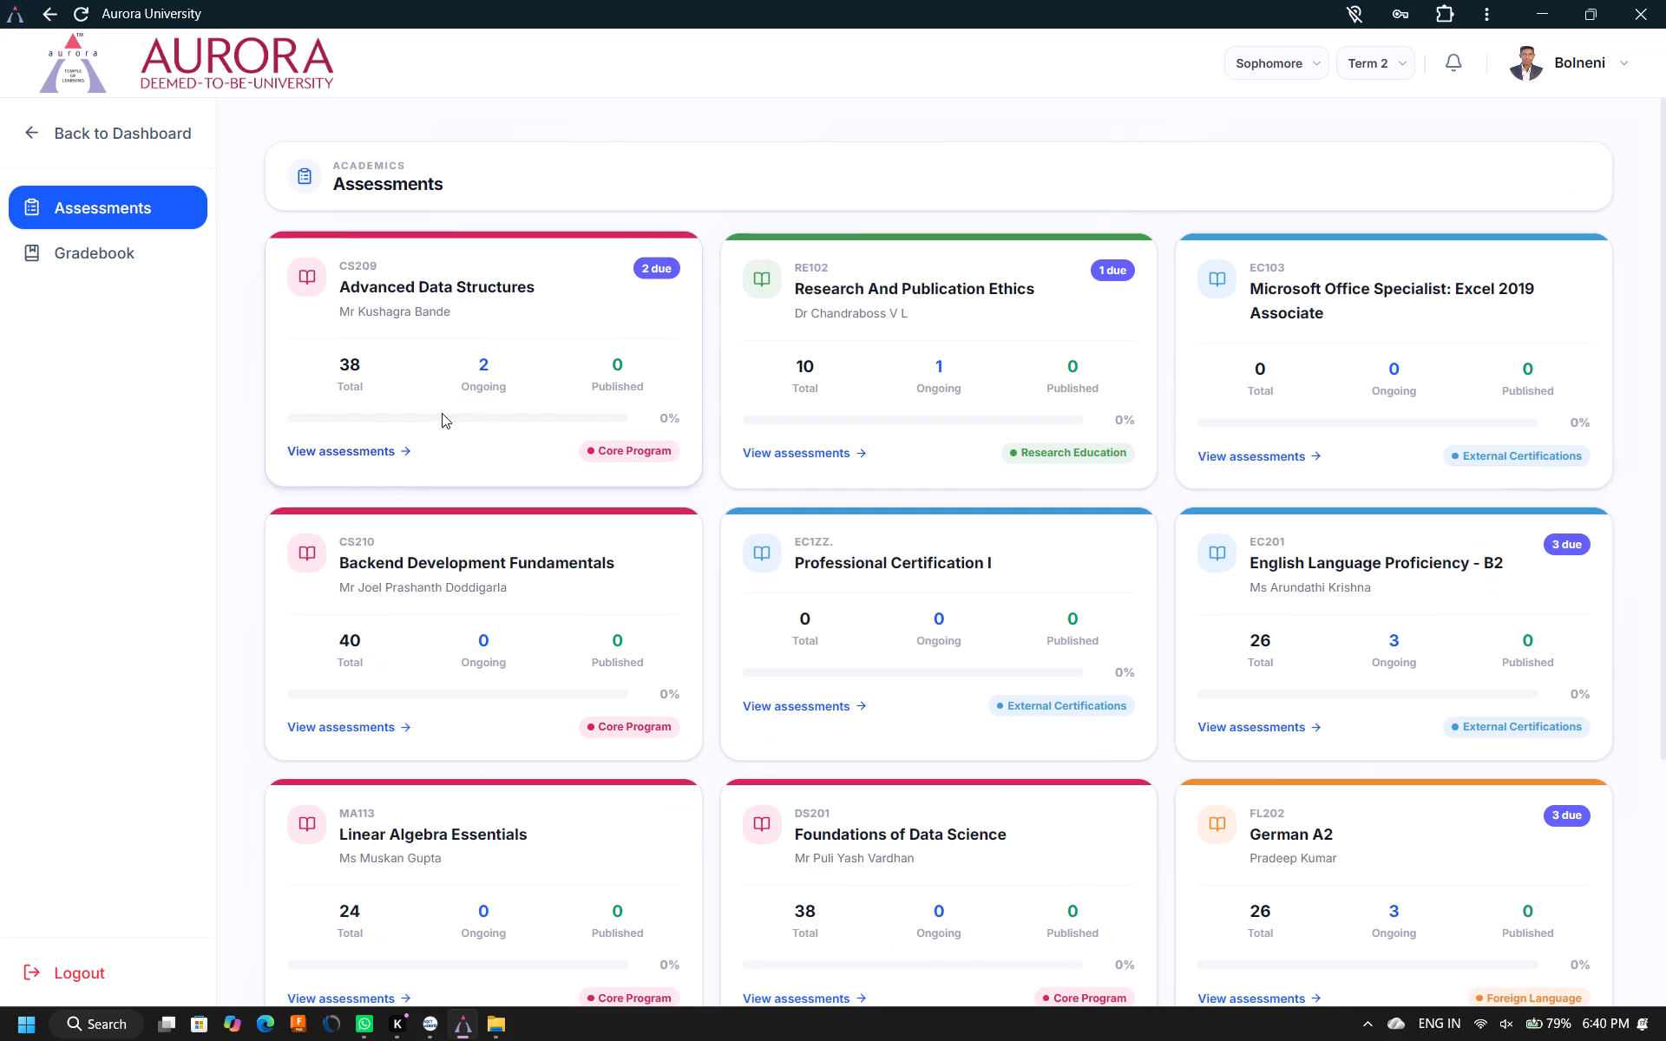
{"action": "left_click", "coordinate": [521, 347]}
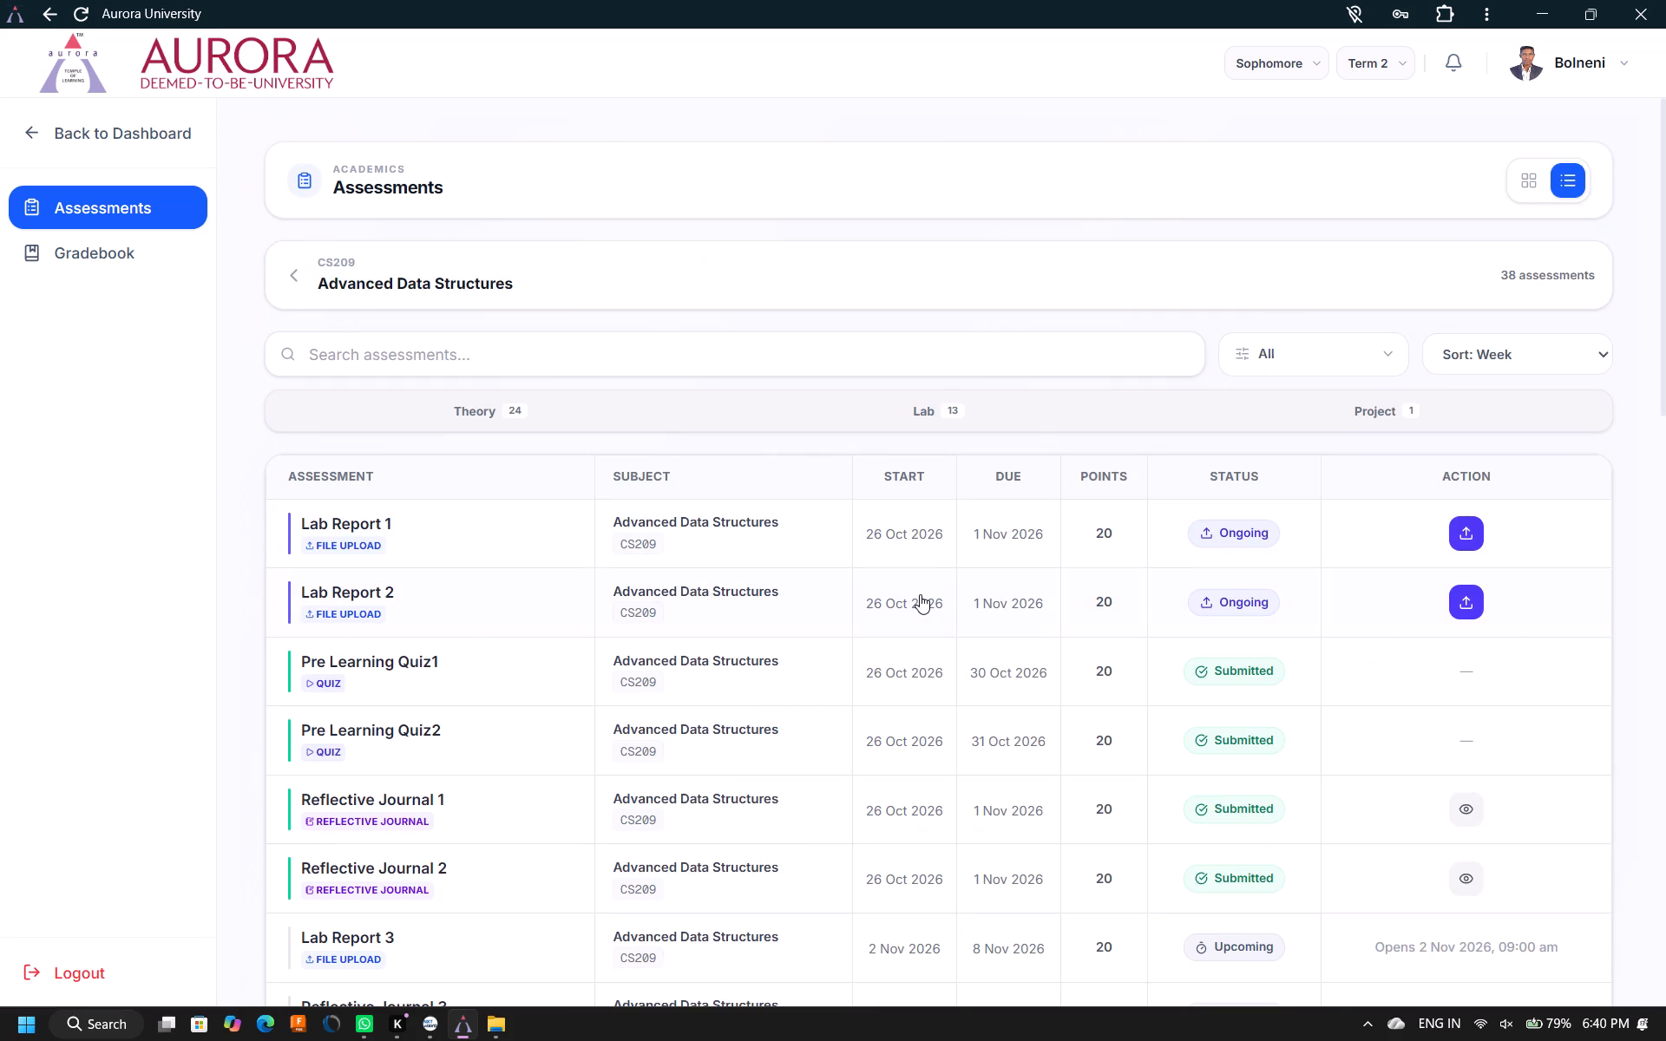
Upload the ADS_LAB_01 PDF from the ADS folder as the submission for Advanced Data Structures Lab Report 1.
{"action": "scroll", "coordinate": [920, 594], "scroll_direction": "up", "scroll_amount": 2}
{"action": "left_click", "coordinate": [1461, 536]}
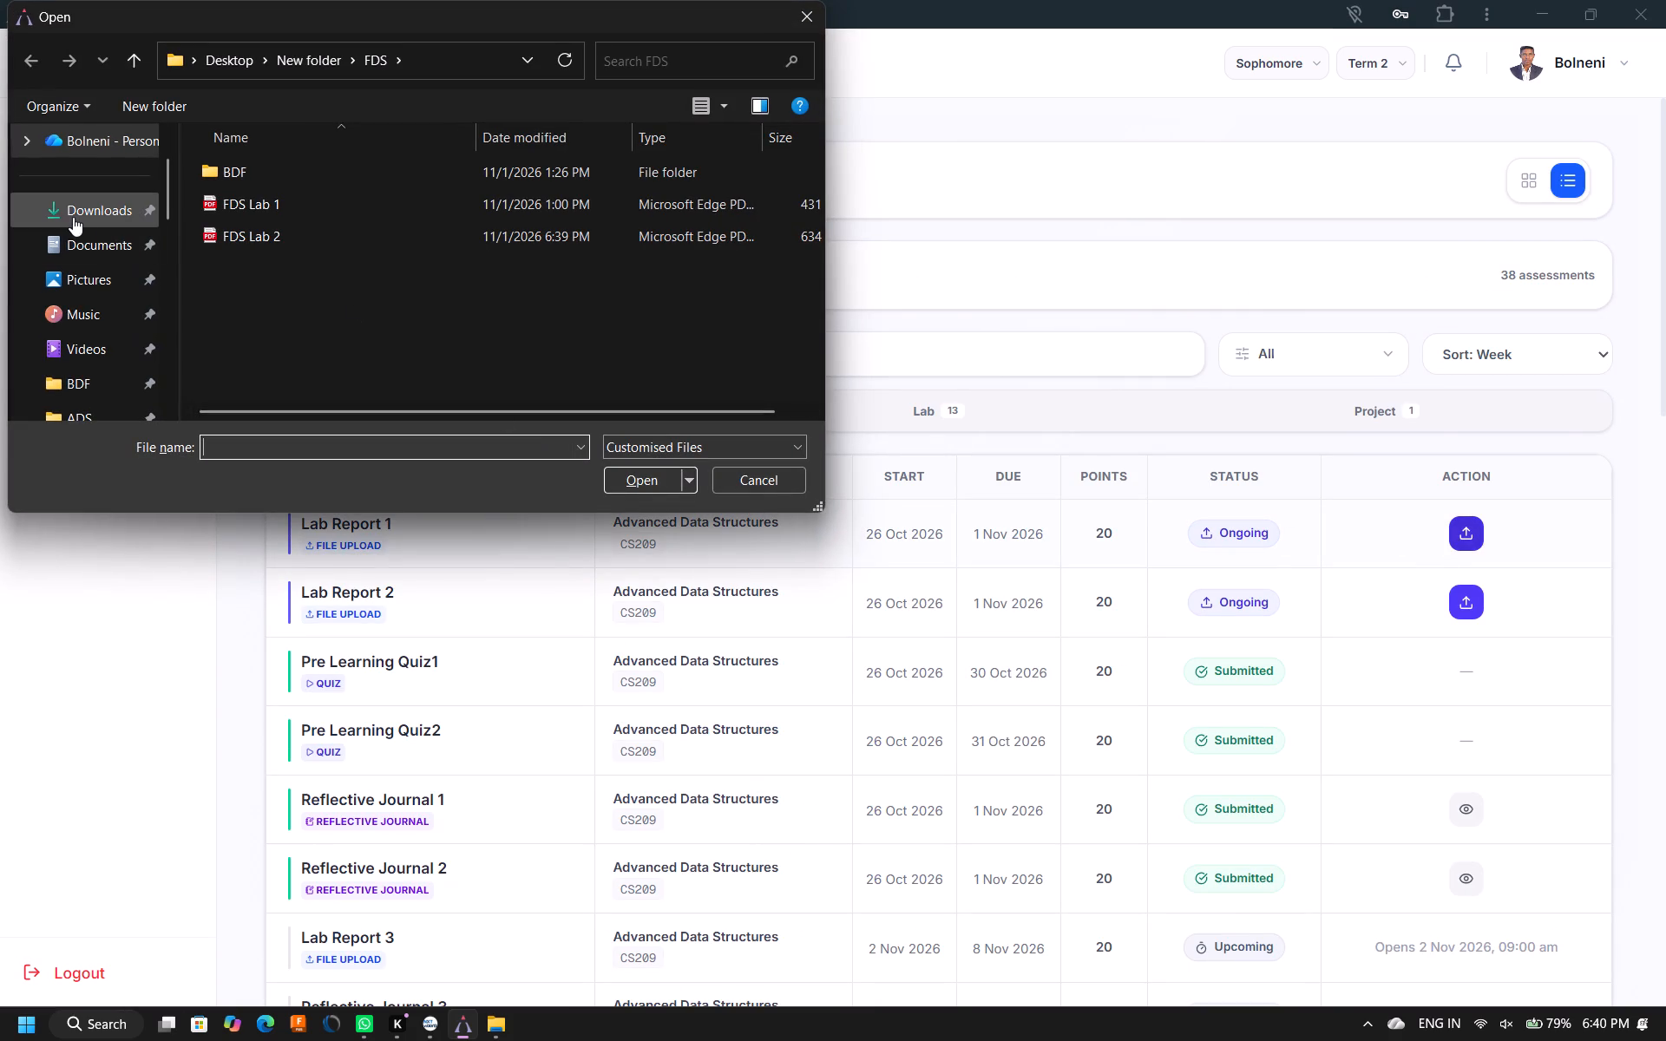
{"action": "scroll", "coordinate": [78, 342], "scroll_direction": "right", "scroll_amount": 1}
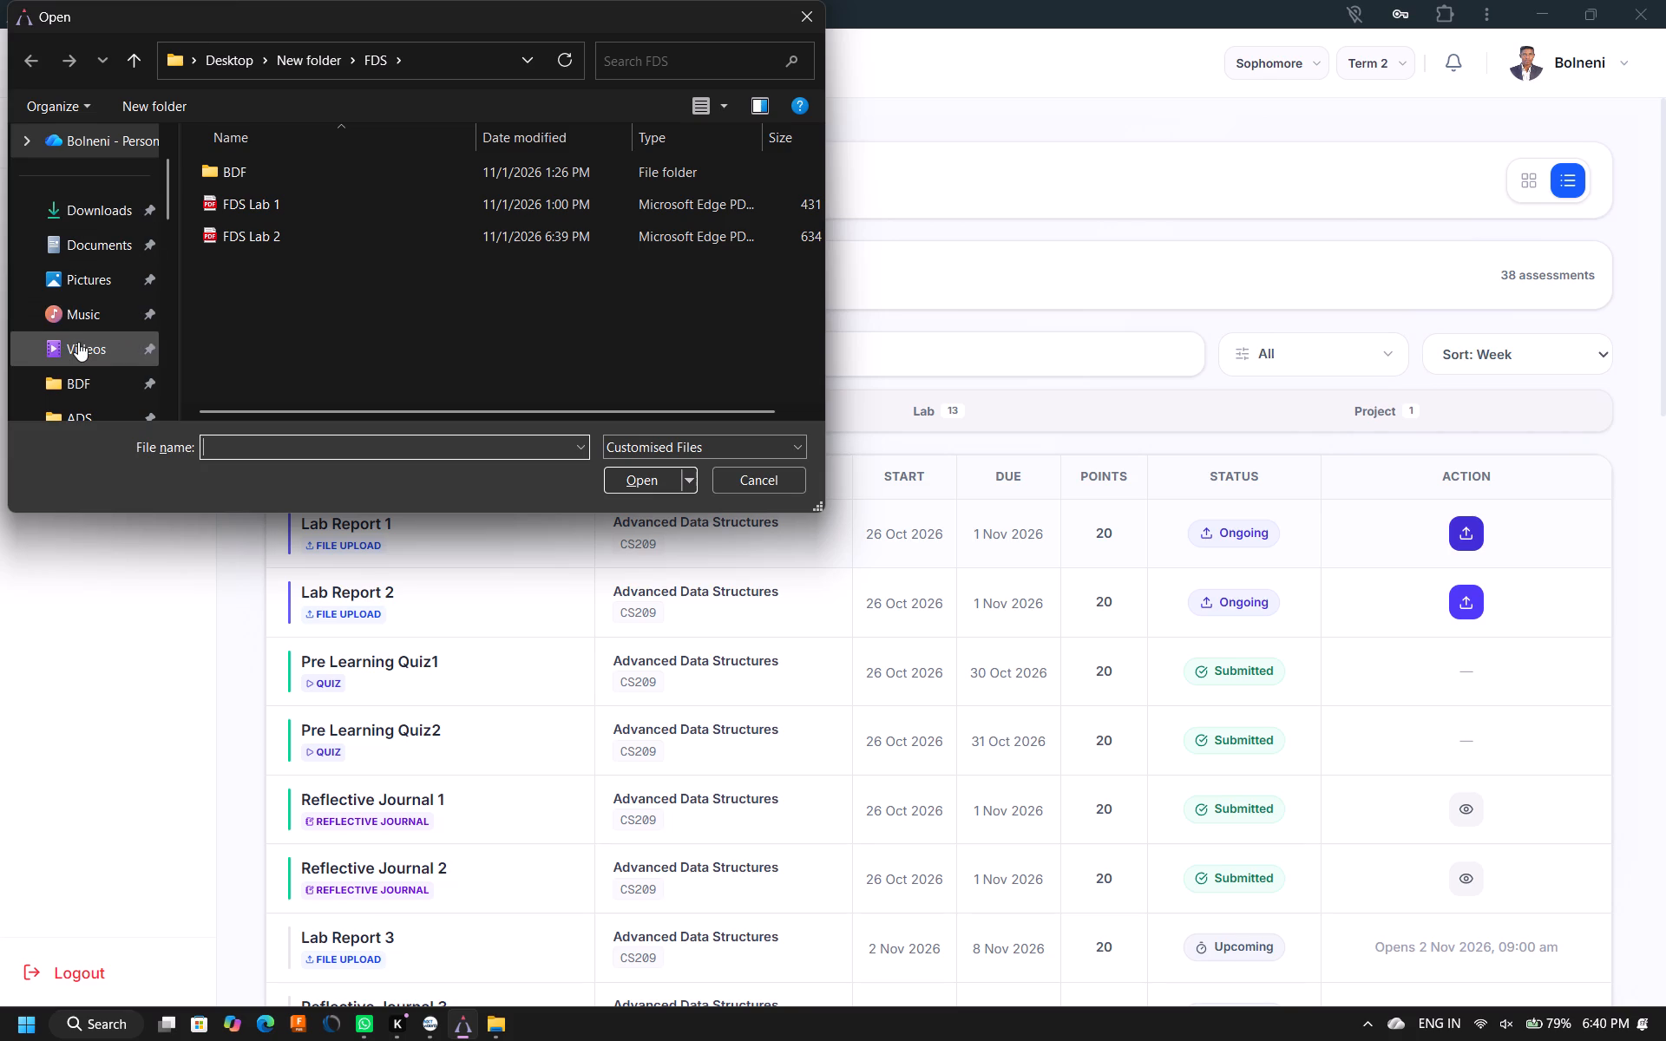
{"action": "scroll", "coordinate": [78, 342], "scroll_direction": "right", "scroll_amount": 1}
{"action": "scroll", "coordinate": [102, 338], "scroll_direction": "up", "scroll_amount": 1}
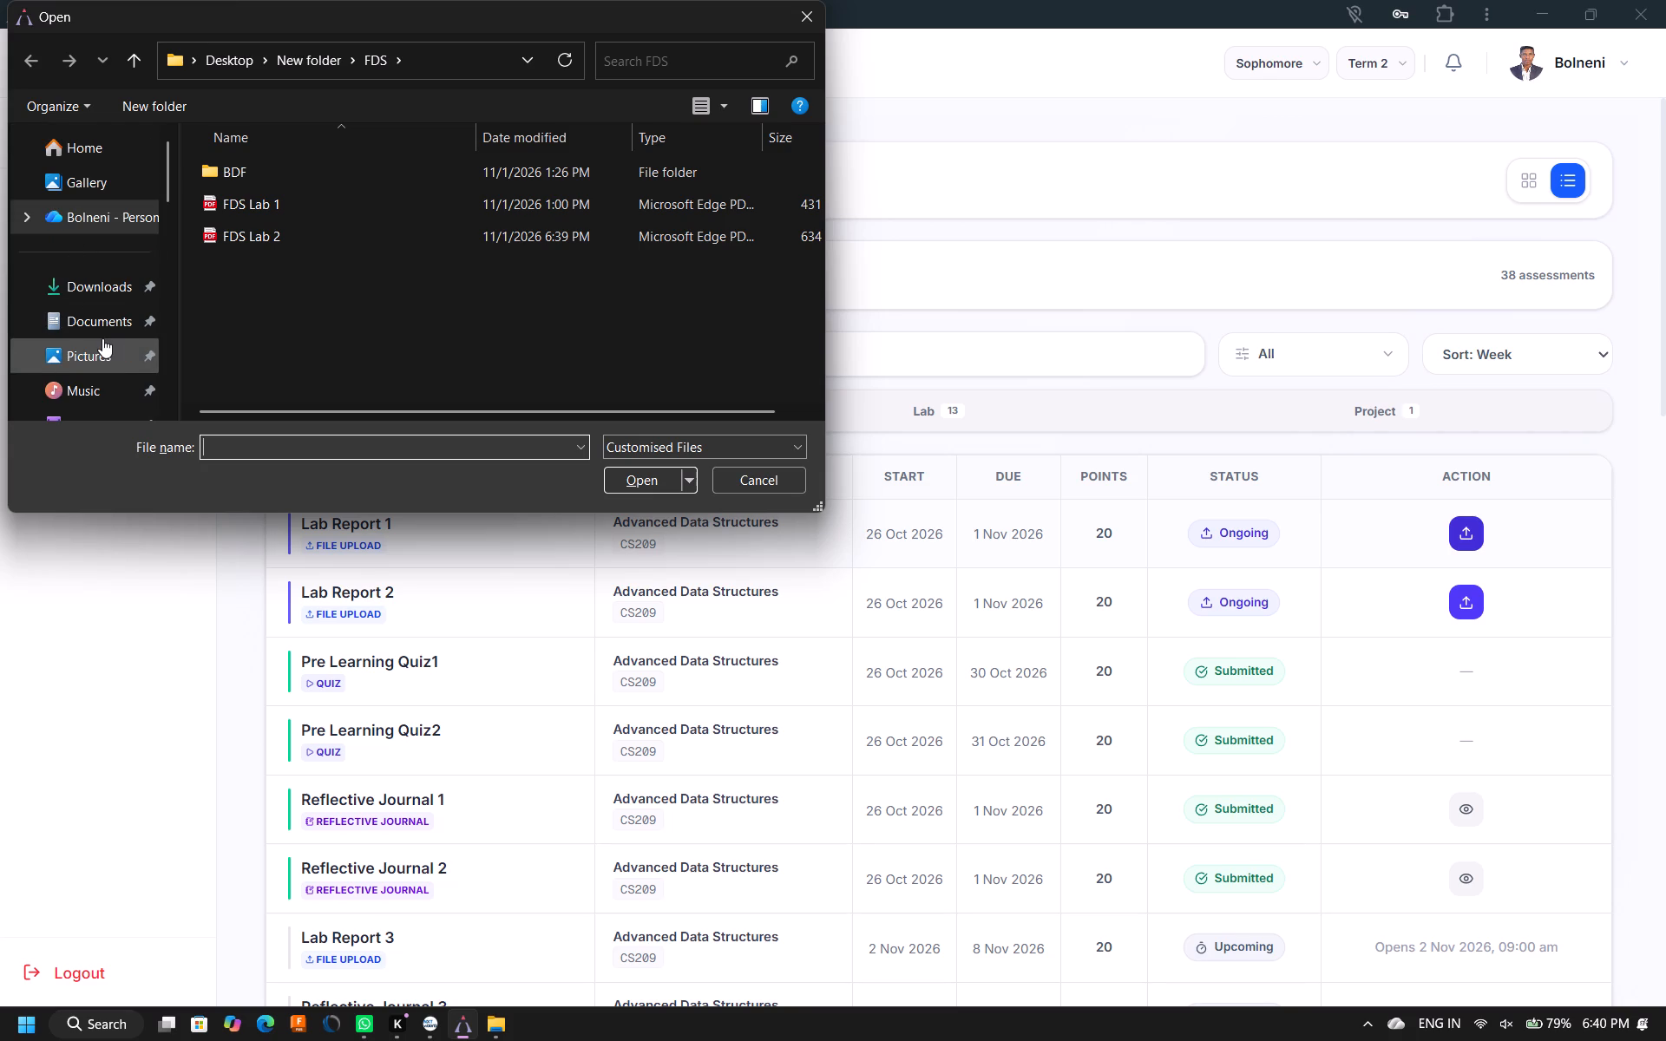
{"action": "scroll", "coordinate": [102, 338], "scroll_direction": "up", "scroll_amount": 1}
{"action": "scroll", "coordinate": [102, 338], "scroll_direction": "down", "scroll_amount": 1}
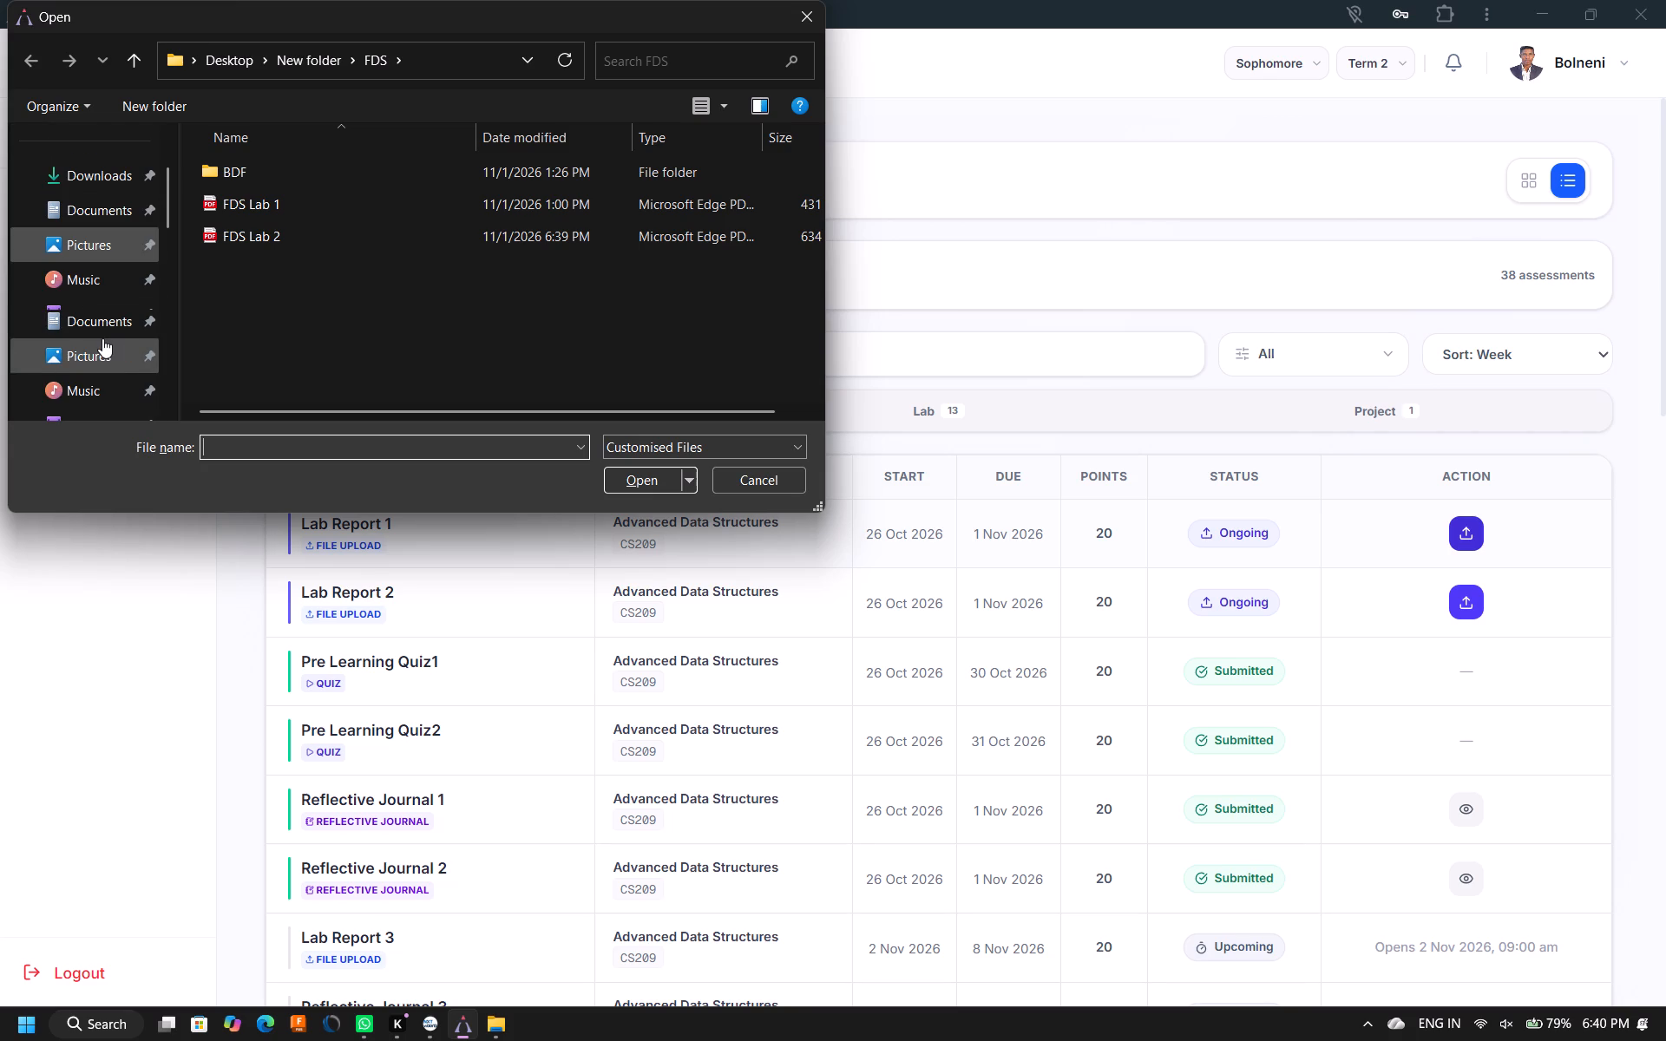
{"action": "left_click", "coordinate": [101, 383]}
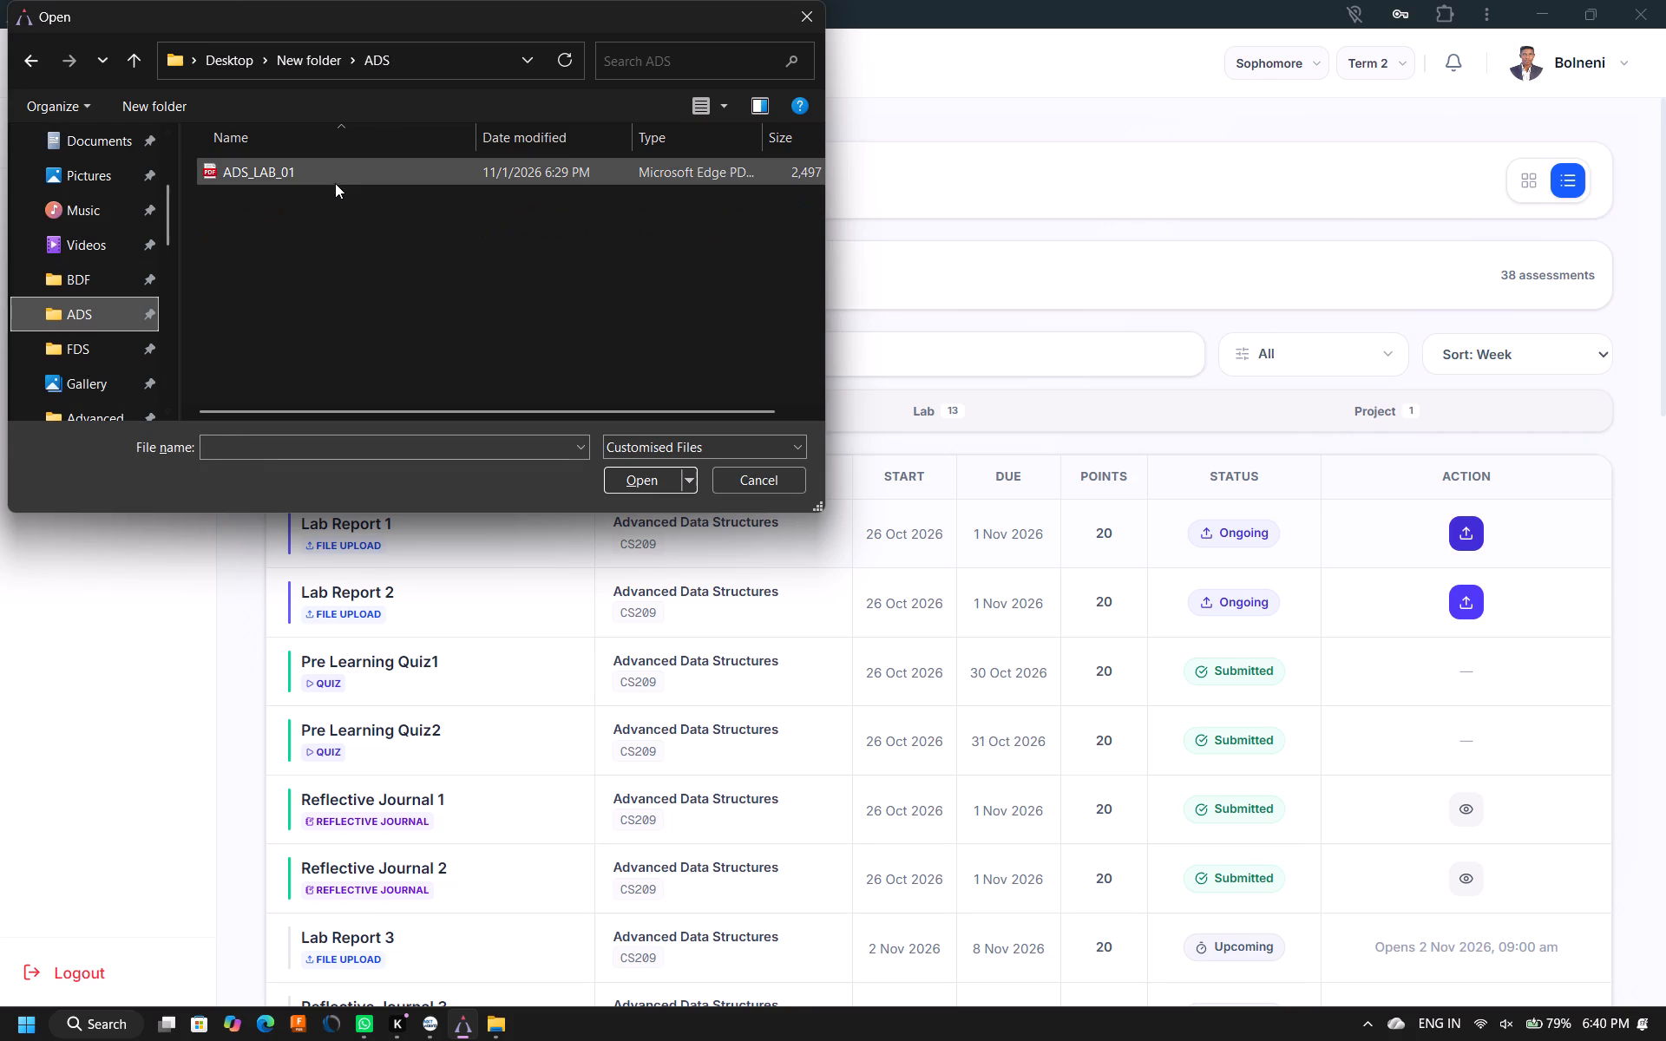
{"action": "left_click", "coordinate": [335, 183]}
{"action": "left_click", "coordinate": [627, 476]}
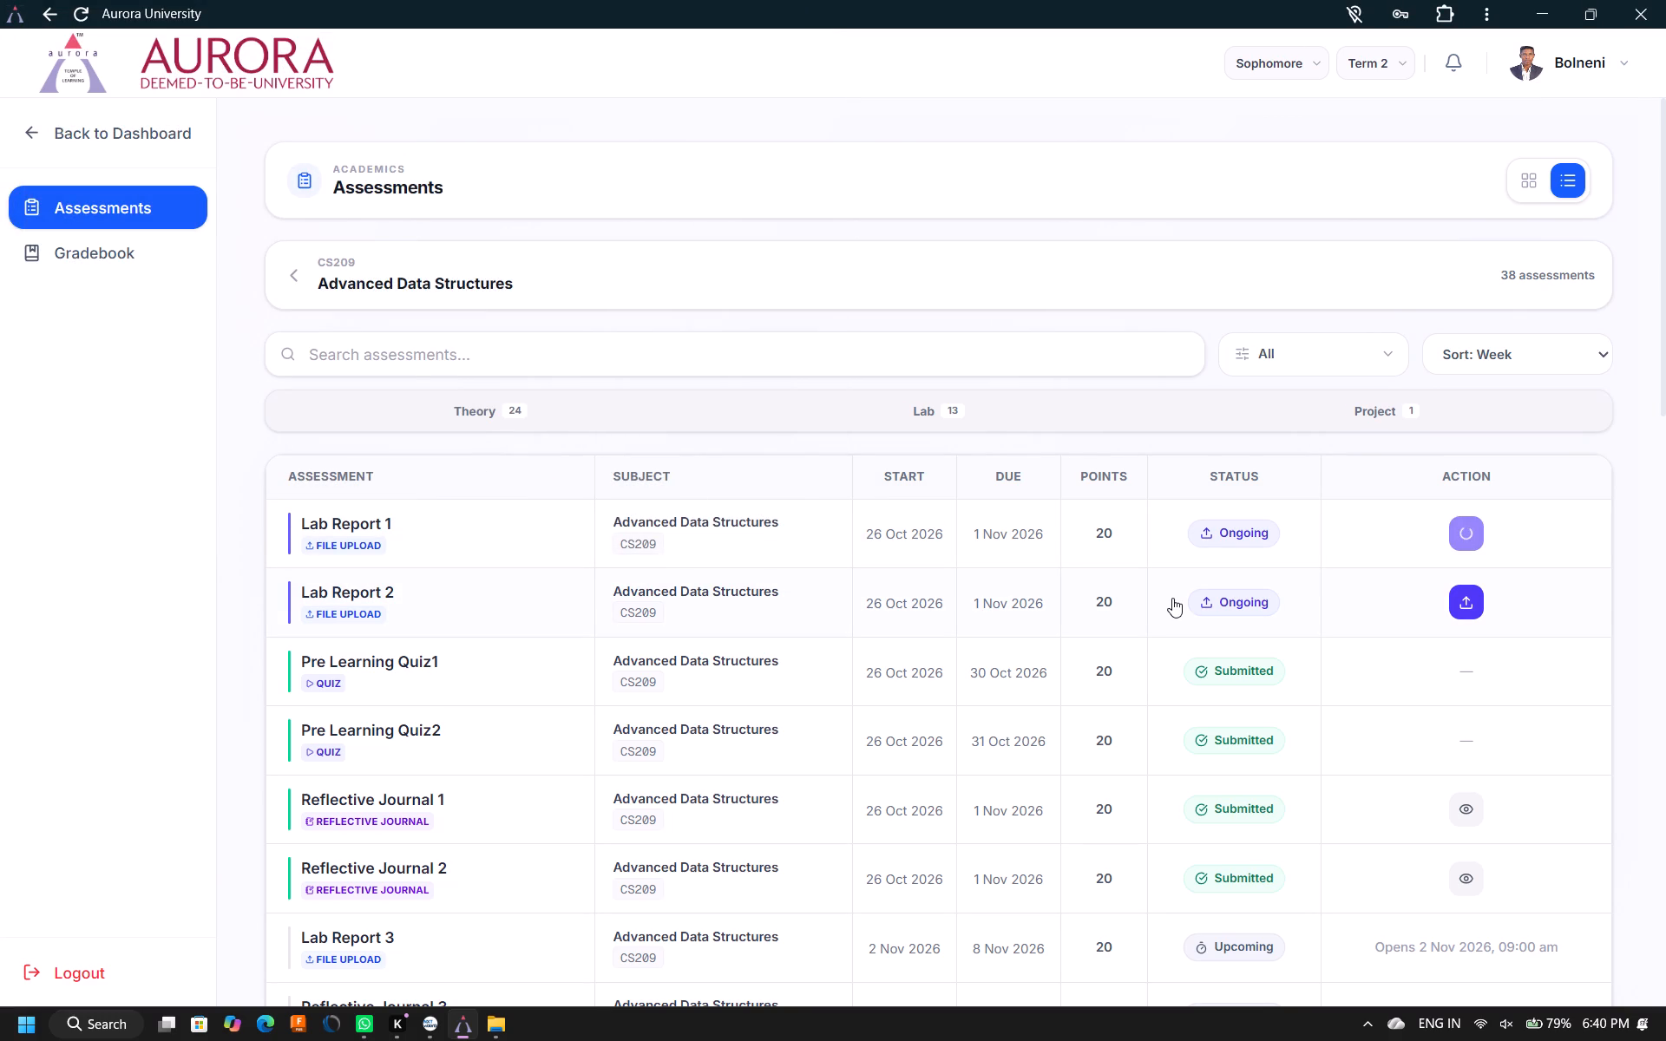
Open the submitted Advanced Data Structures Lab Report 1 PDF and check its cover page and certificate page.
{"action": "left_click", "coordinate": [1443, 532]}
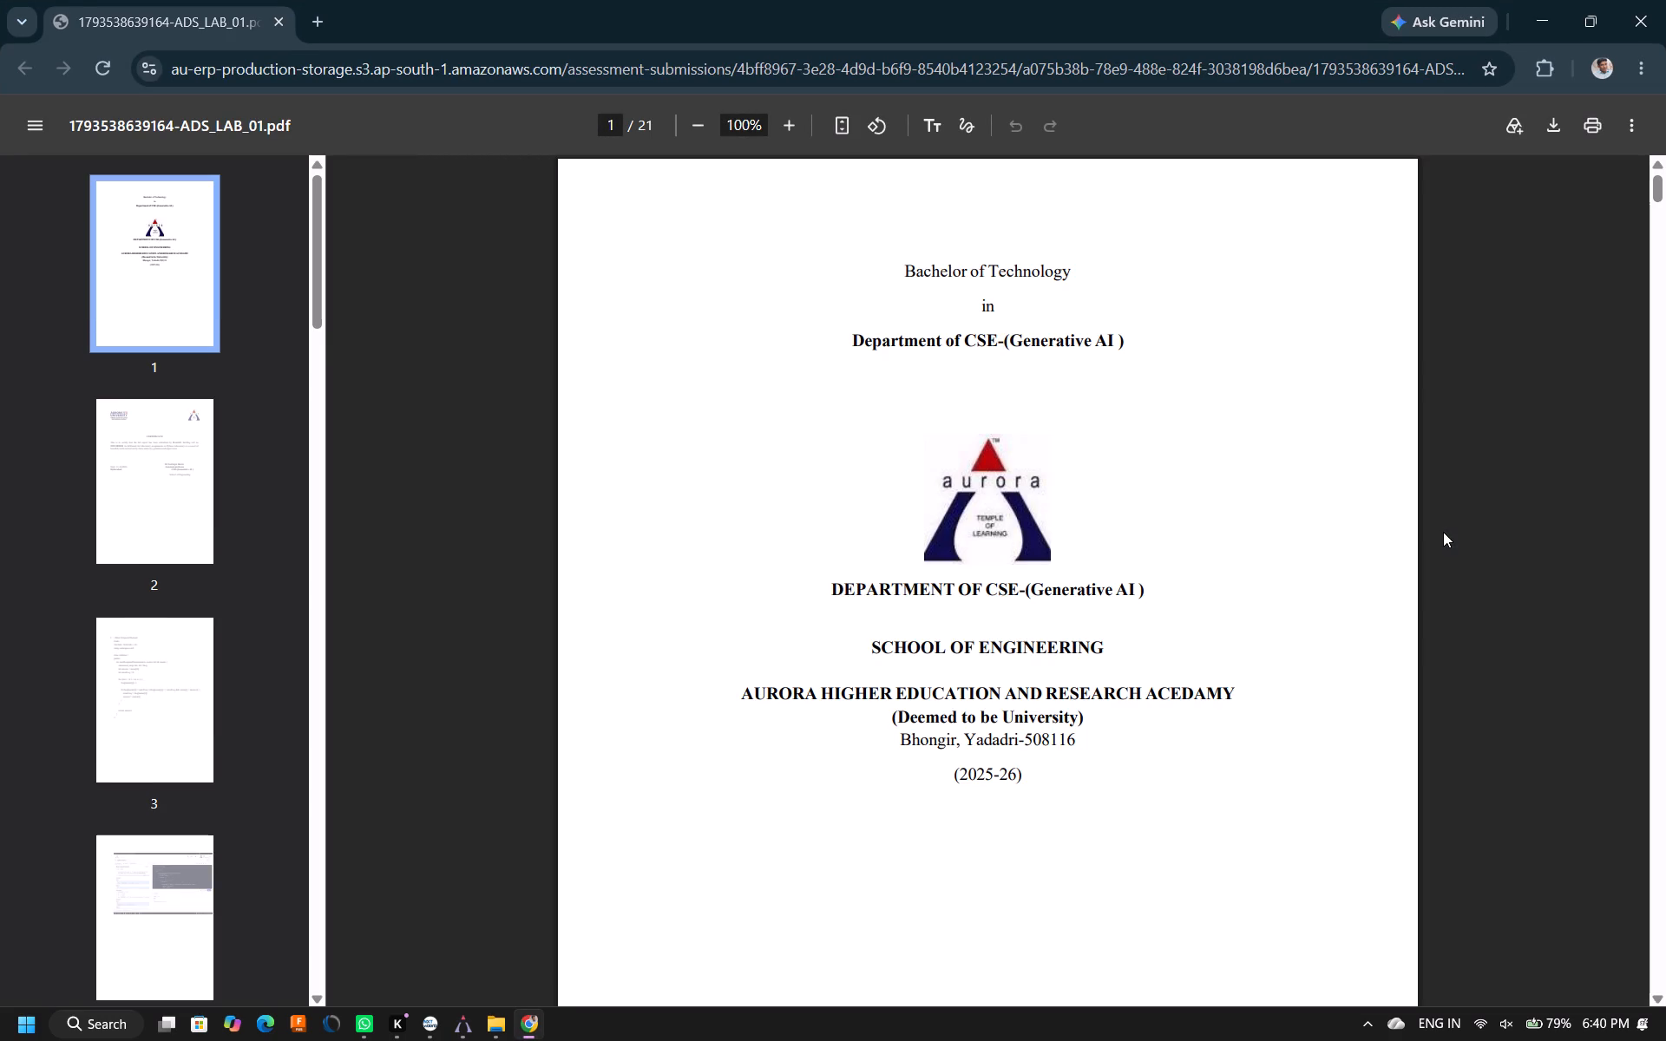
{"action": "scroll", "coordinate": [1443, 532], "scroll_direction": "down", "scroll_amount": 11}
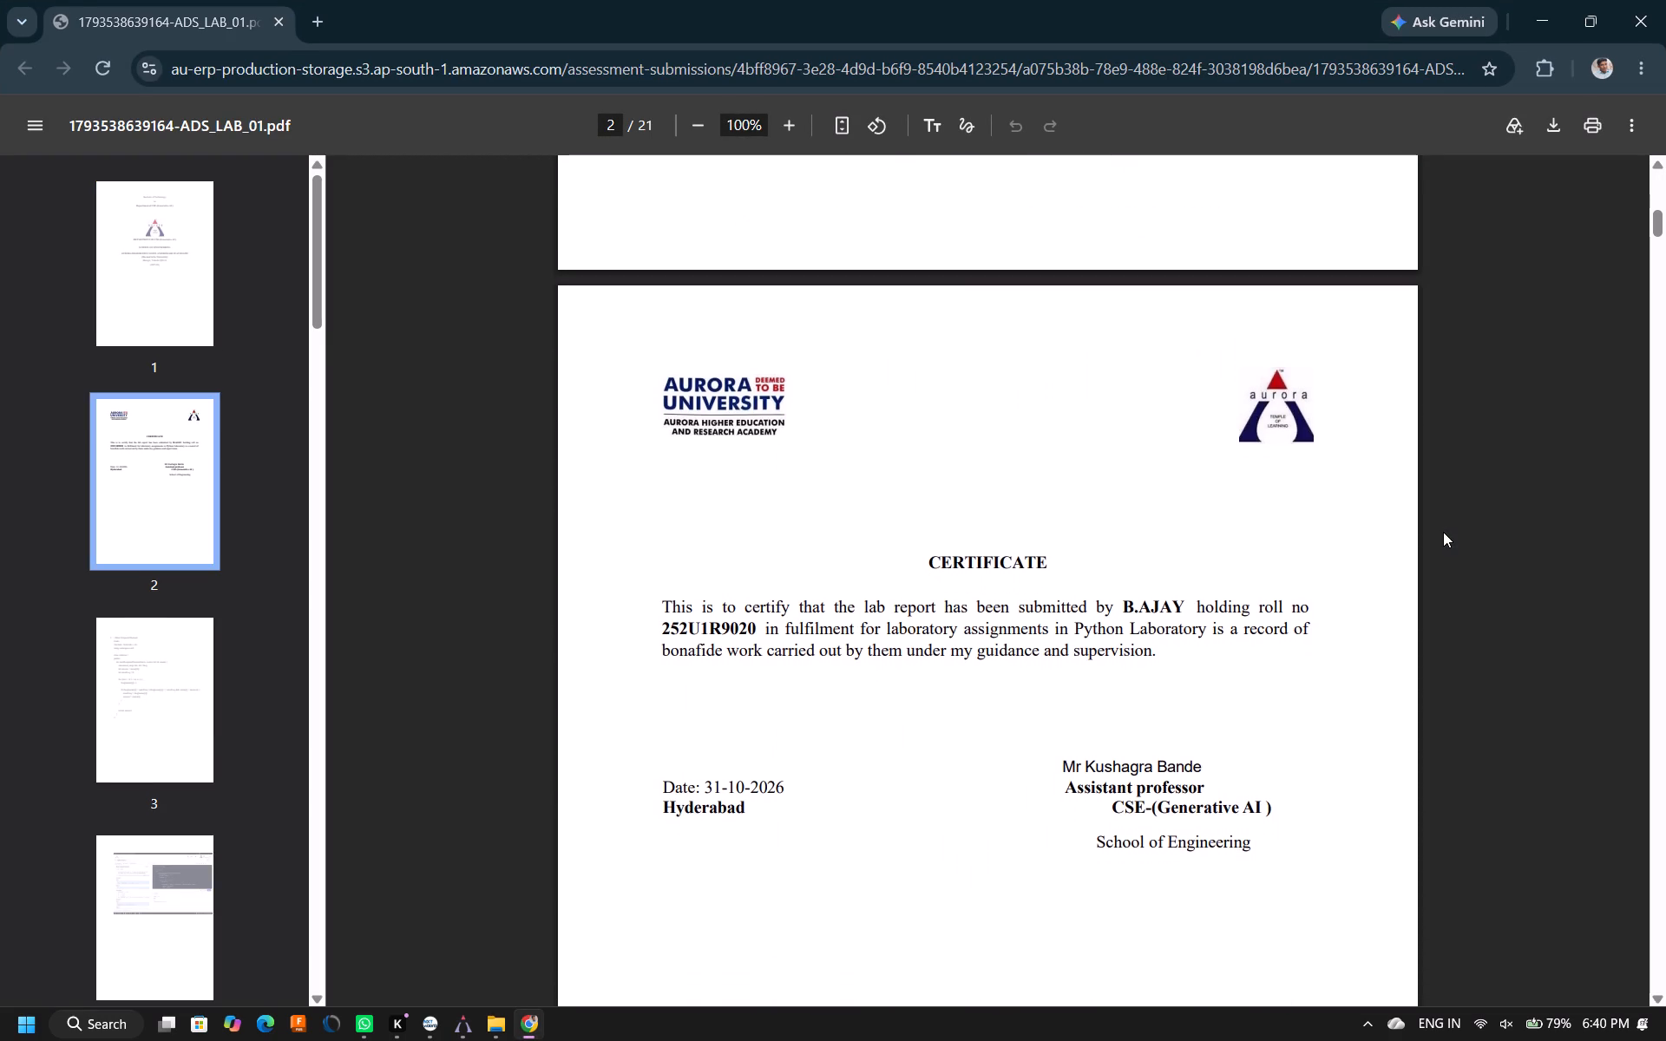
{"action": "scroll", "coordinate": [1443, 532], "scroll_direction": "down", "scroll_amount": 5}
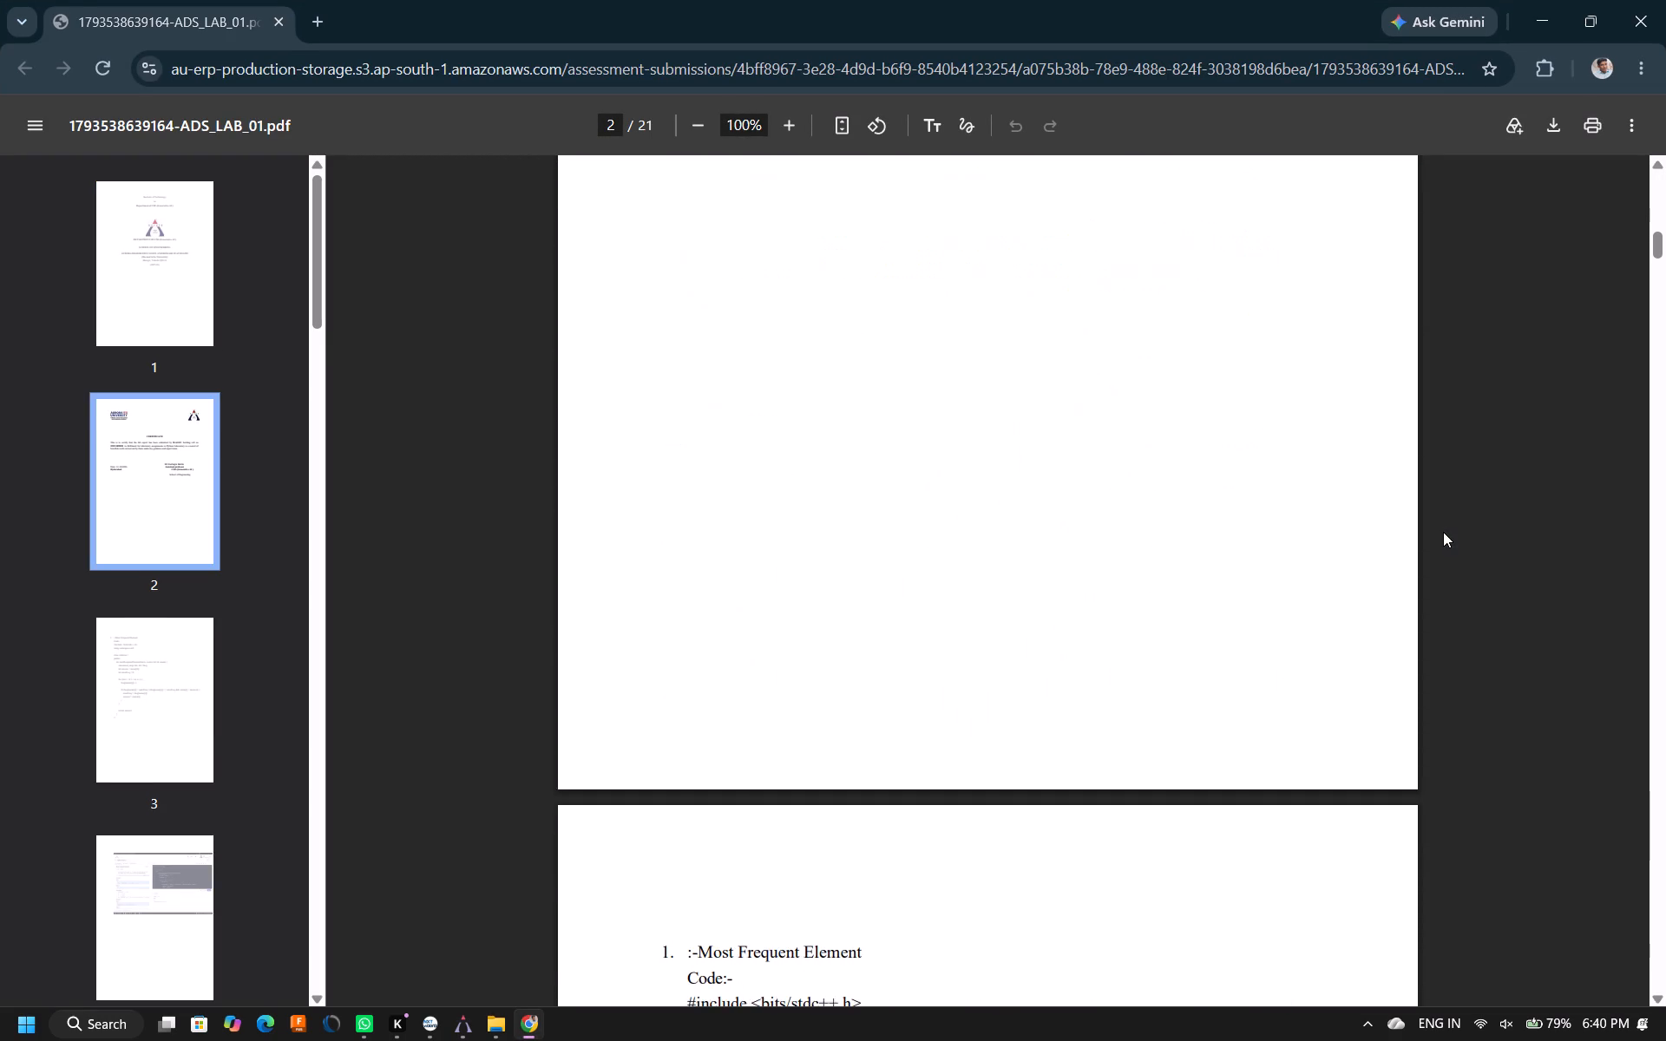
Check the code and captures for Most Frequent Element, Half Pair Check and Pattern Word Matching with Bijection, and close the PDF.
{"action": "scroll", "coordinate": [1443, 532], "scroll_direction": "down", "scroll_amount": 3}
{"action": "scroll", "coordinate": [1443, 532], "scroll_direction": "up", "scroll_amount": 1}
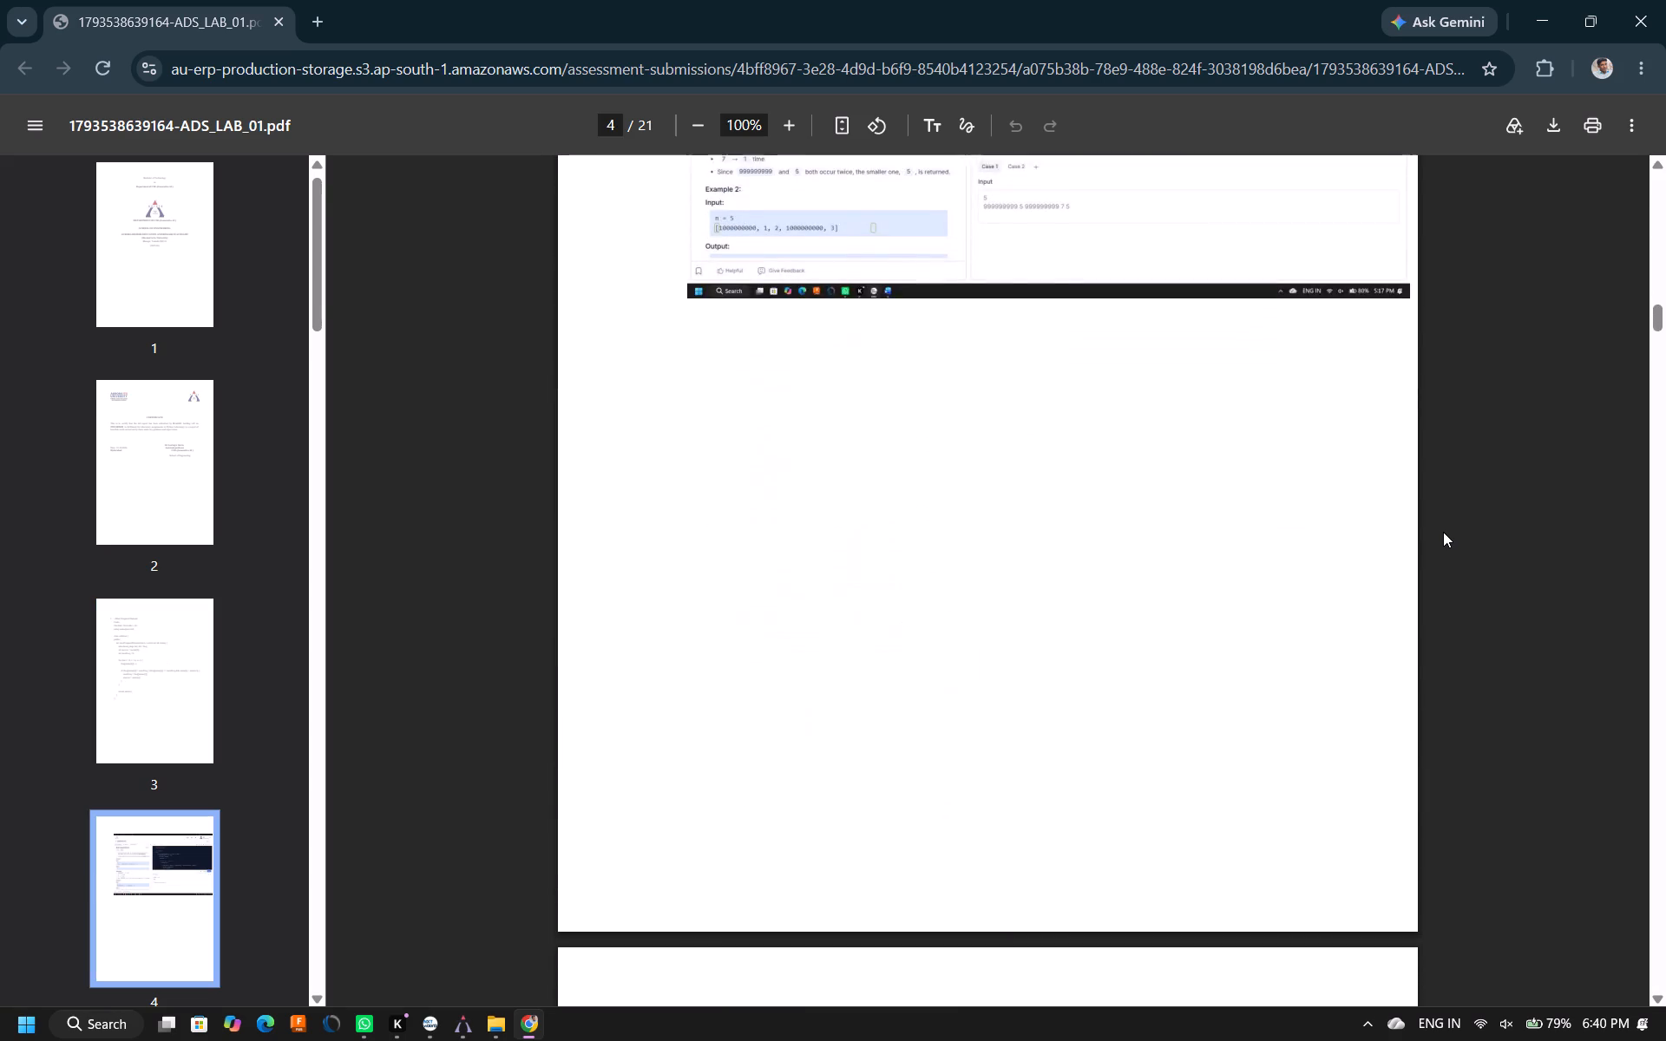
{"action": "scroll", "coordinate": [1443, 532], "scroll_direction": "up", "scroll_amount": 3}
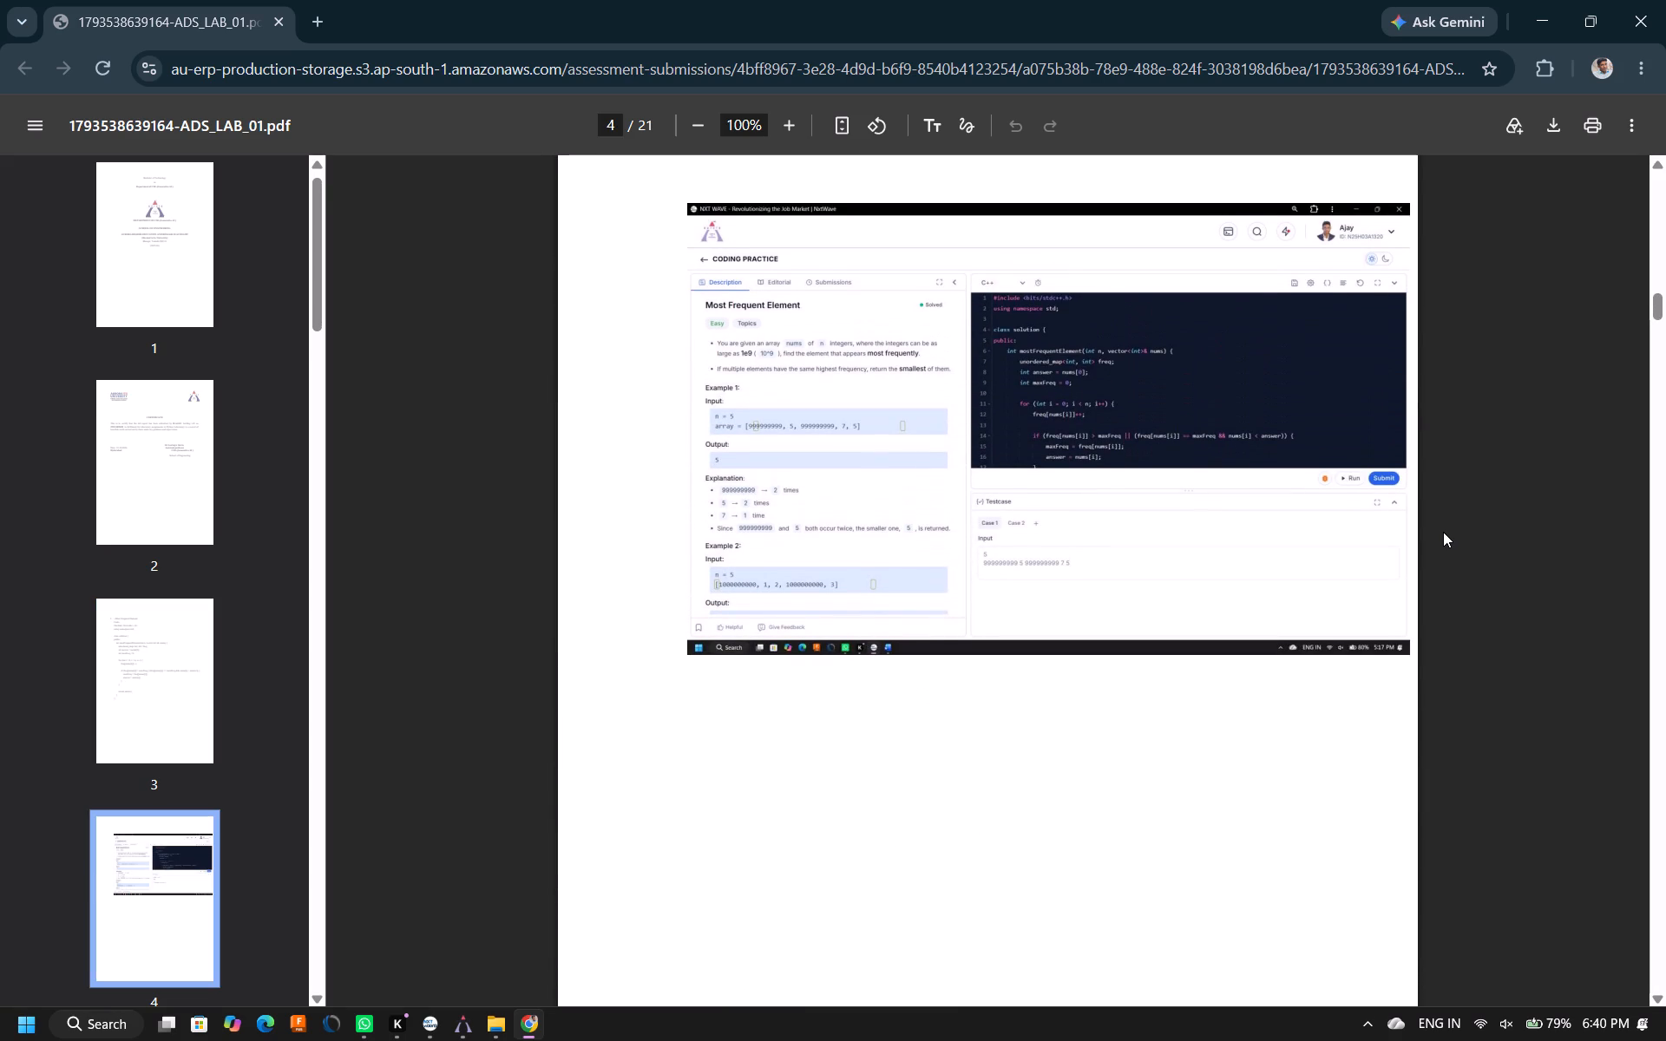
{"action": "scroll", "coordinate": [1443, 532], "scroll_direction": "up", "scroll_amount": 8}
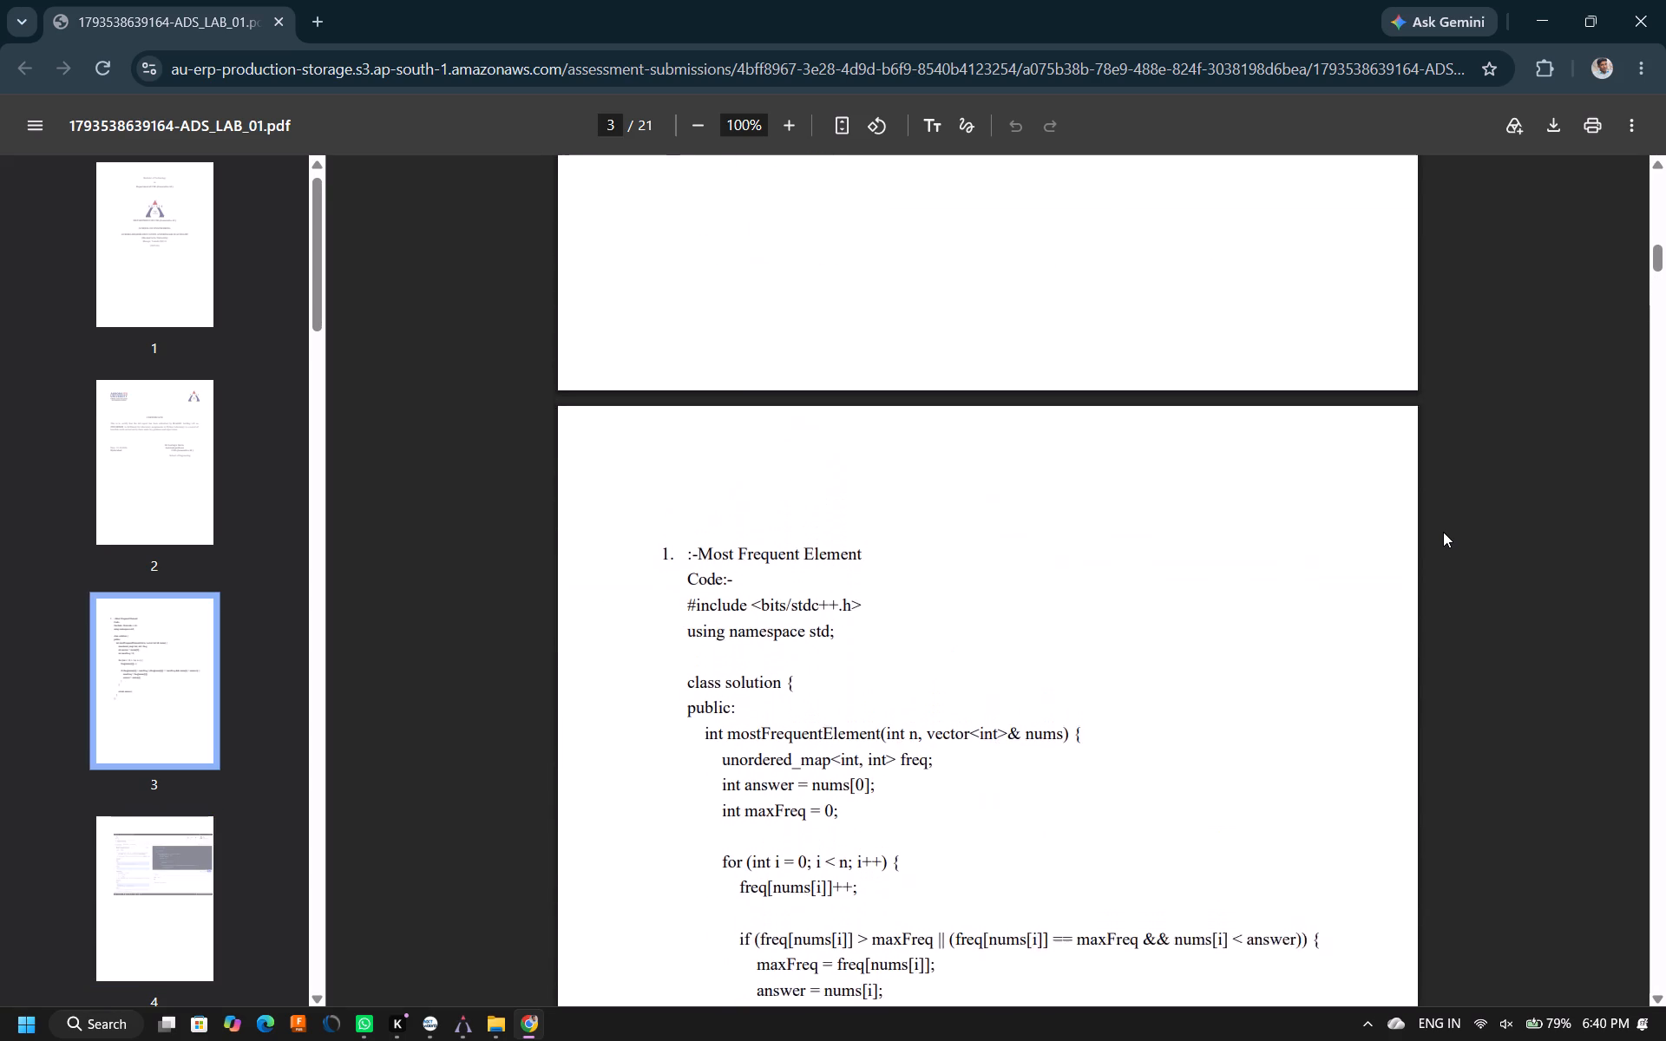
{"action": "scroll", "coordinate": [1443, 532], "scroll_direction": "down", "scroll_amount": 13}
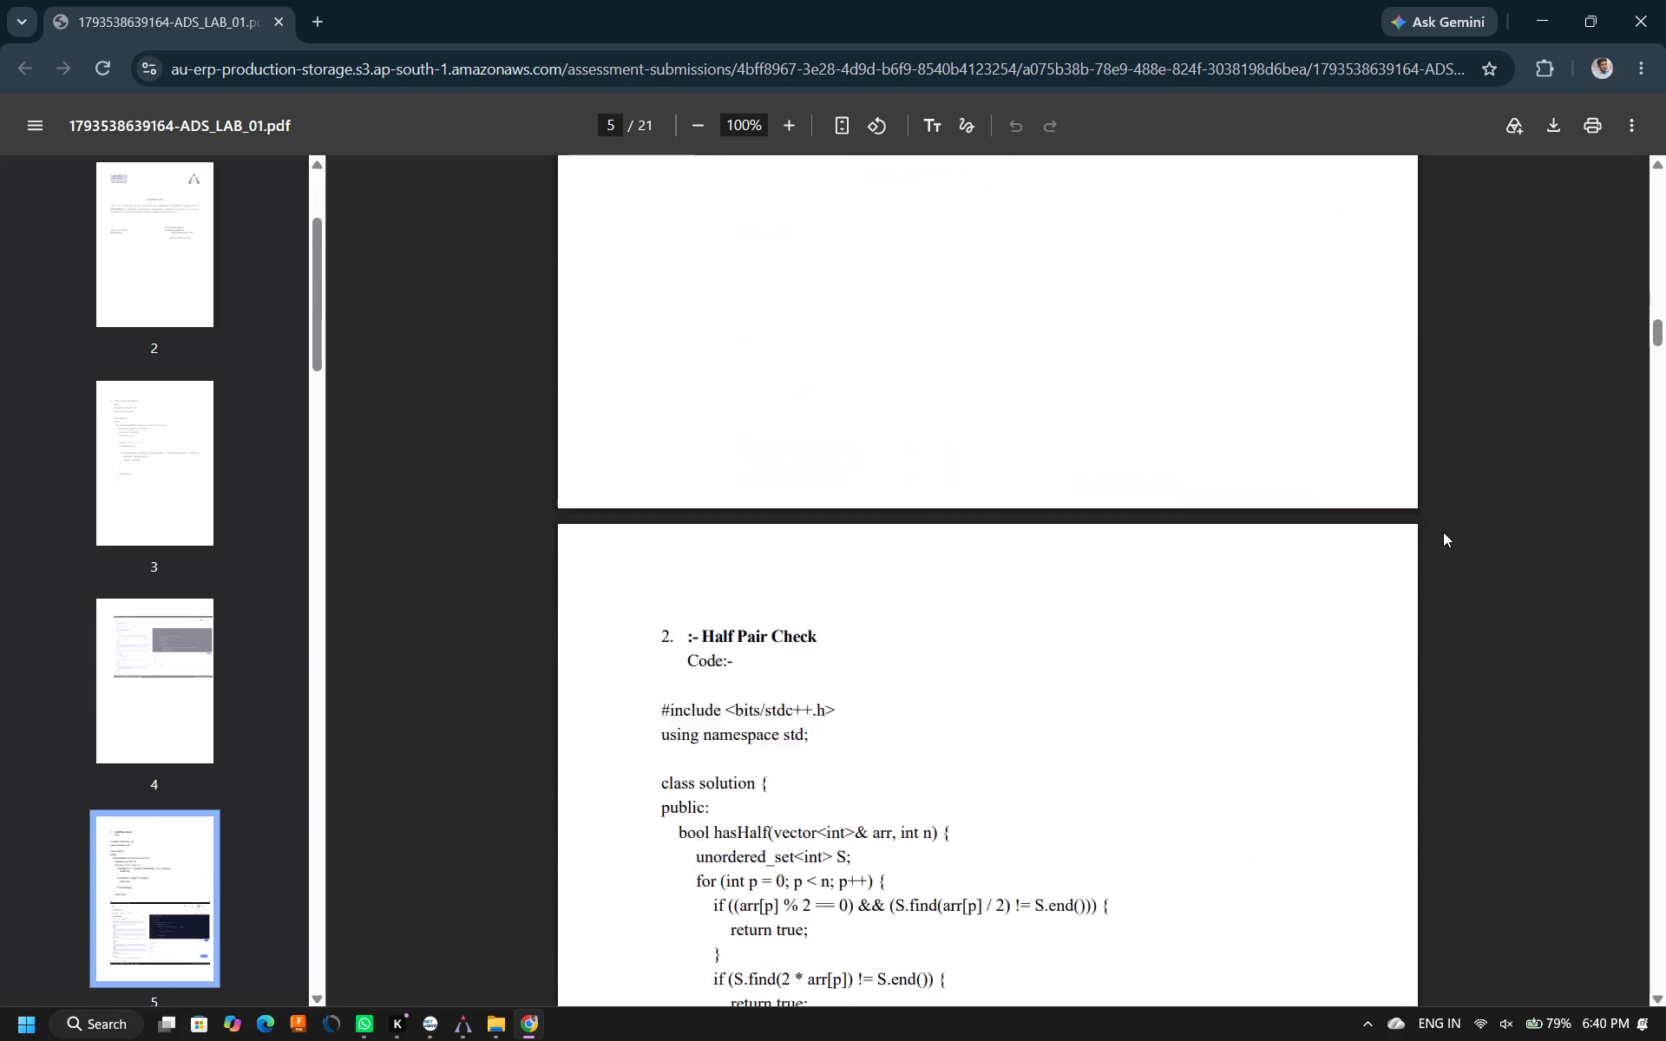
{"action": "scroll", "coordinate": [1443, 532], "scroll_direction": "right", "scroll_amount": 3}
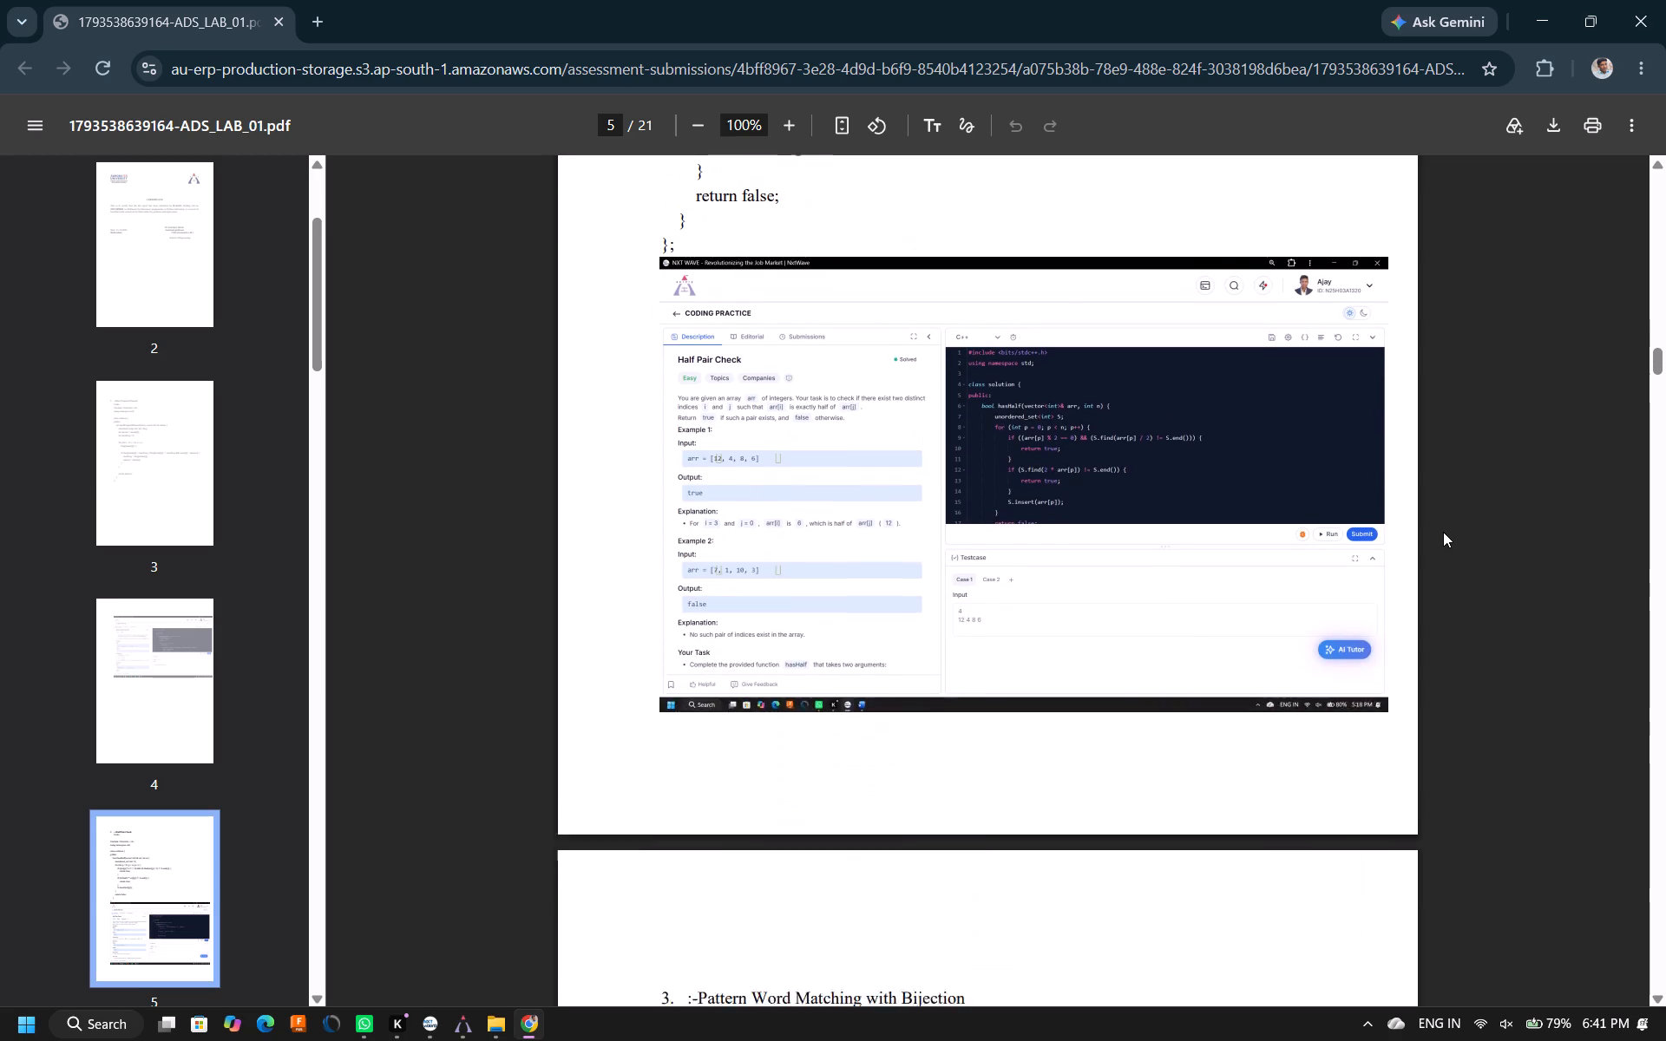
{"action": "scroll", "coordinate": [1443, 532], "scroll_direction": "right", "scroll_amount": 1}
{"action": "scroll", "coordinate": [1443, 532], "scroll_direction": "down", "scroll_amount": 5}
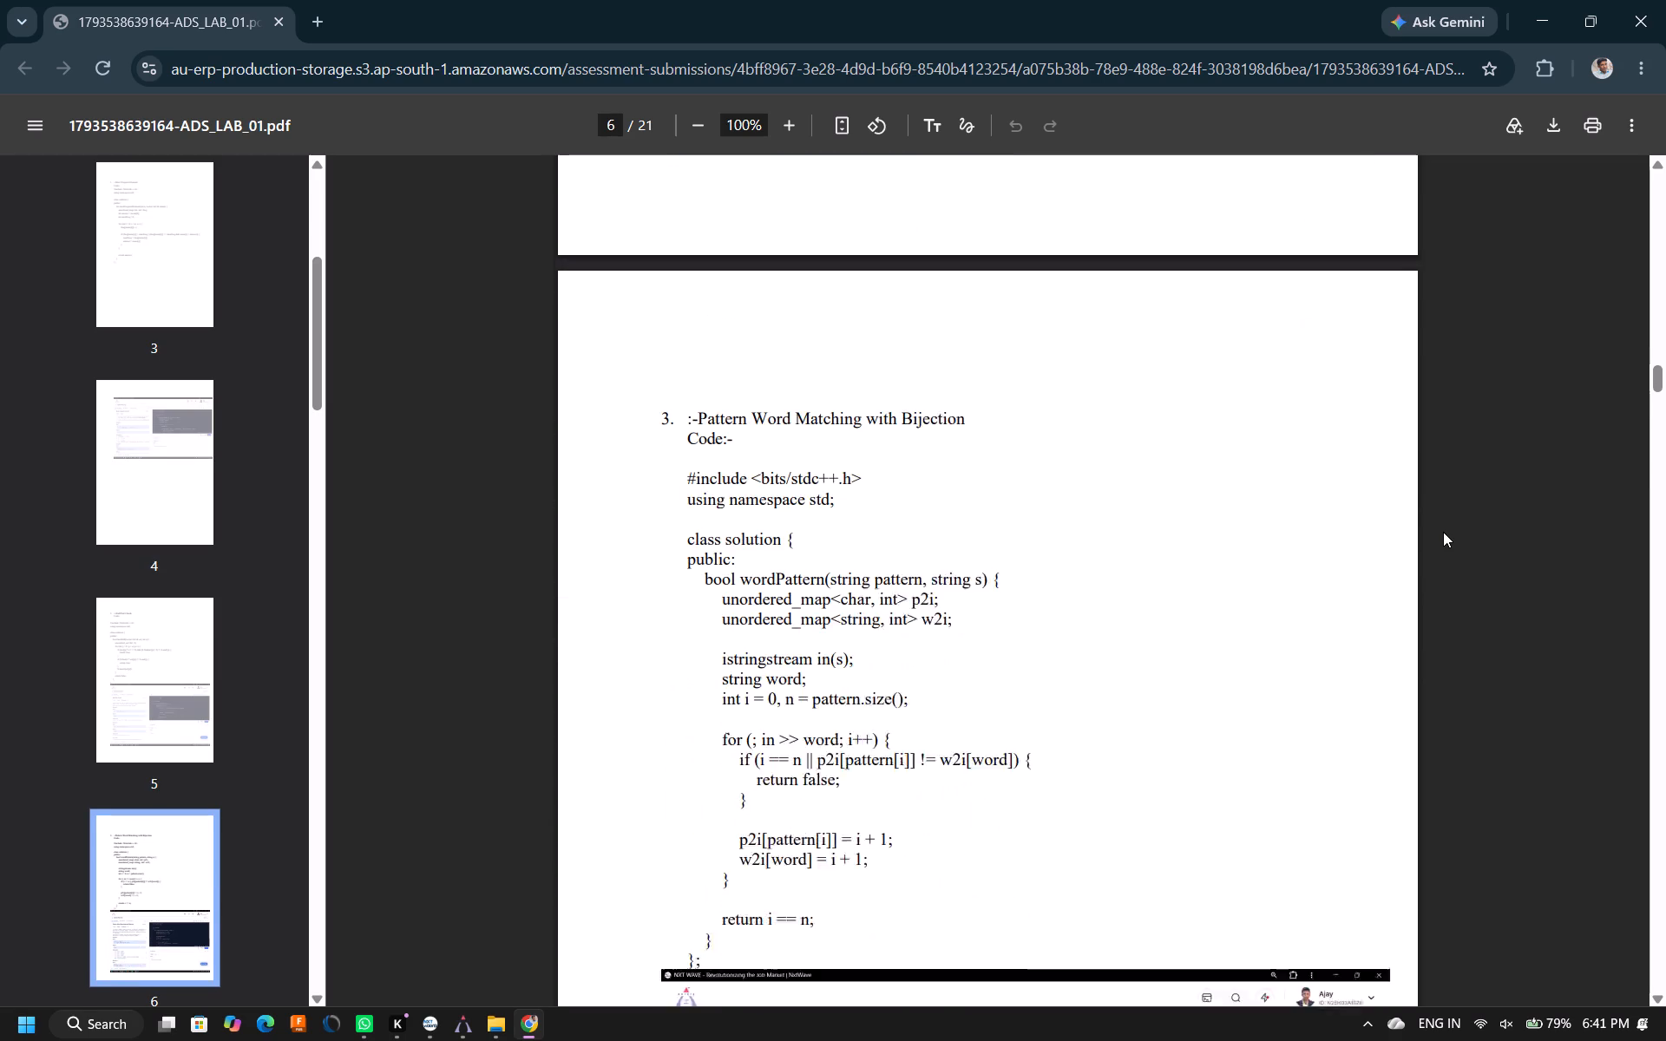
{"action": "scroll", "coordinate": [1443, 532], "scroll_direction": "right", "scroll_amount": 3}
{"action": "left_click", "coordinate": [1665, 0]}
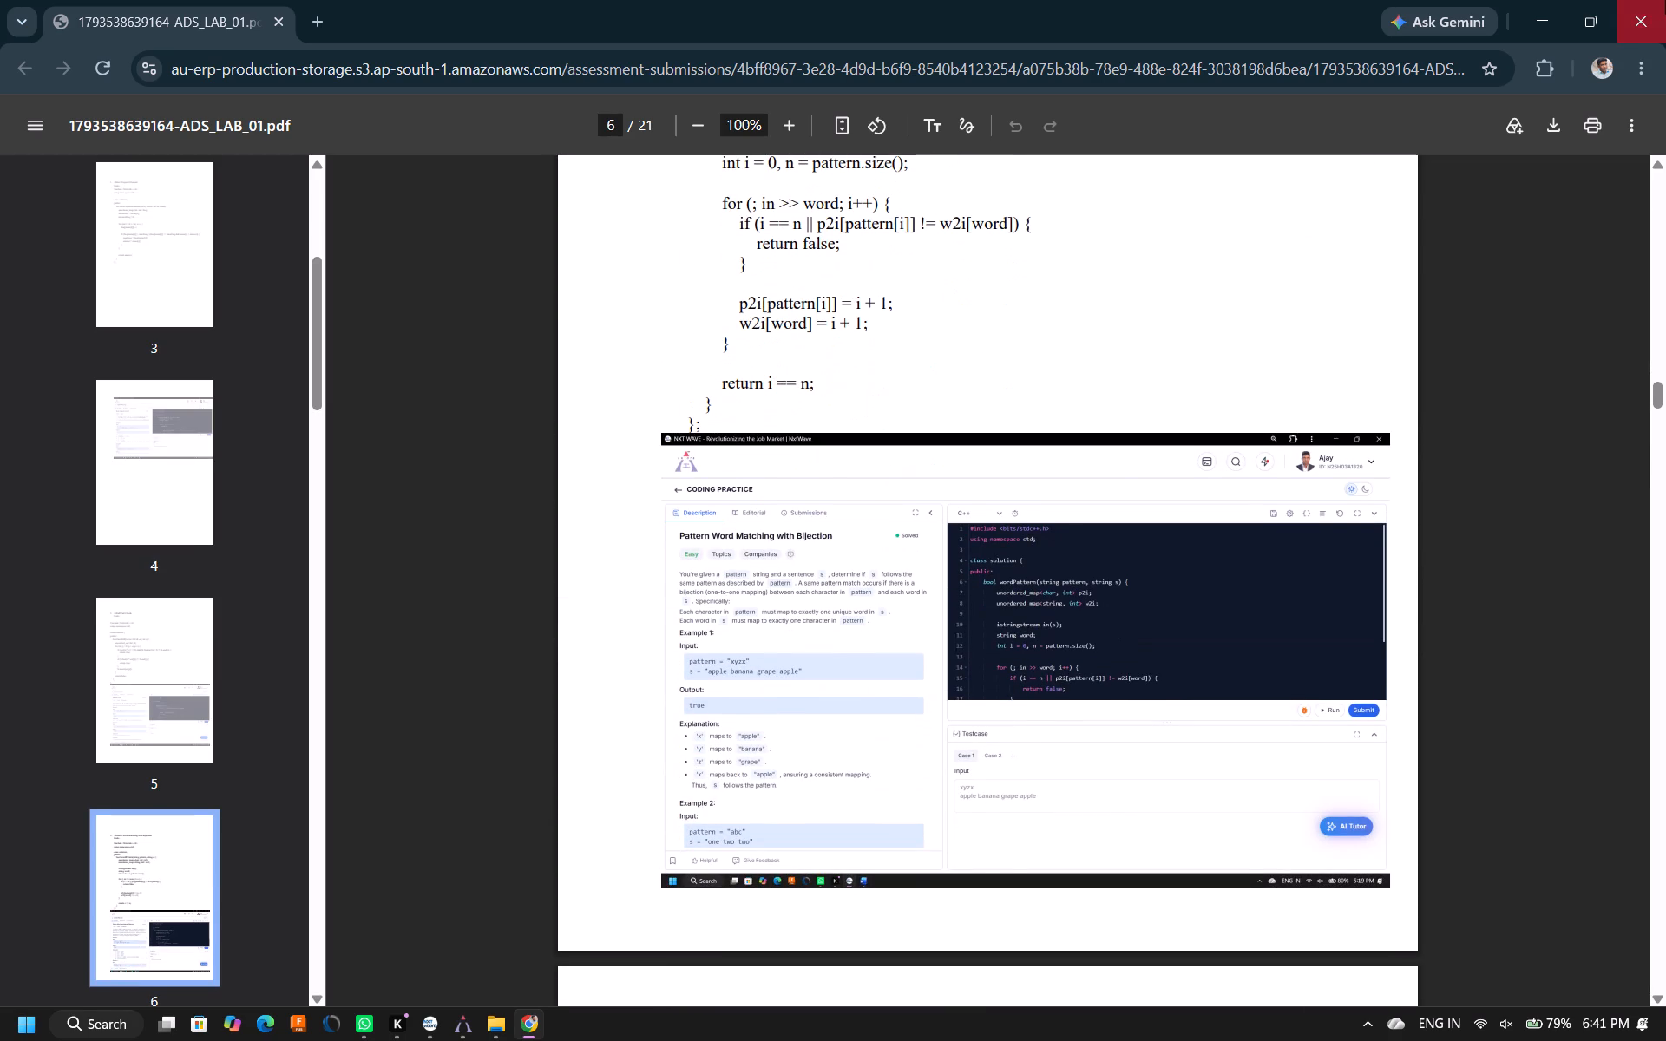
Close the Aurora University portal window.
{"action": "left_click", "coordinate": [1636, 7]}
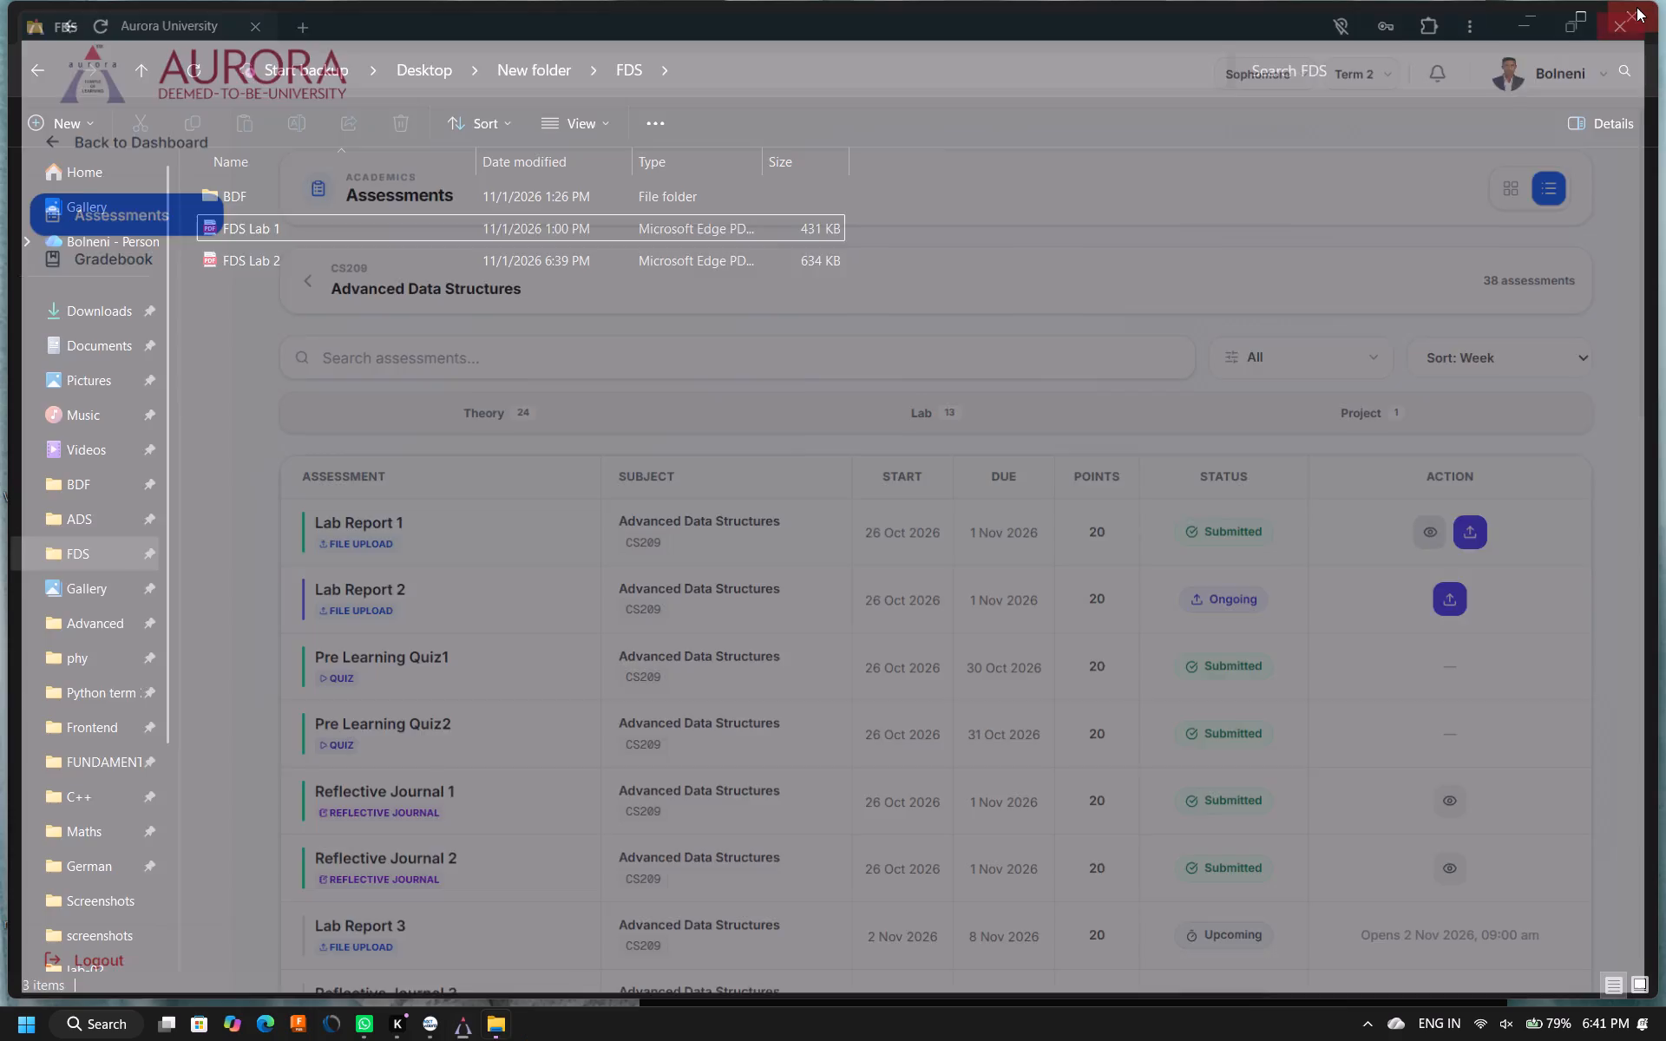
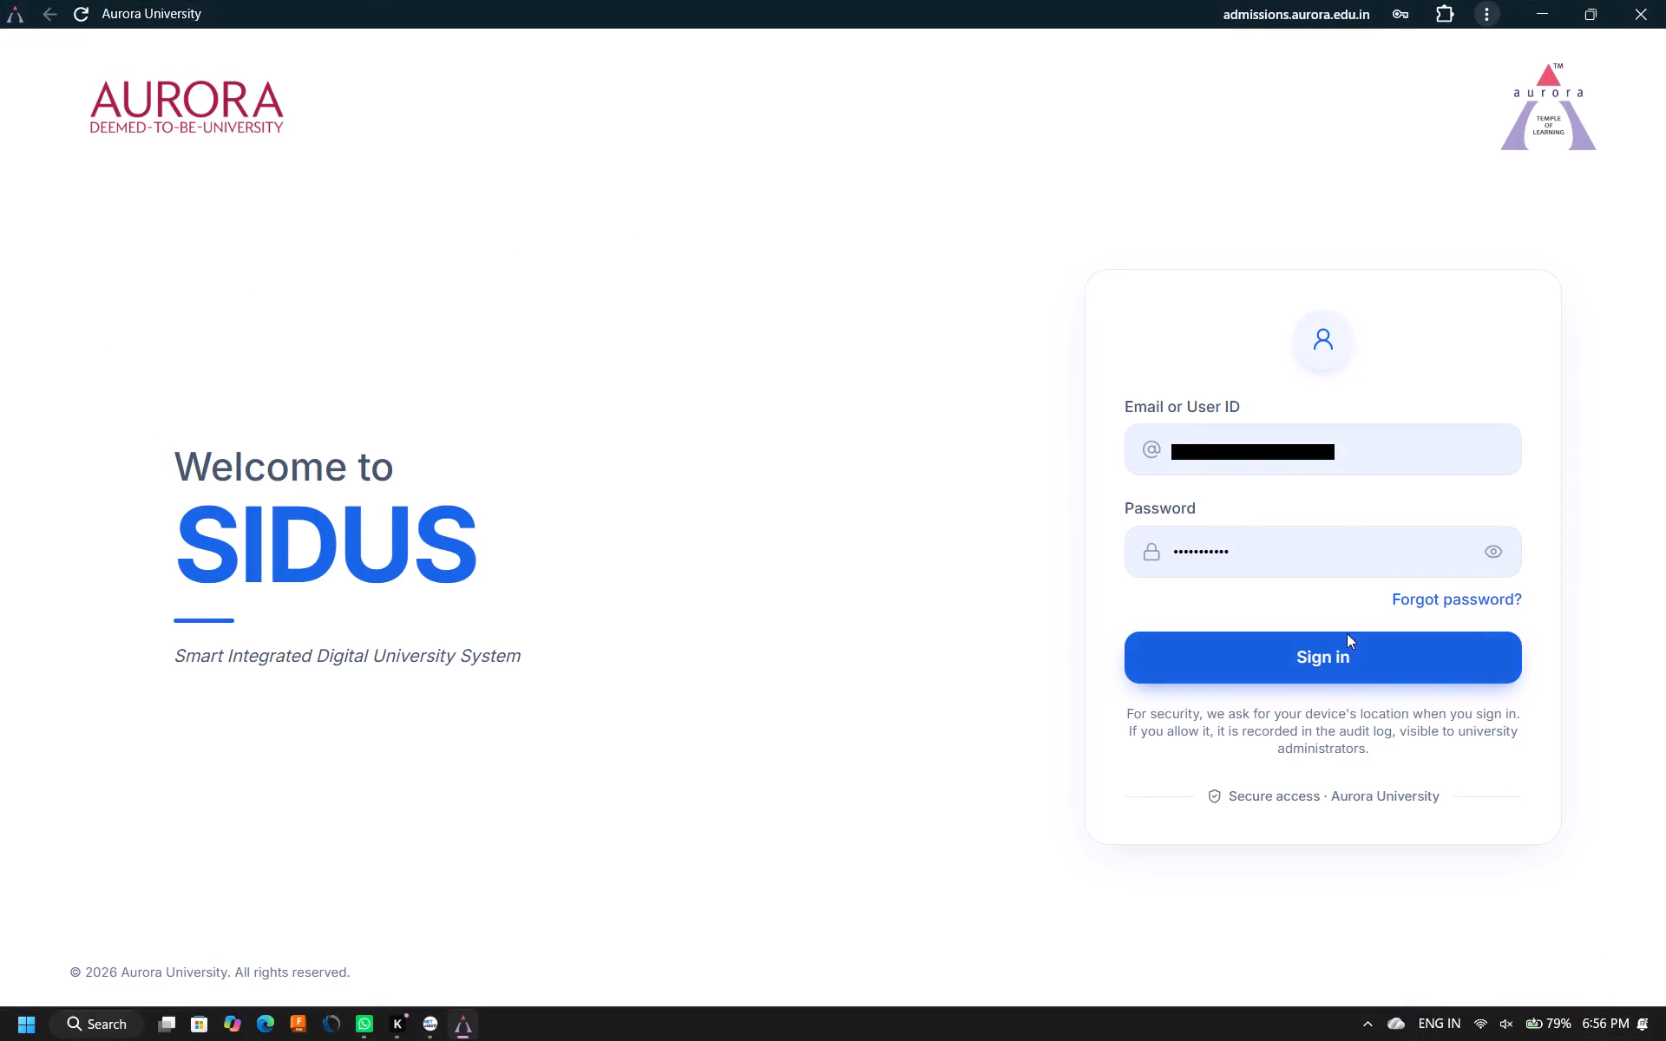
Sign in to the university portal with the already filled-in account credentials.
{"action": "left_click", "coordinate": [1347, 658]}
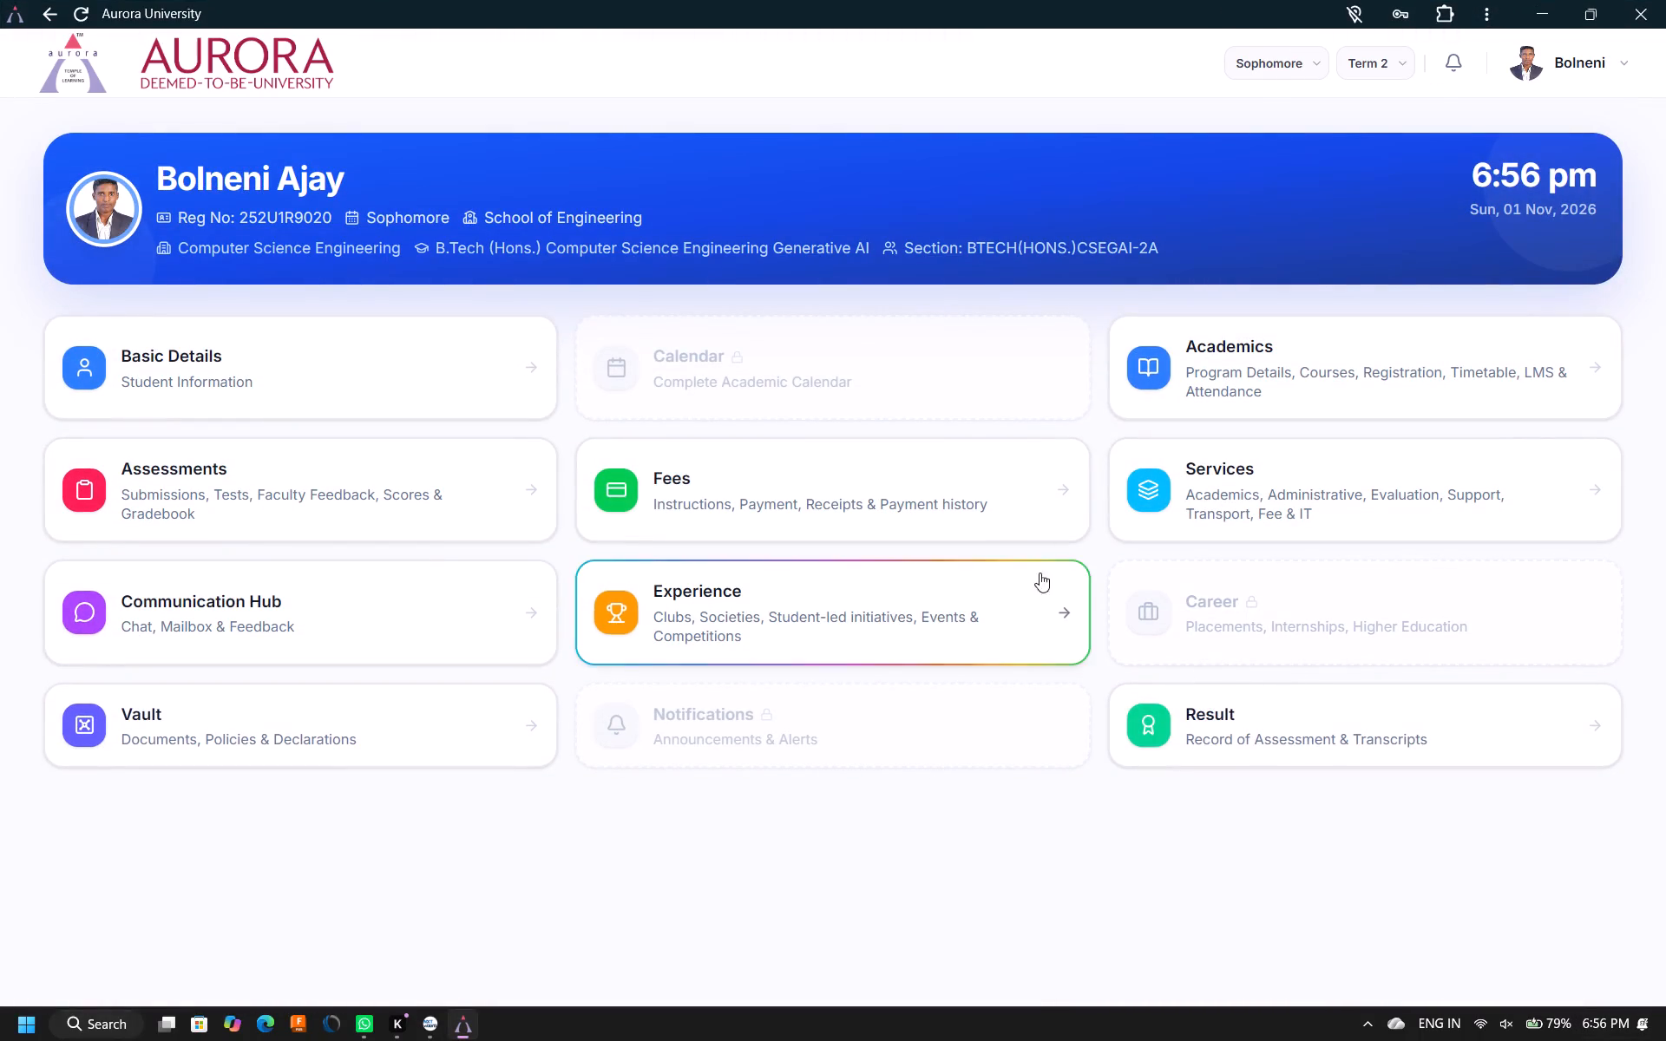
Open the Assessments overview and return to the portal dashboard.
{"action": "left_click", "coordinate": [188, 468]}
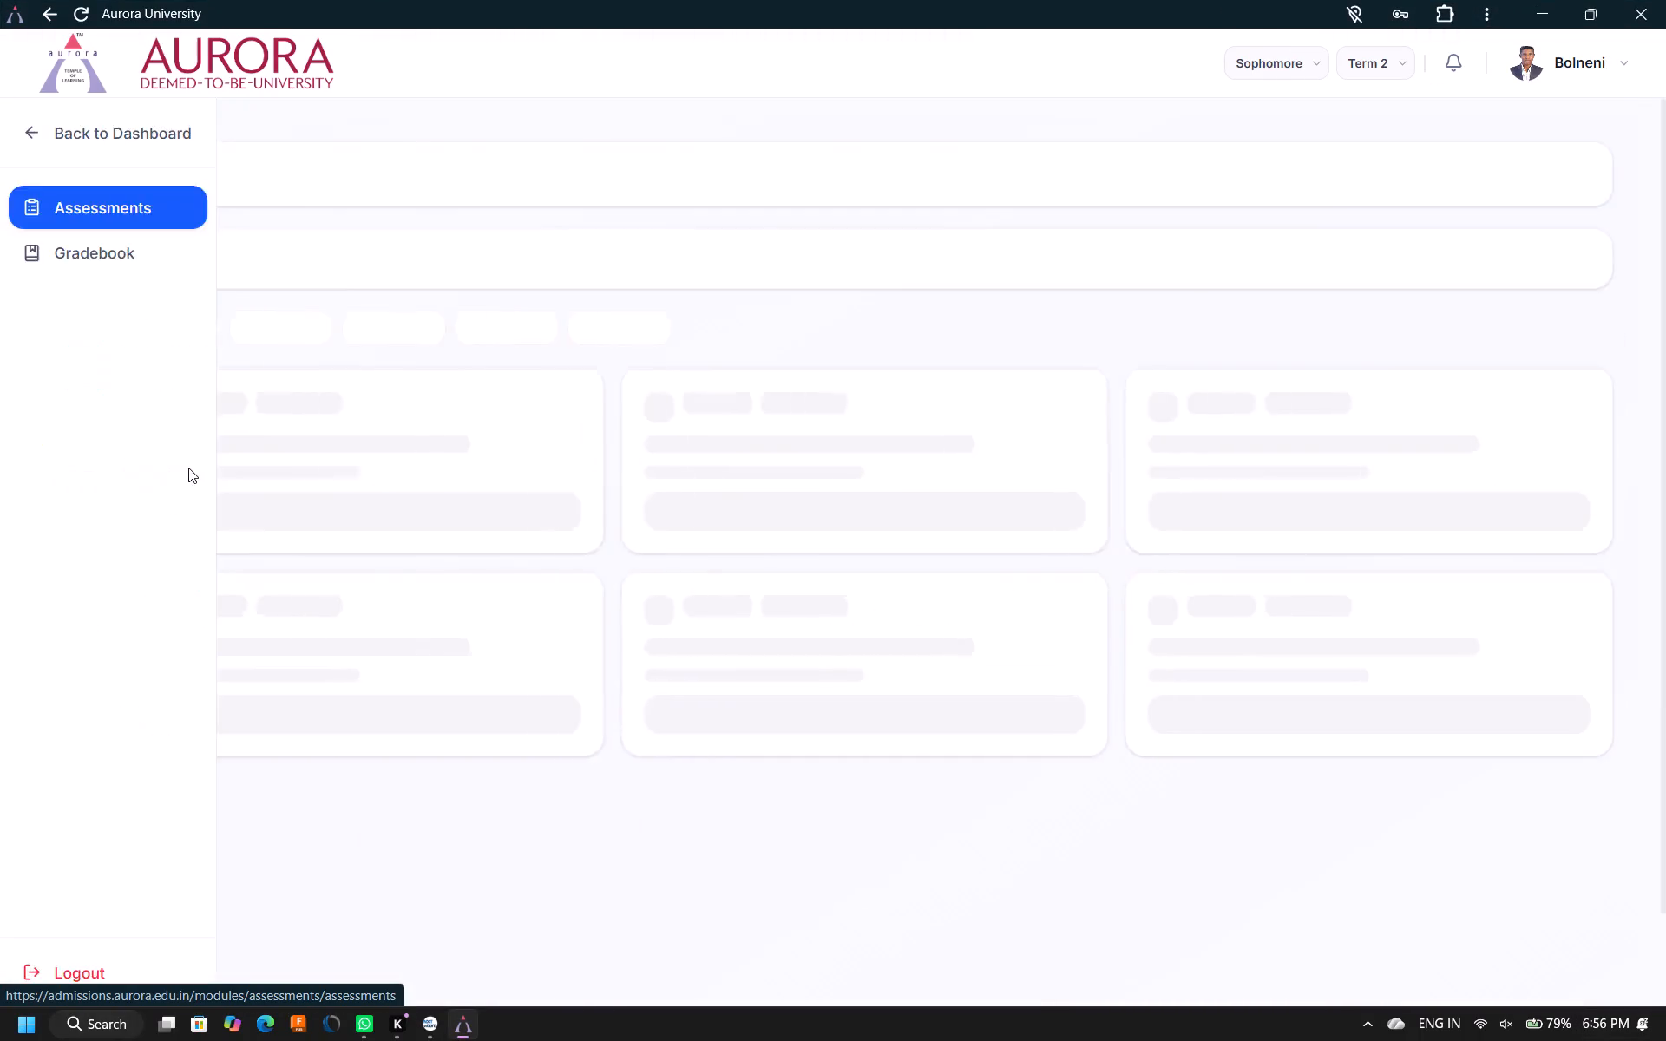
{"action": "left_click", "coordinate": [38, 135]}
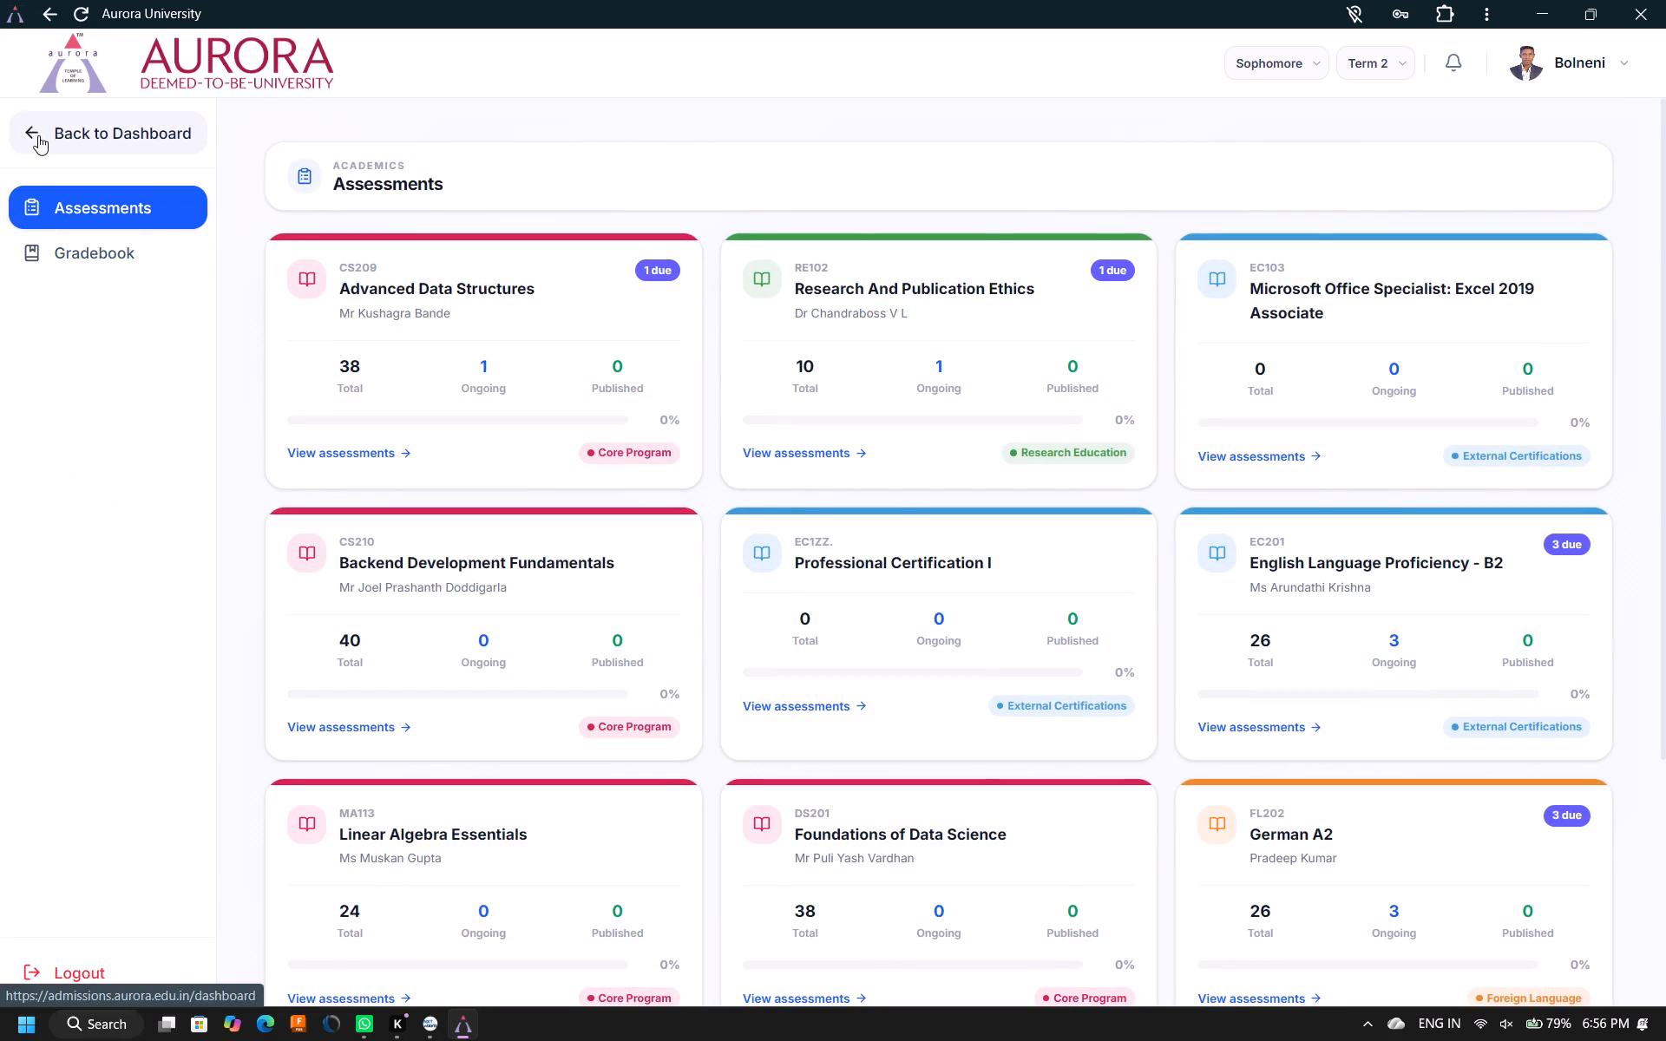
Open the Attendance page under Academics and examine each subject's total classes, present and absent counts, percentage and status.
{"action": "left_click_drag", "start_coordinate": [1175, 419], "coordinate": [1184, 420]}
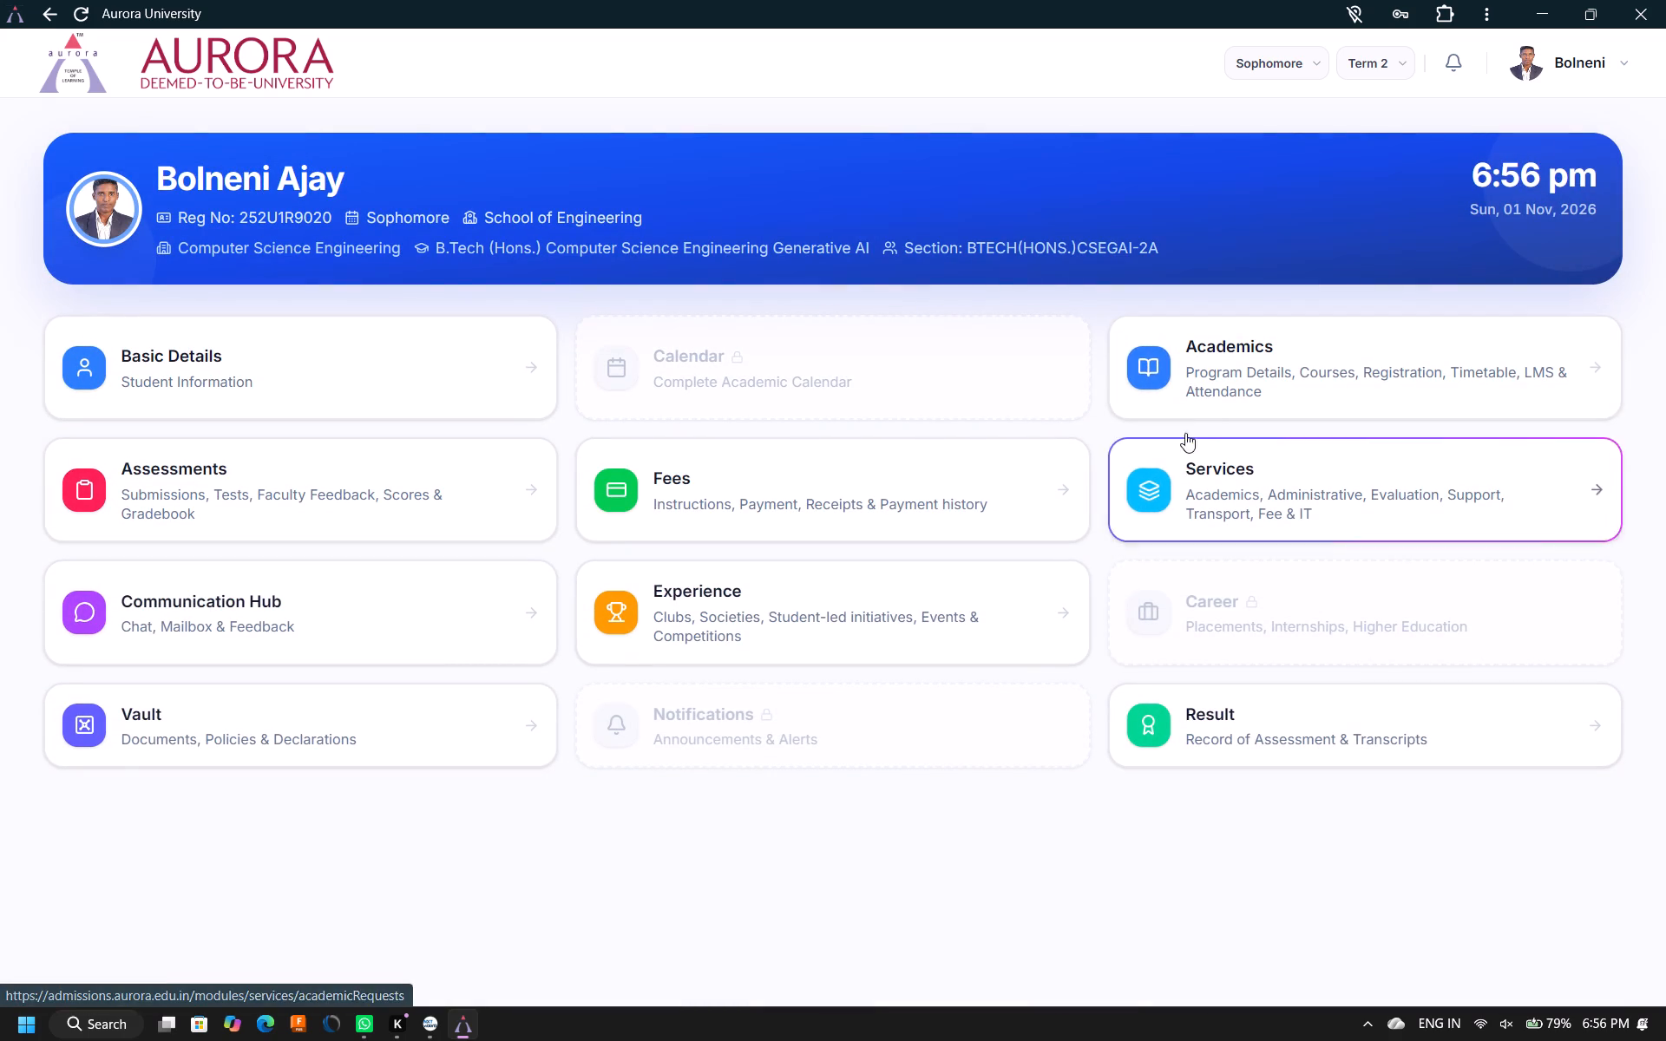
{"action": "left_click_drag", "start_coordinate": [1230, 383], "coordinate": [1236, 362]}
{"action": "left_click", "coordinate": [1290, 370]}
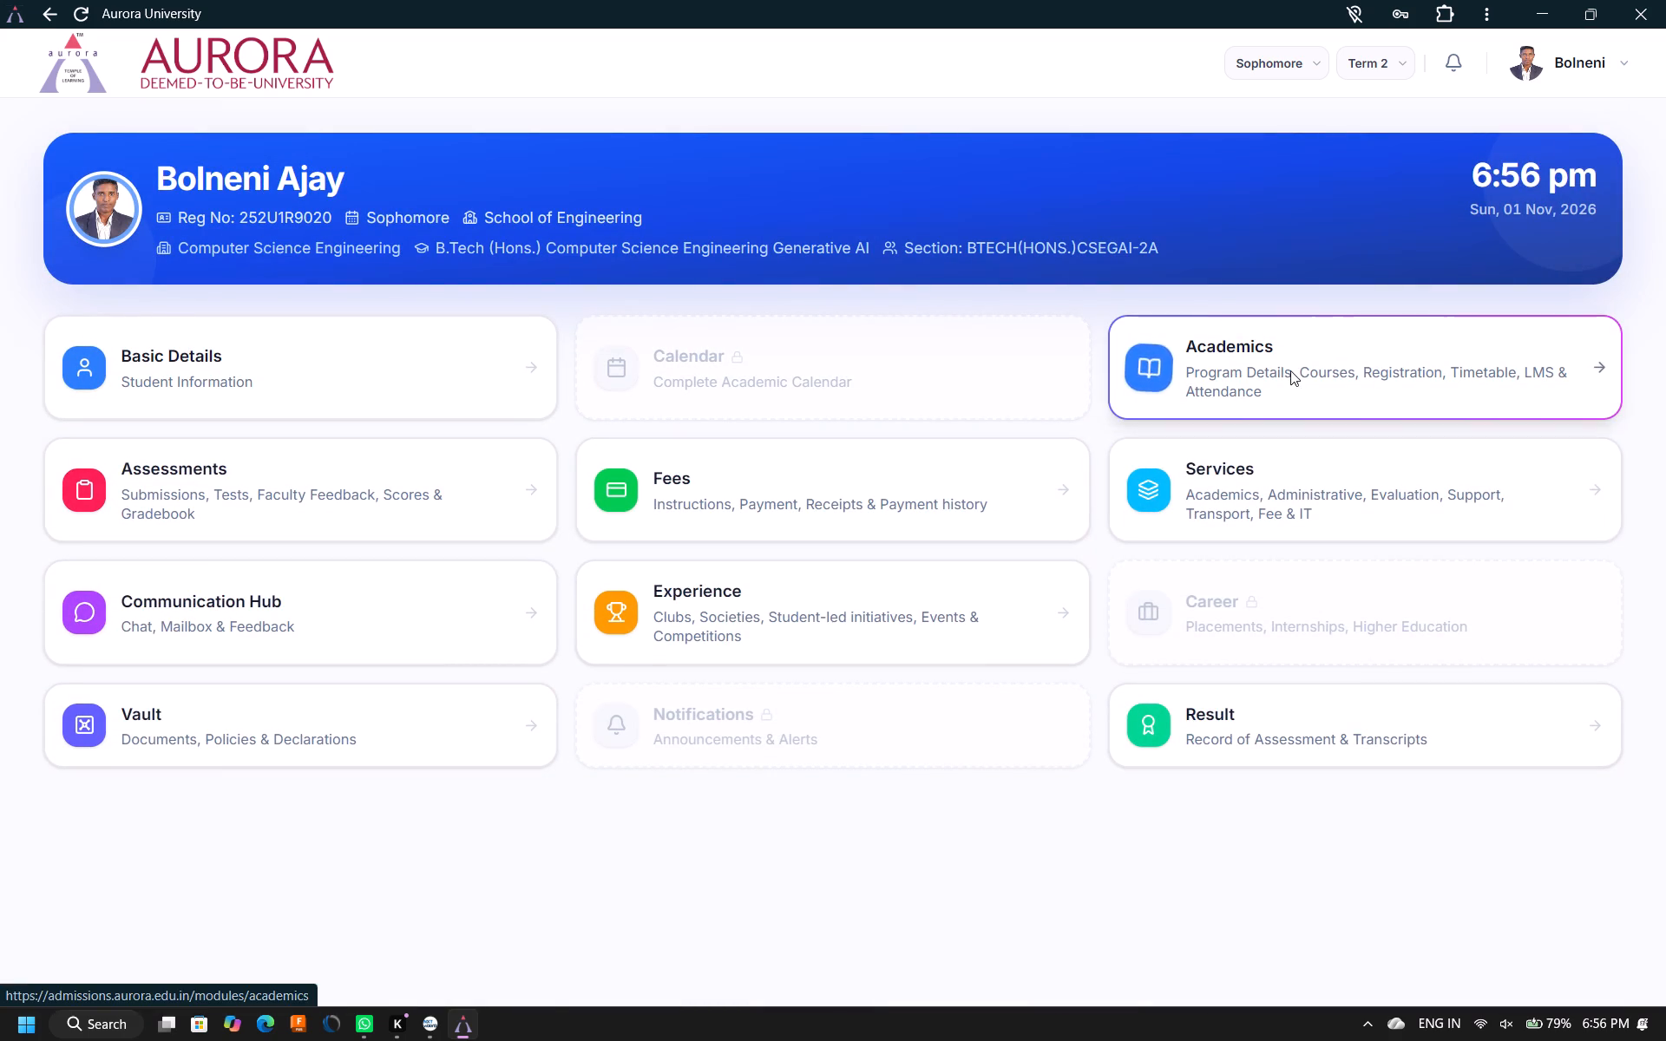
{"action": "left_click", "coordinate": [108, 392]}
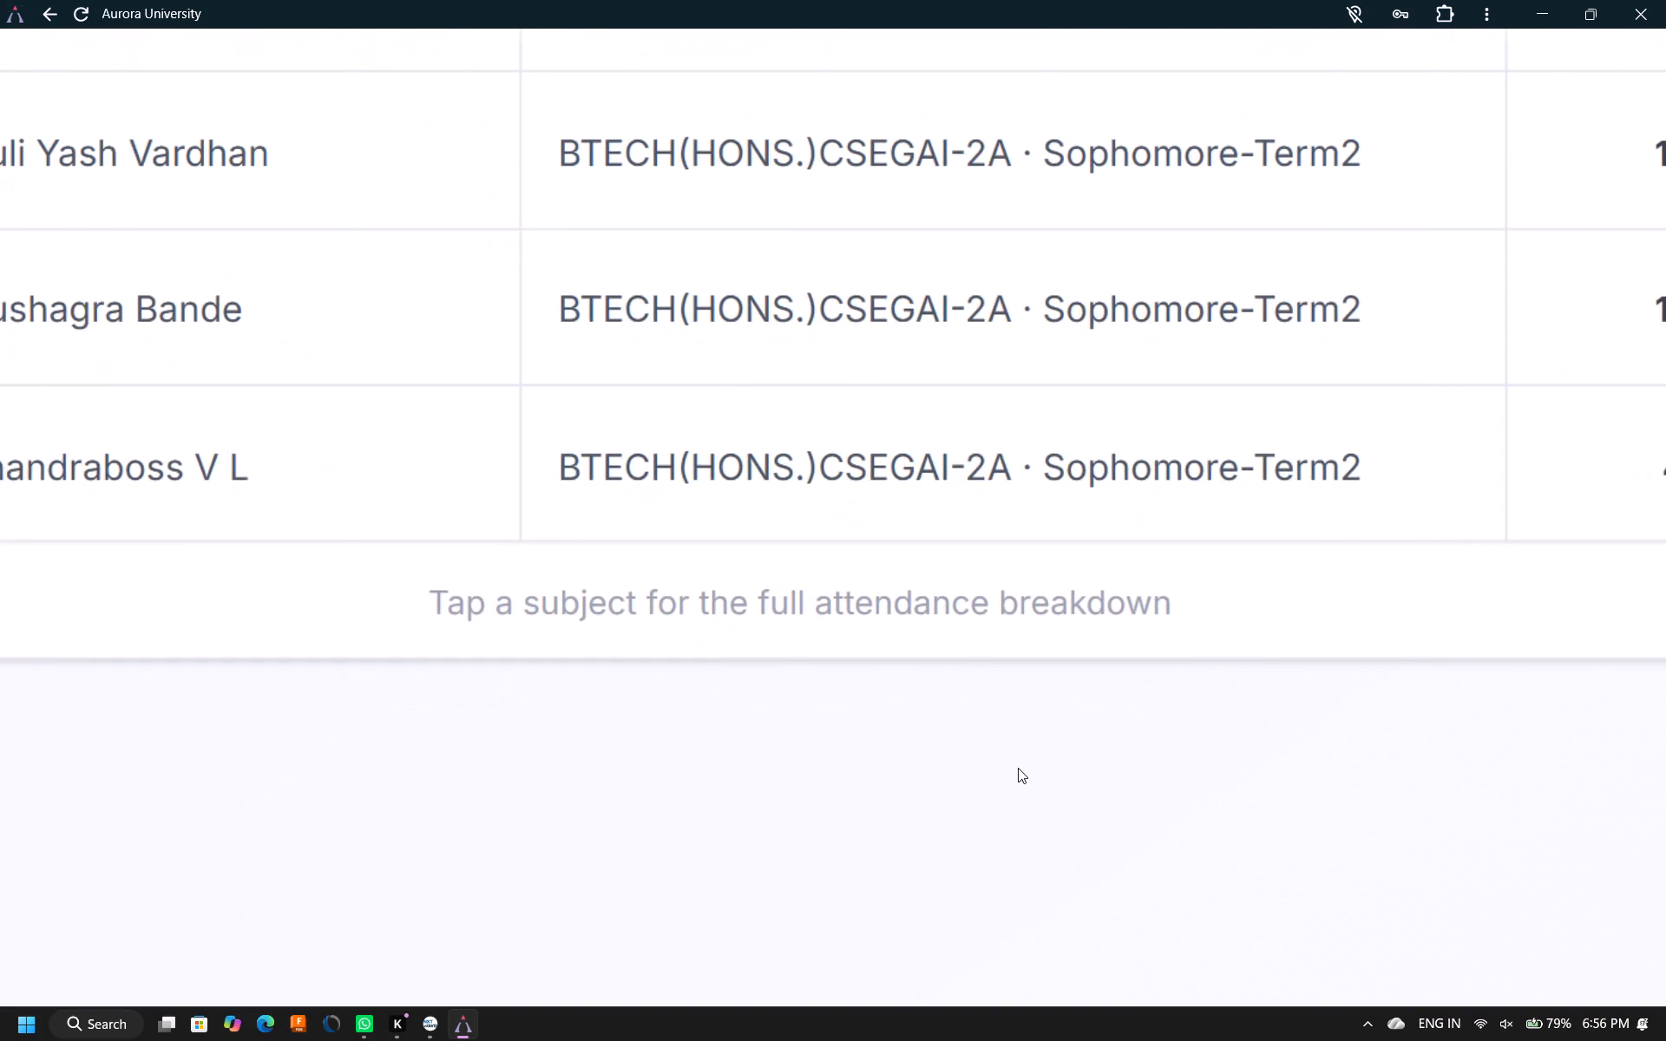
{"action": "scroll", "coordinate": [1018, 768], "scroll_direction": "left", "scroll_amount": 7}
{"action": "scroll", "coordinate": [1018, 768], "scroll_direction": "up", "scroll_amount": 5}
{"action": "scroll", "coordinate": [1018, 768], "scroll_direction": "left", "scroll_amount": 3}
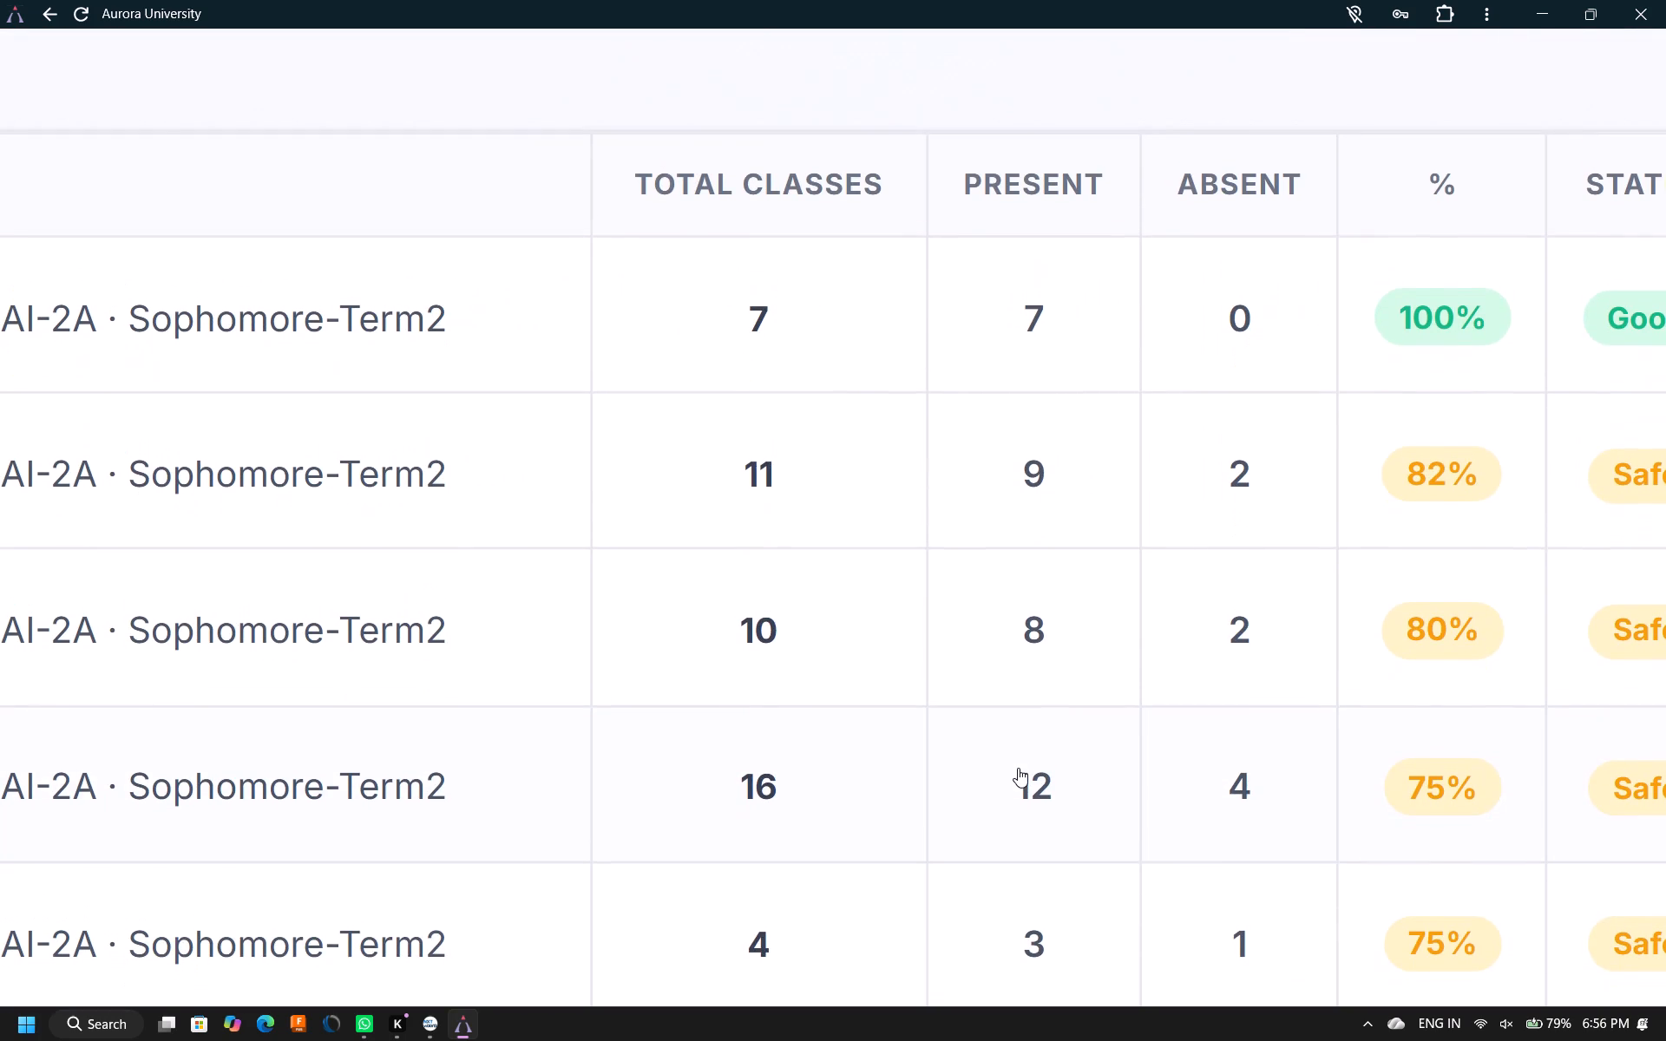
{"action": "scroll", "coordinate": [1018, 768], "scroll_direction": "down", "scroll_amount": 1}
{"action": "scroll", "coordinate": [1018, 768], "scroll_direction": "left", "scroll_amount": 5}
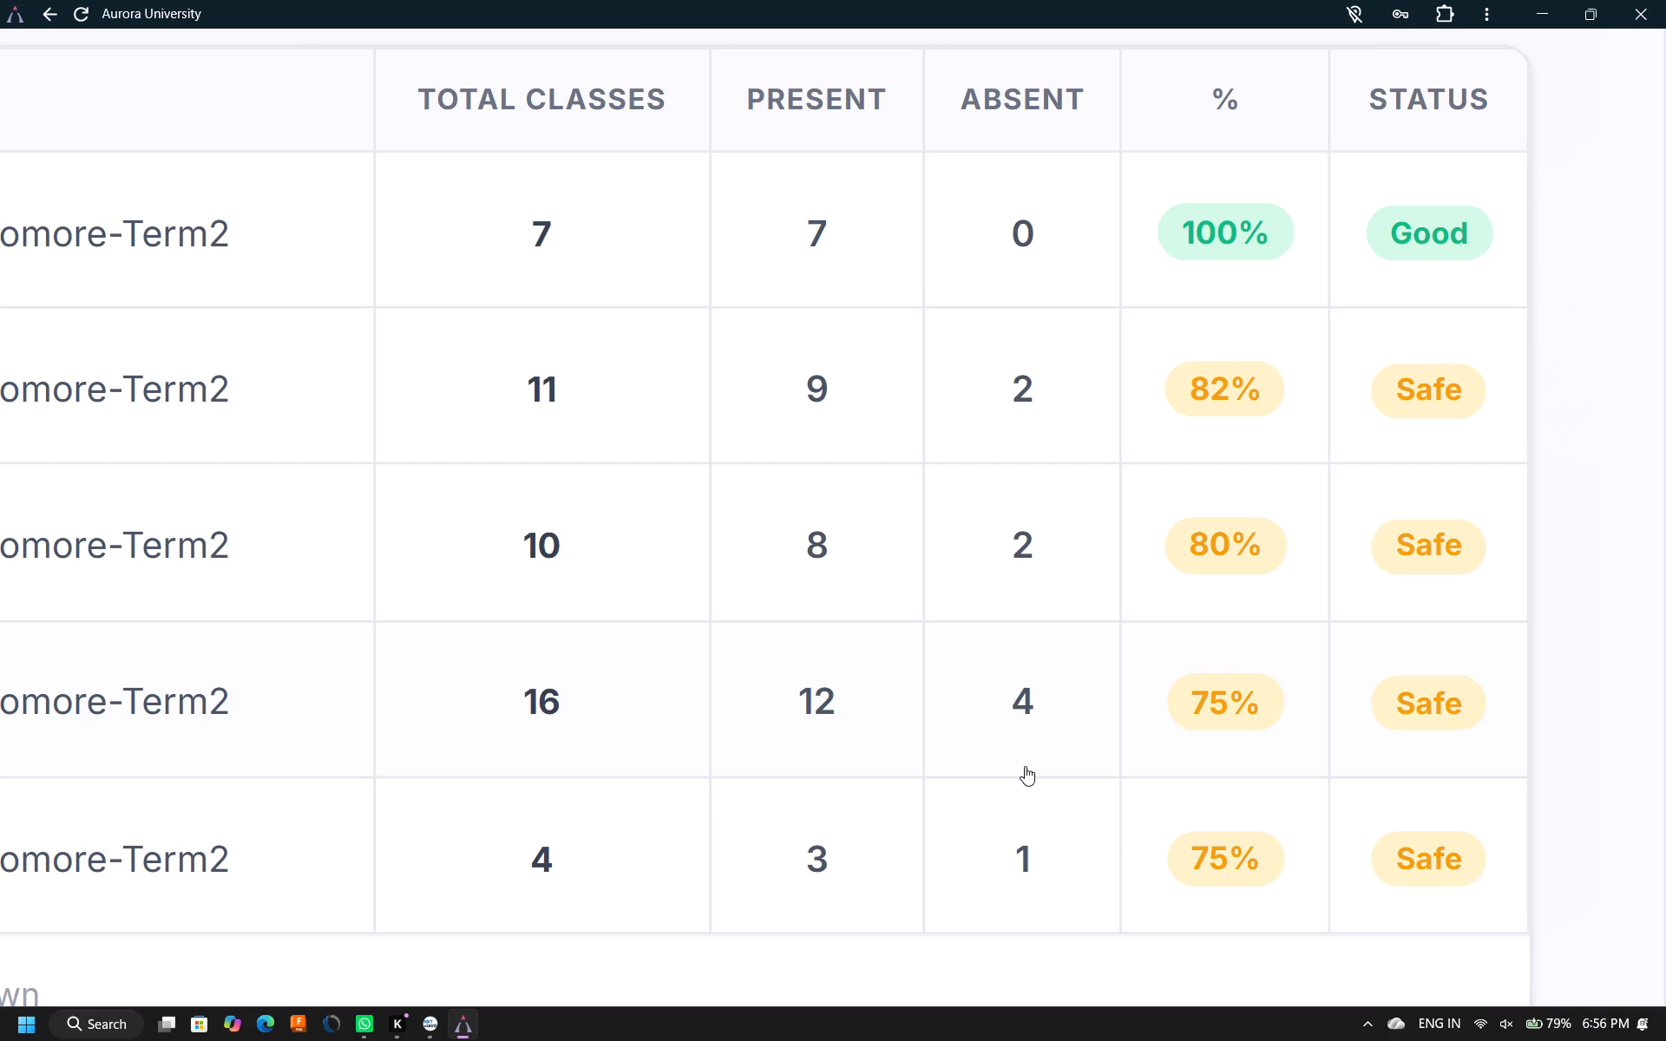
{"action": "scroll", "coordinate": [1025, 766], "scroll_direction": "right", "scroll_amount": 1}
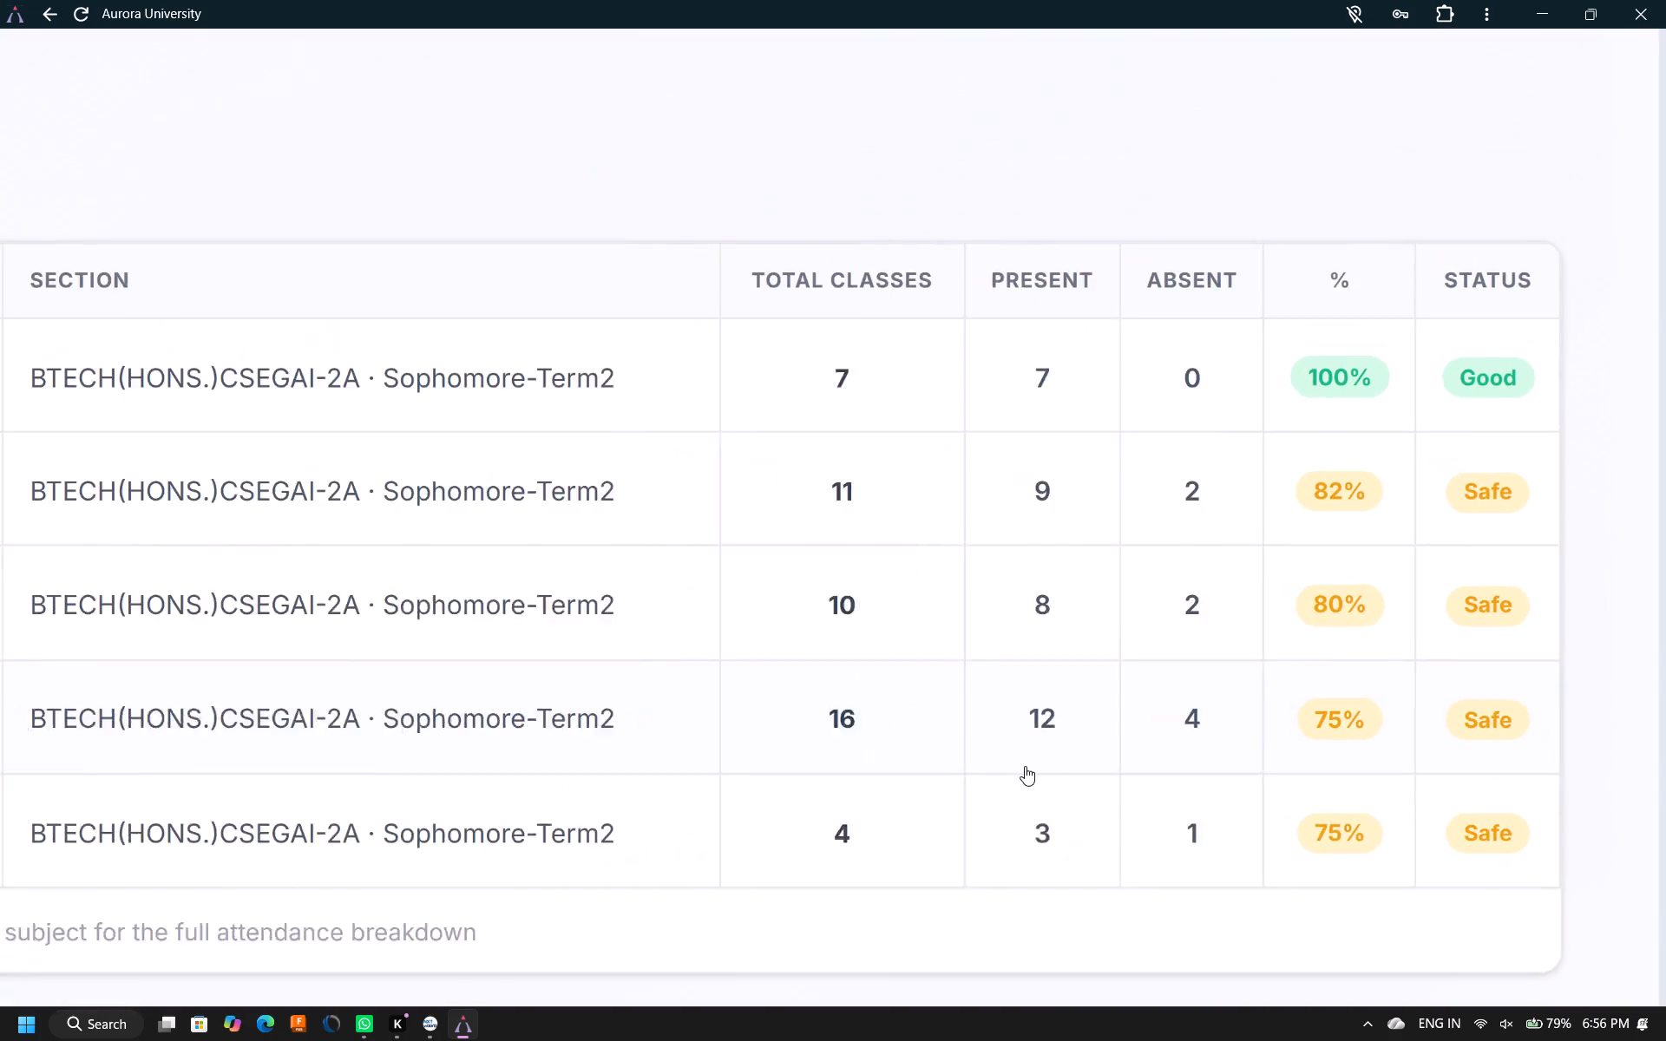
{"action": "scroll", "coordinate": [1025, 766], "scroll_direction": "right", "scroll_amount": 1}
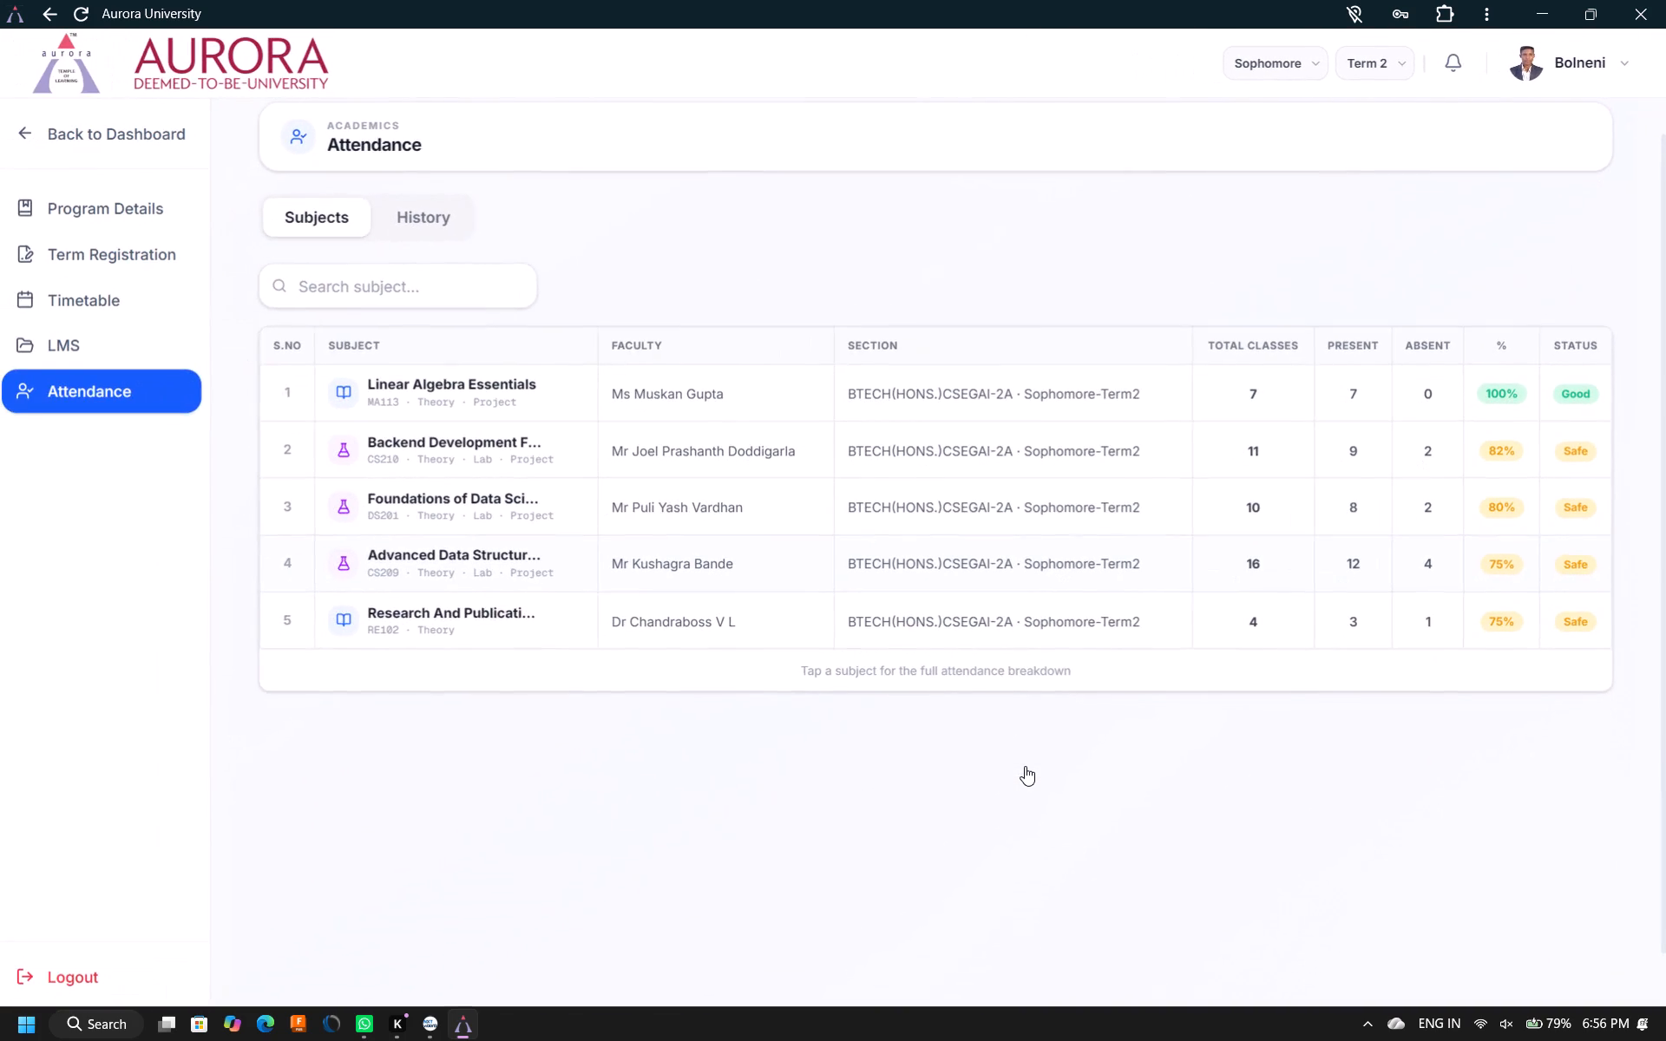